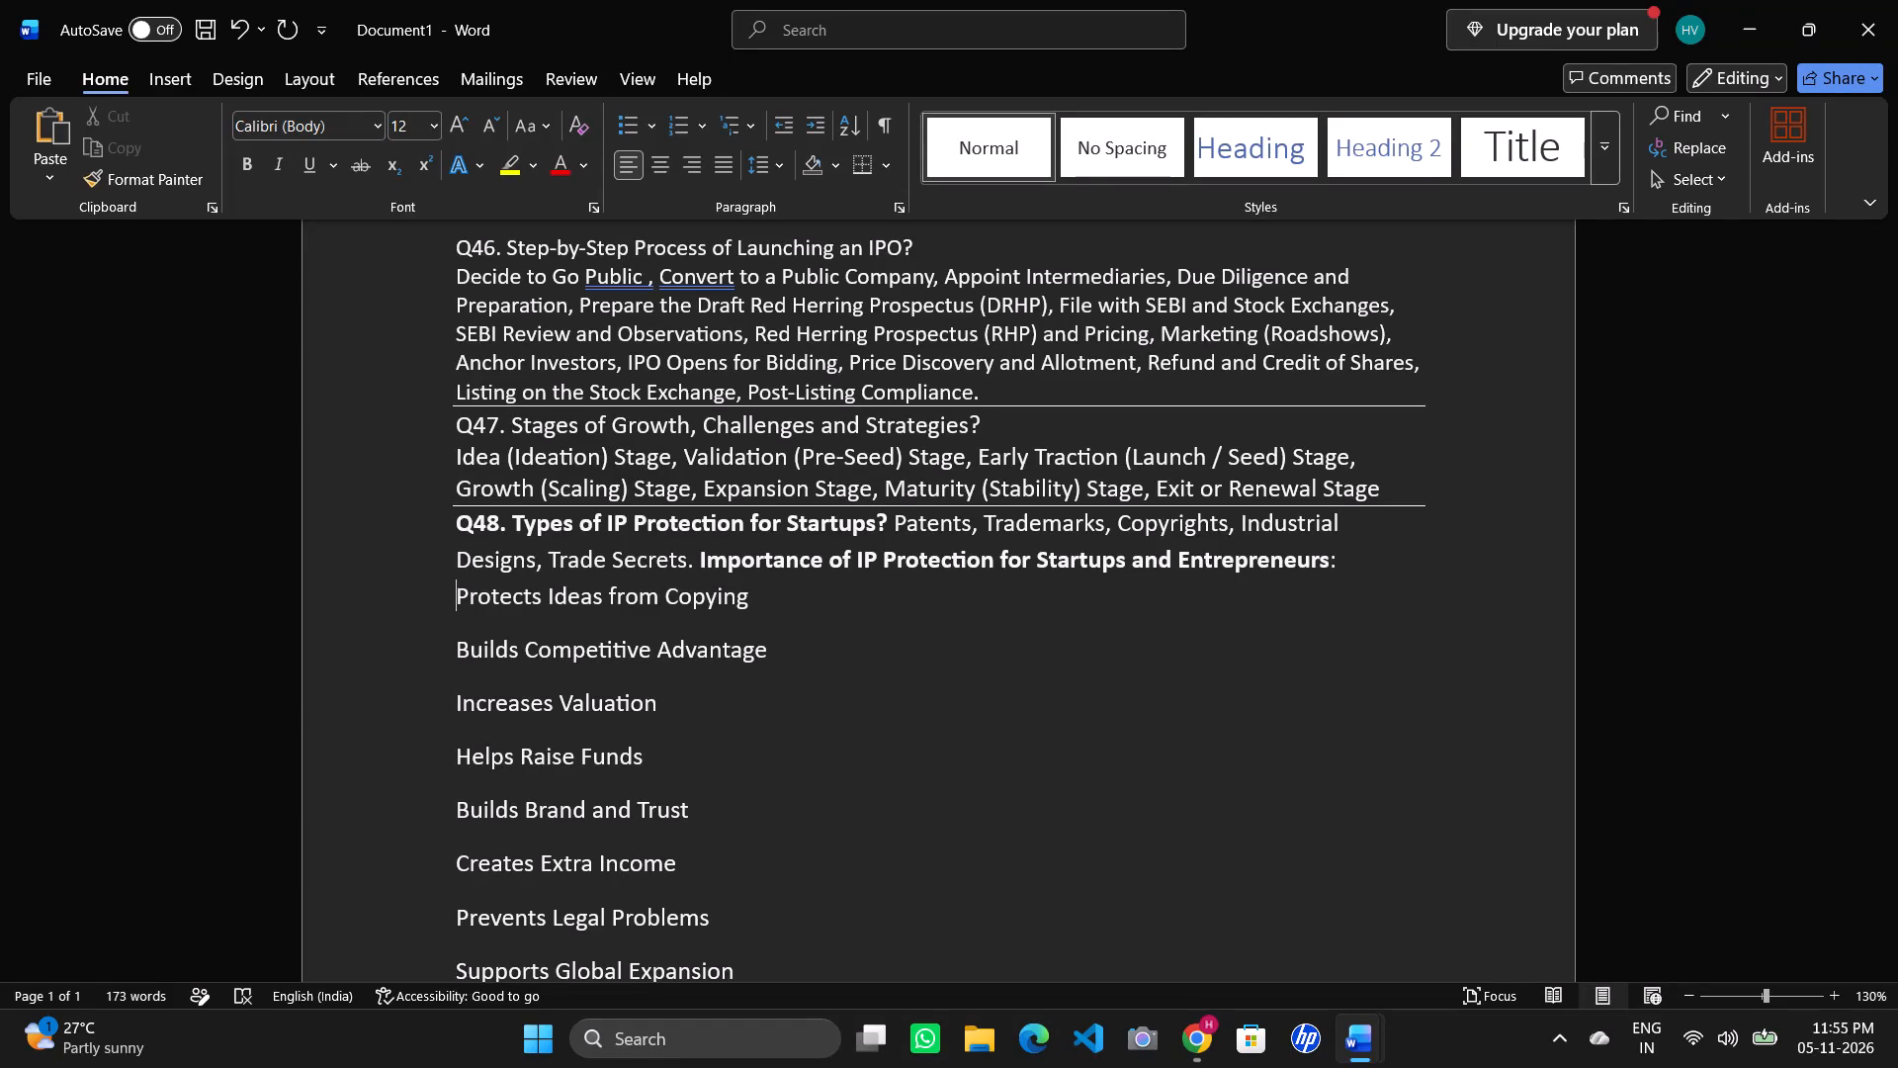
# Join "Builds Competitive Advantage" and "Increases Valuation" onto the "Protects Ideas from Copying" line under Q48, separated by commas and spaces.
pyautogui.press('Down')
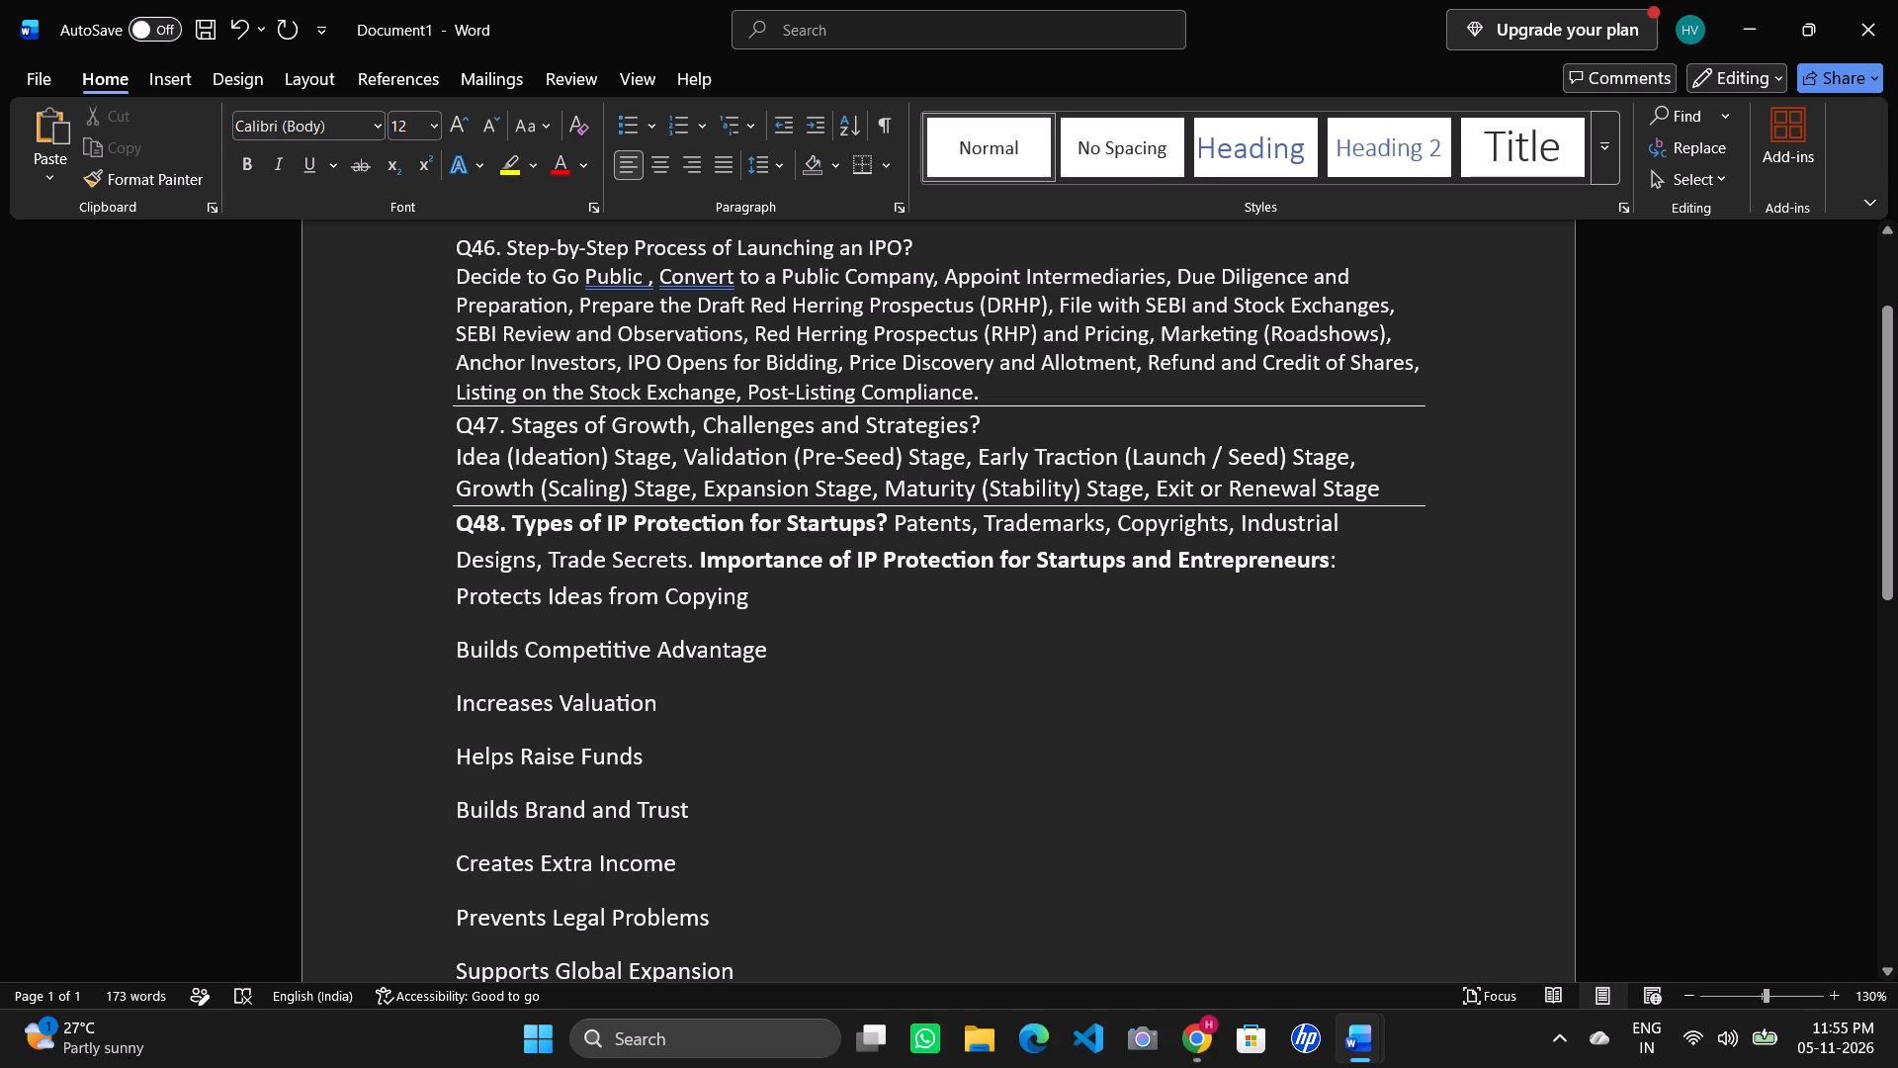
pyautogui.press('BackSpace')
pyautogui.press(',')
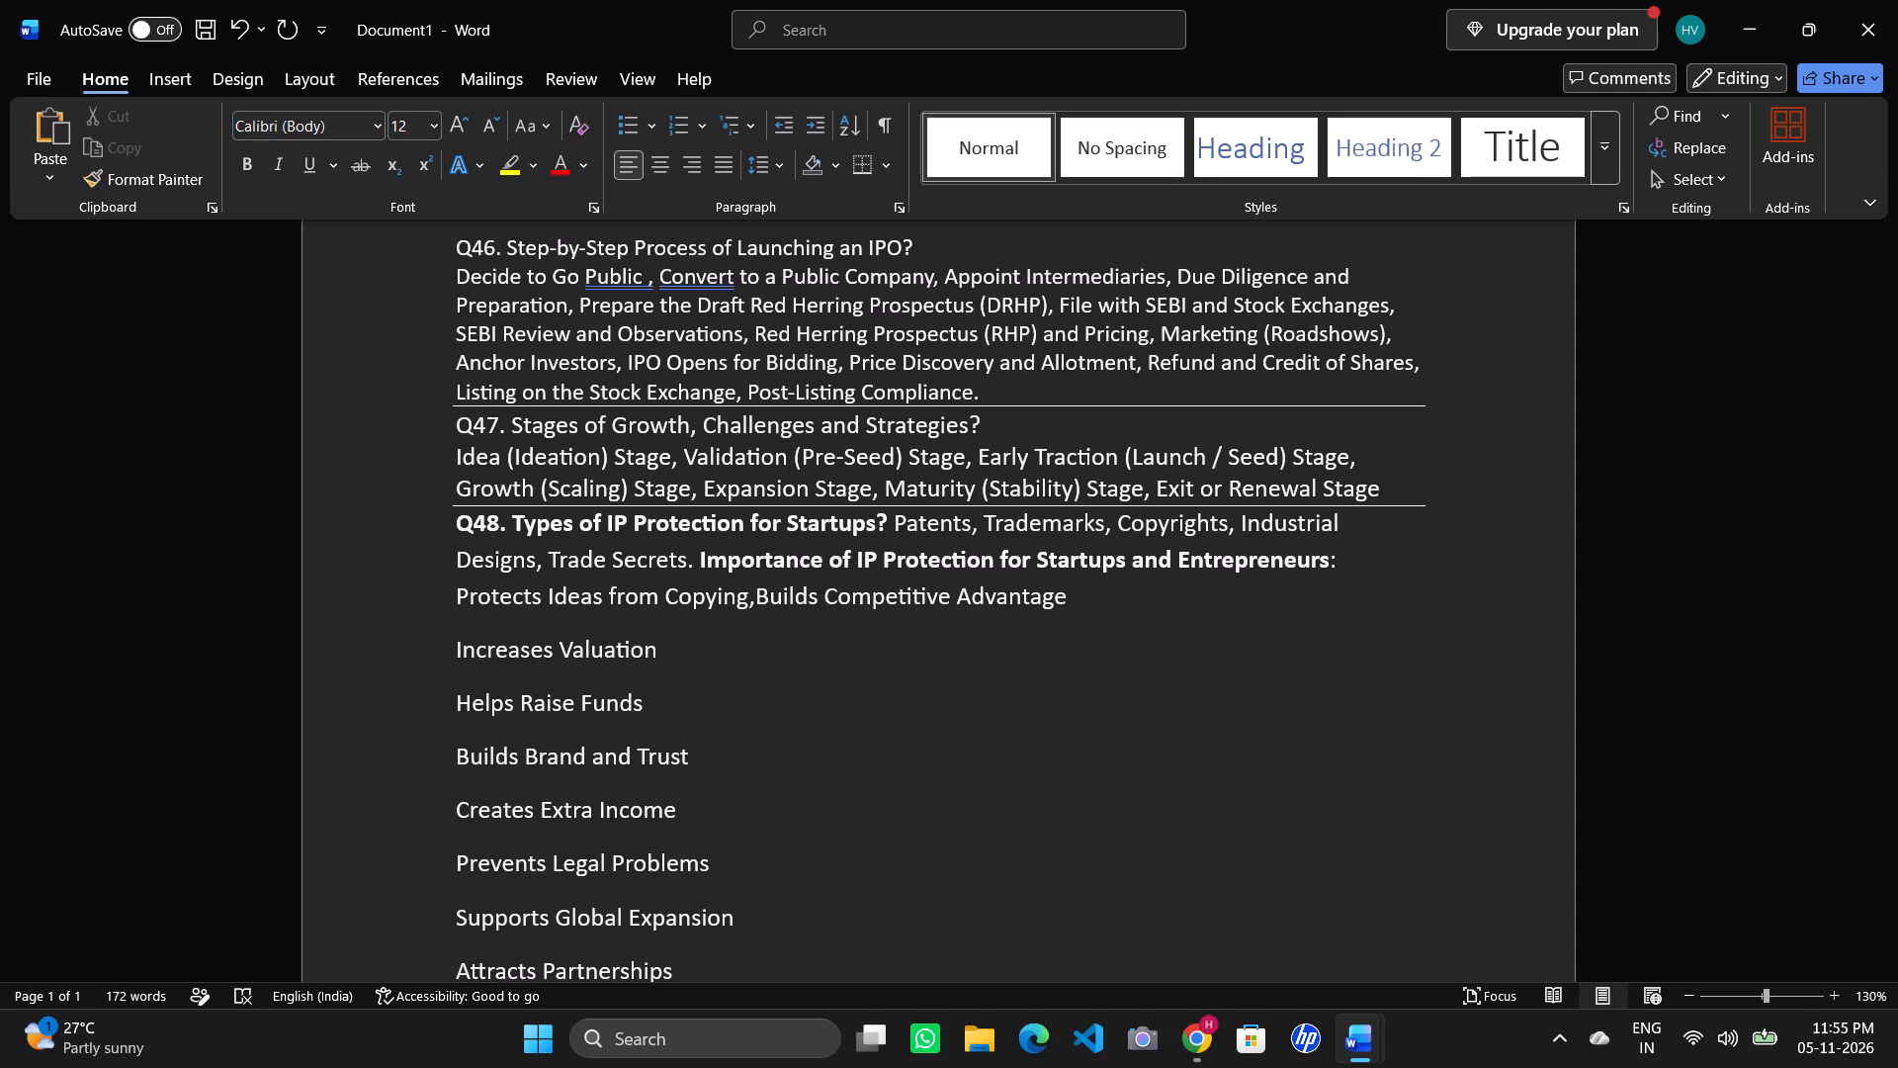
pyautogui.click(450, 656)
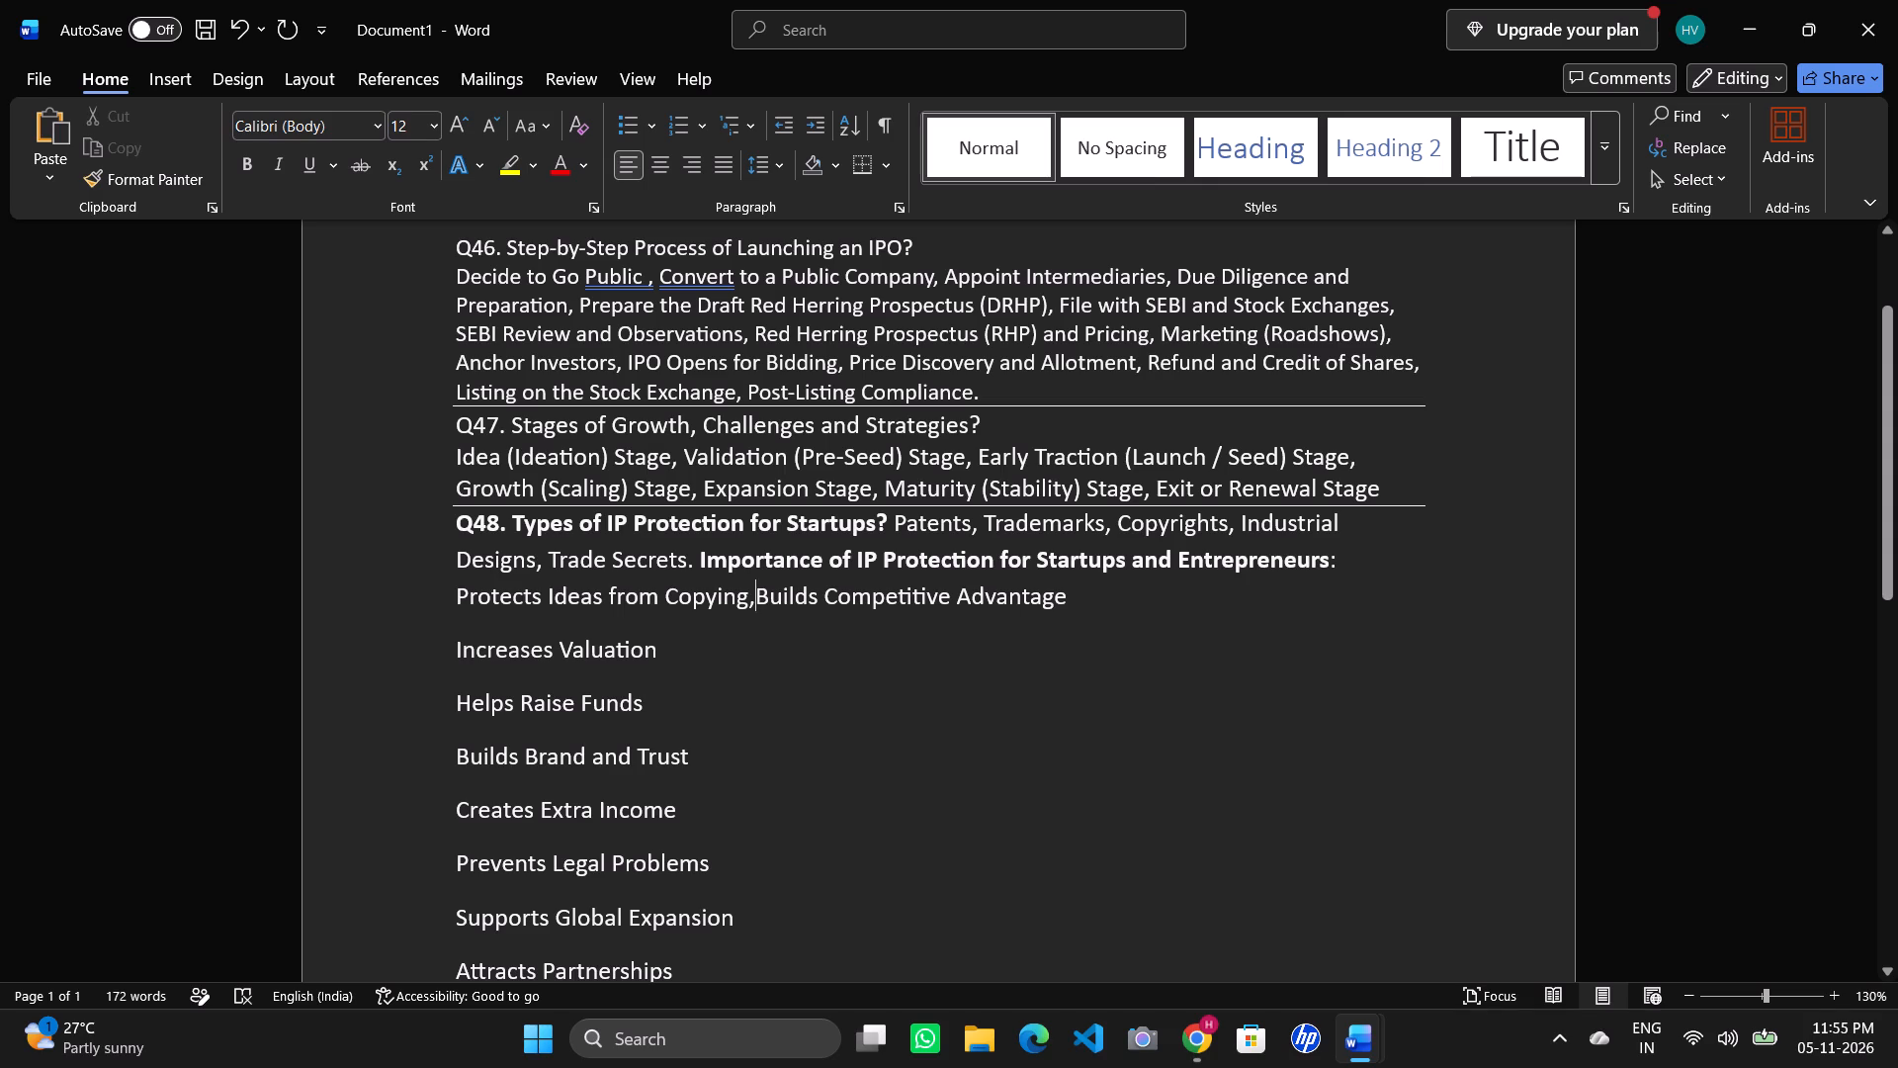
pyautogui.press('BackSpace')
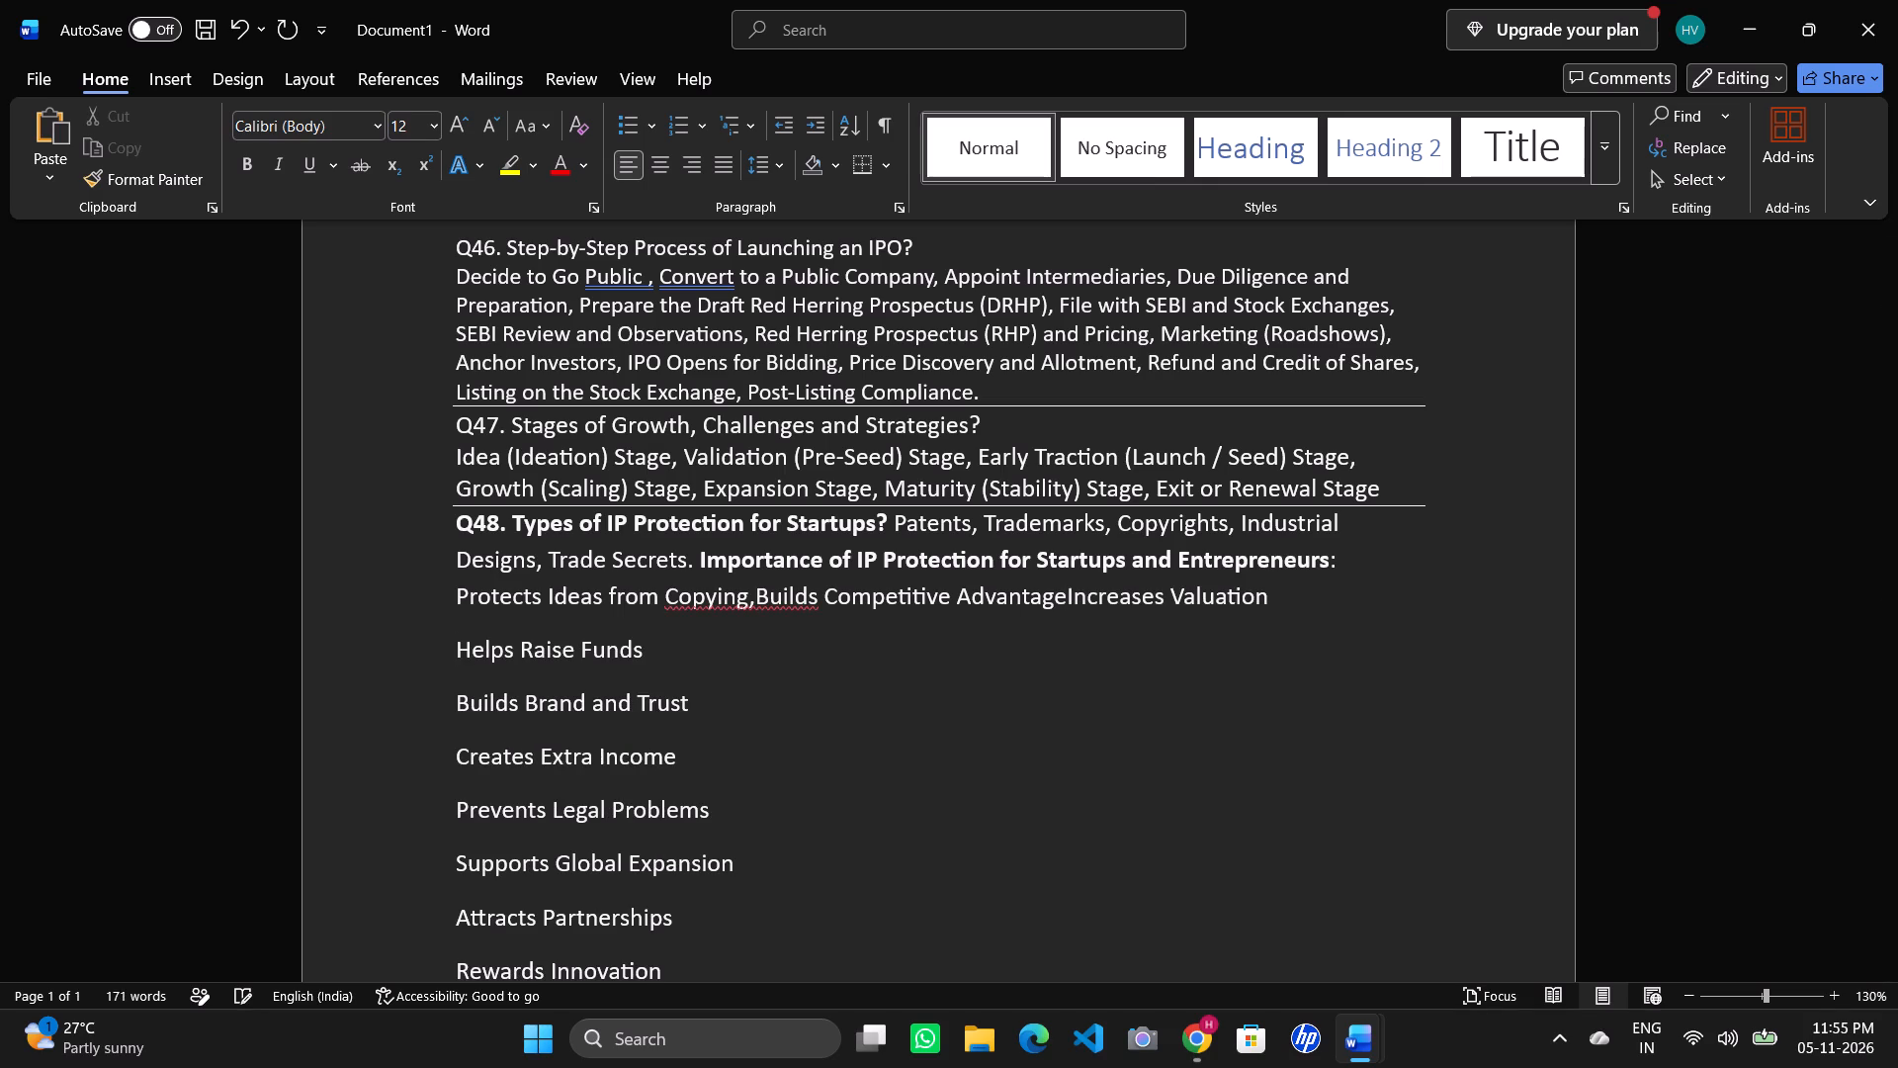
pyautogui.press(',')
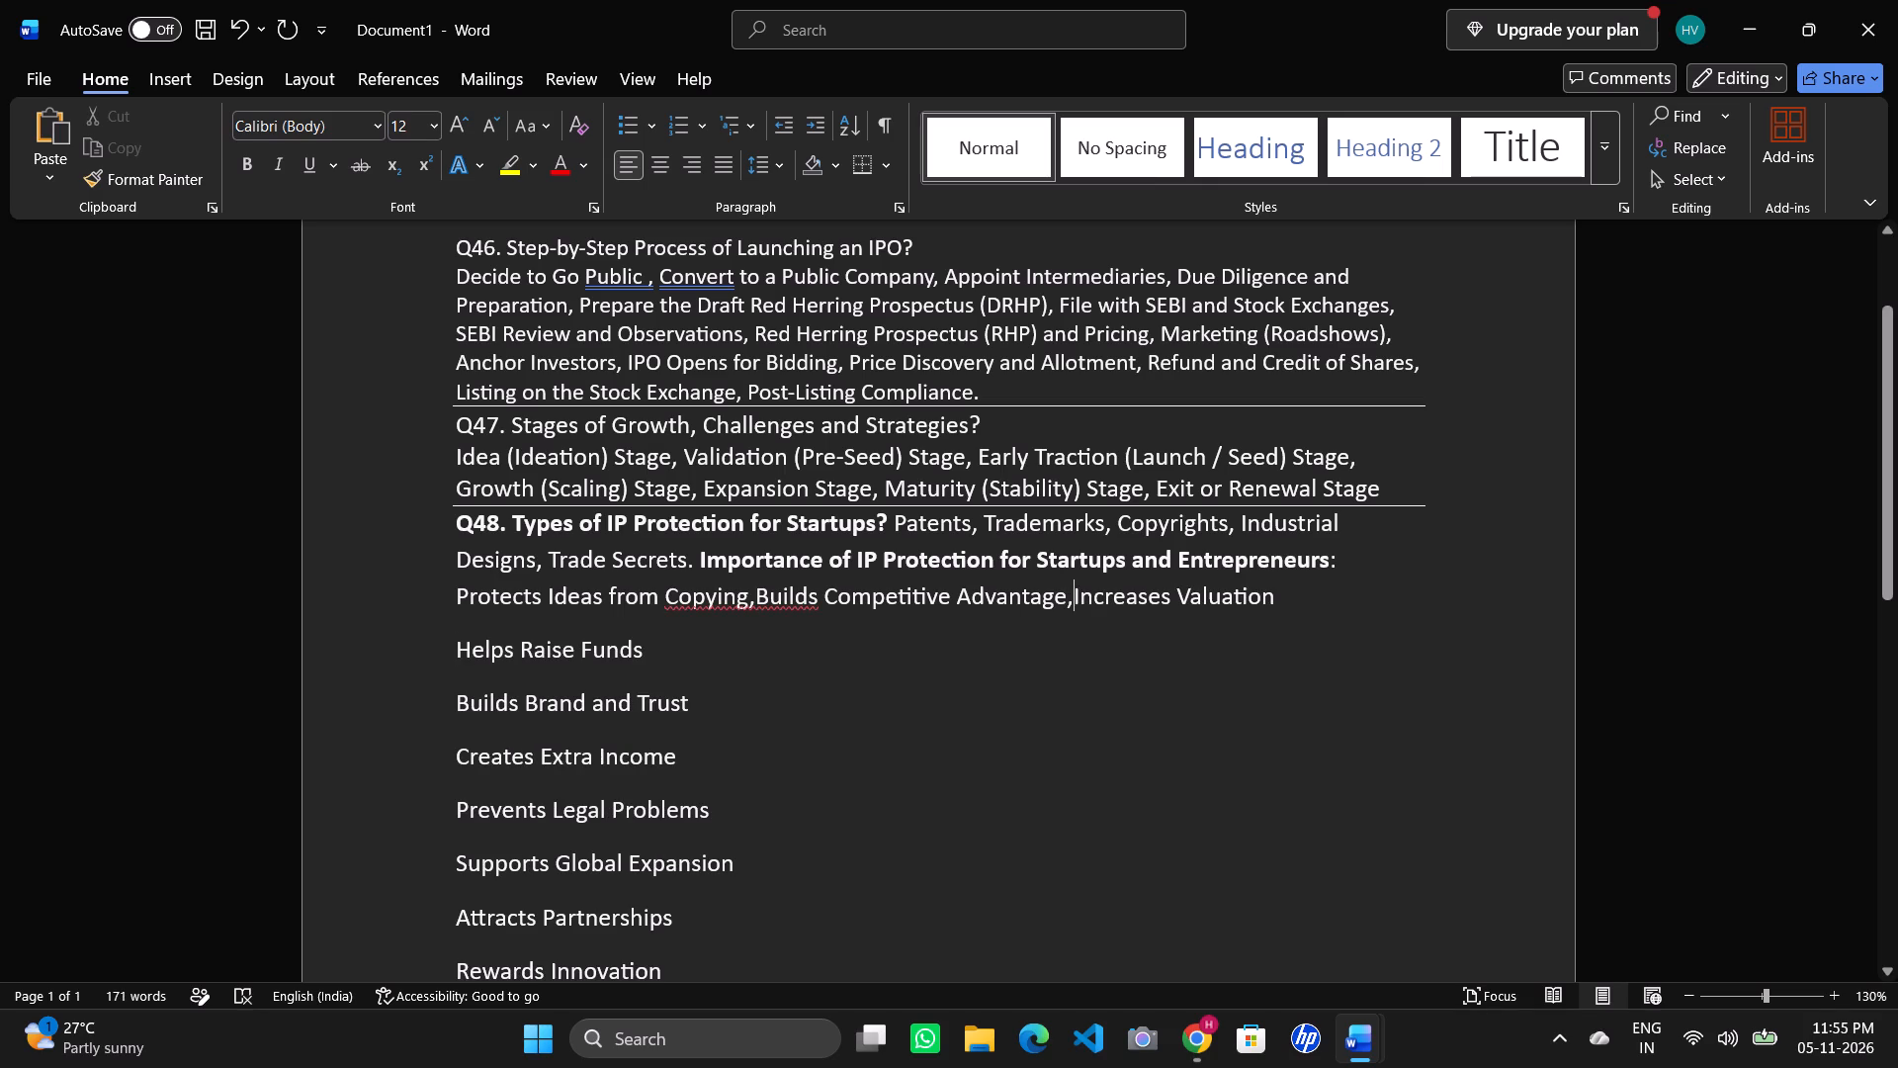
pyautogui.click(752, 604)
pyautogui.press('space')
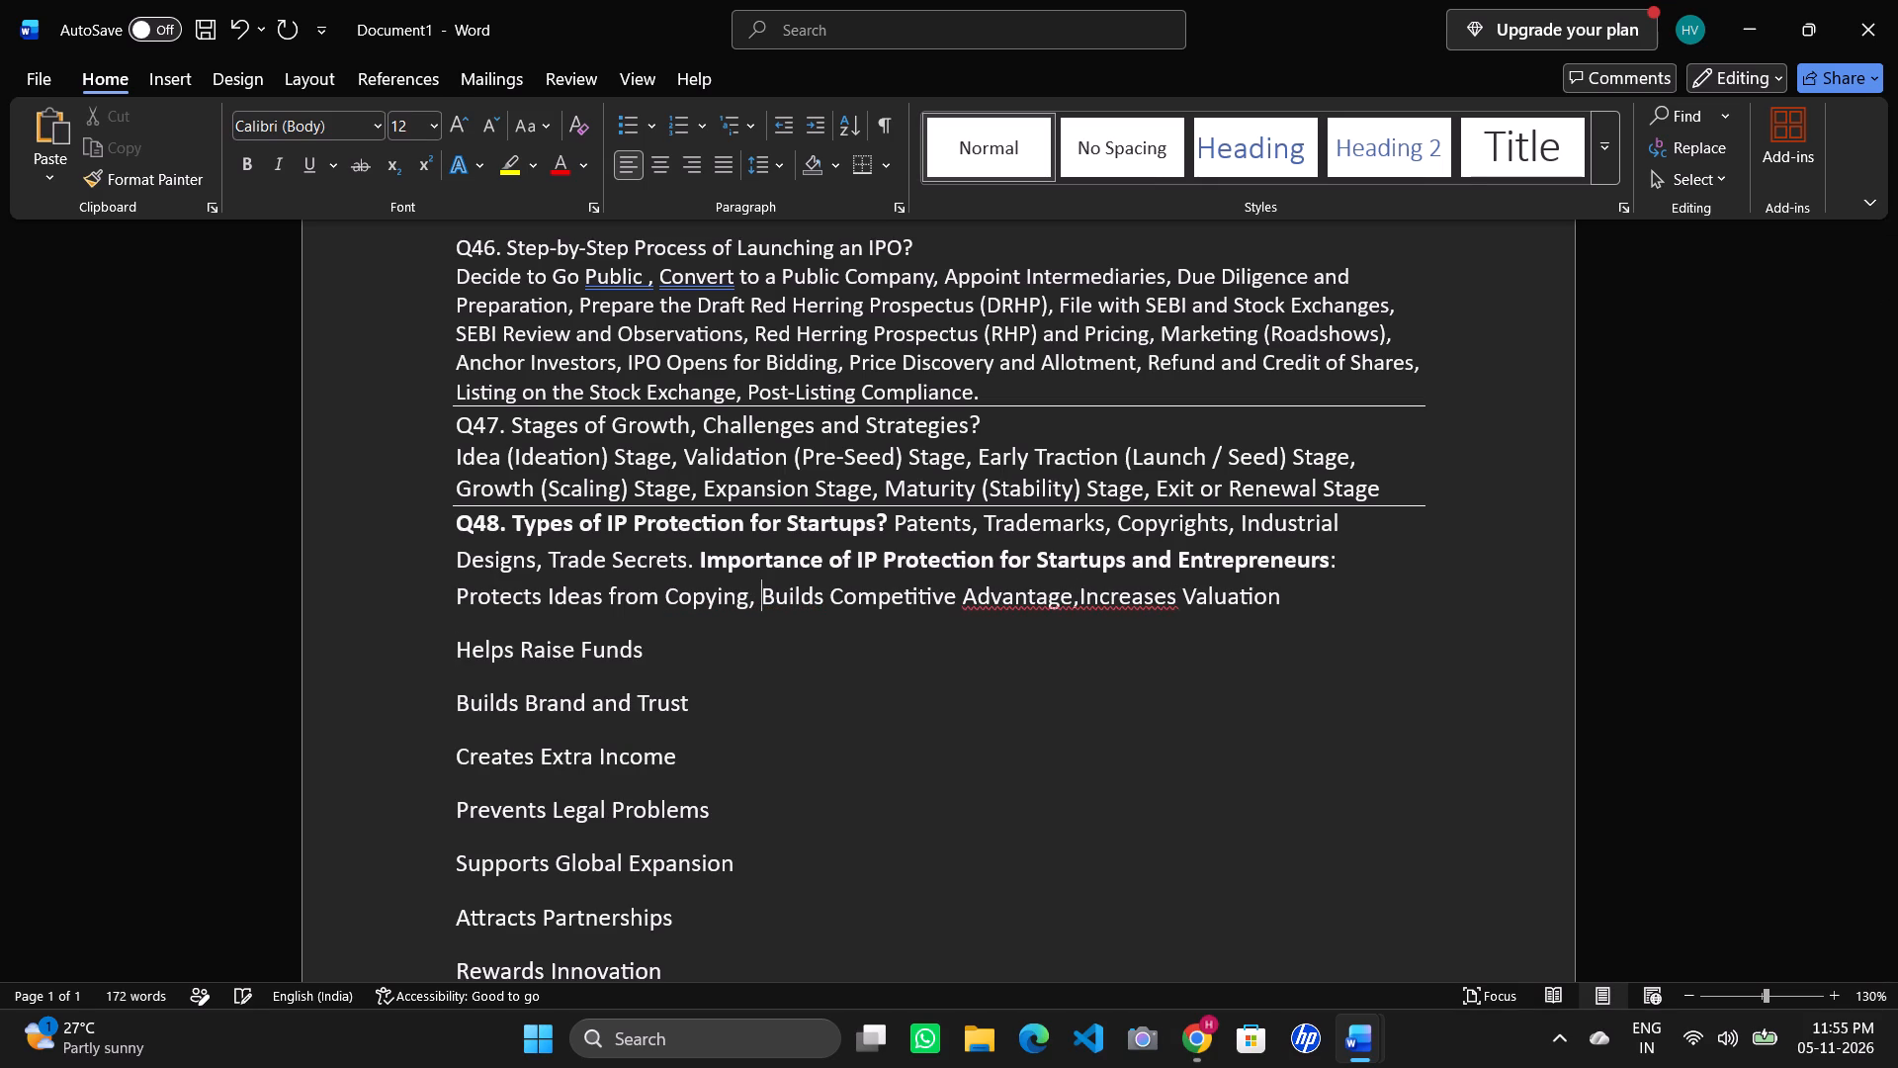
pyautogui.click(1083, 597)
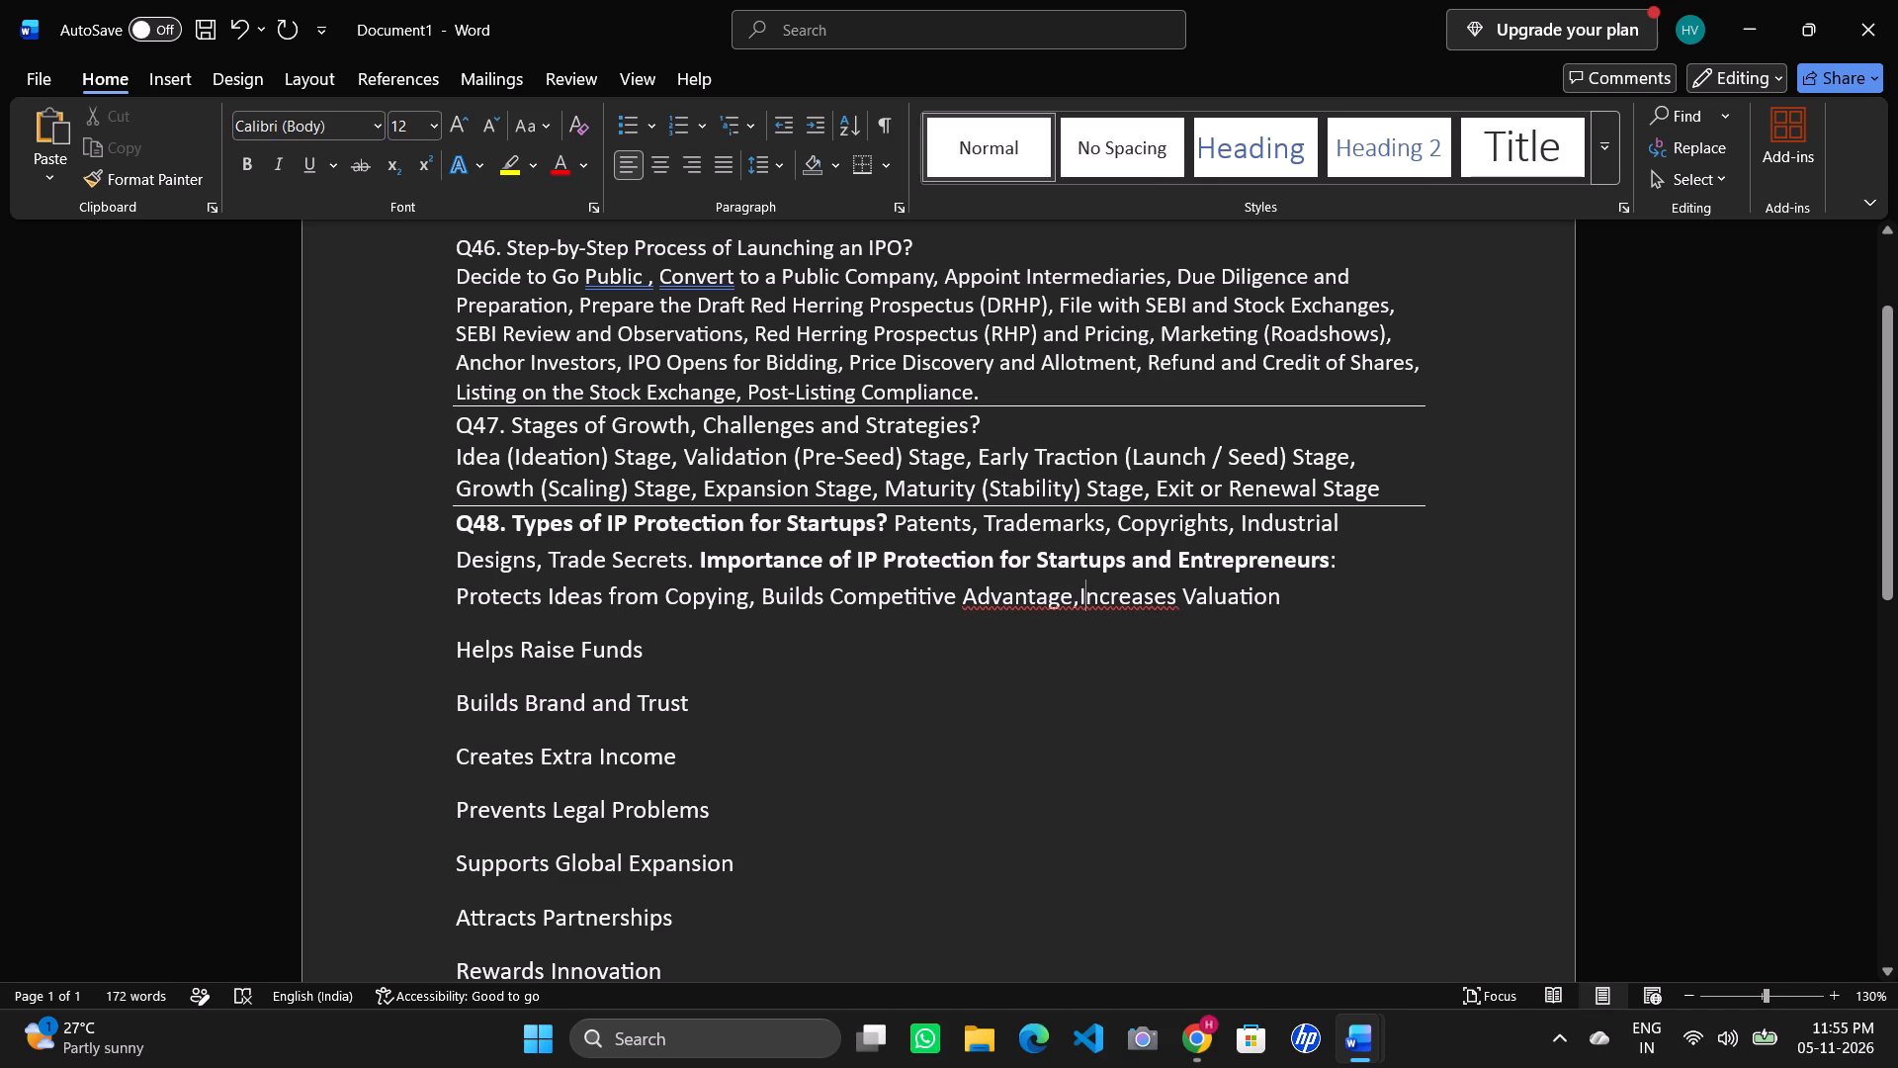
pyautogui.press('Left')
pyautogui.press('space')
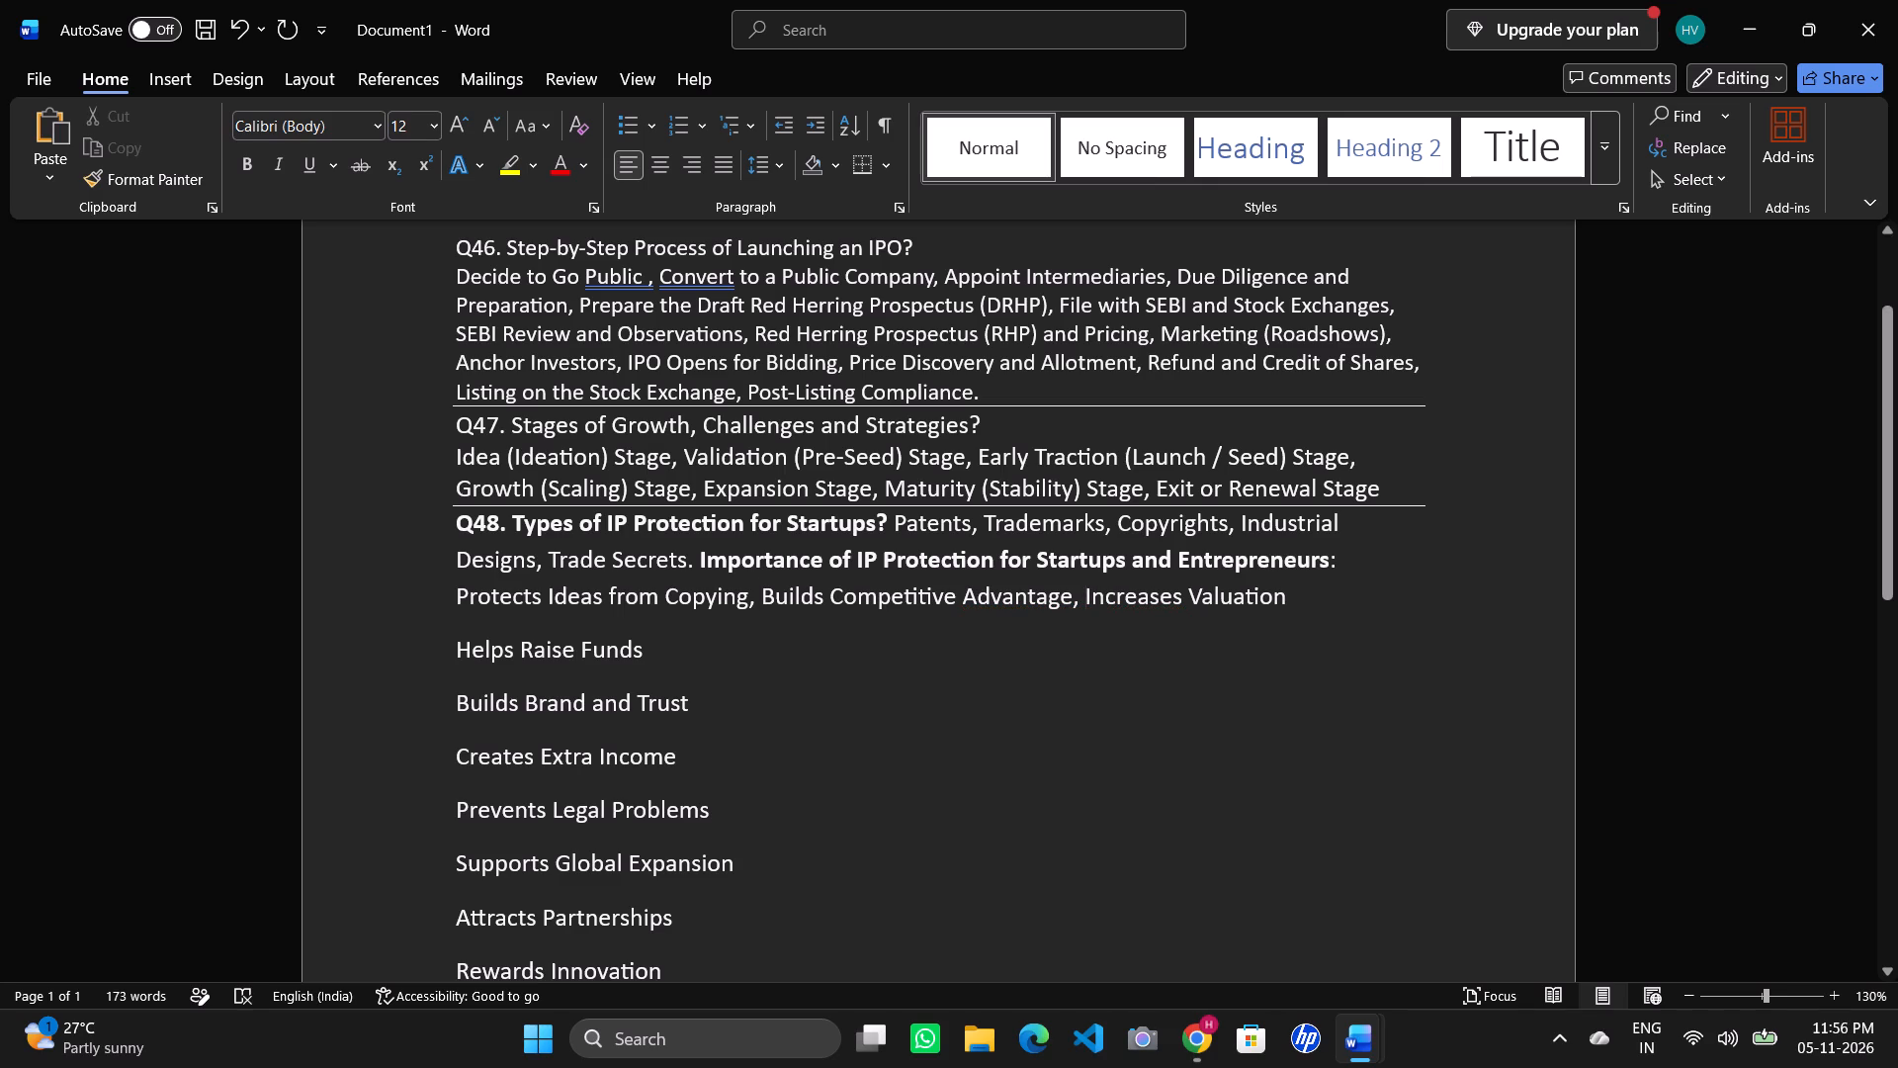
# Append "Helps Raise Funds" and "Builds Brand and Trust" to the Q48 importance list on the same line, separated by commas.
pyautogui.click(457, 655)
pyautogui.press('BackSpace')
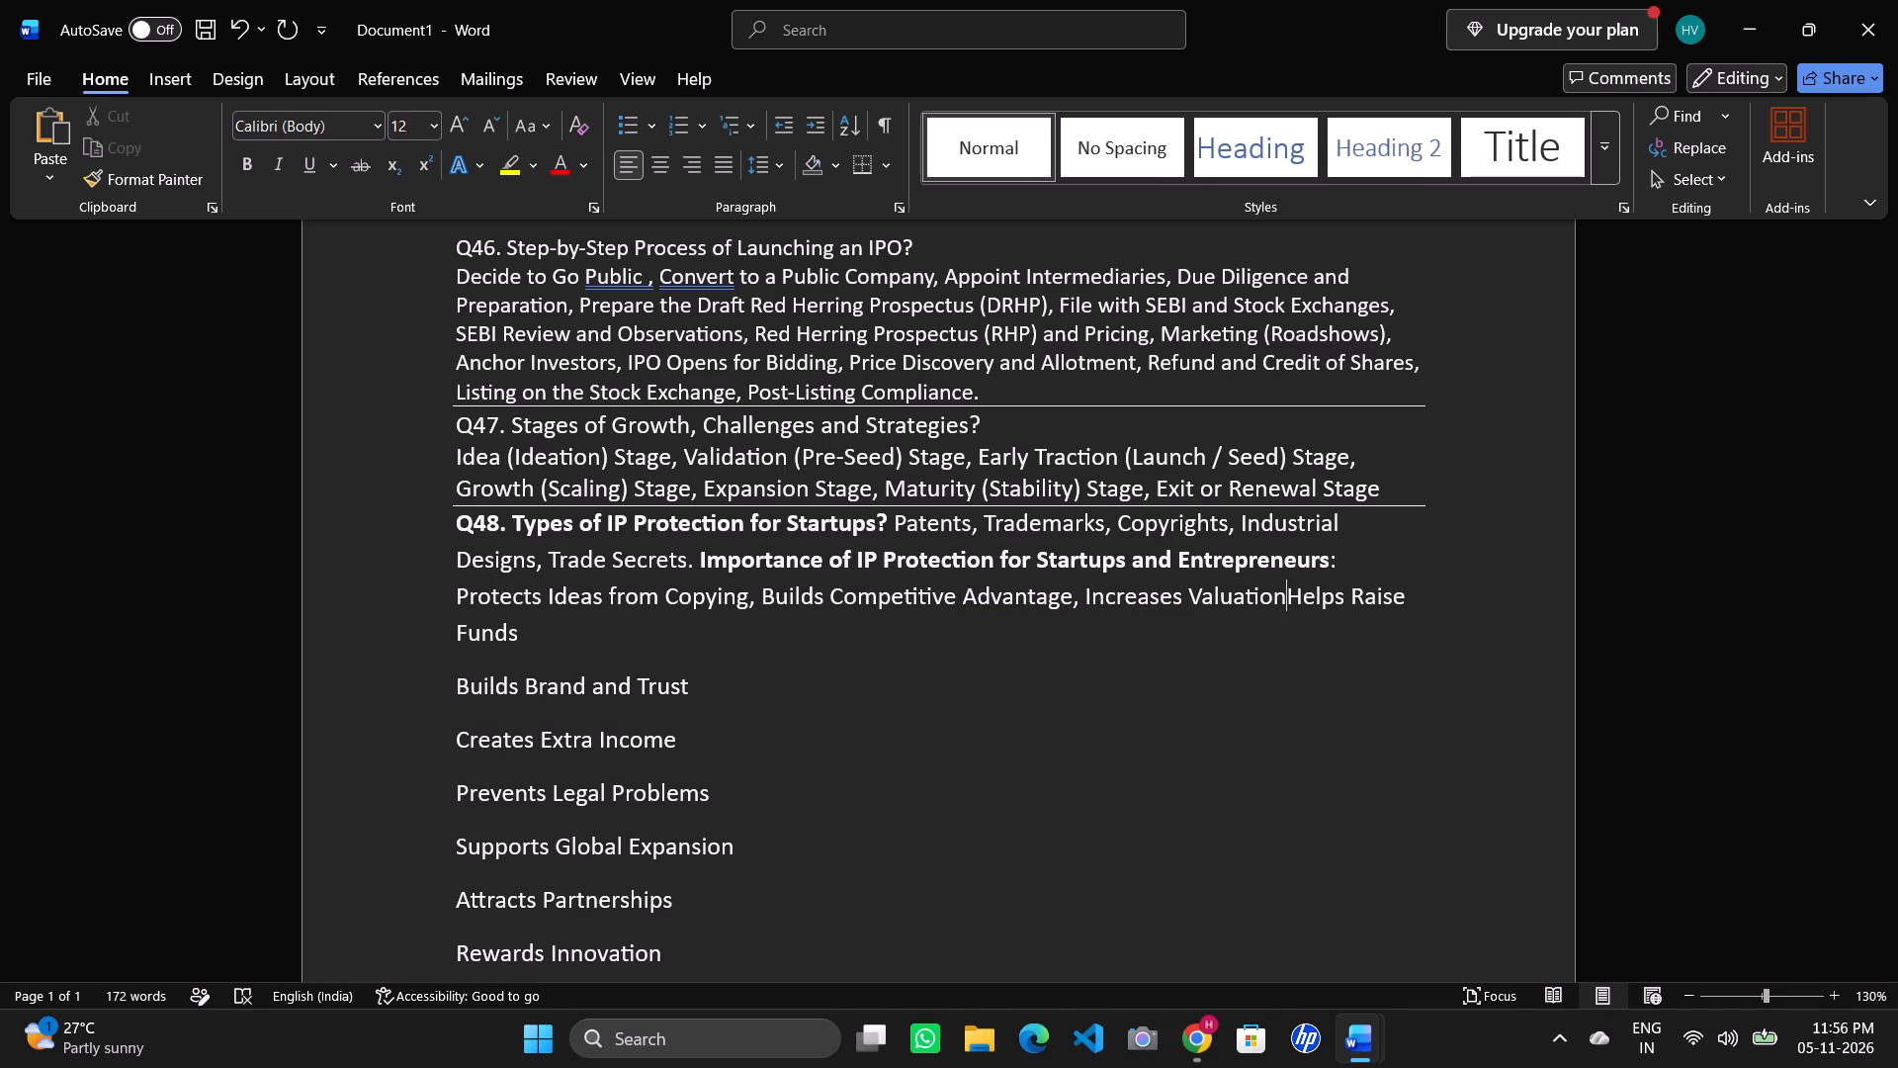
pyautogui.write(',')
pyautogui.press('space')
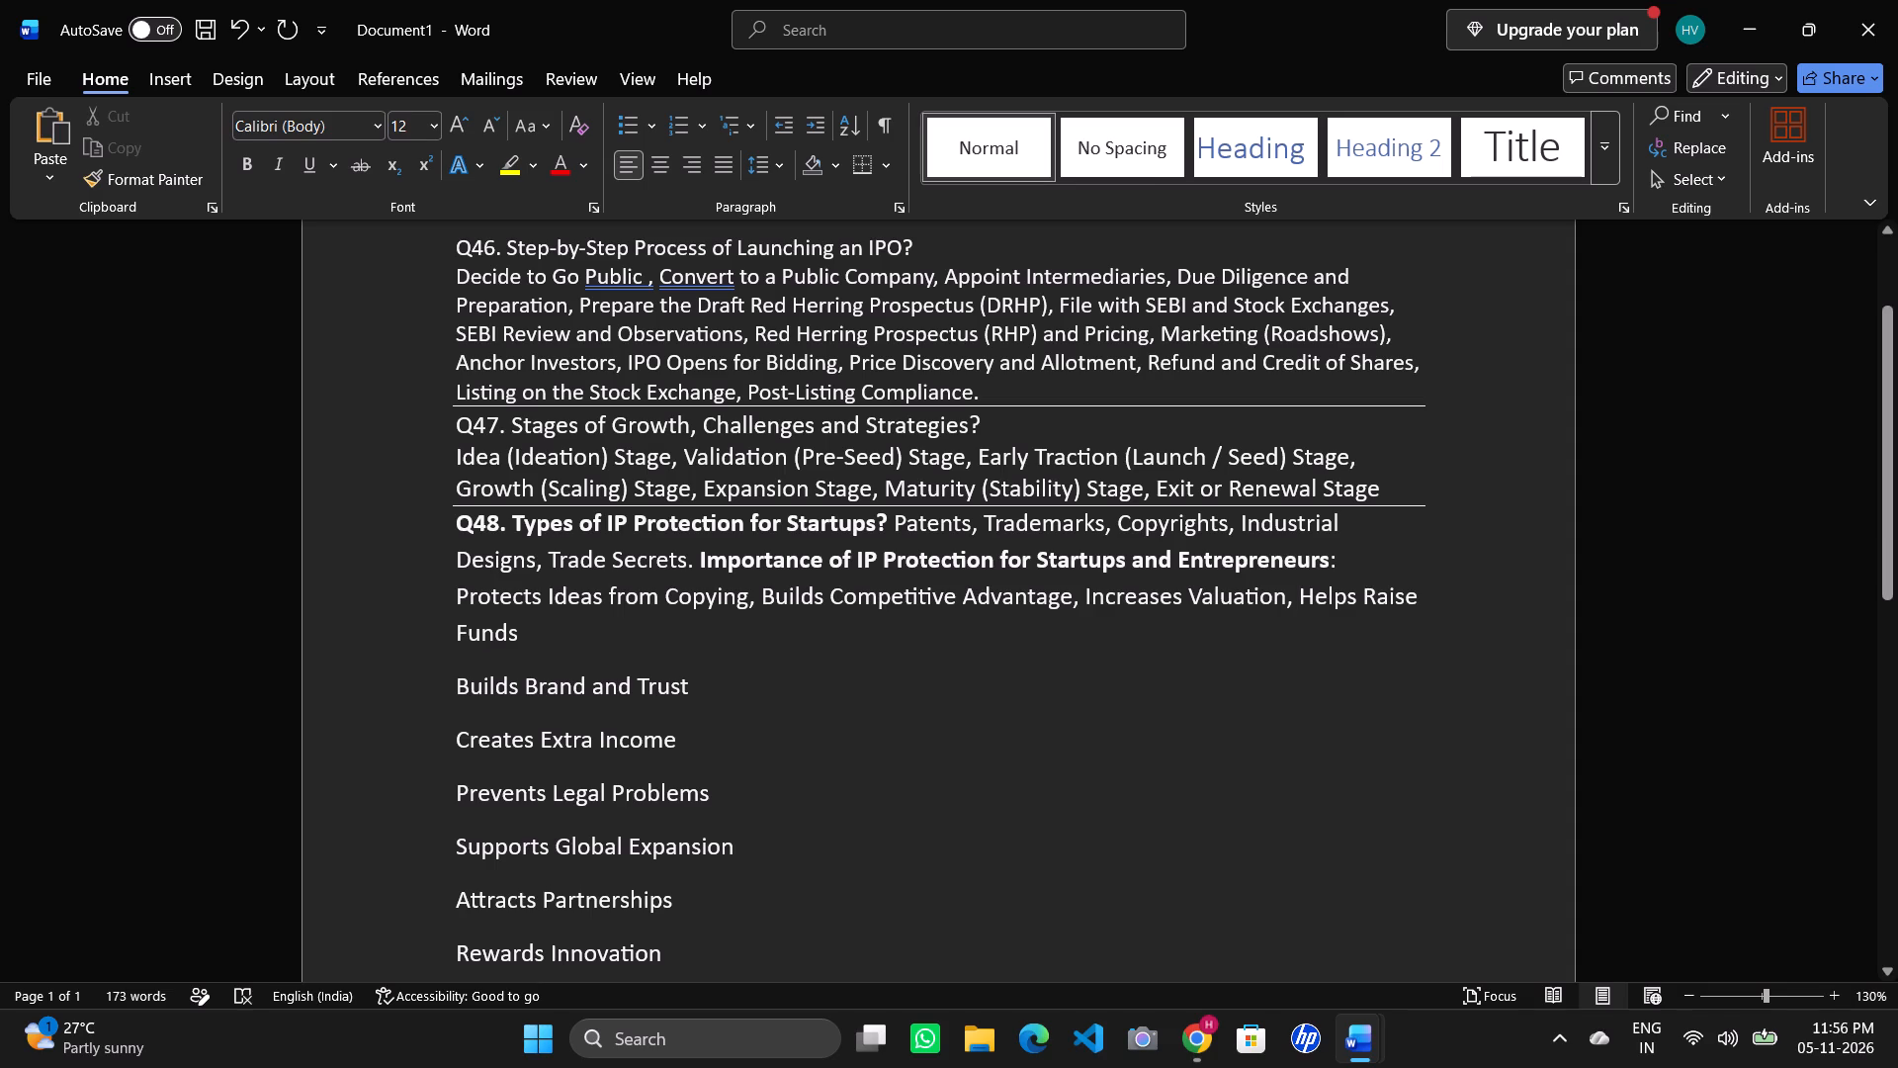
pyautogui.click(461, 682)
pyautogui.press('BackSpace')
pyautogui.write(',')
pyautogui.press('space')
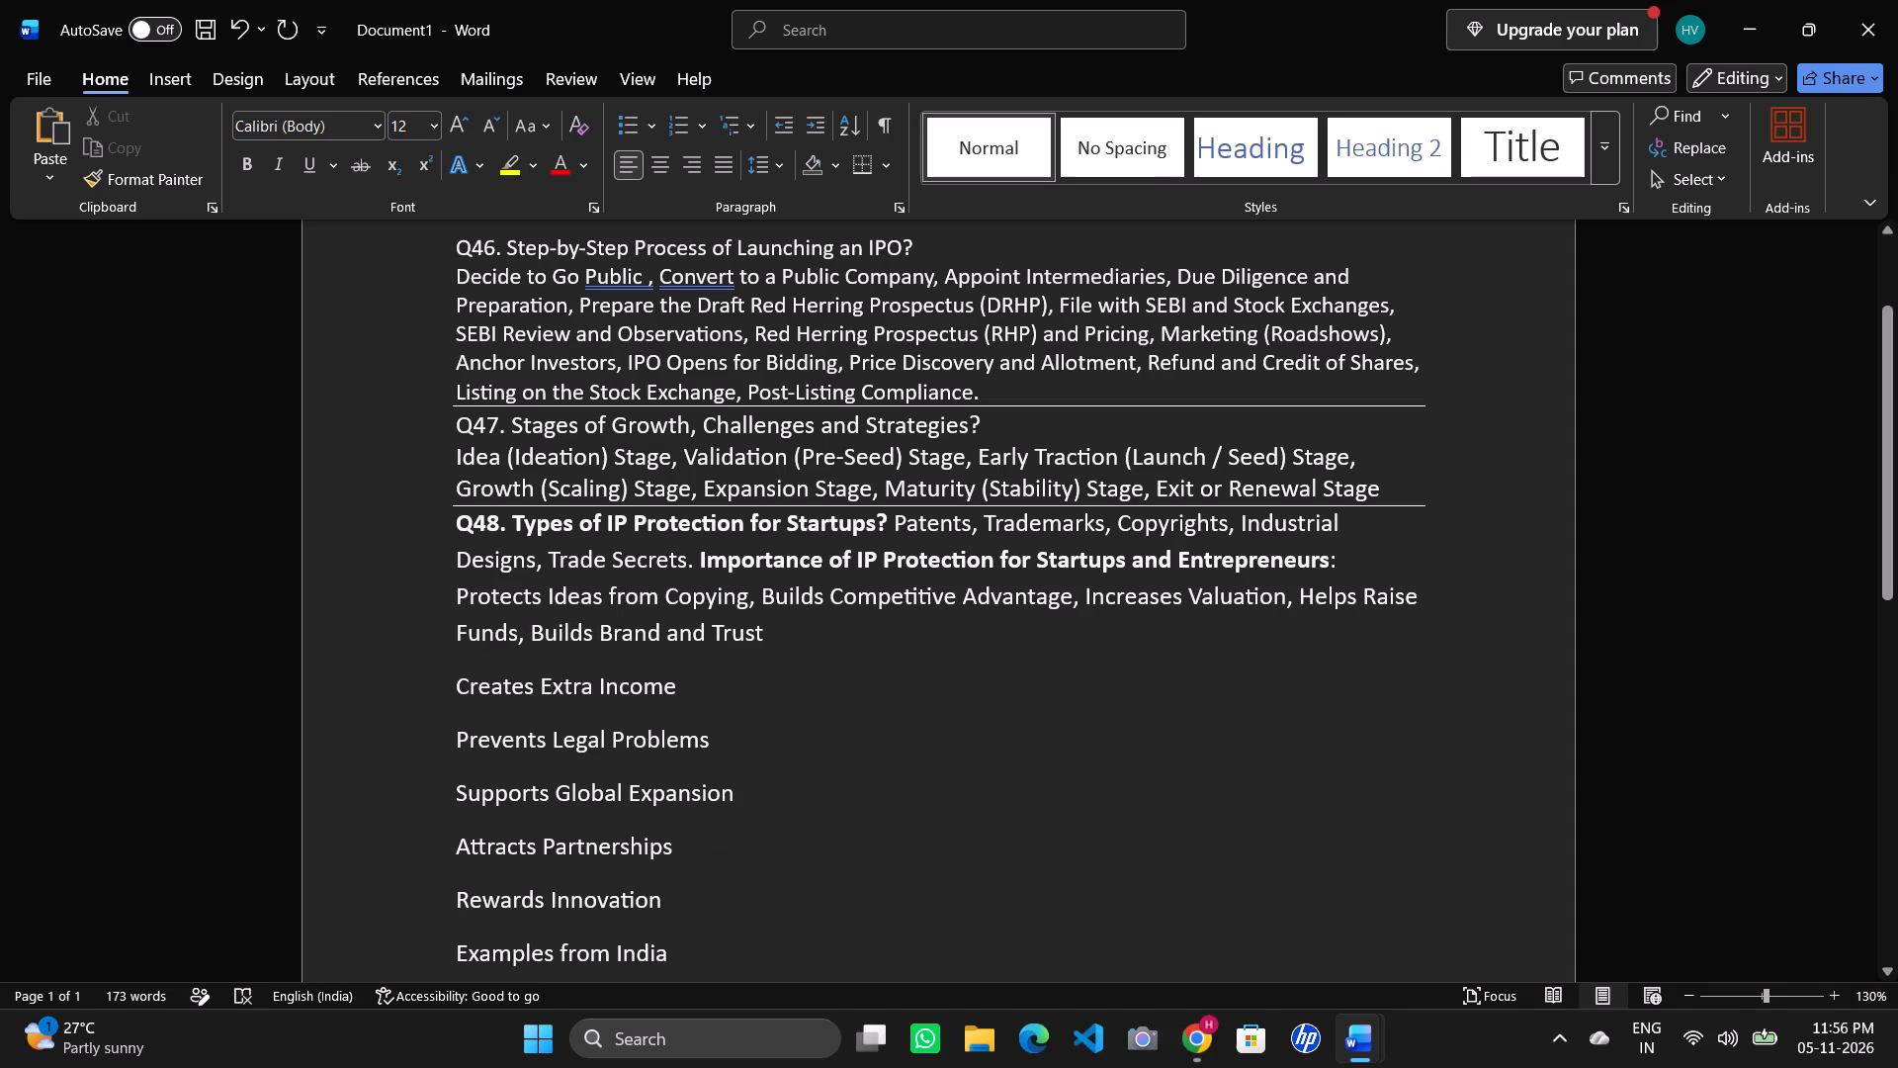
# Append "Creates Extra Income" and "Prevents Legal Problems" to the Q48 running list, separated by commas.
pyautogui.click(456, 687)
pyautogui.press('BackSpace')
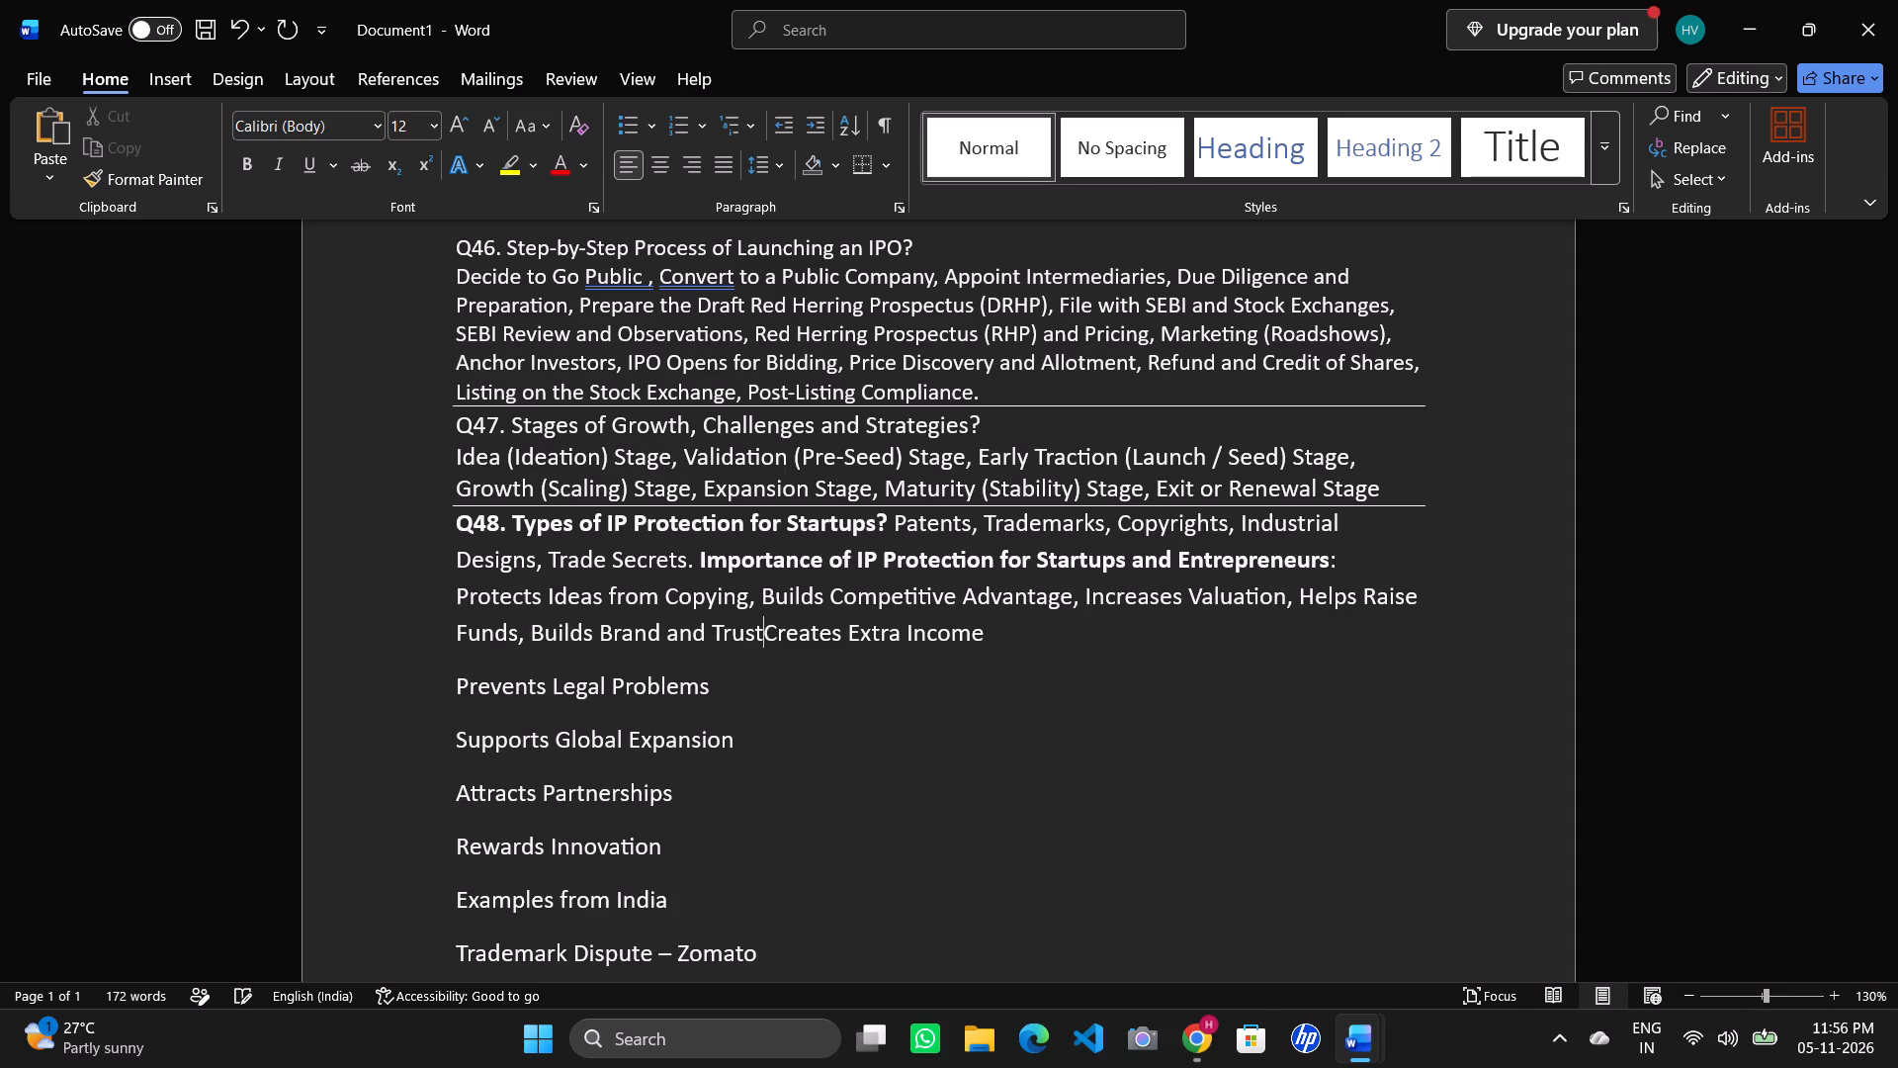
pyautogui.write(',')
pyautogui.press('space')
pyautogui.click(453, 687)
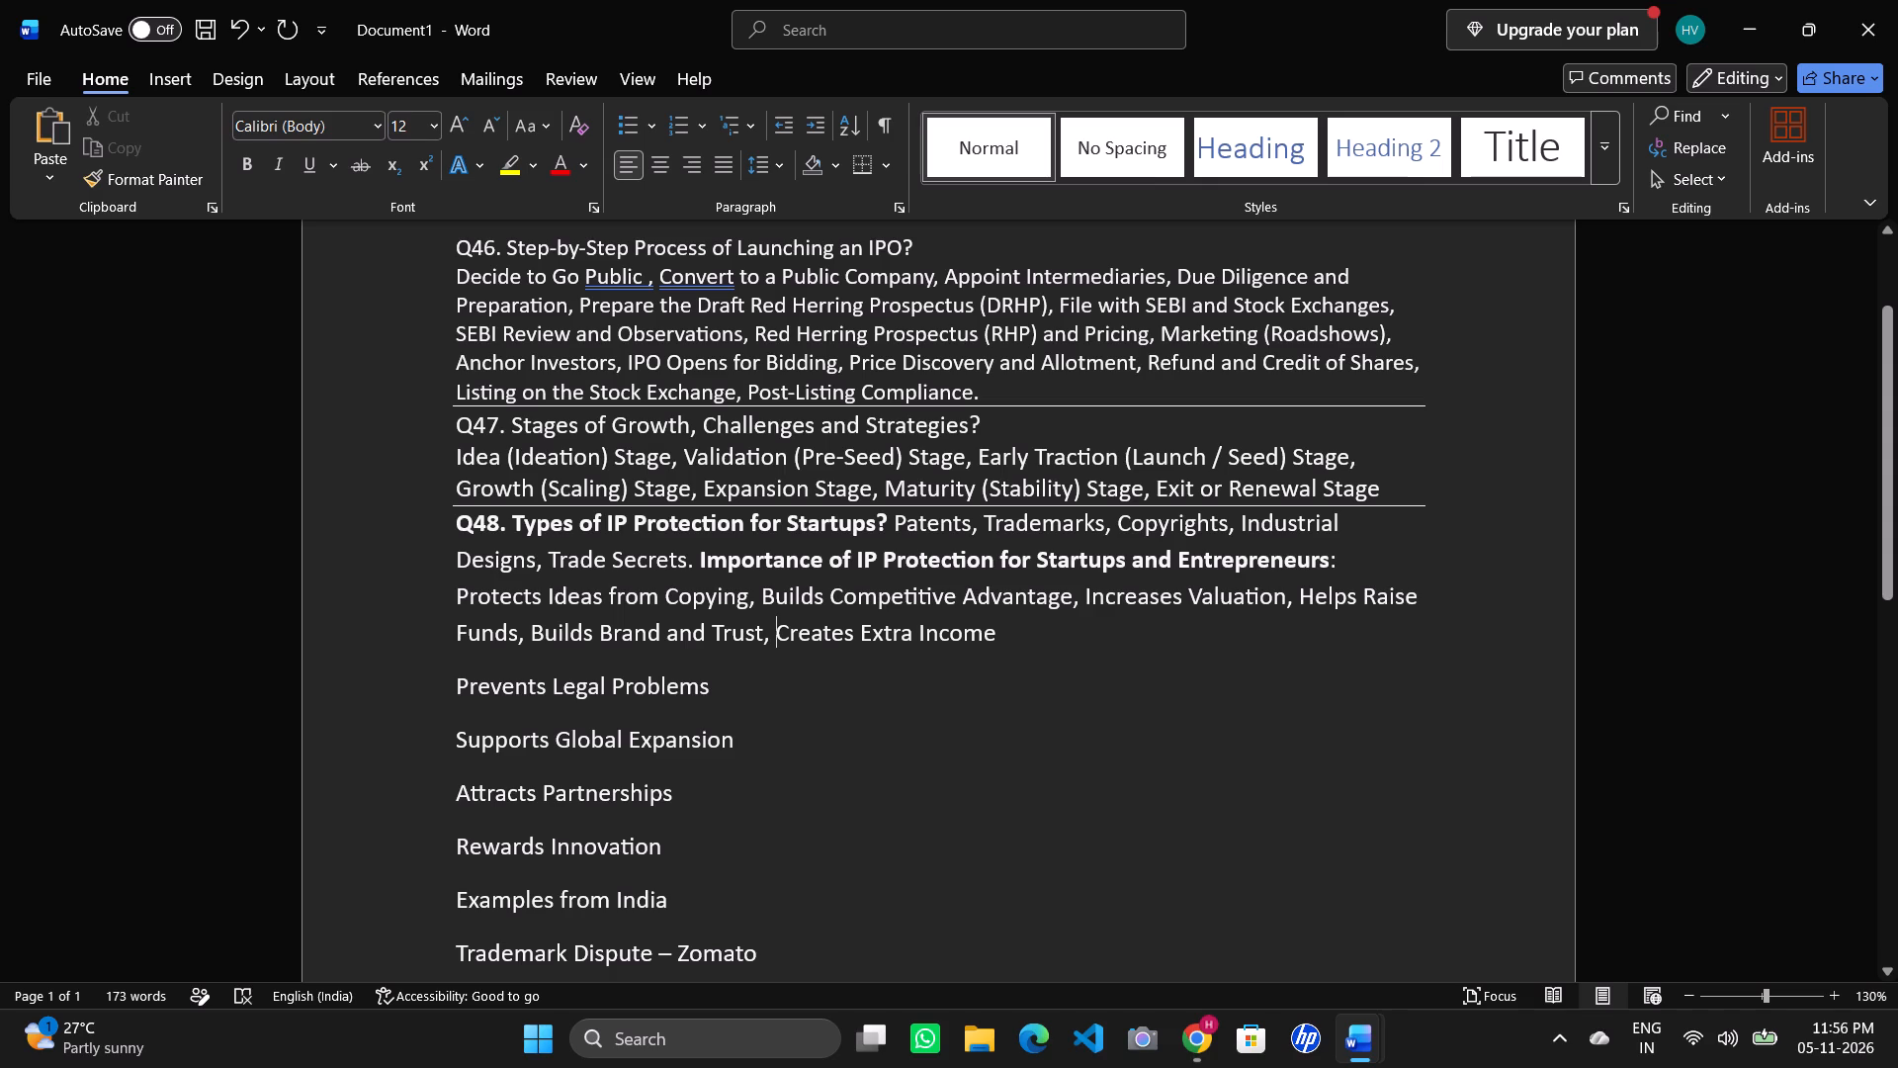
pyautogui.press('BackSpace')
pyautogui.write(',')
pyautogui.press('space')
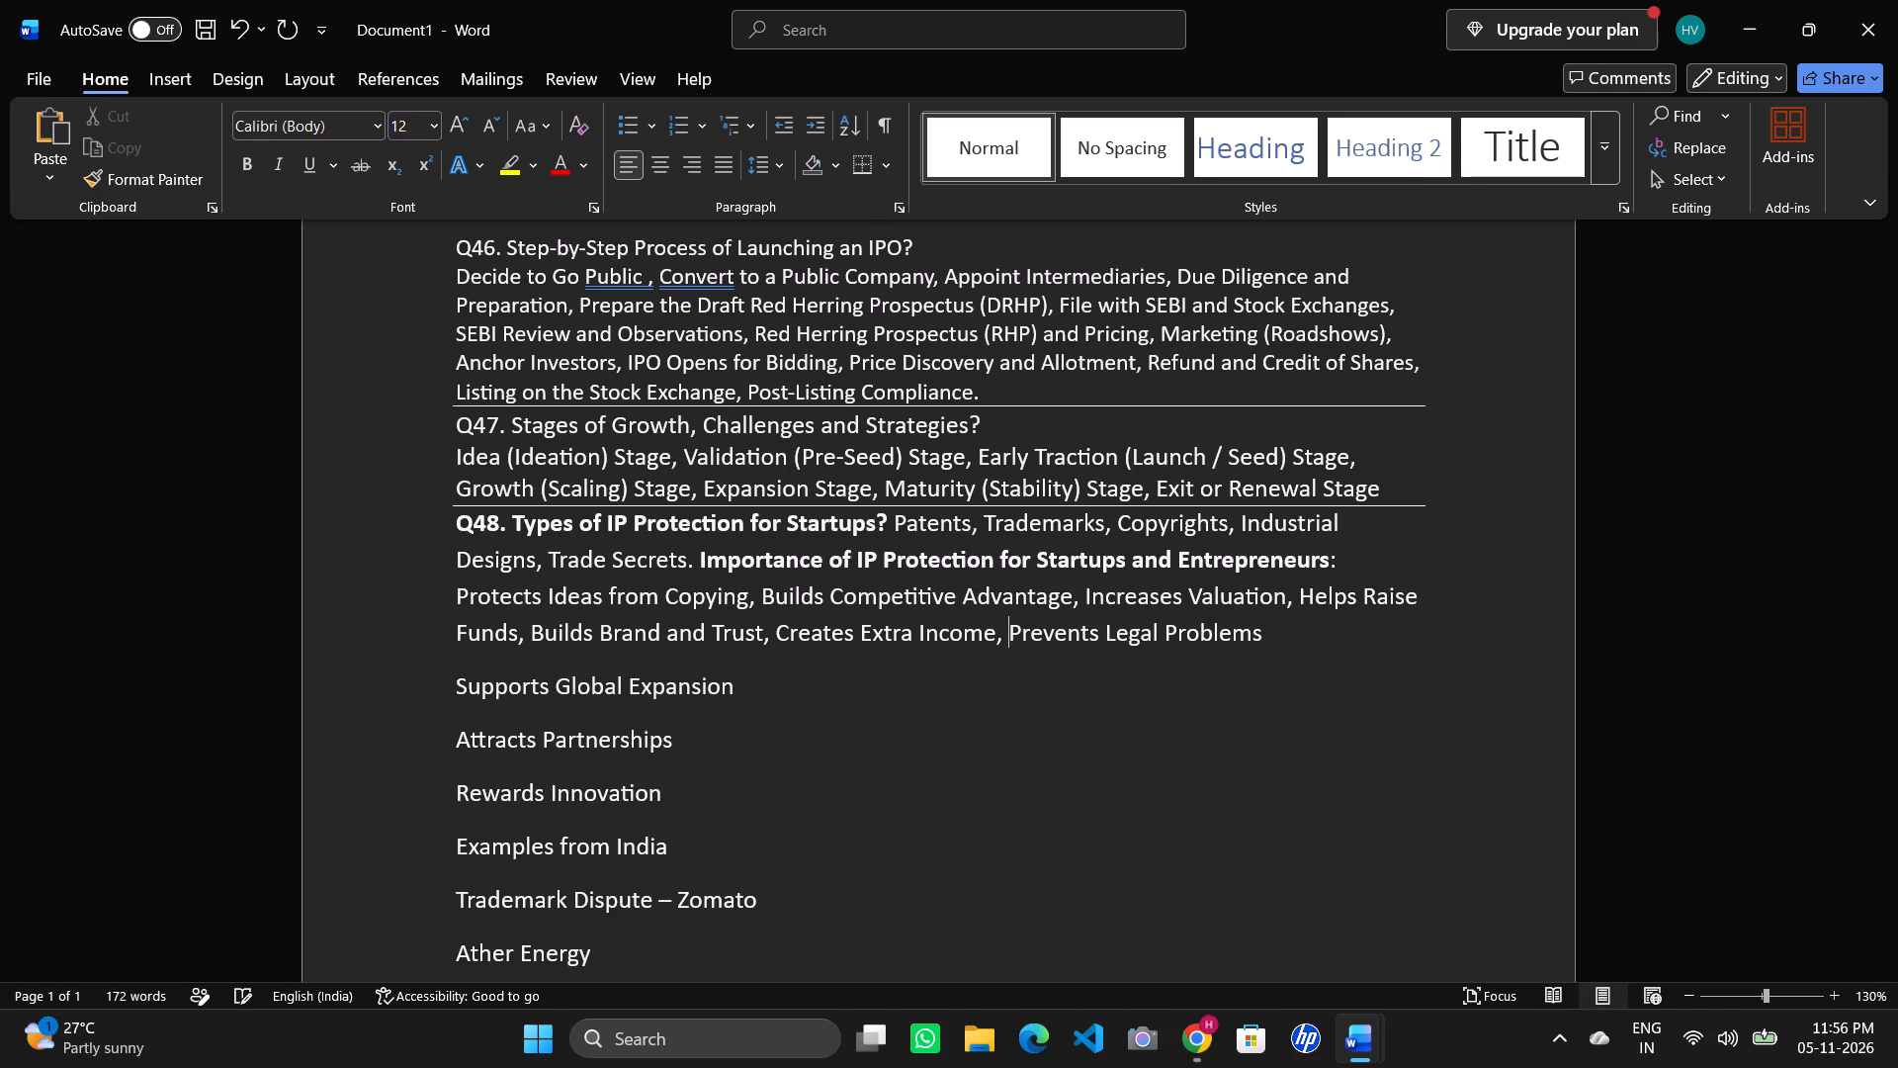
# Append "Supports Global Expansion" to the Q48 running list after a comma, and insert a comma between "Supports" and "Global Expansion".
pyautogui.click(454, 686)
pyautogui.press('BackSpace')
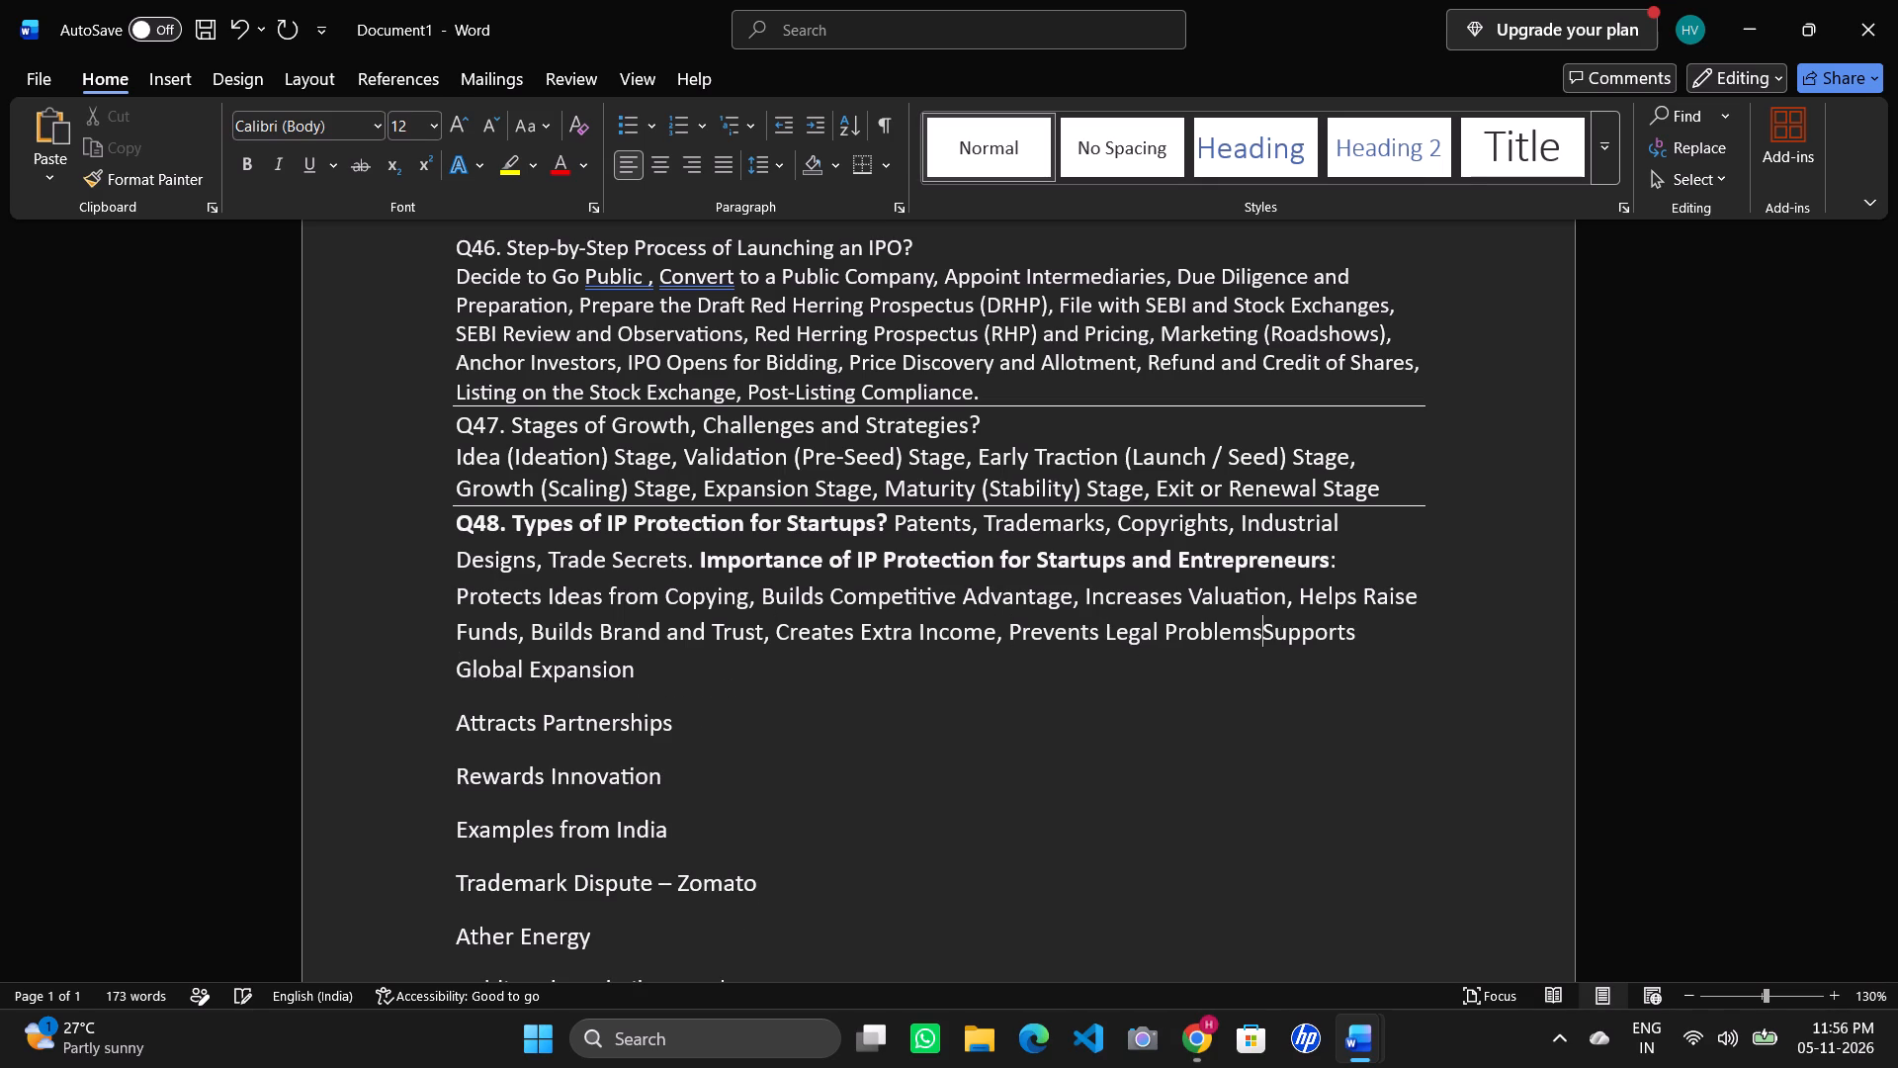
pyautogui.write(',')
pyautogui.press('space')
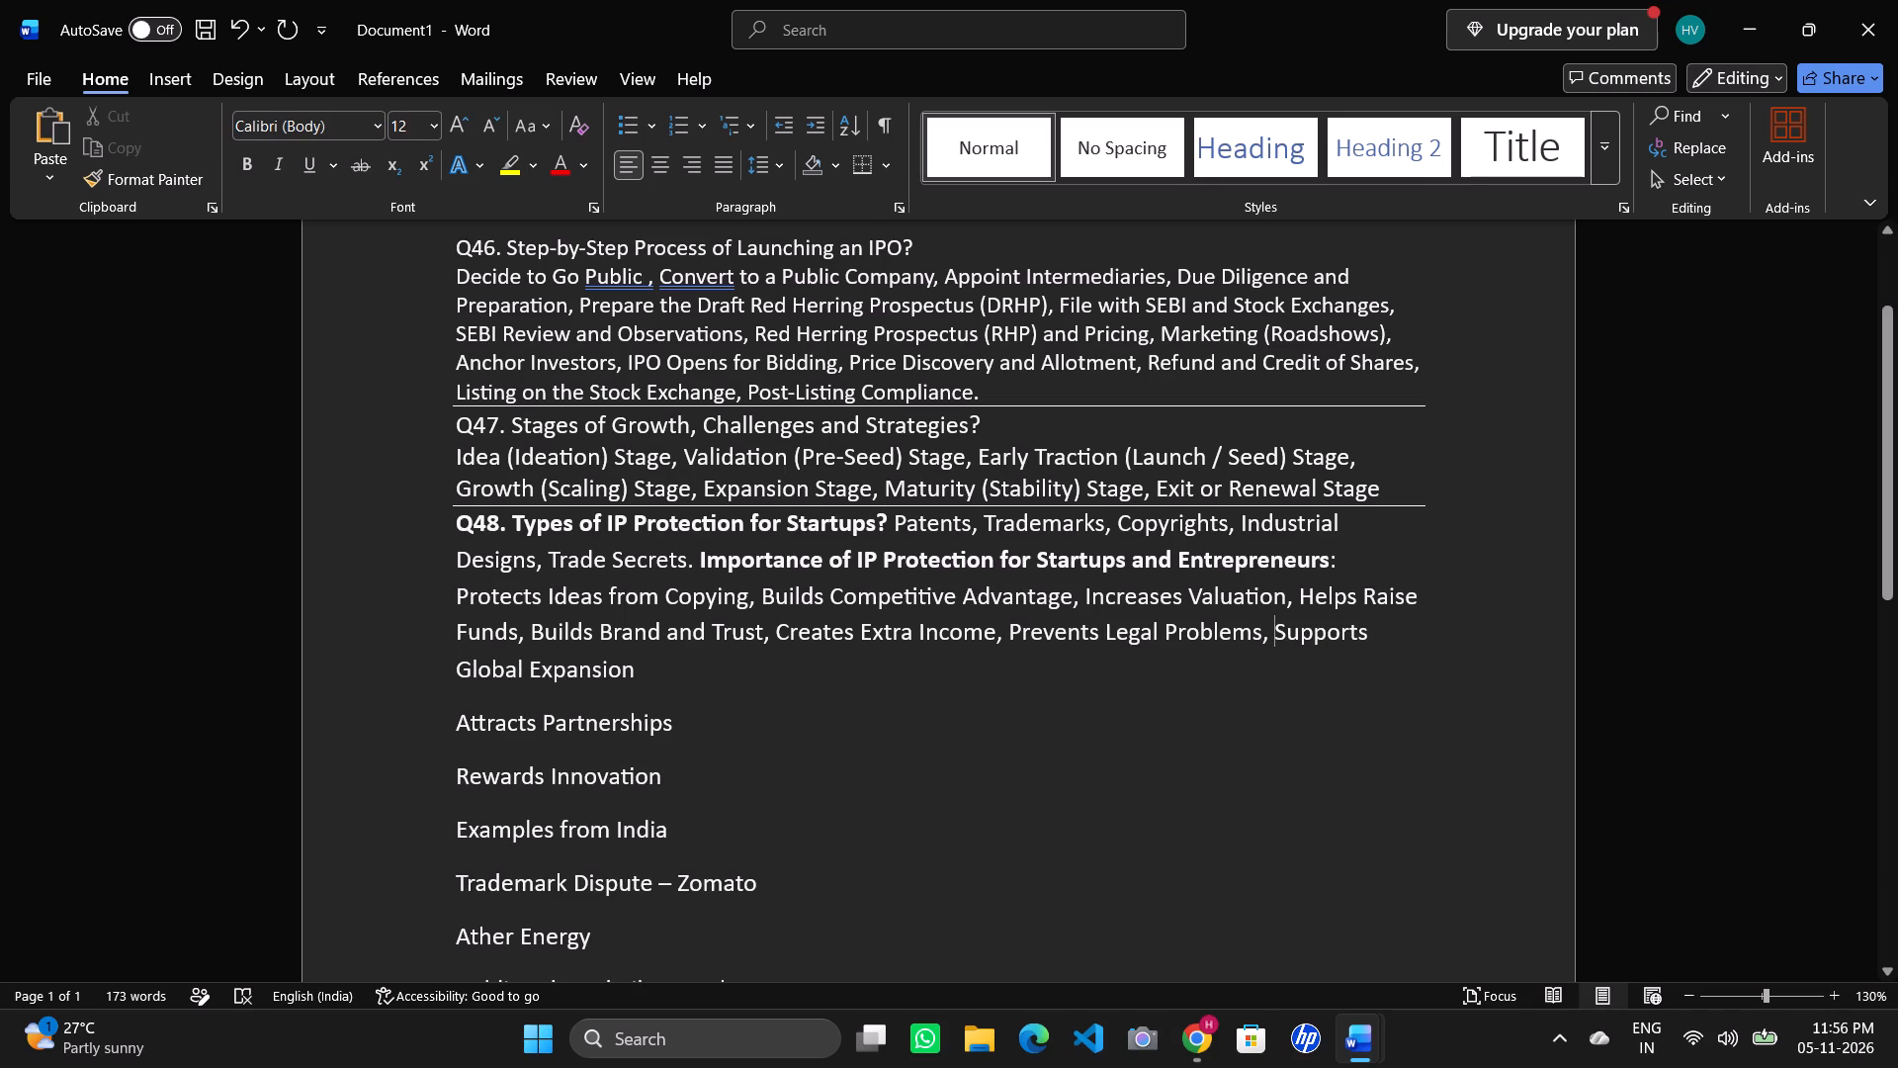
pyautogui.click(457, 682)
pyautogui.press('BackSpace')
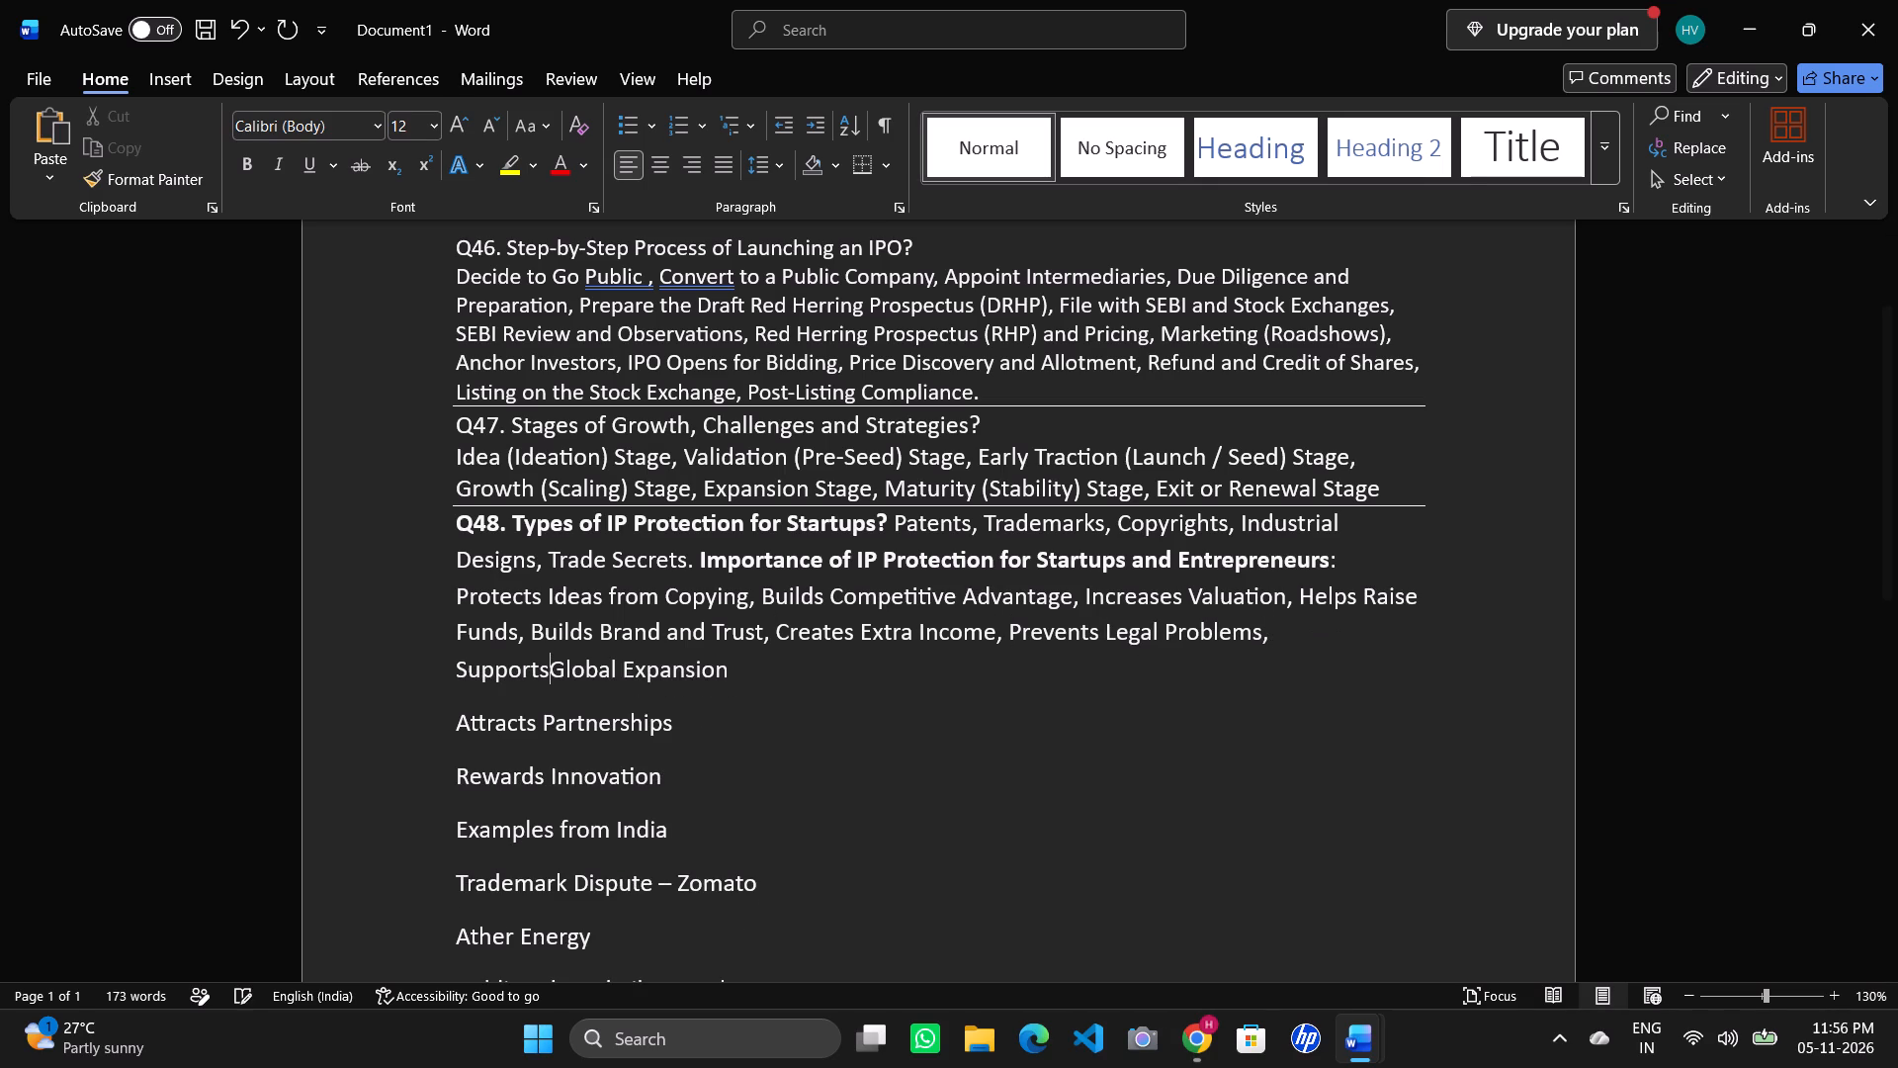
pyautogui.write(',')
pyautogui.press('space')
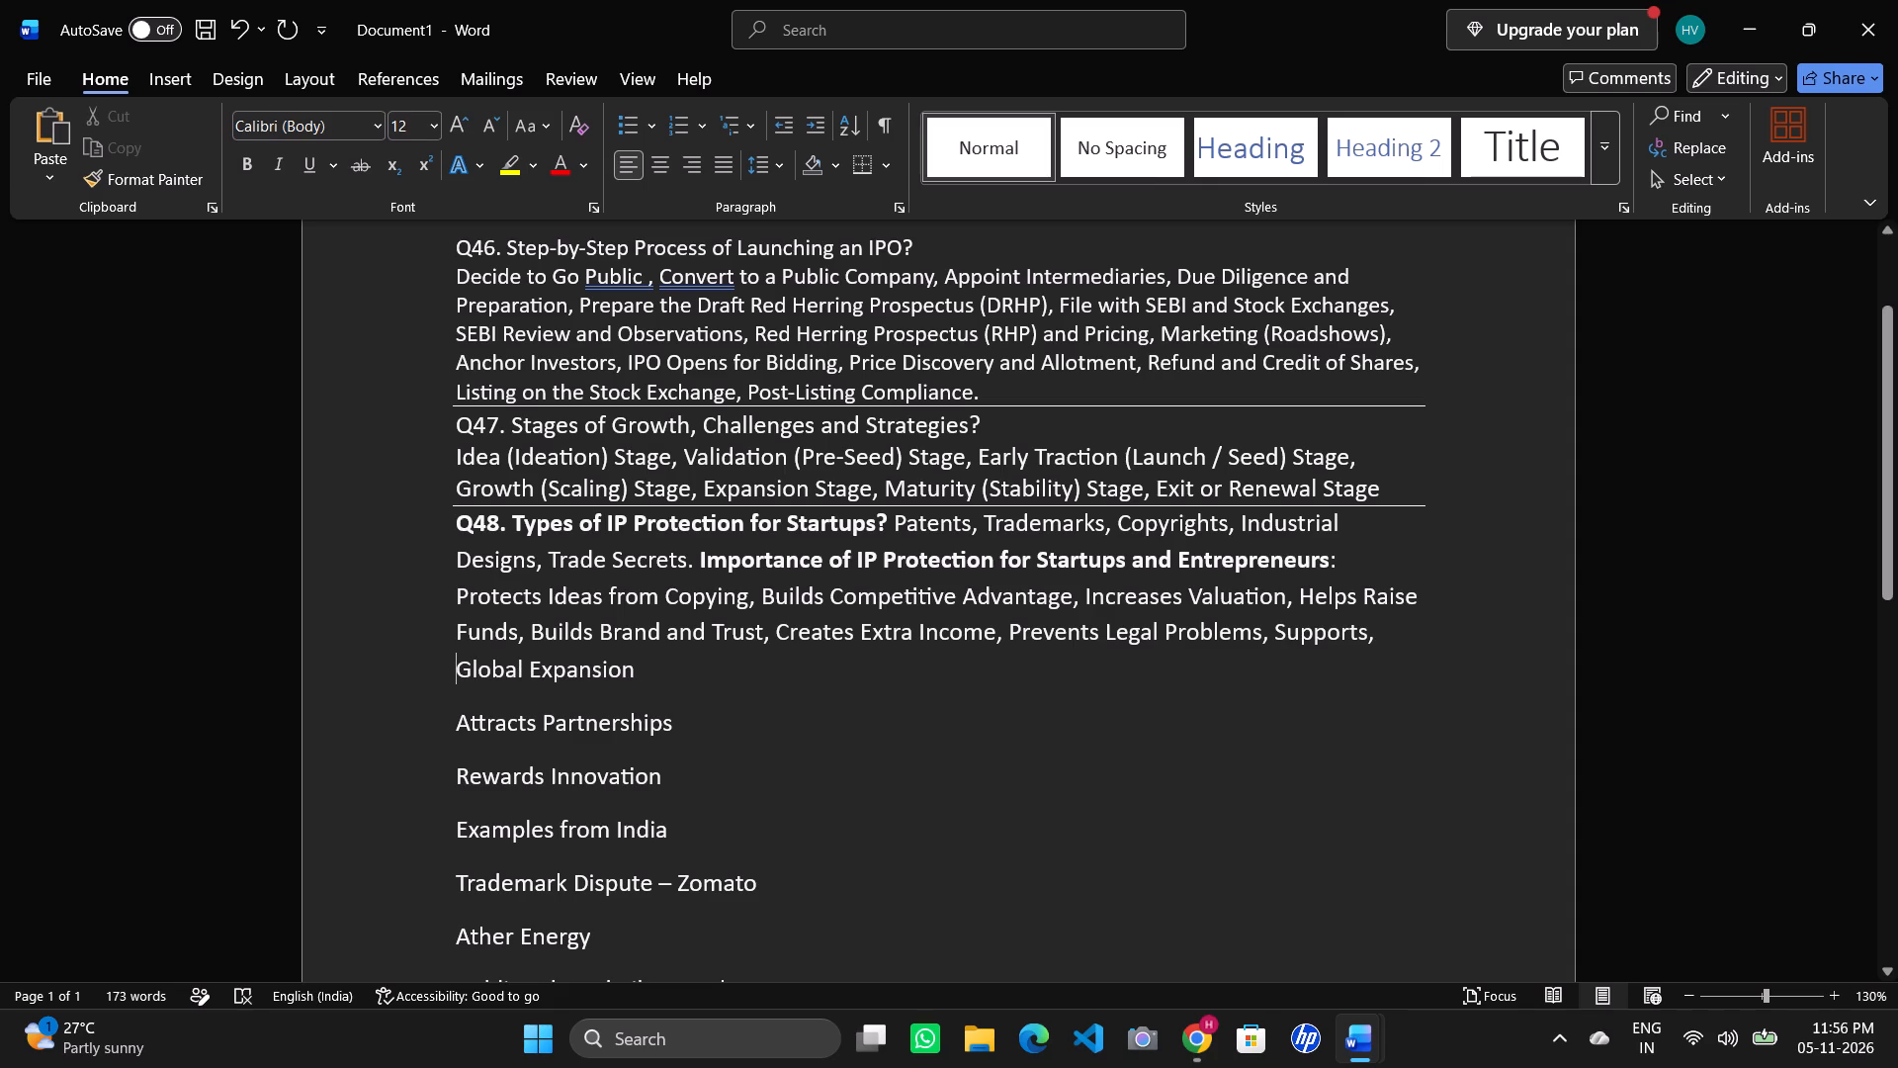
# Append "Attracts Partnerships" and "Rewards Innovation" to the Q48 running list, separated by commas.
pyautogui.click(458, 724)
pyautogui.press('BackSpace')
pyautogui.write(',')
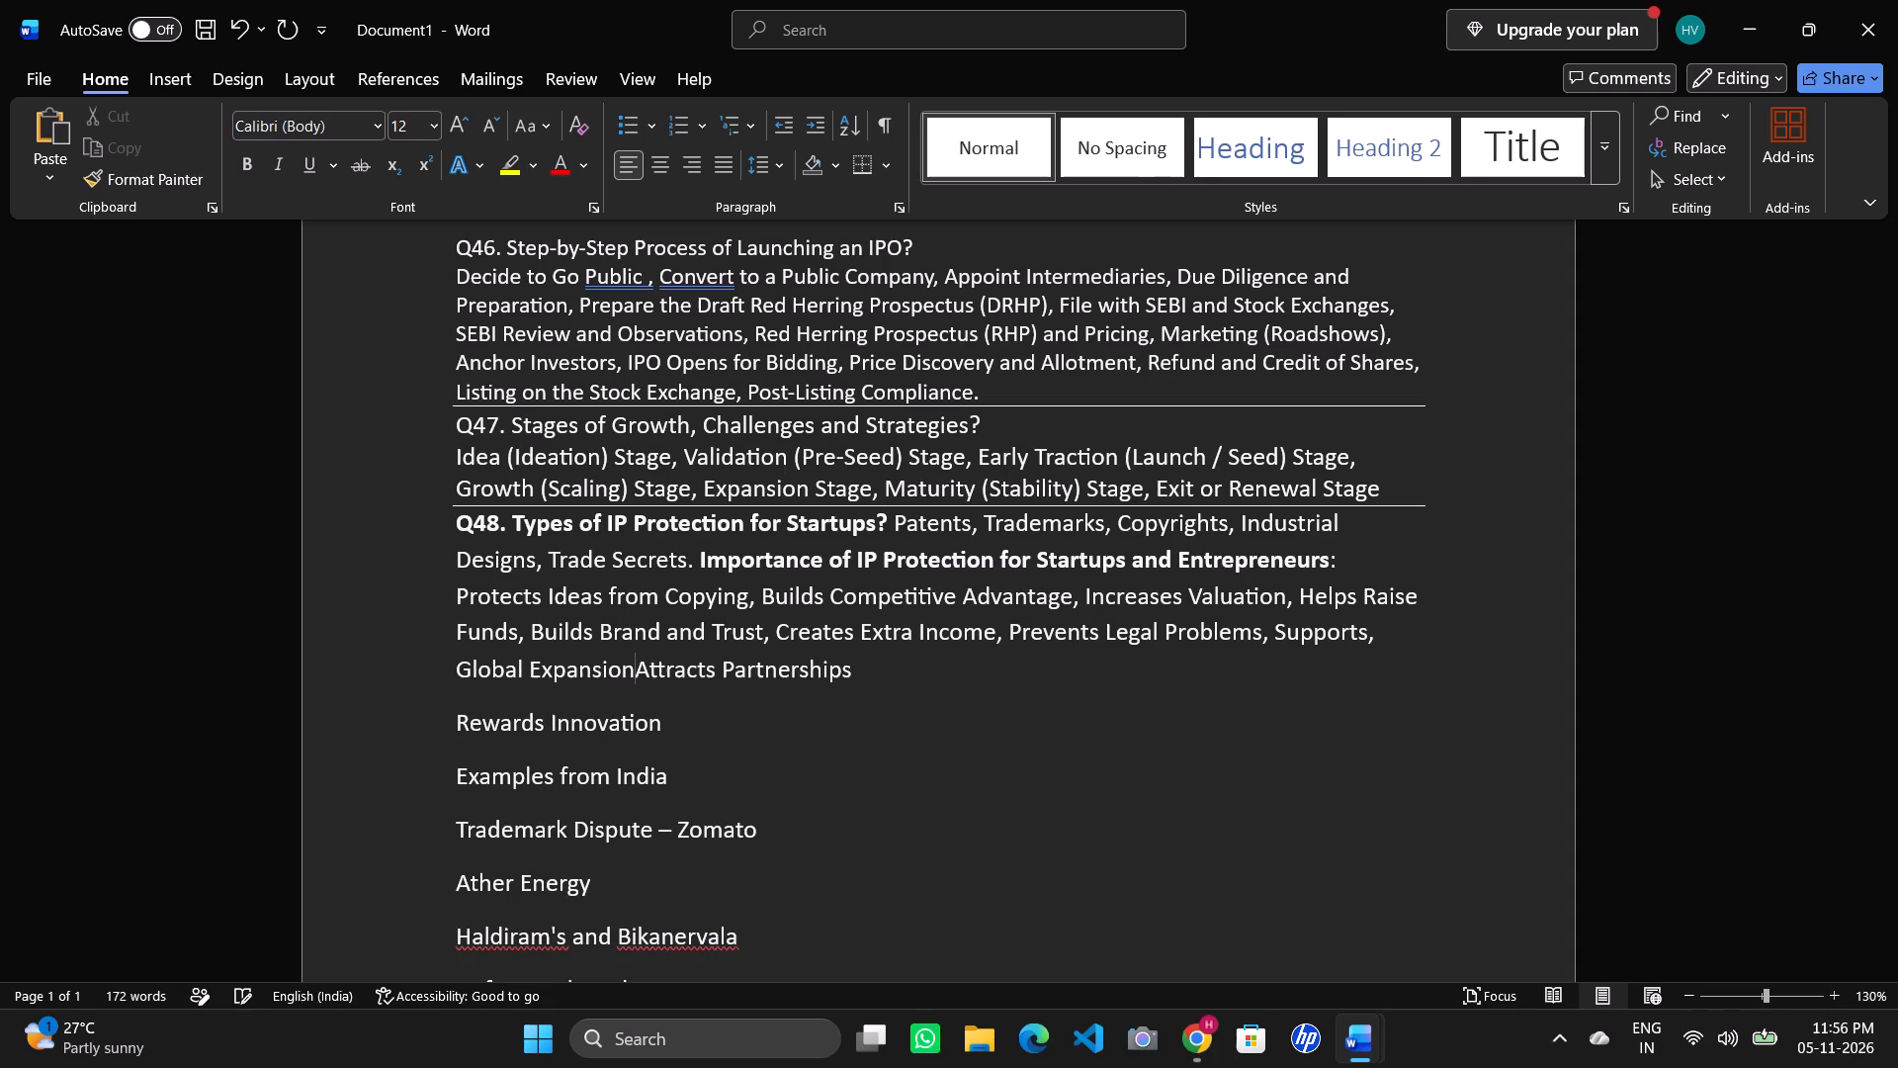
pyautogui.press('space')
pyautogui.click(457, 727)
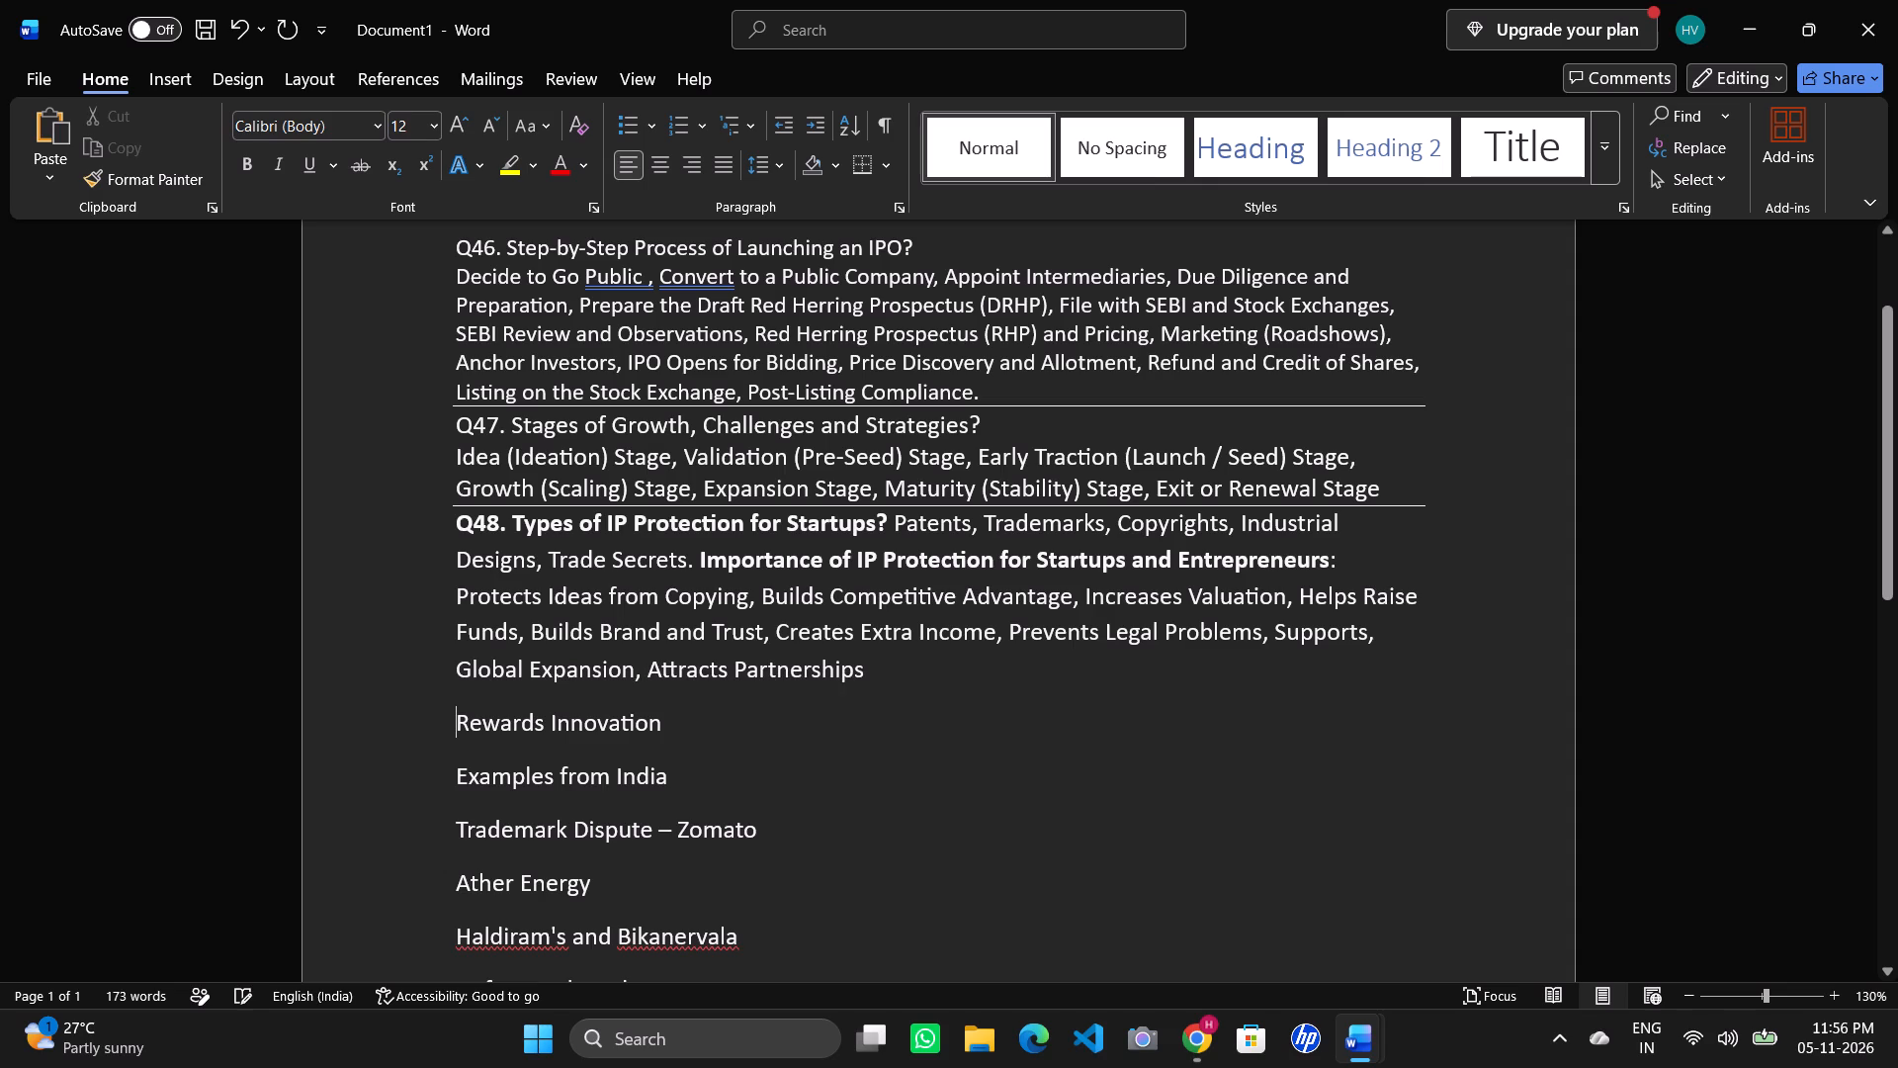
pyautogui.press('BackSpace')
pyautogui.write(',')
pyautogui.press('space')
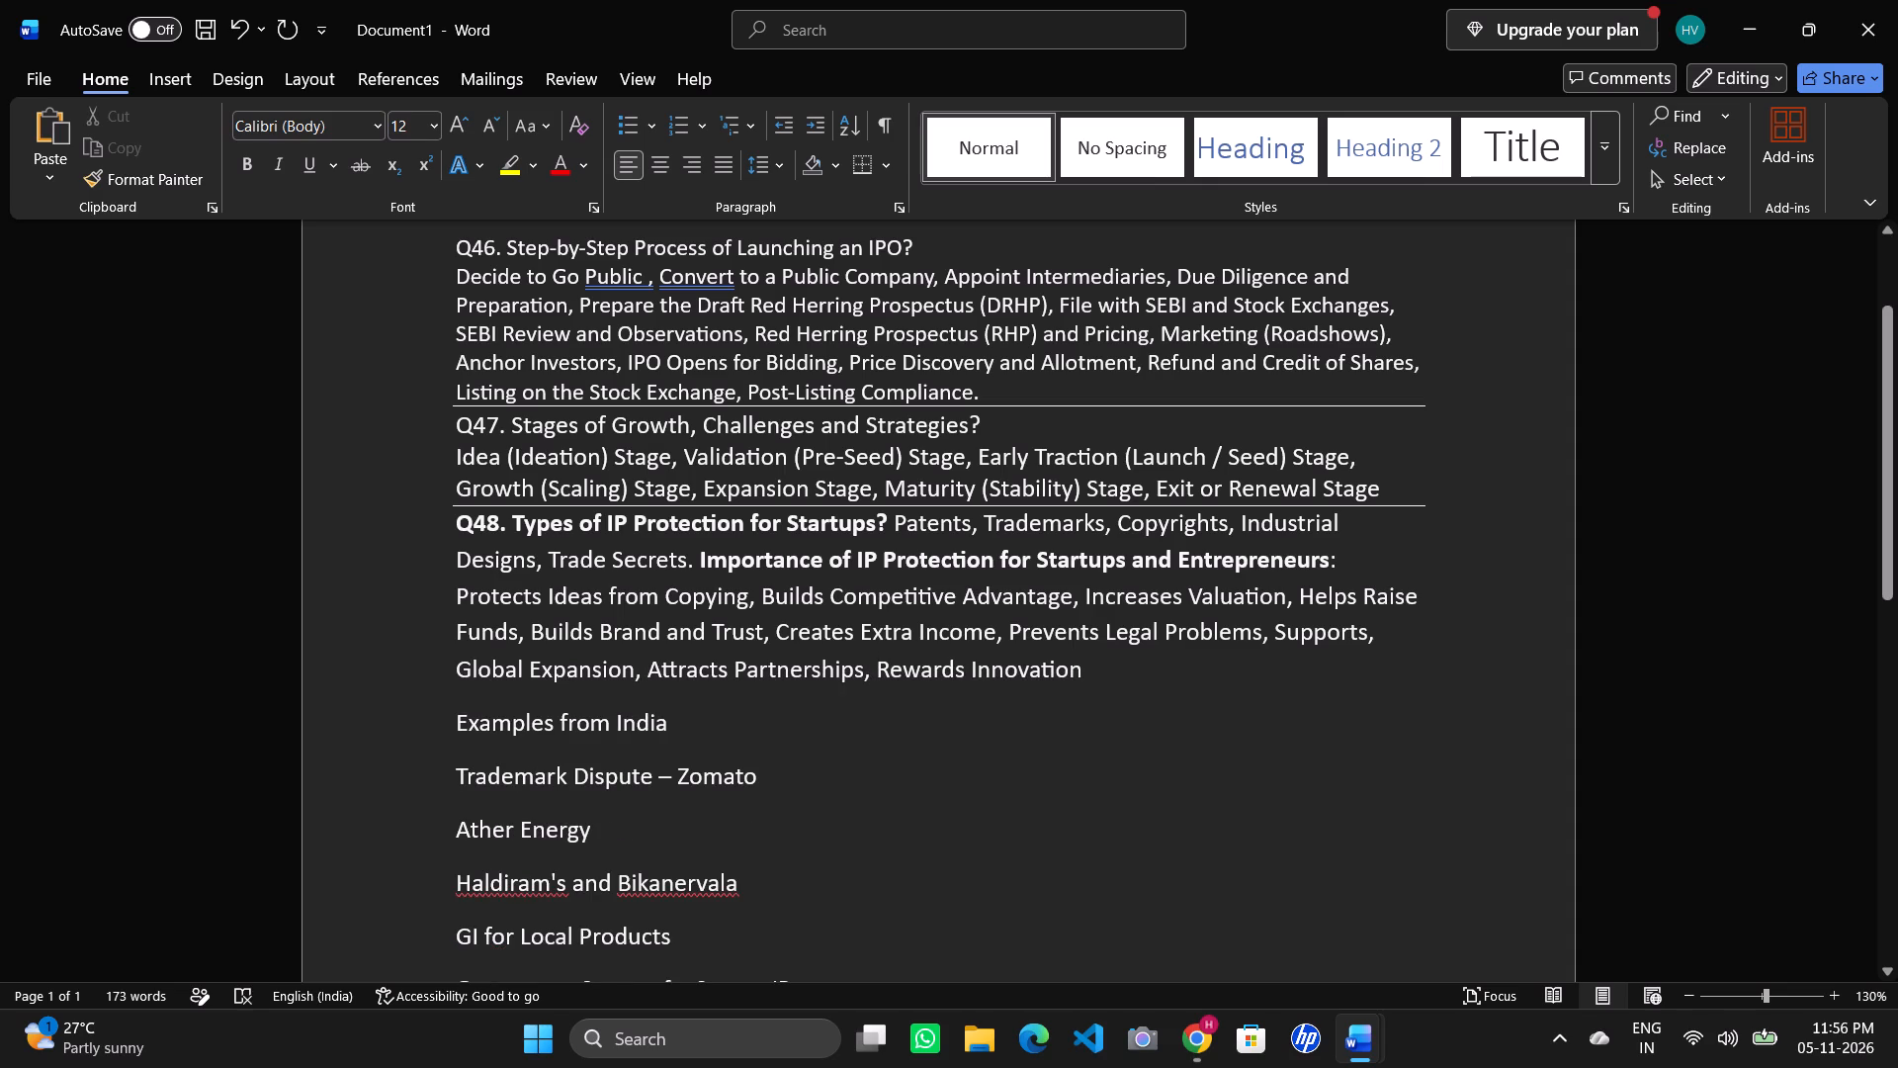
# Join the "Examples from India" line after "Rewards Innovation" with a comma and a space.
pyautogui.click(456, 725)
pyautogui.press('BackSpace')
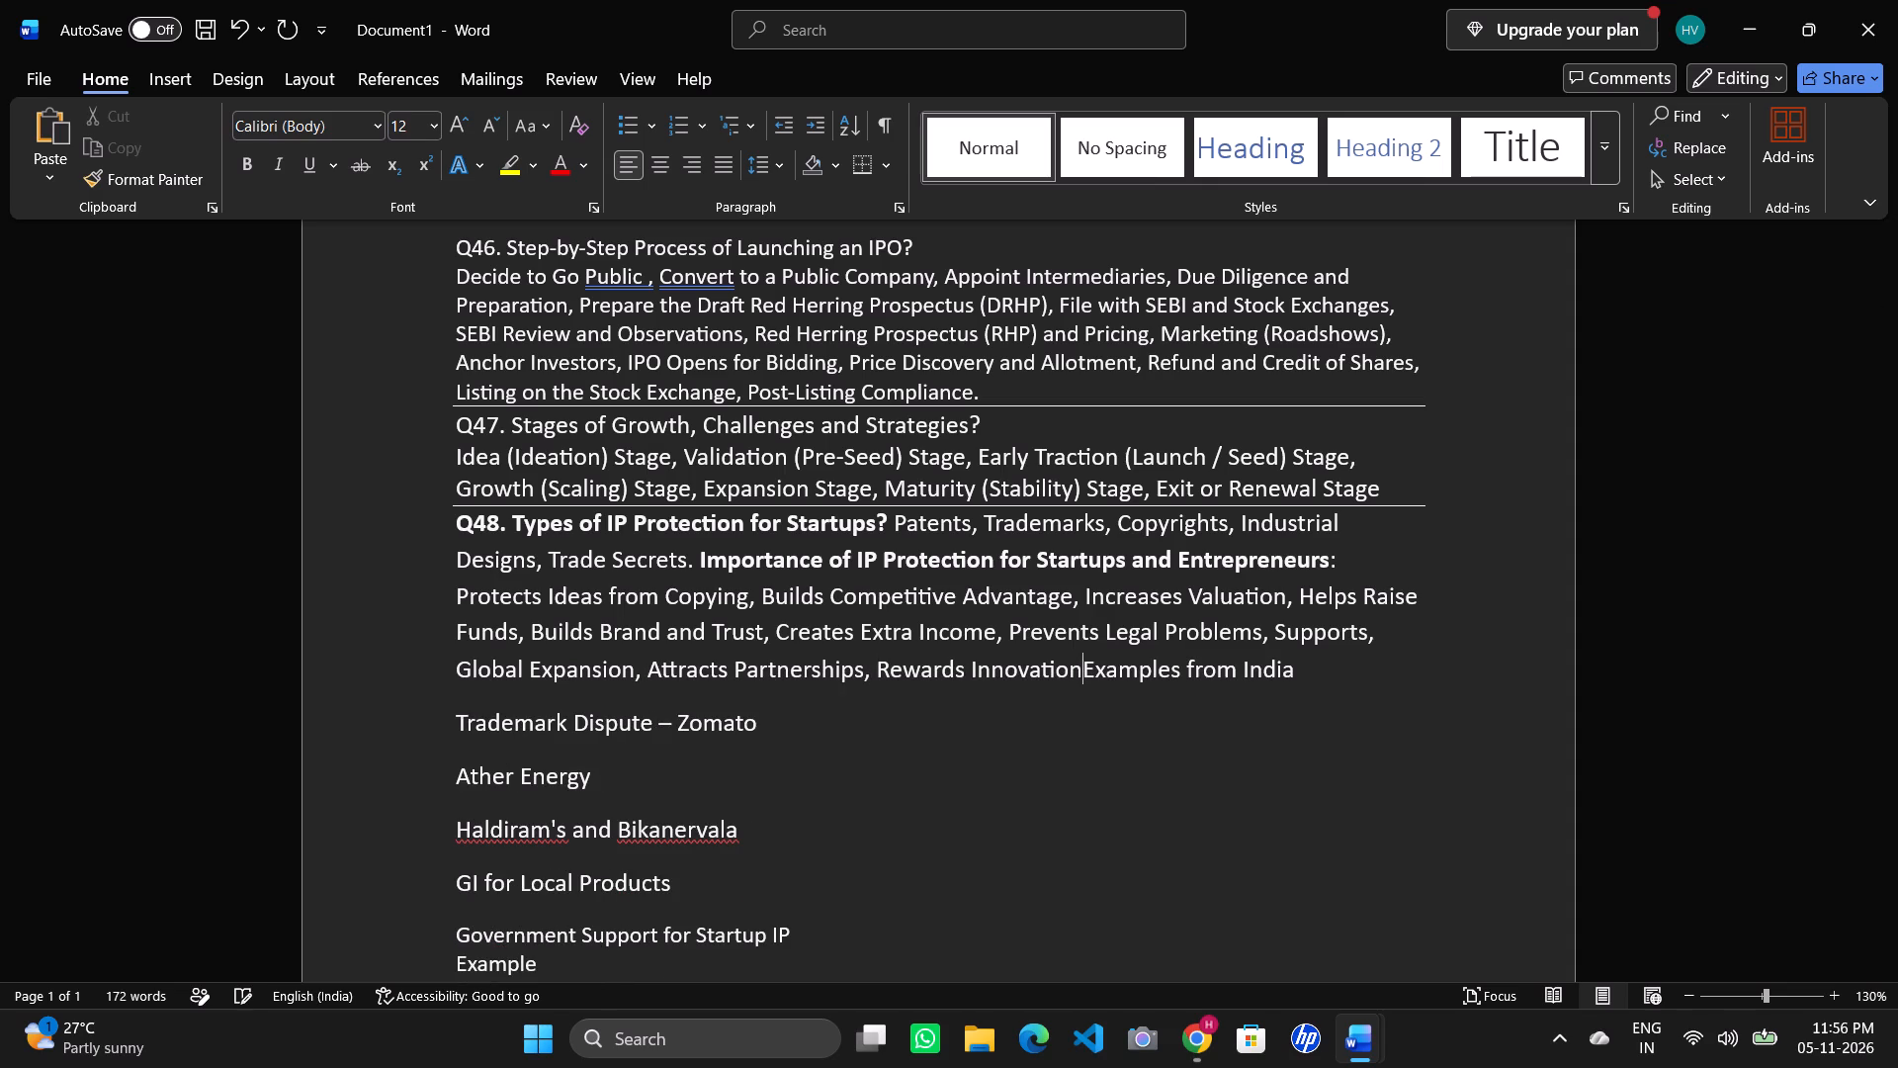
pyautogui.write(',')
pyautogui.press('space')
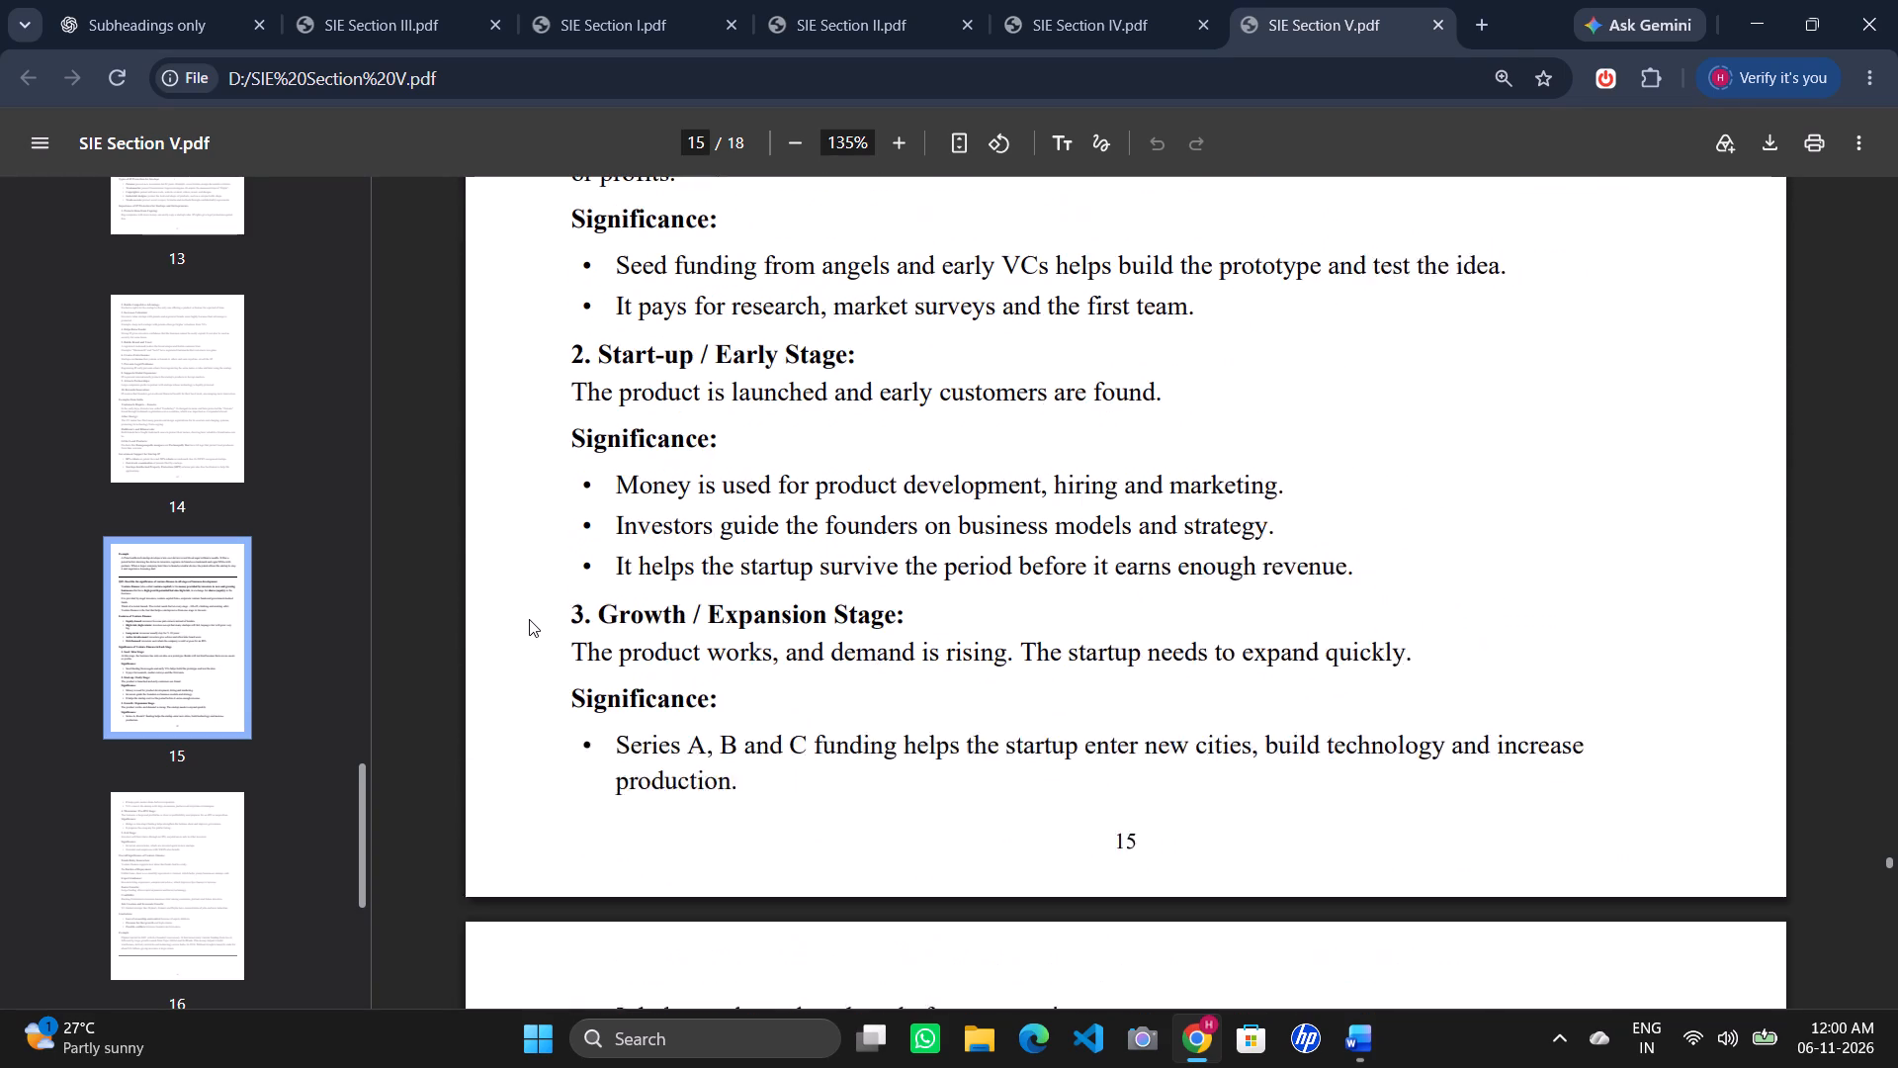
pyautogui.scroll(5, 529, 619)
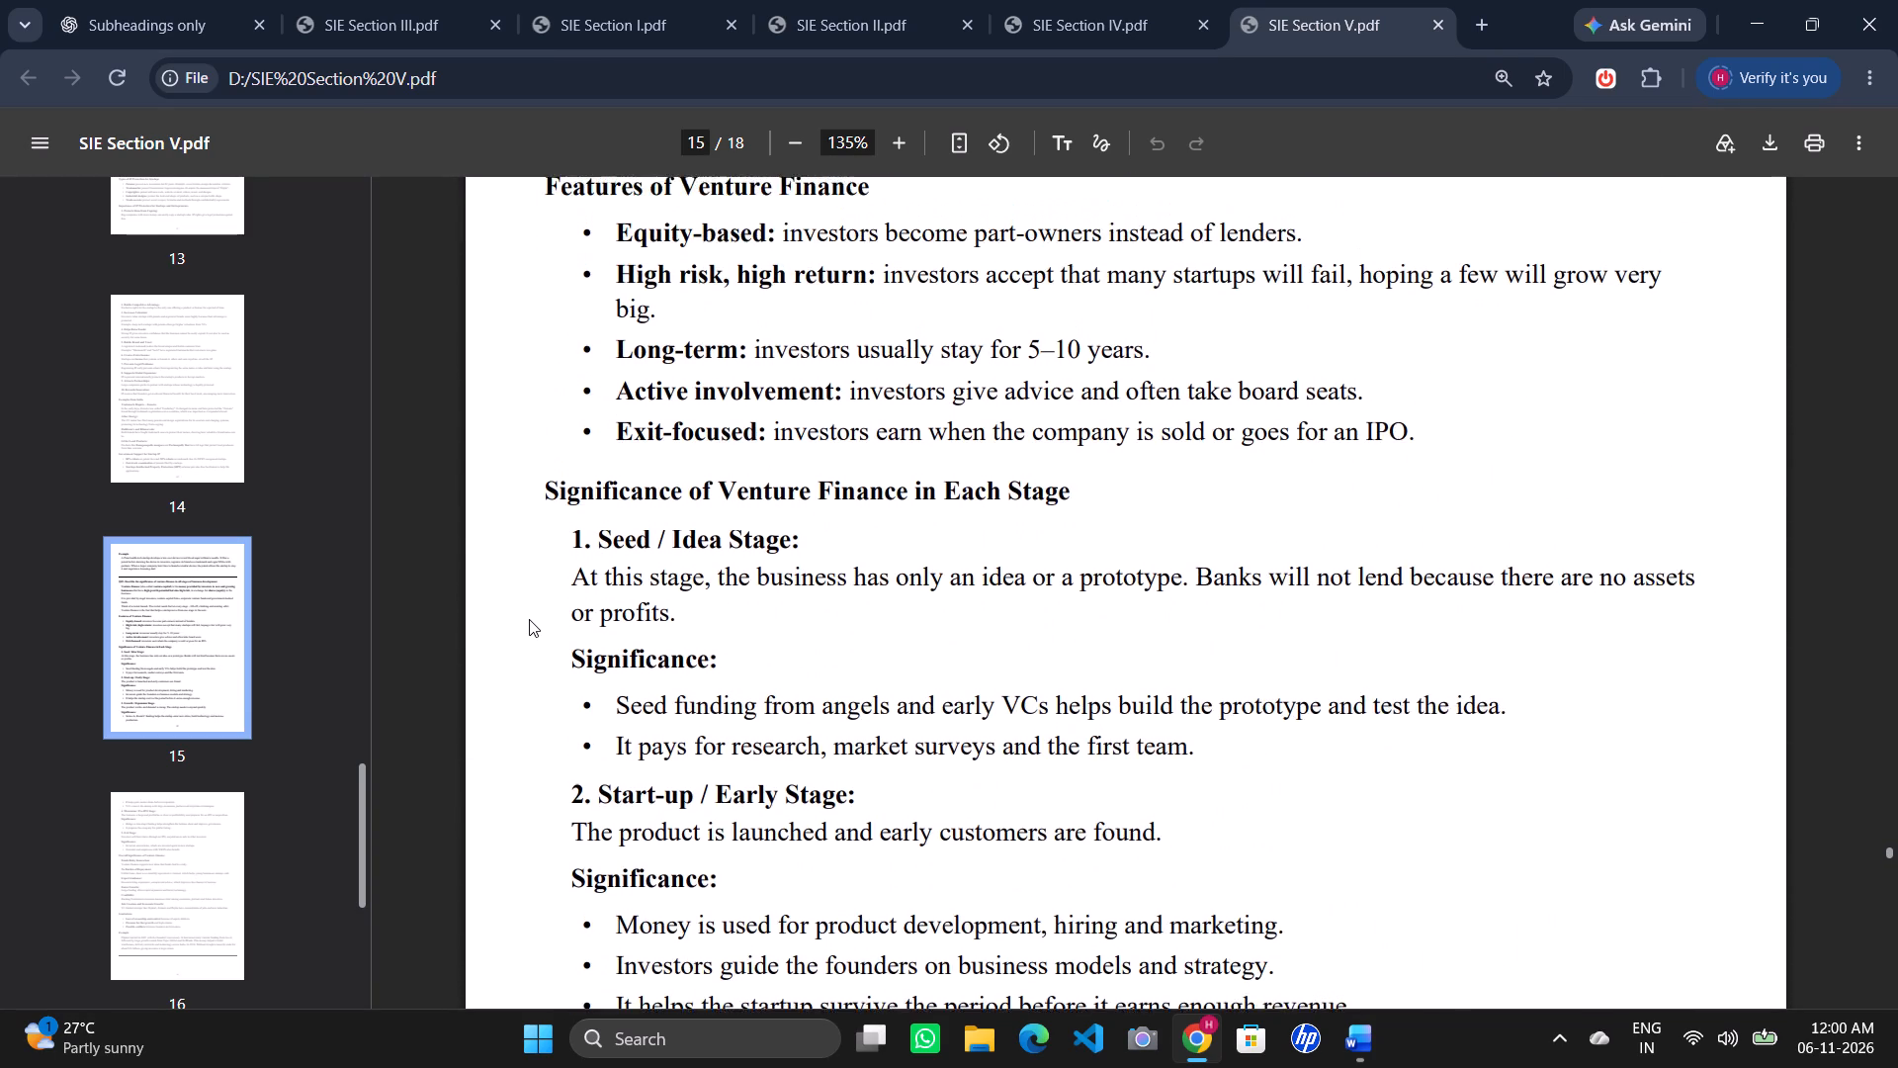
pyautogui.scroll(1, 529, 619)
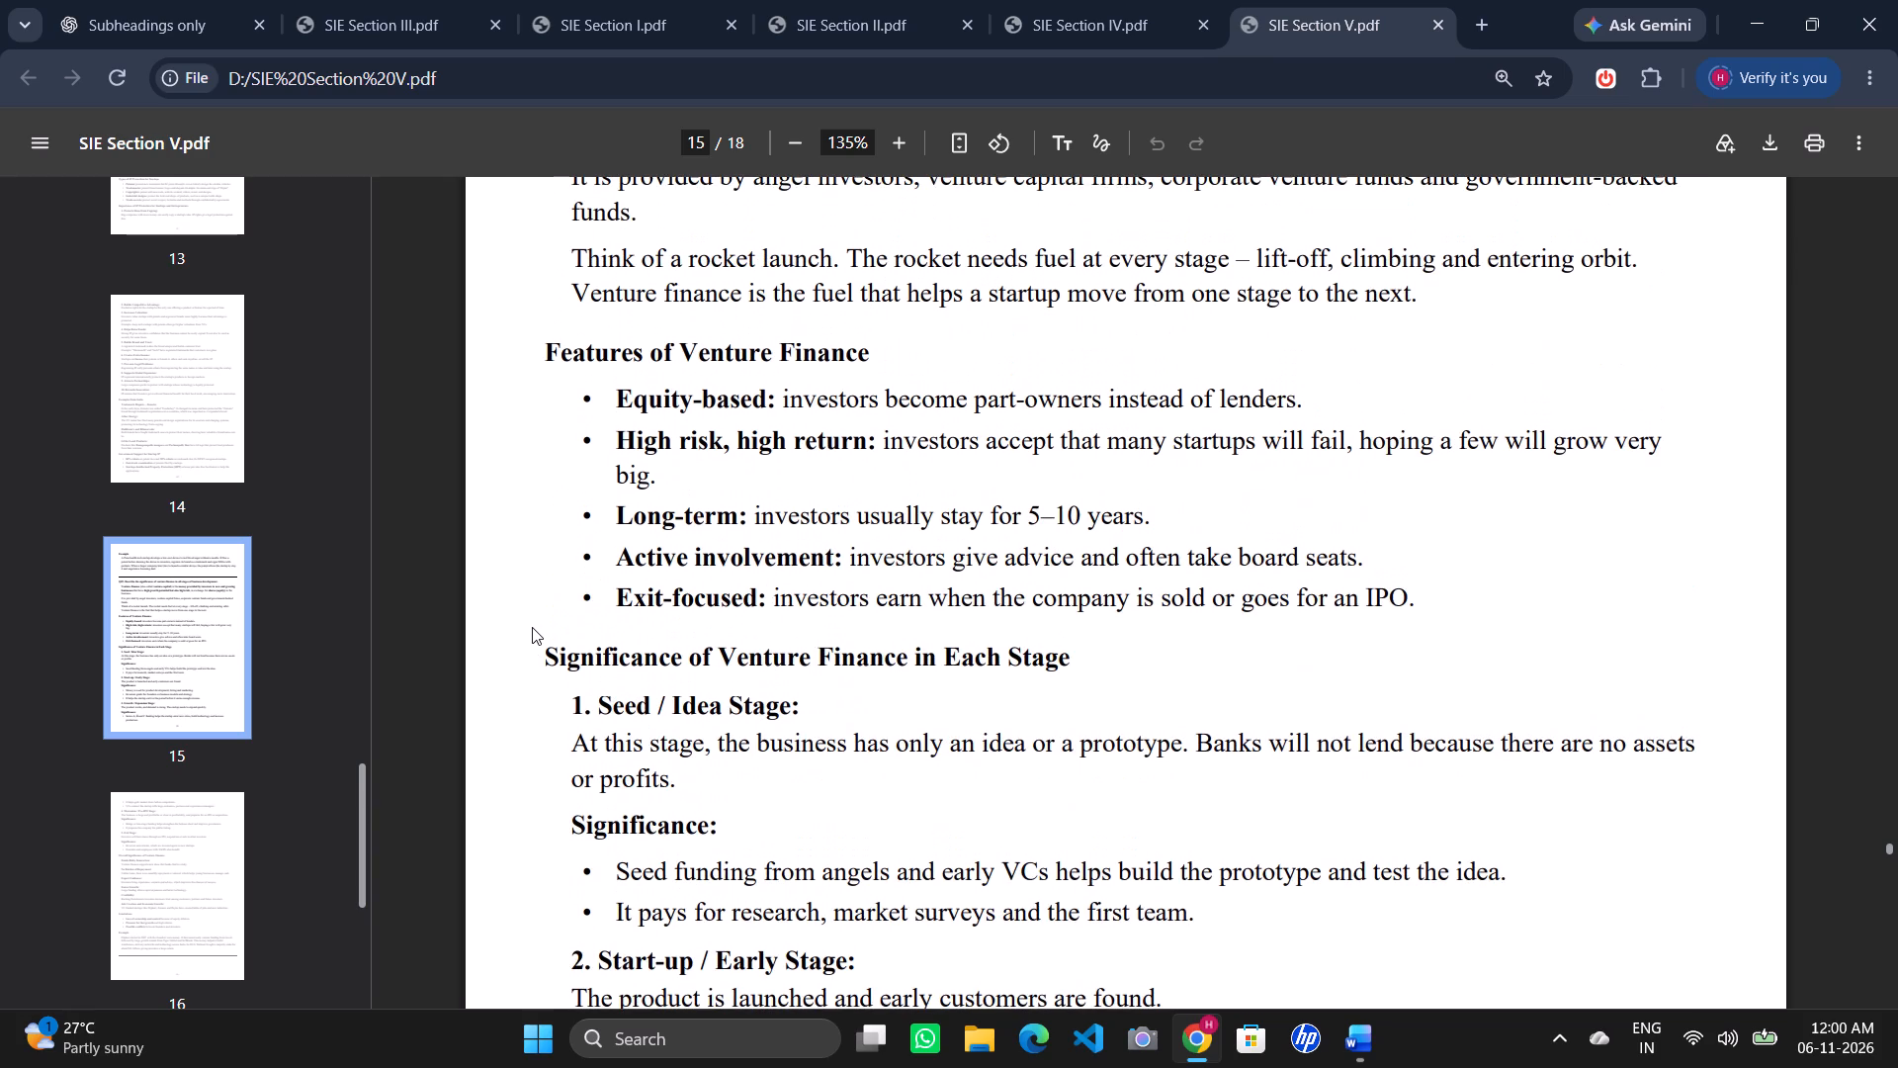
pyautogui.scroll(3, 532, 627)
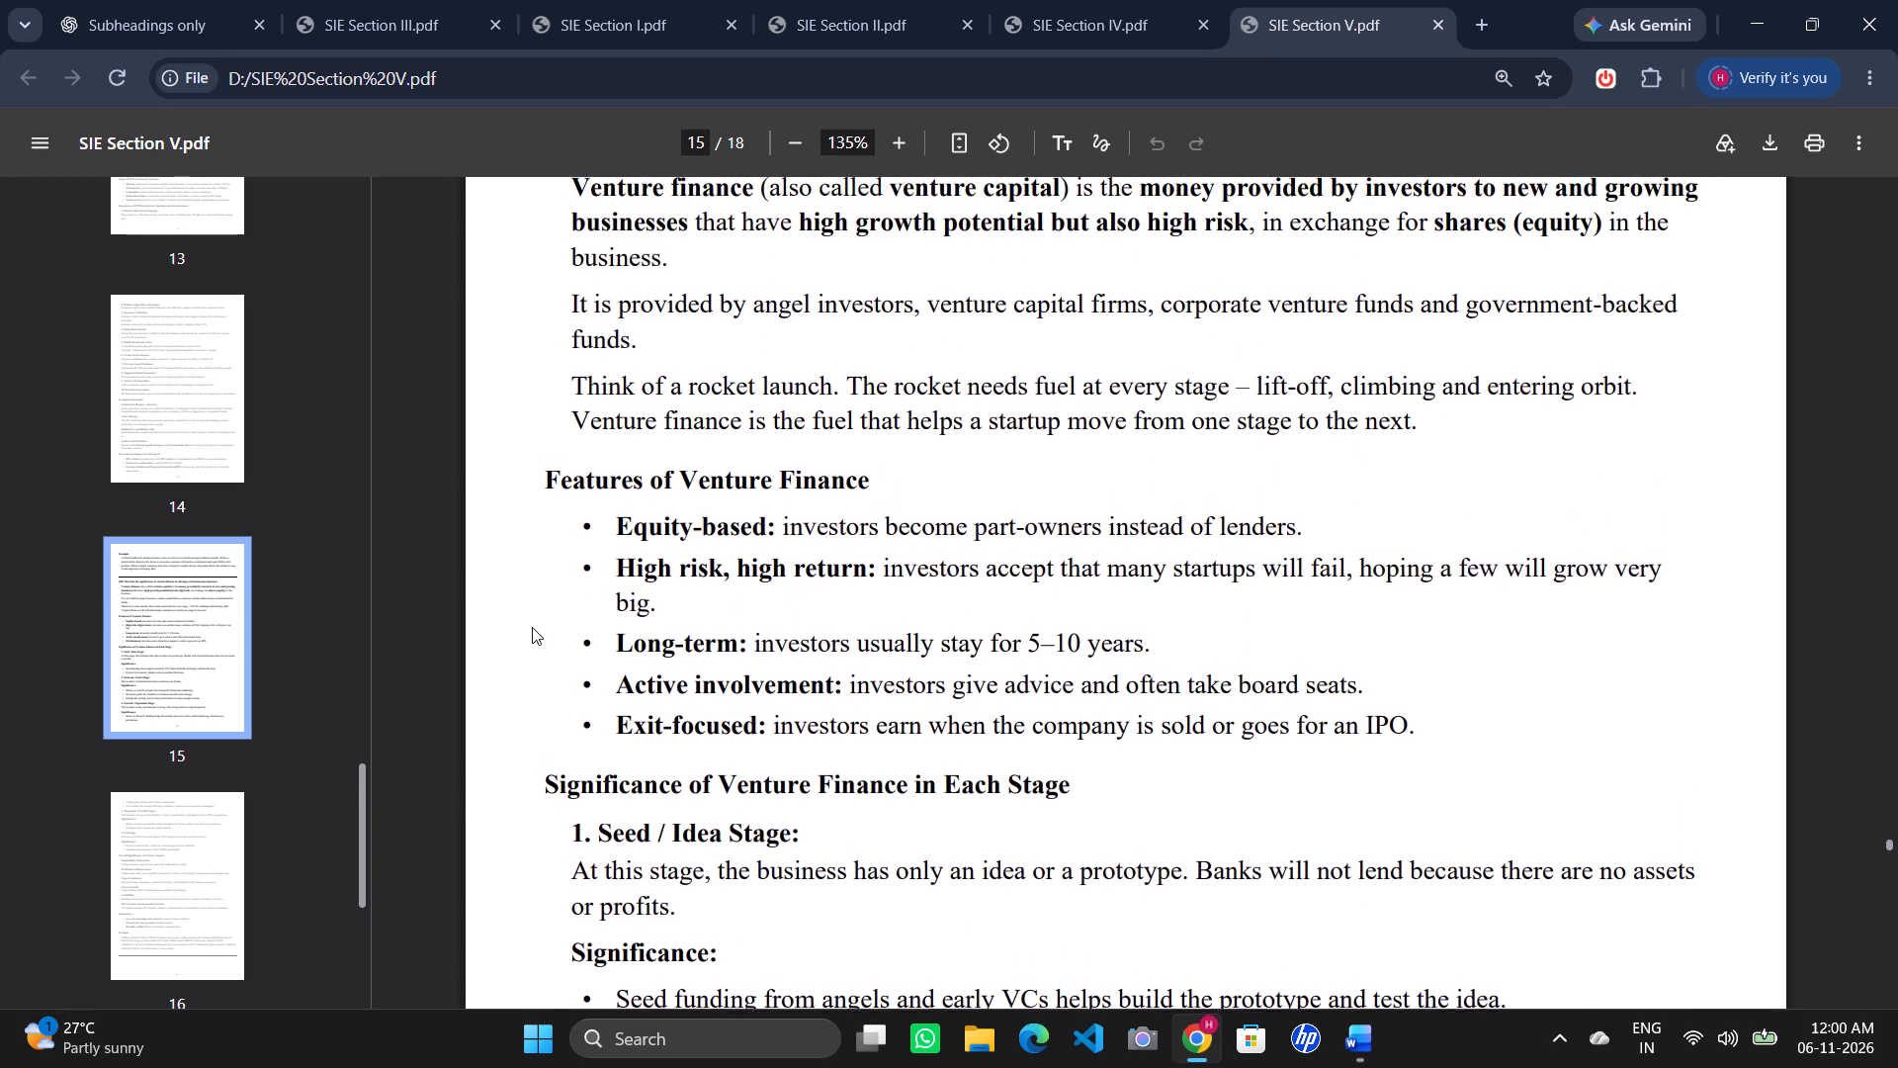
pyautogui.scroll(1, 532, 627)
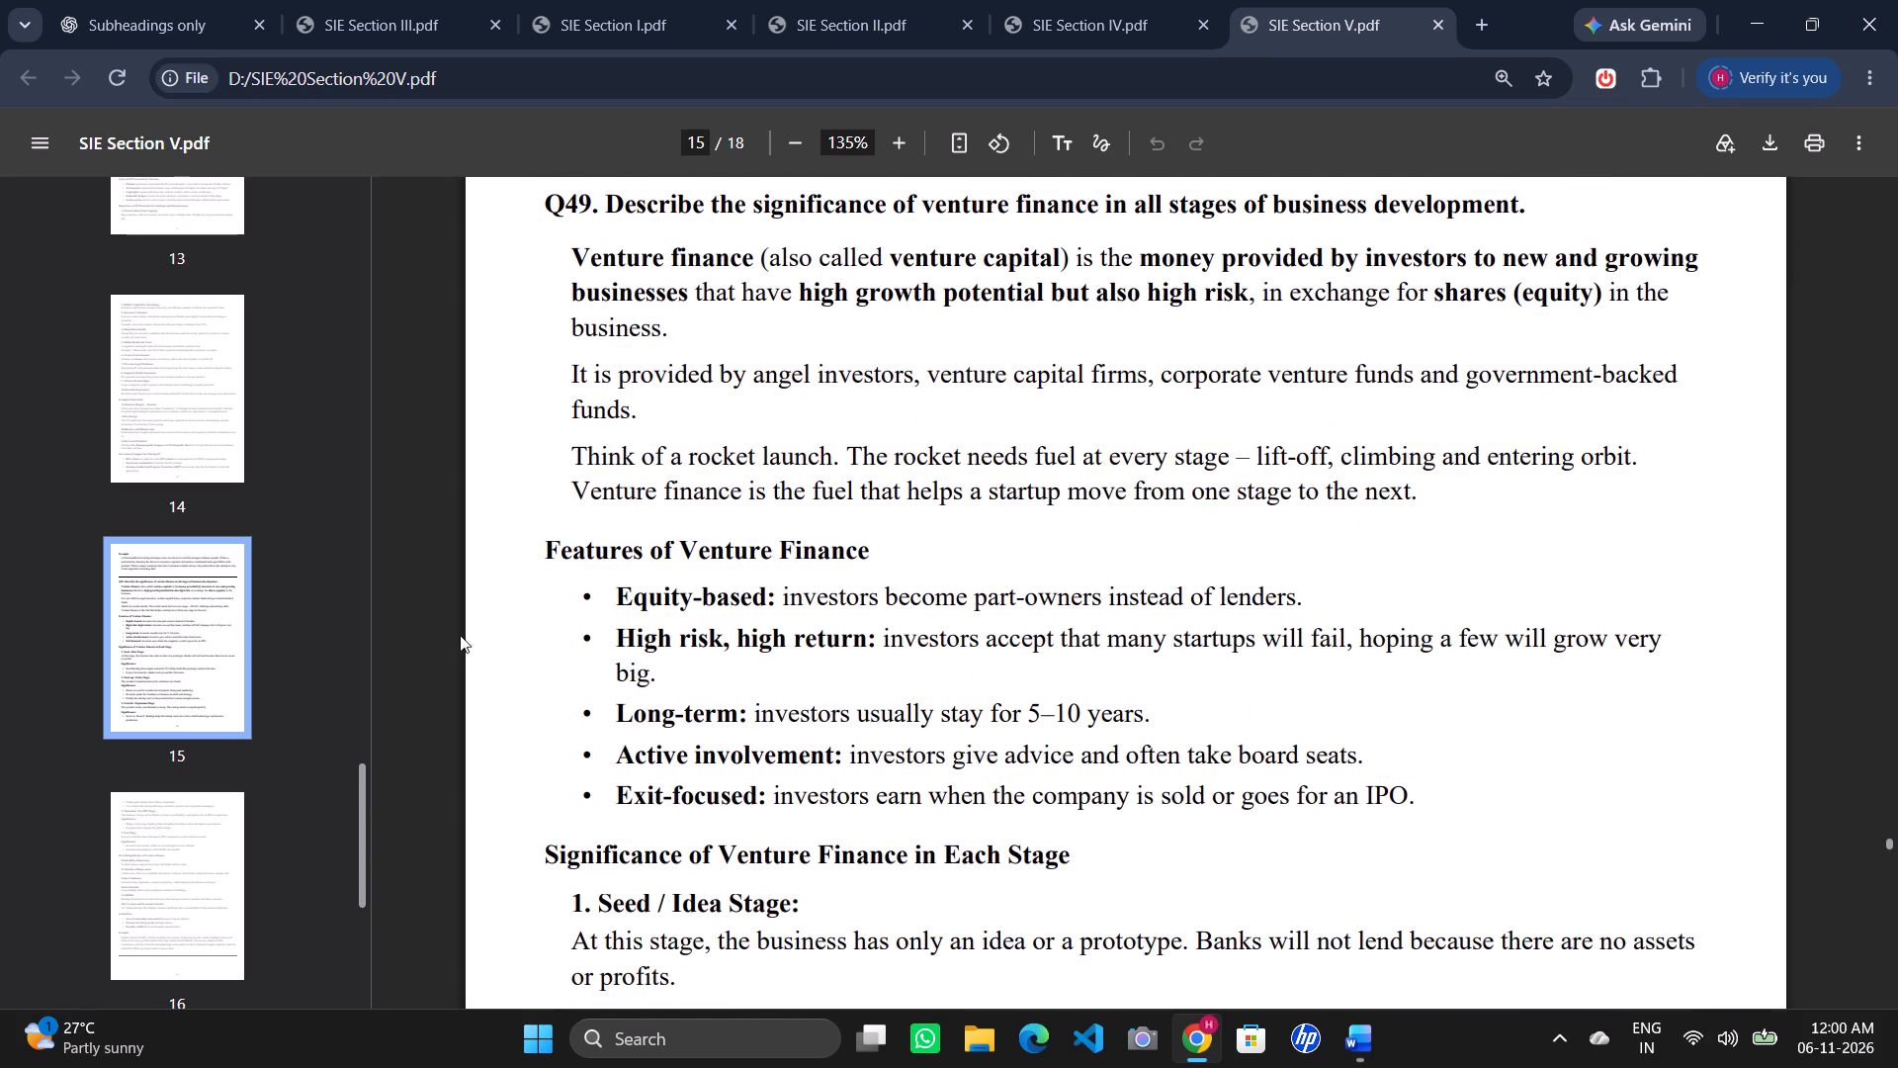
pyautogui.scroll(3, 480, 625)
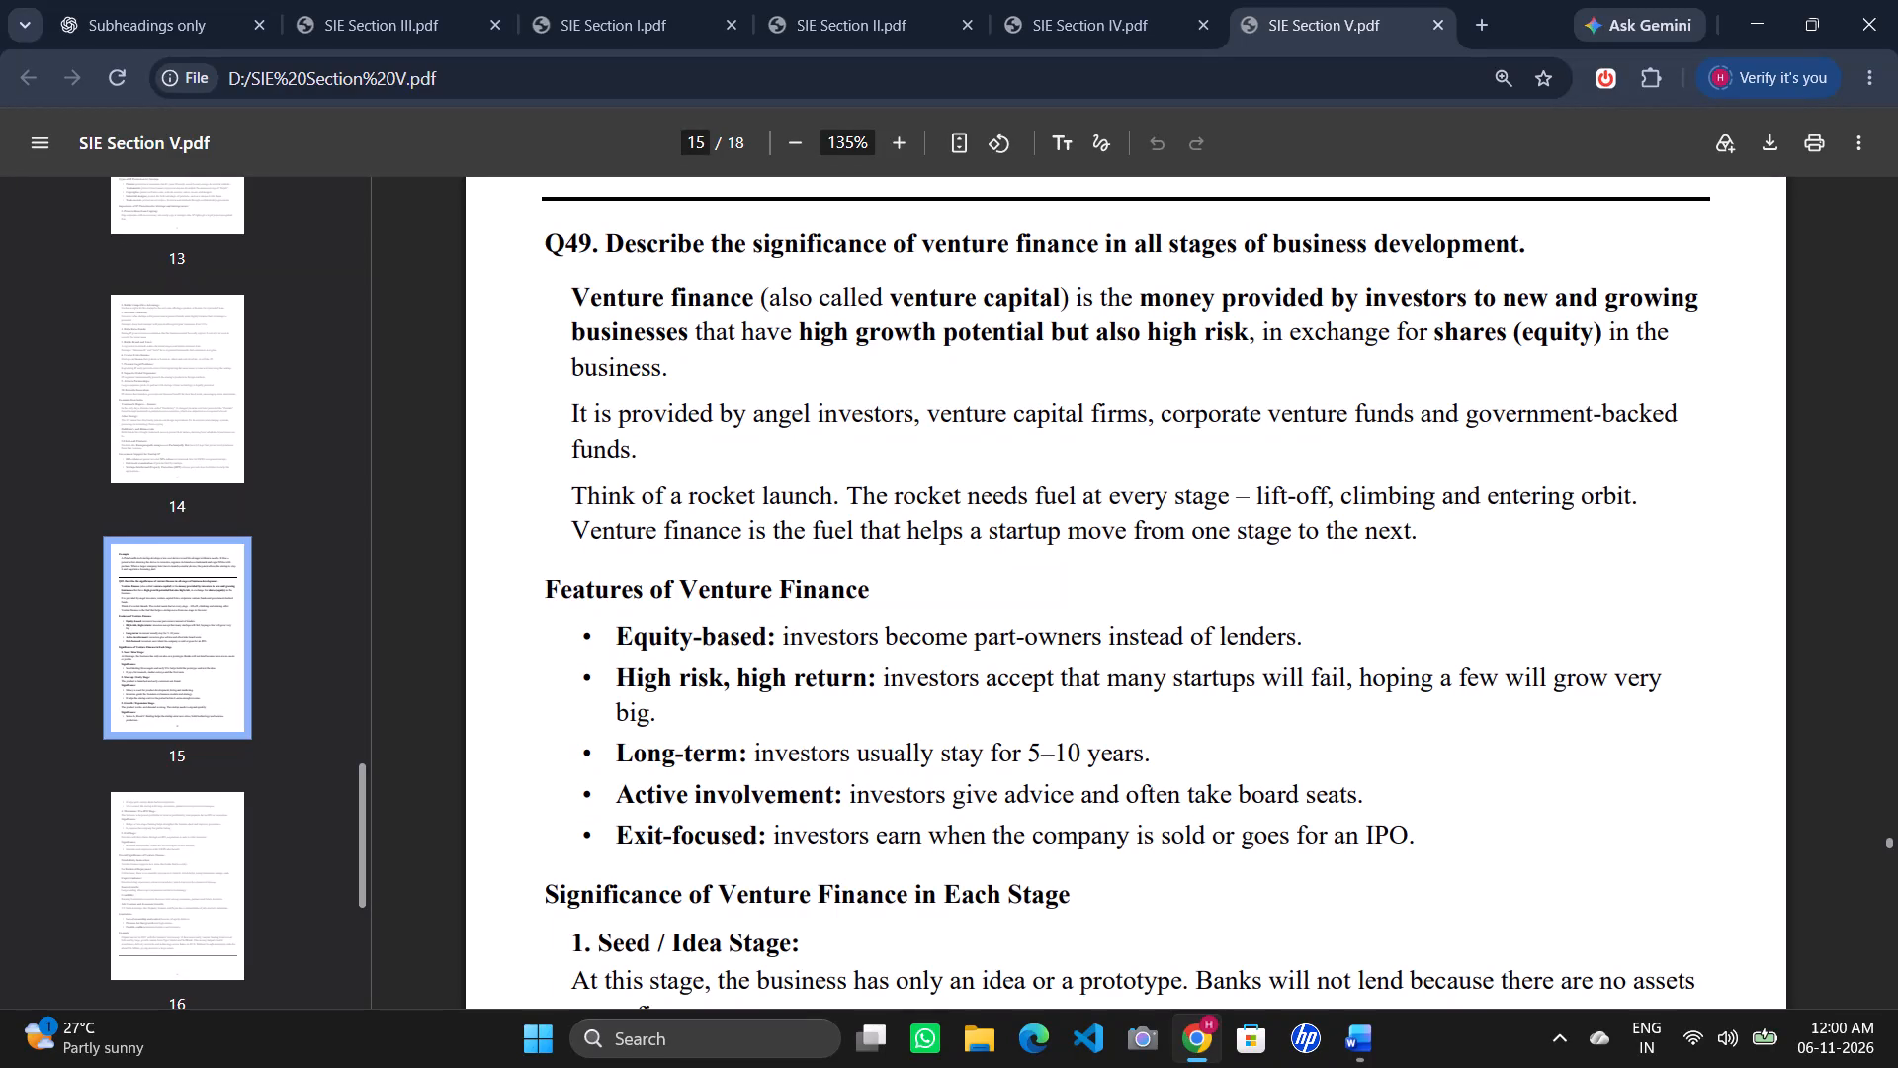
pyautogui.scroll(-1, 757, 467)
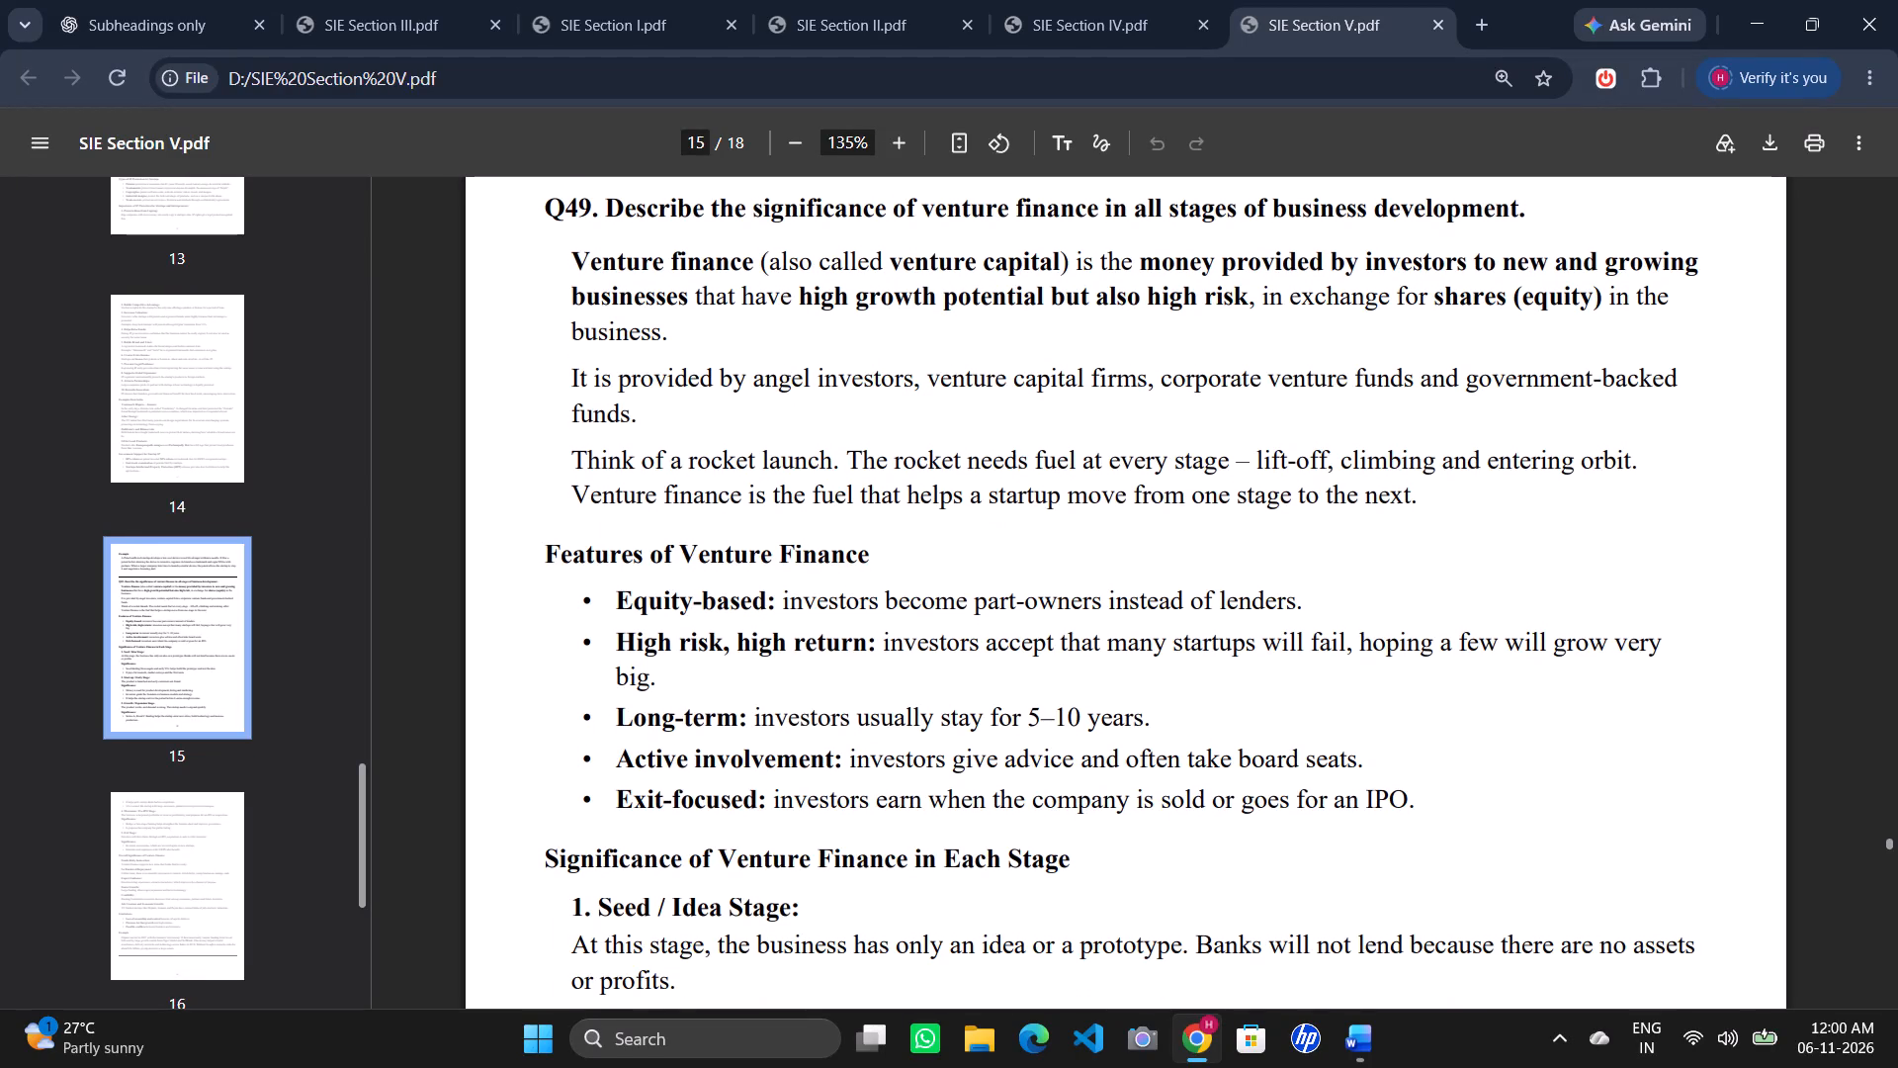
pyautogui.scroll(-1, 686, 480)
pyautogui.scroll(2, 686, 480)
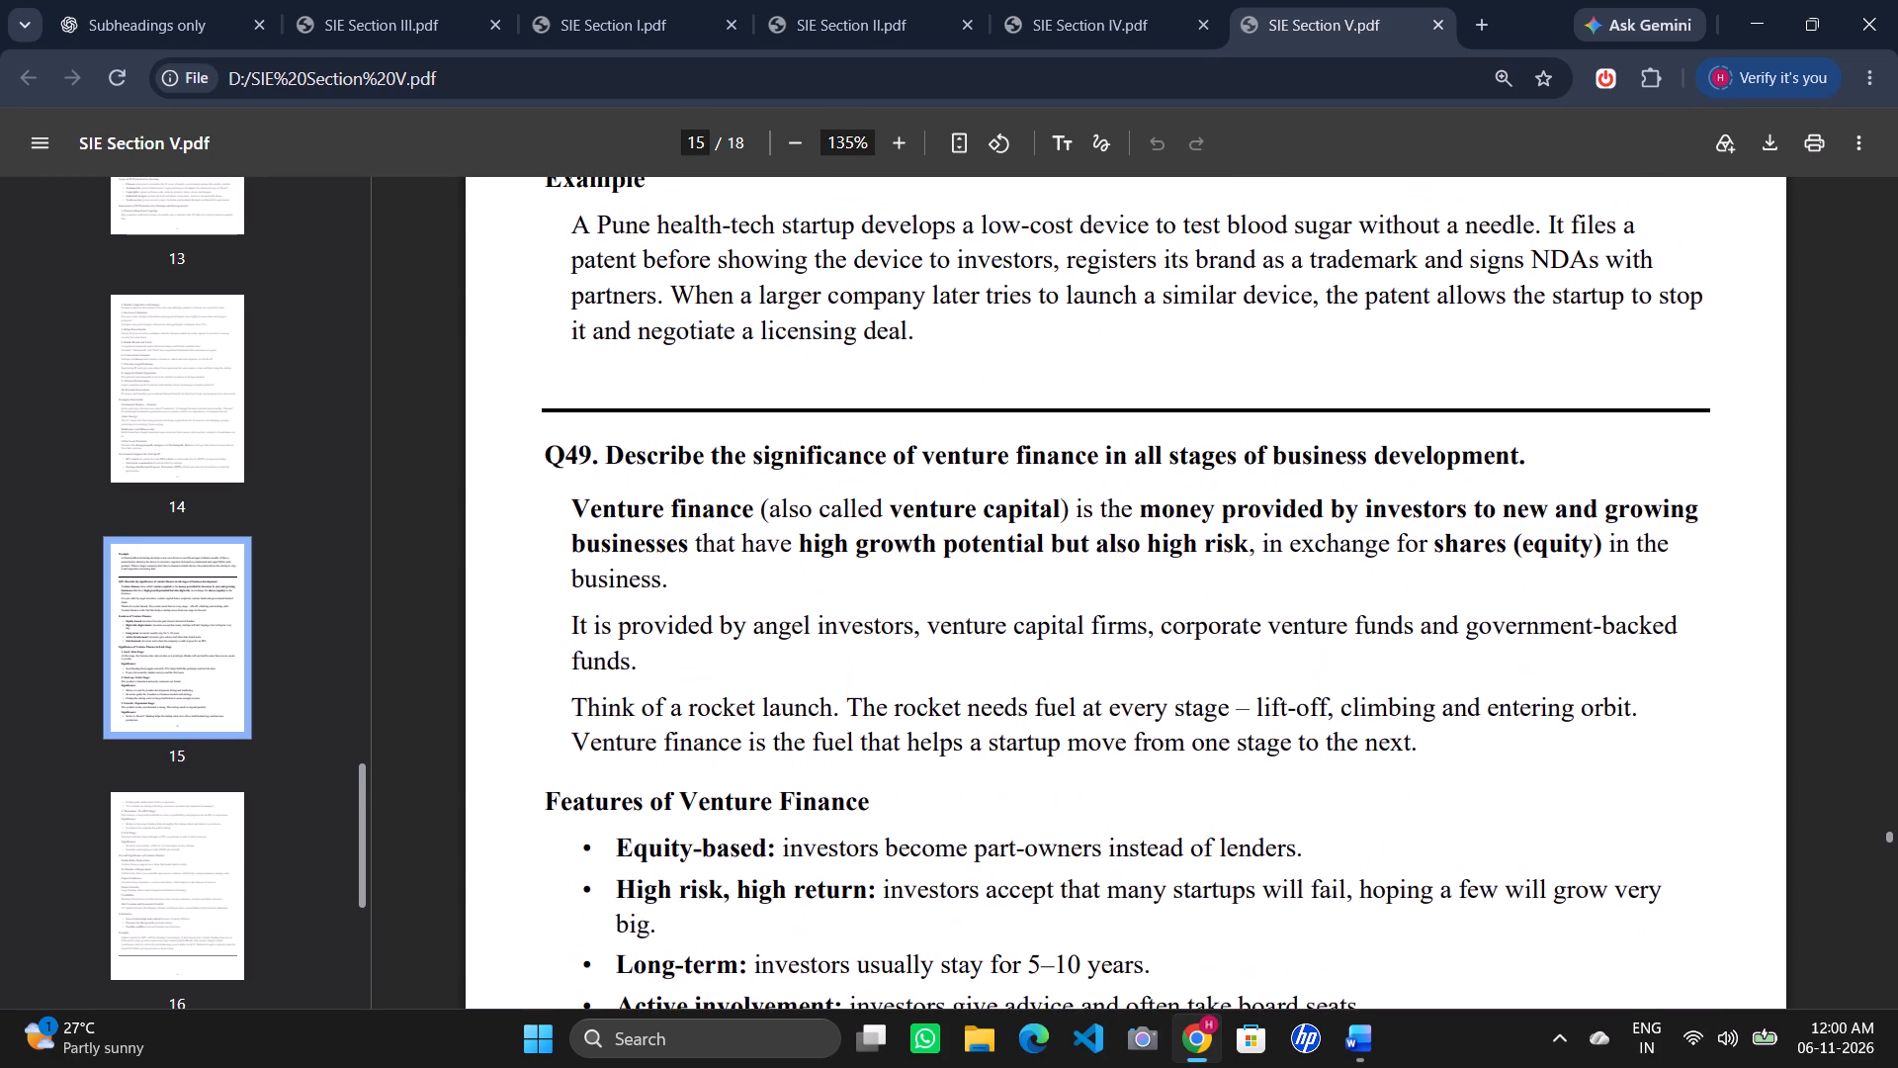
# In the Word document, delete the heading text "Features of Venture Finance" from the Q49 line, keeping only the "Q49." label.
pyautogui.hotkey('alt', 'Tab')
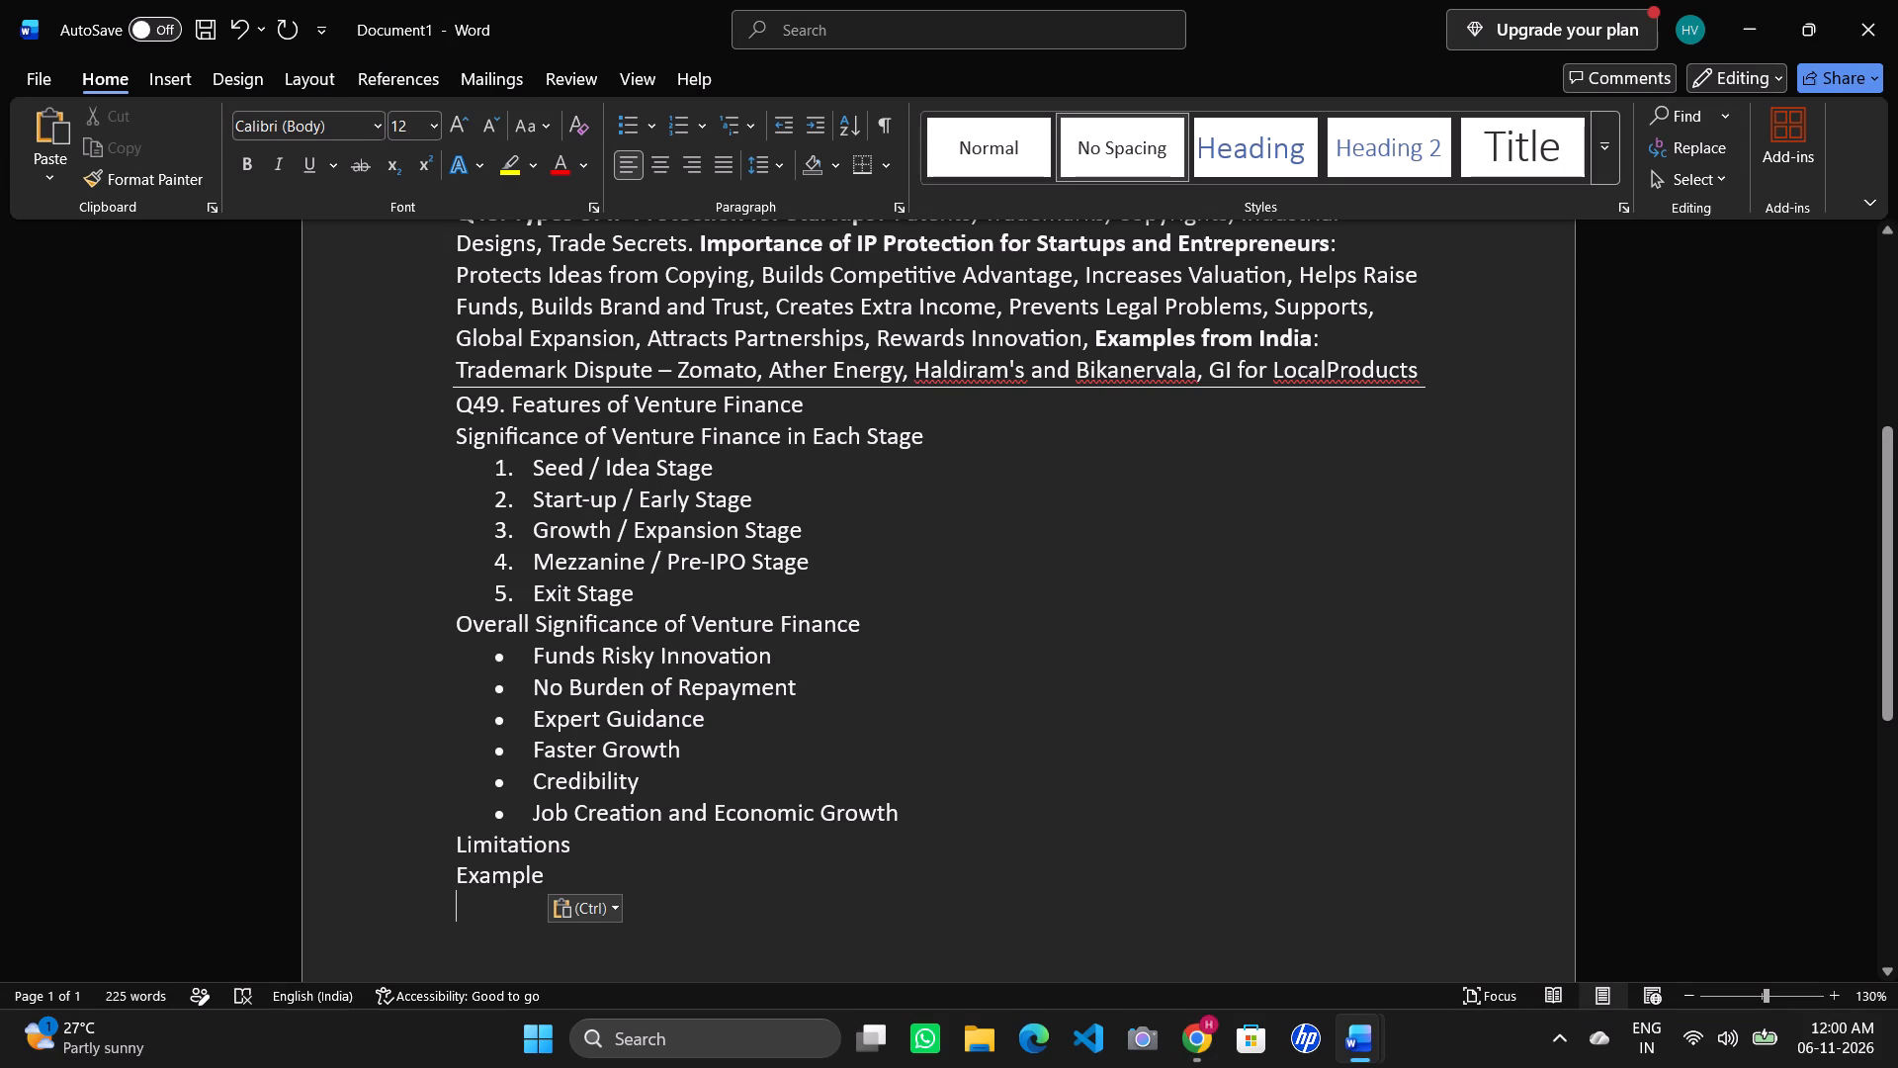
pyautogui.click(457, 404)
pyautogui.moveTo(482, 404); pyautogui.dragTo(509, 404)
pyautogui.moveTo(595, 404); pyautogui.dragTo(756, 404)
pyautogui.click(973, 418)
pyautogui.hotkey('alt', 'Tab')
pyautogui.scroll(-2, 630, 473)
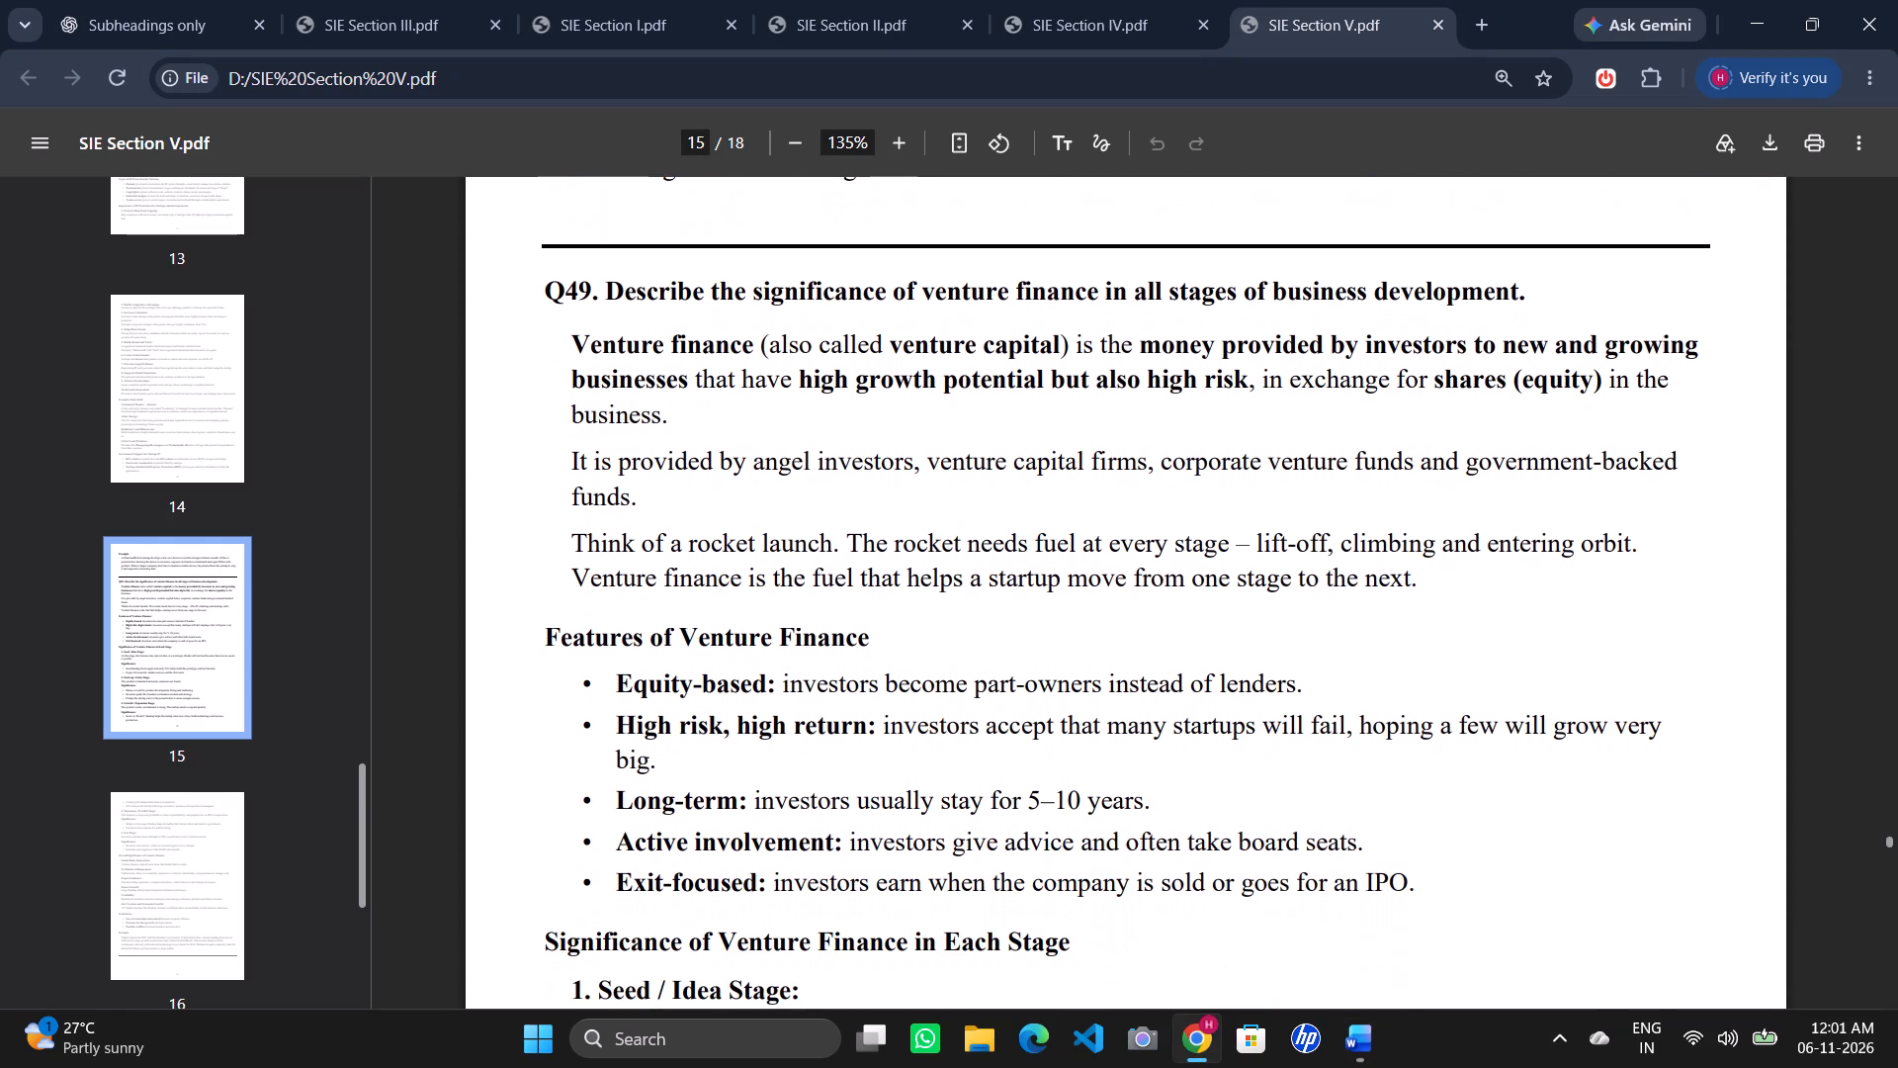
pyautogui.hotkey('alt', 'Tab')
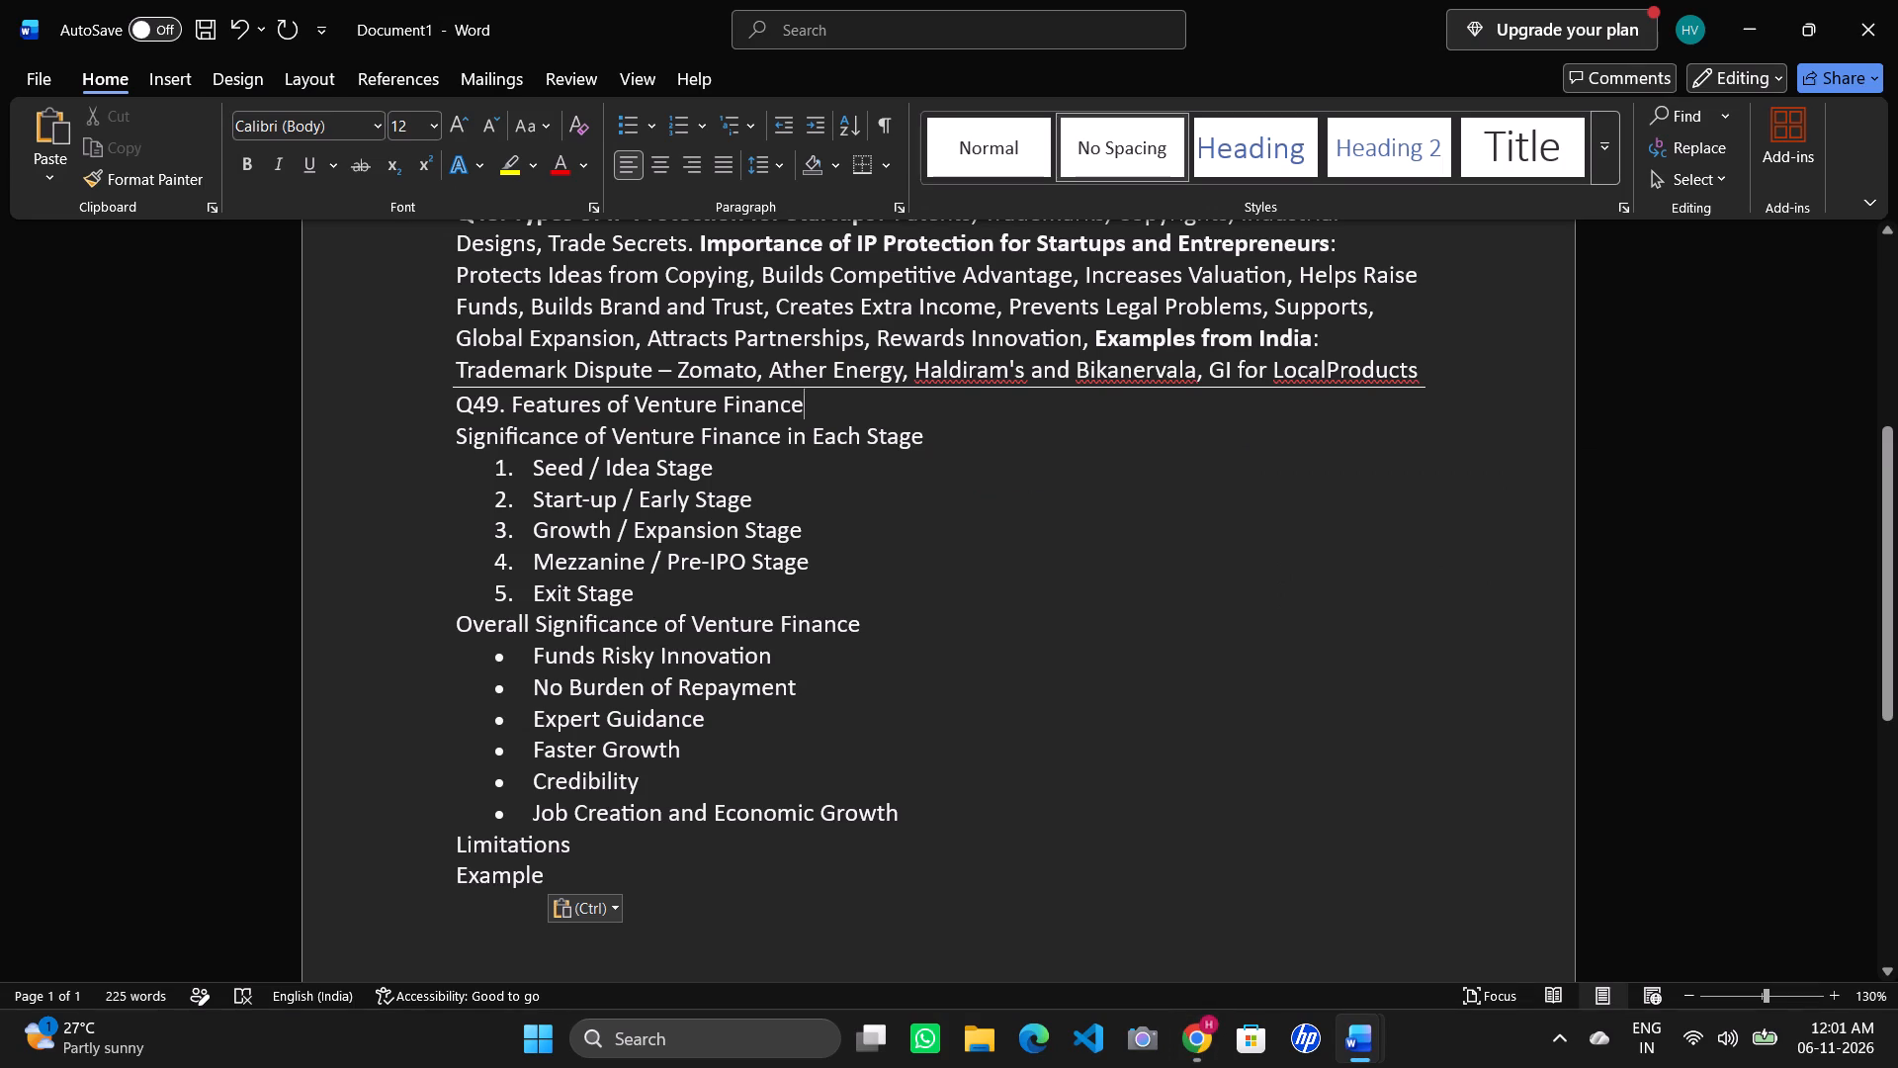
pyautogui.press('BackSpace')
pyautogui.press('BackSpace')
pyautogui.press('BackSpace')
pyautogui.press('BackSpace')
pyautogui.press('BackSpace')
pyautogui.press('BackSpace')
pyautogui.press('BackSpace')
pyautogui.press('BackSpace')
pyautogui.press('BackSpace')
pyautogui.press('BackSpace')
pyautogui.press('BackSpace')
pyautogui.press('BackSpace')
pyautogui.press('BackSpace')
pyautogui.press('BackSpace')
pyautogui.press('BackSpace')
pyautogui.press('BackSpace')
pyautogui.press('BackSpace')
pyautogui.press('BackSpace')
pyautogui.press('BackSpace')
pyautogui.press('BackSpace')
pyautogui.press('BackSpace')
pyautogui.press('BackSpace')
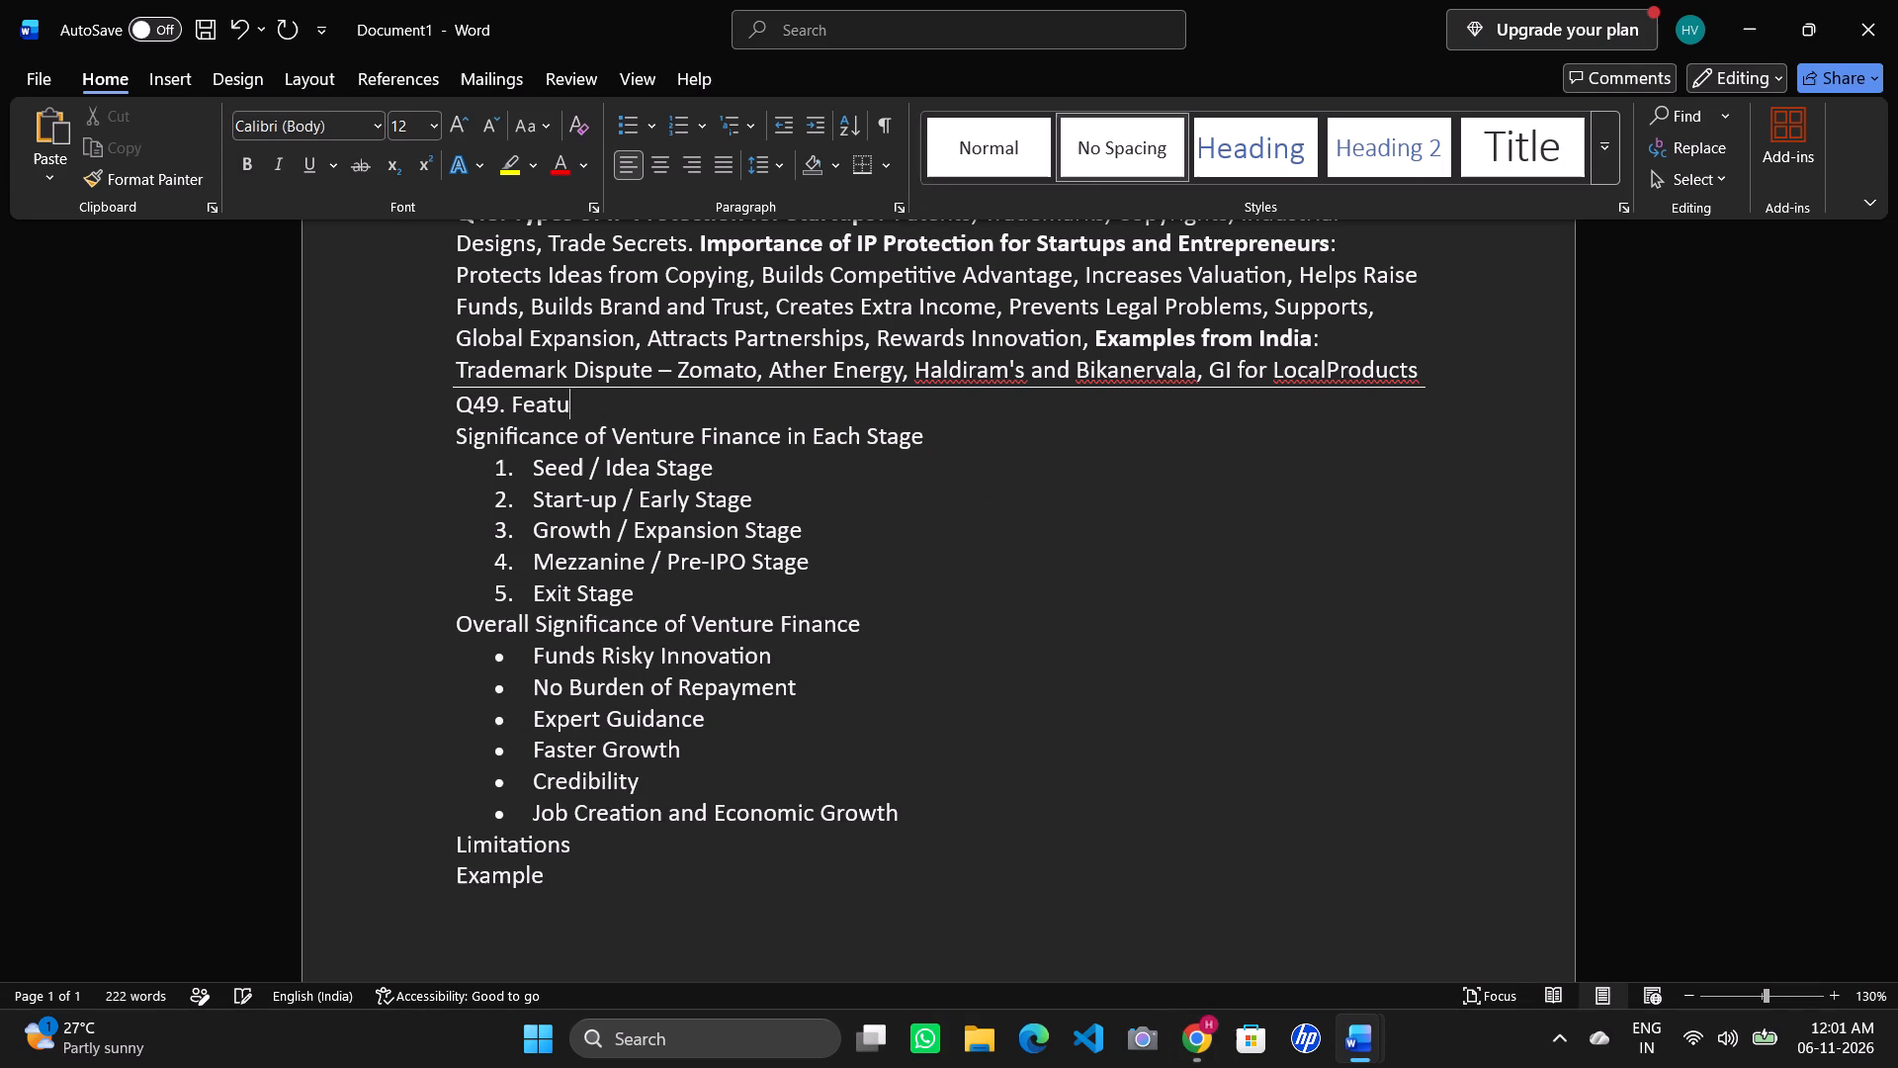
pyautogui.press('BackSpace')
pyautogui.press('BackSpace')
pyautogui.press('BackSpace')
pyautogui.press('BackSpace')
pyautogui.press('BackSpace')
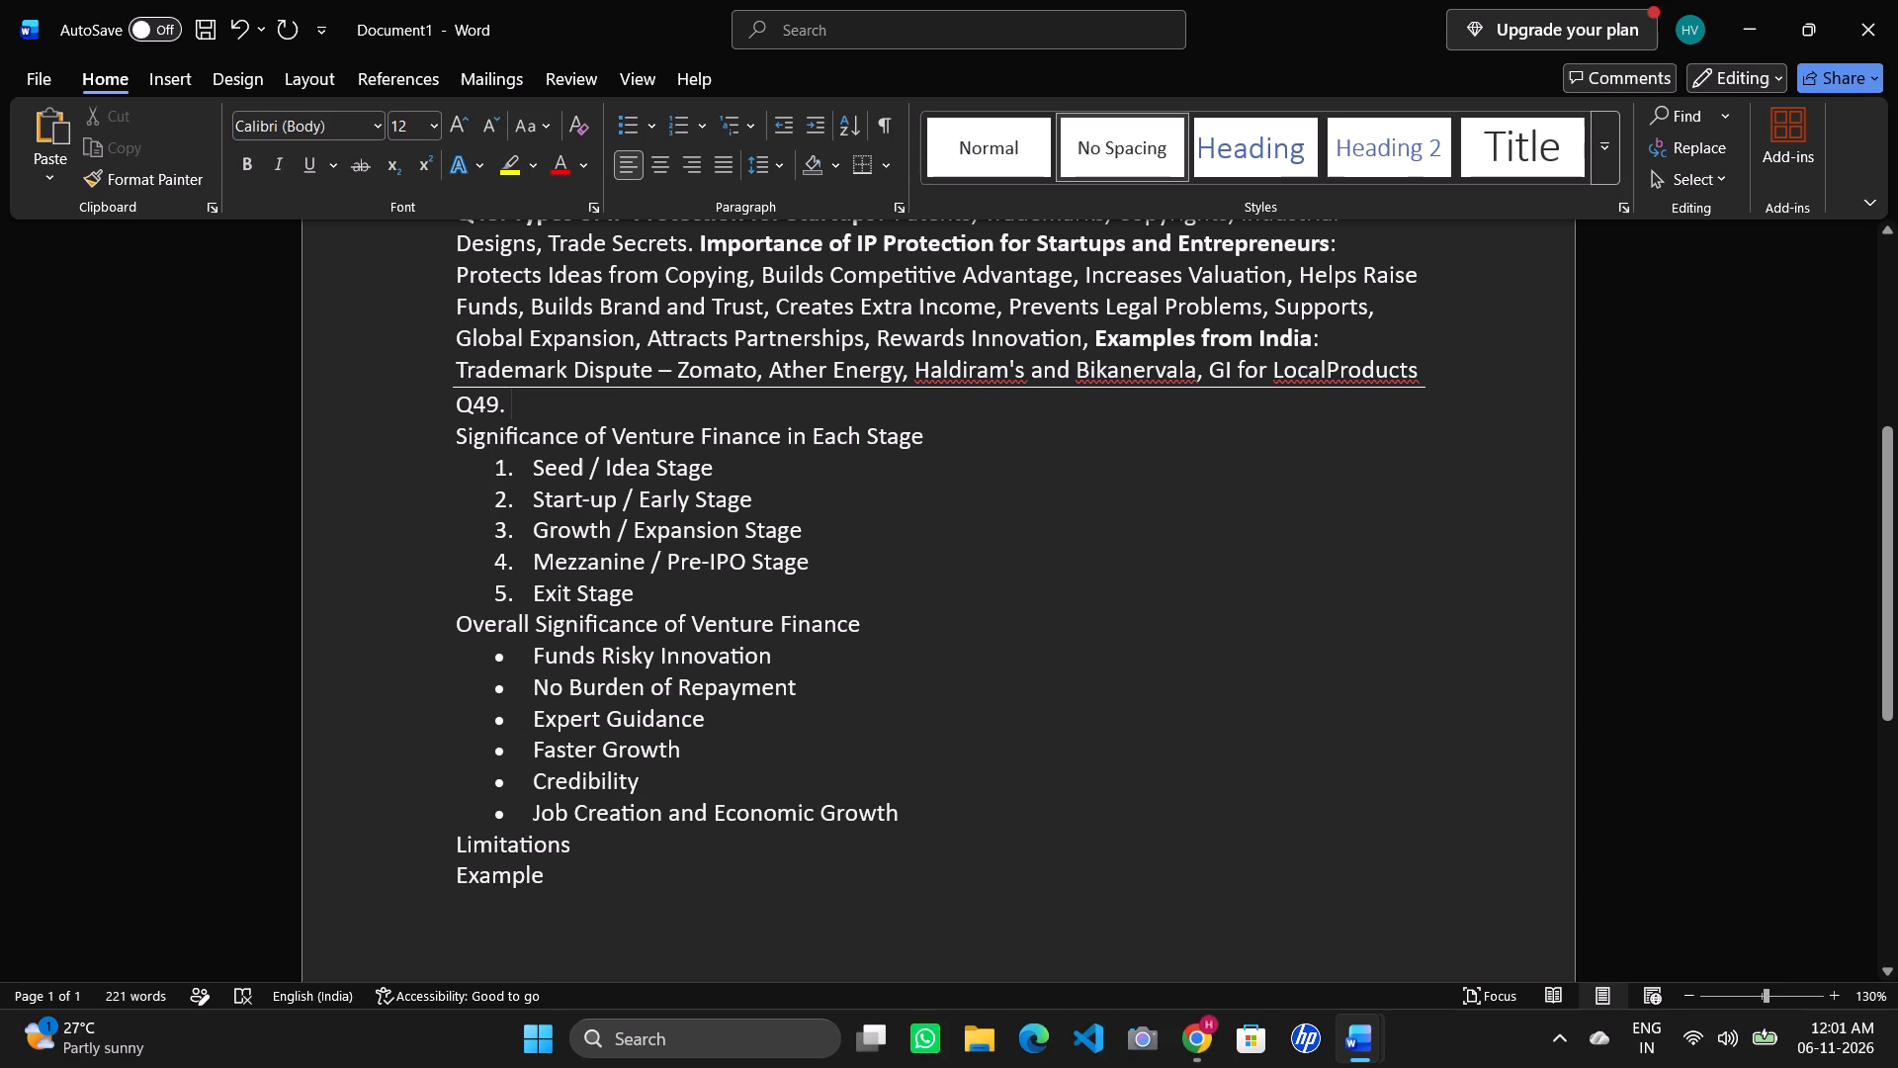
# Join the "Significance of Venture Finance in Each Stage" heading onto the "Q49." line.
pyautogui.click(454, 446)
pyautogui.press('BackSpace')
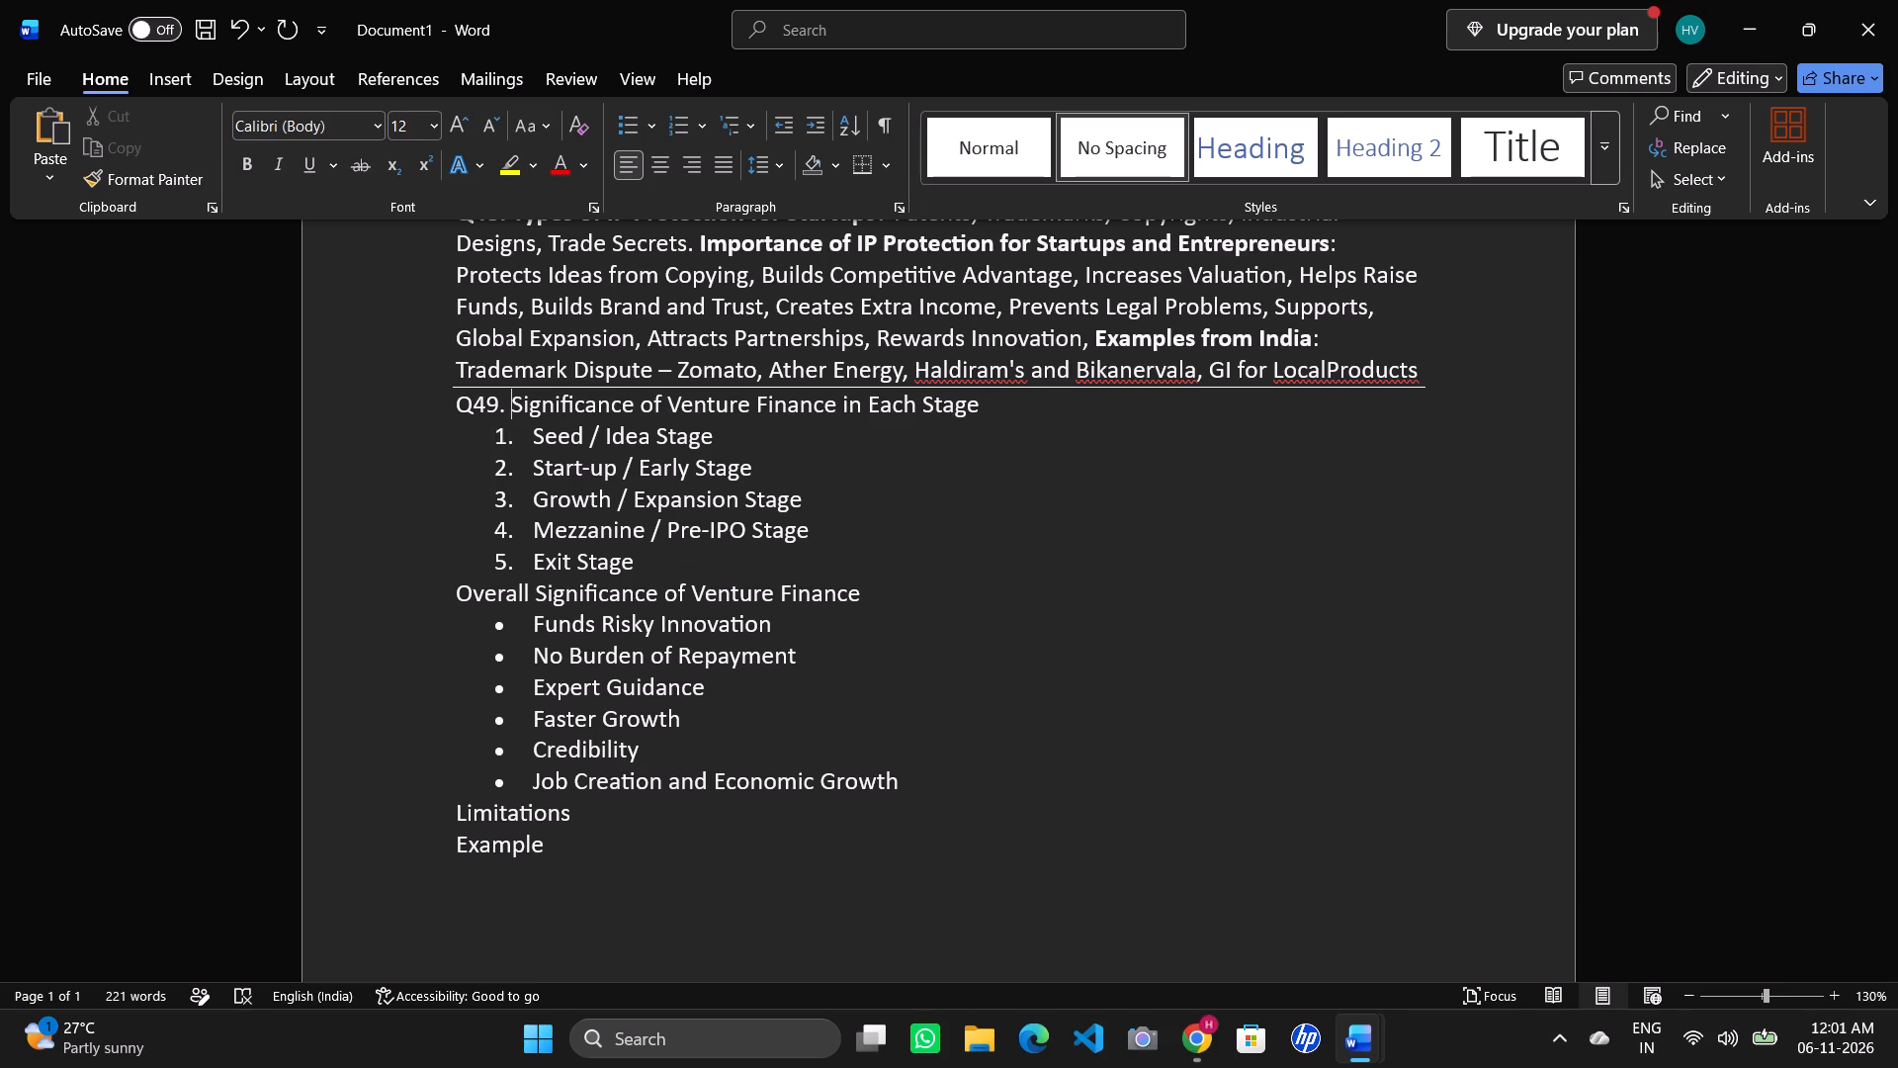
# Compare the remaining Q49 outline in Word with the features and stage headings of the Q49 answer in SIE Section V.pdf.
pyautogui.hotkey('alt', 'Tab')
pyautogui.hotkey('alt', 'Tab')
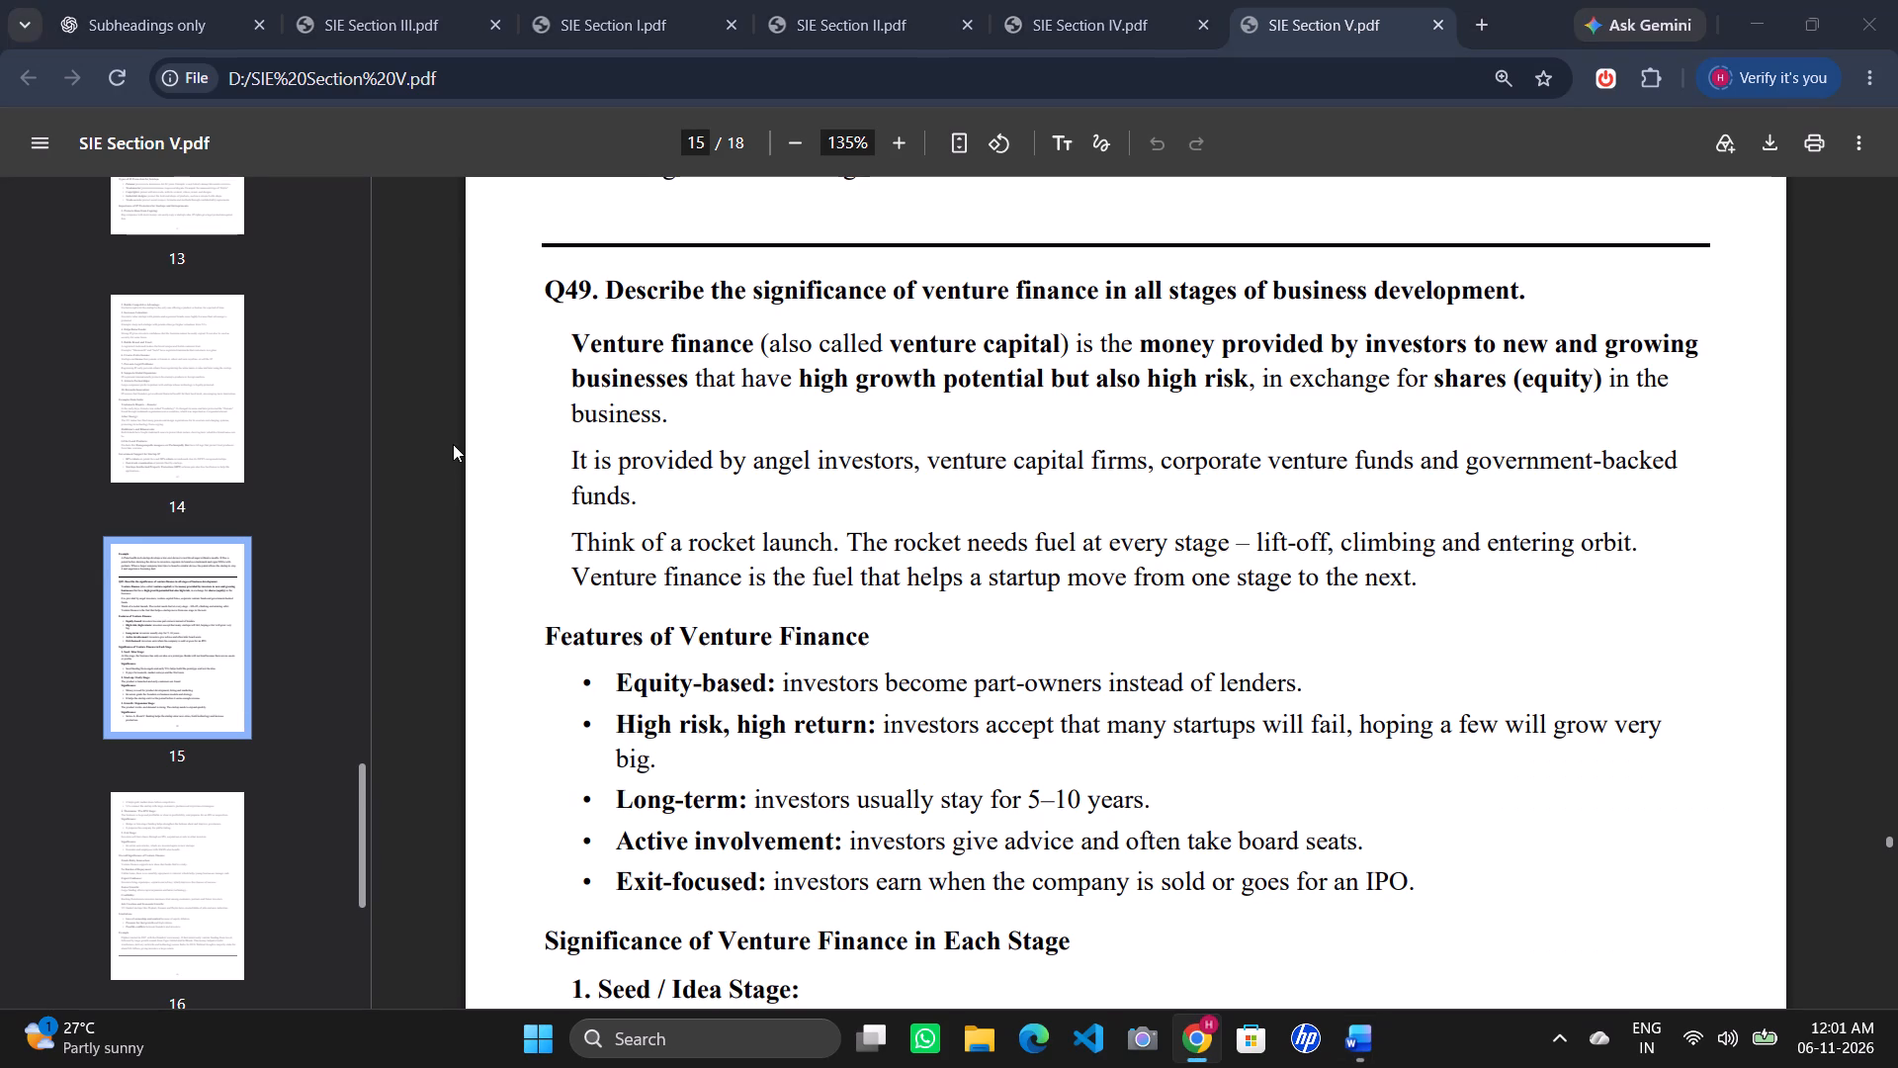
pyautogui.scroll(-1, 454, 458)
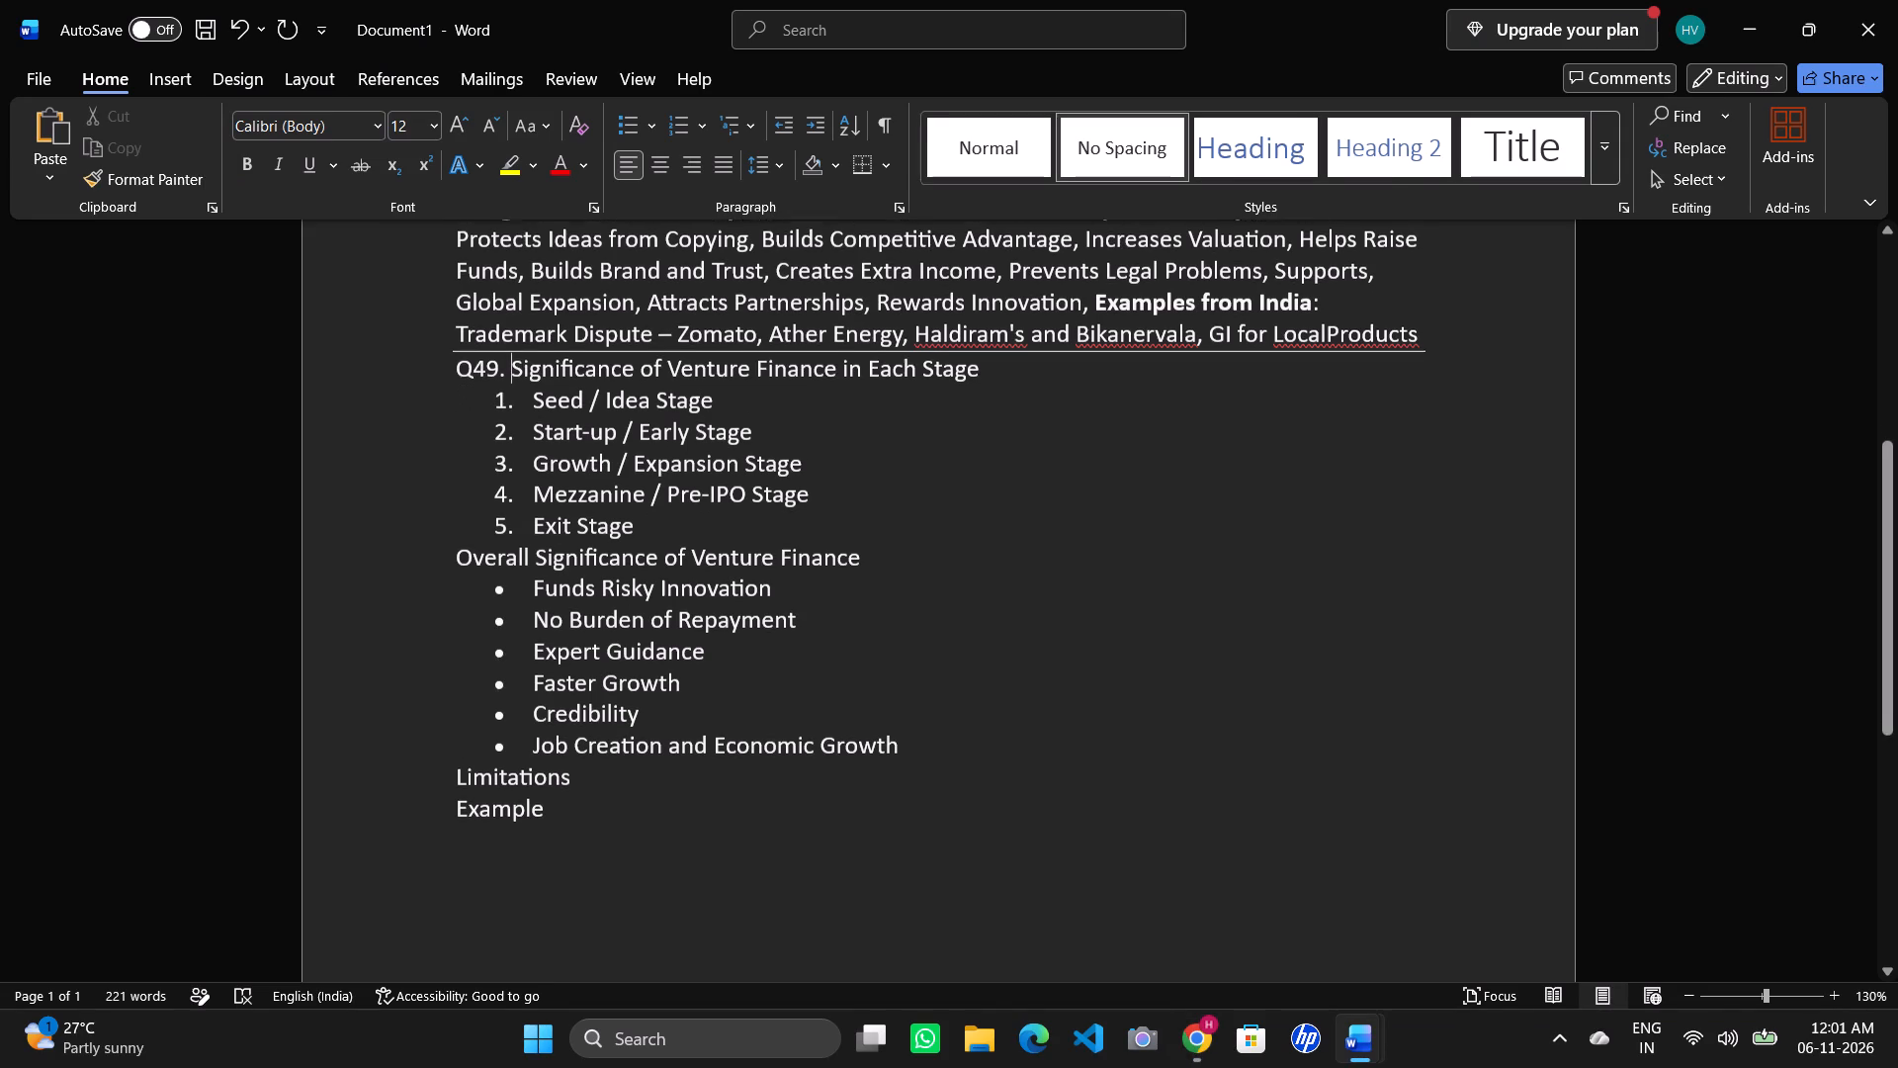
pyautogui.hotkey('alt', 'Tab')
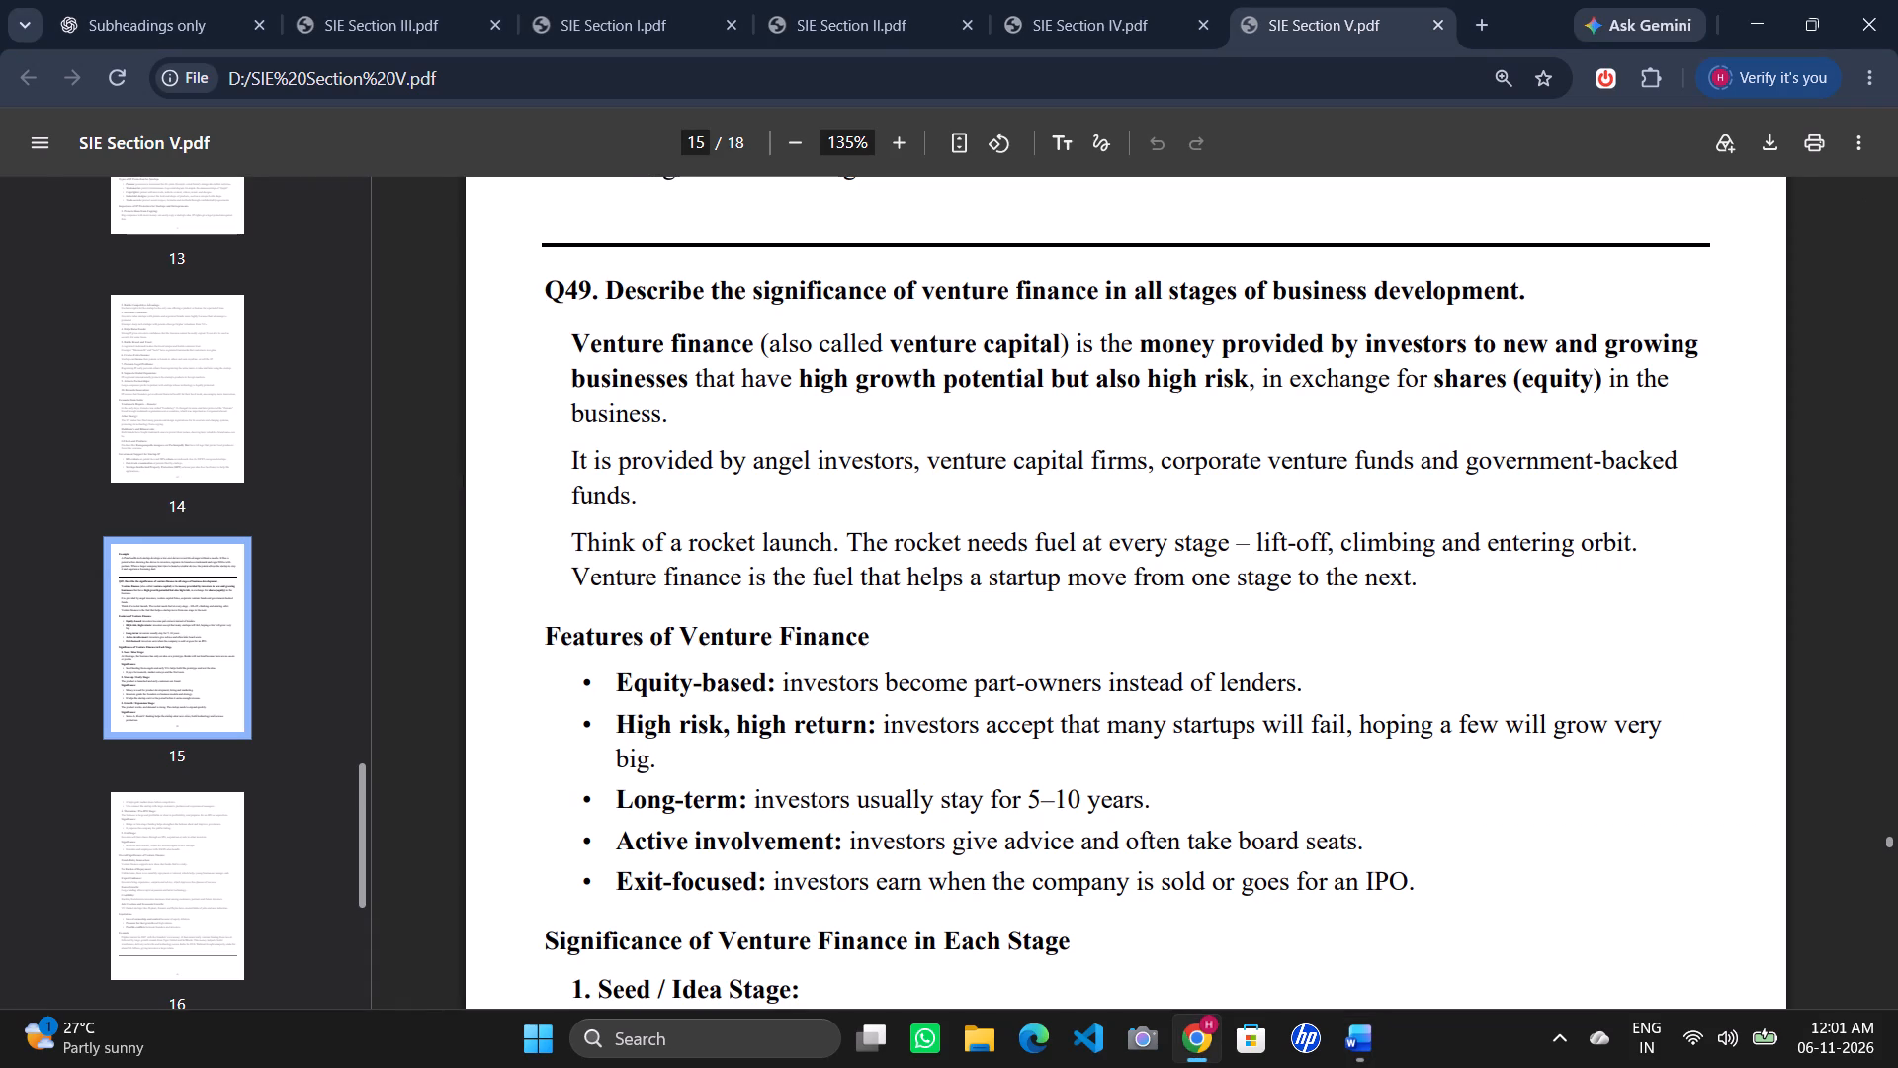
pyautogui.hotkey('alt', 'Tab')
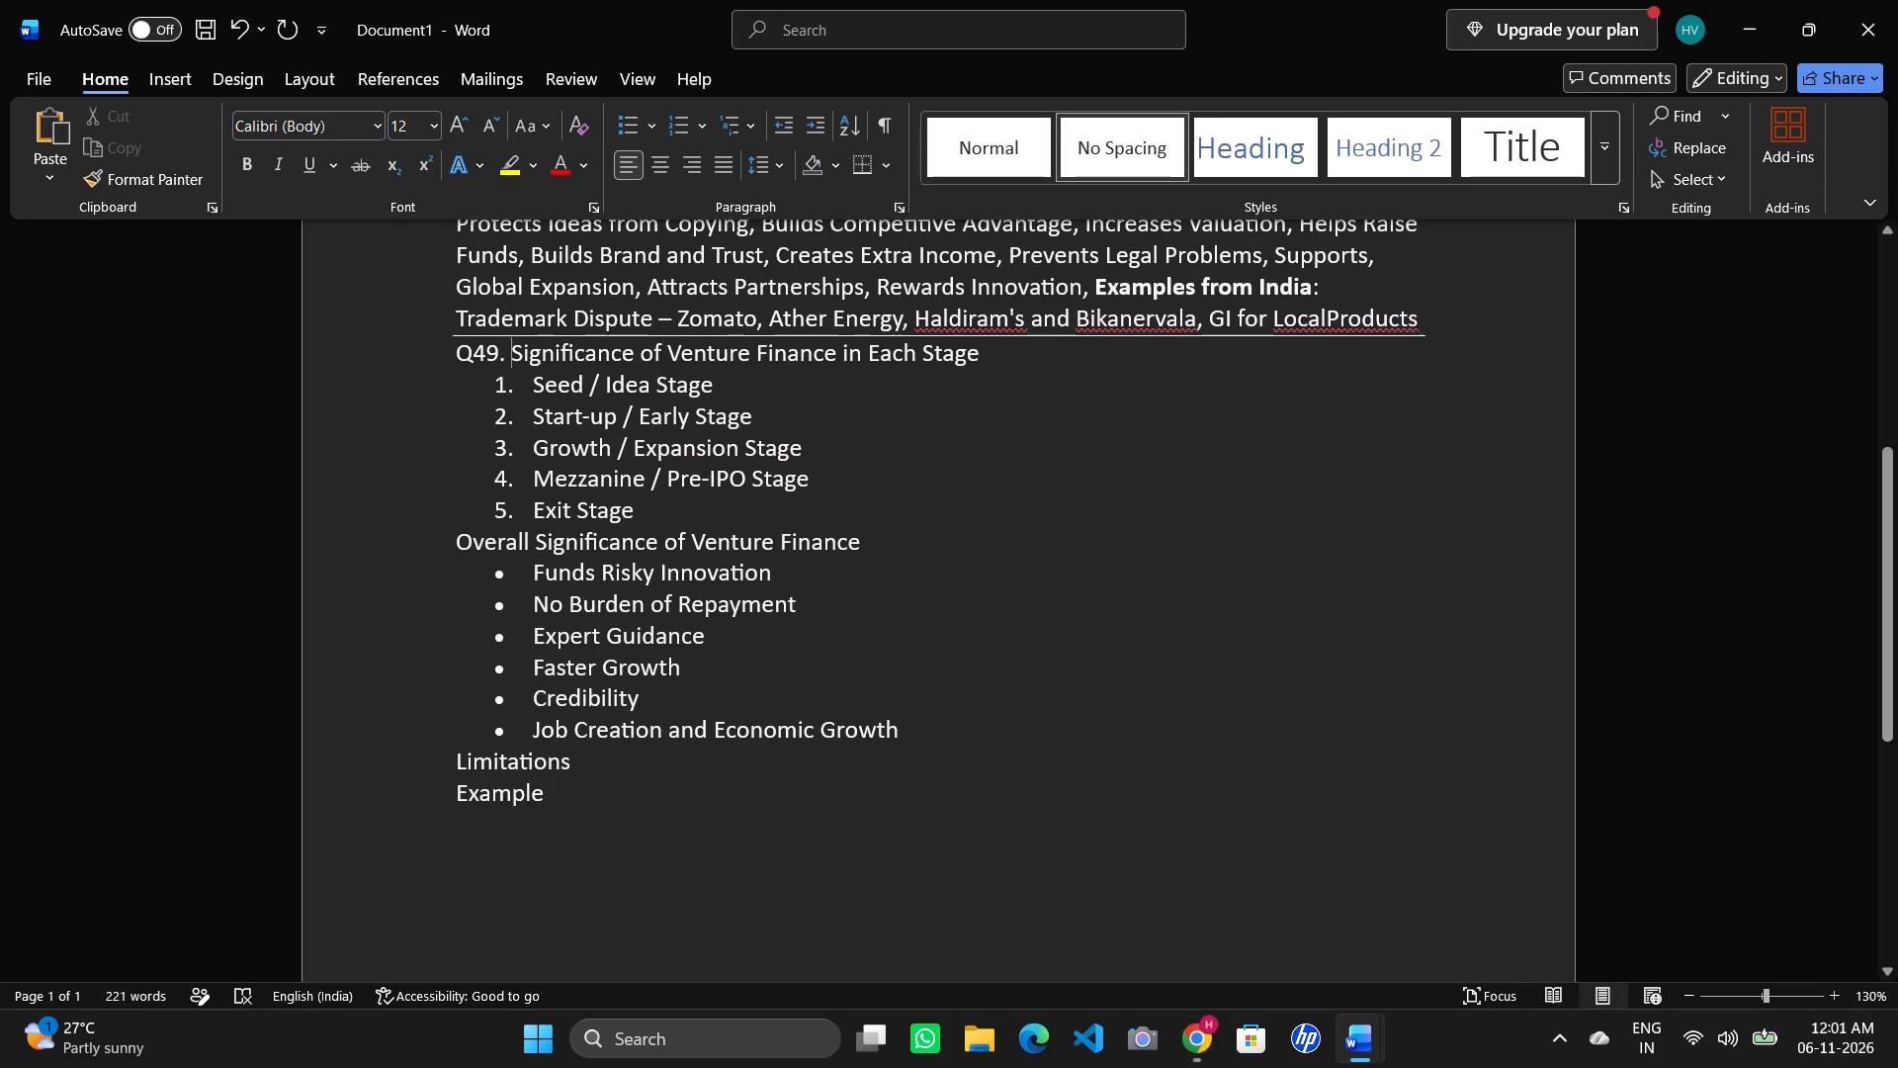
pyautogui.hotkey('alt', 'Tab')
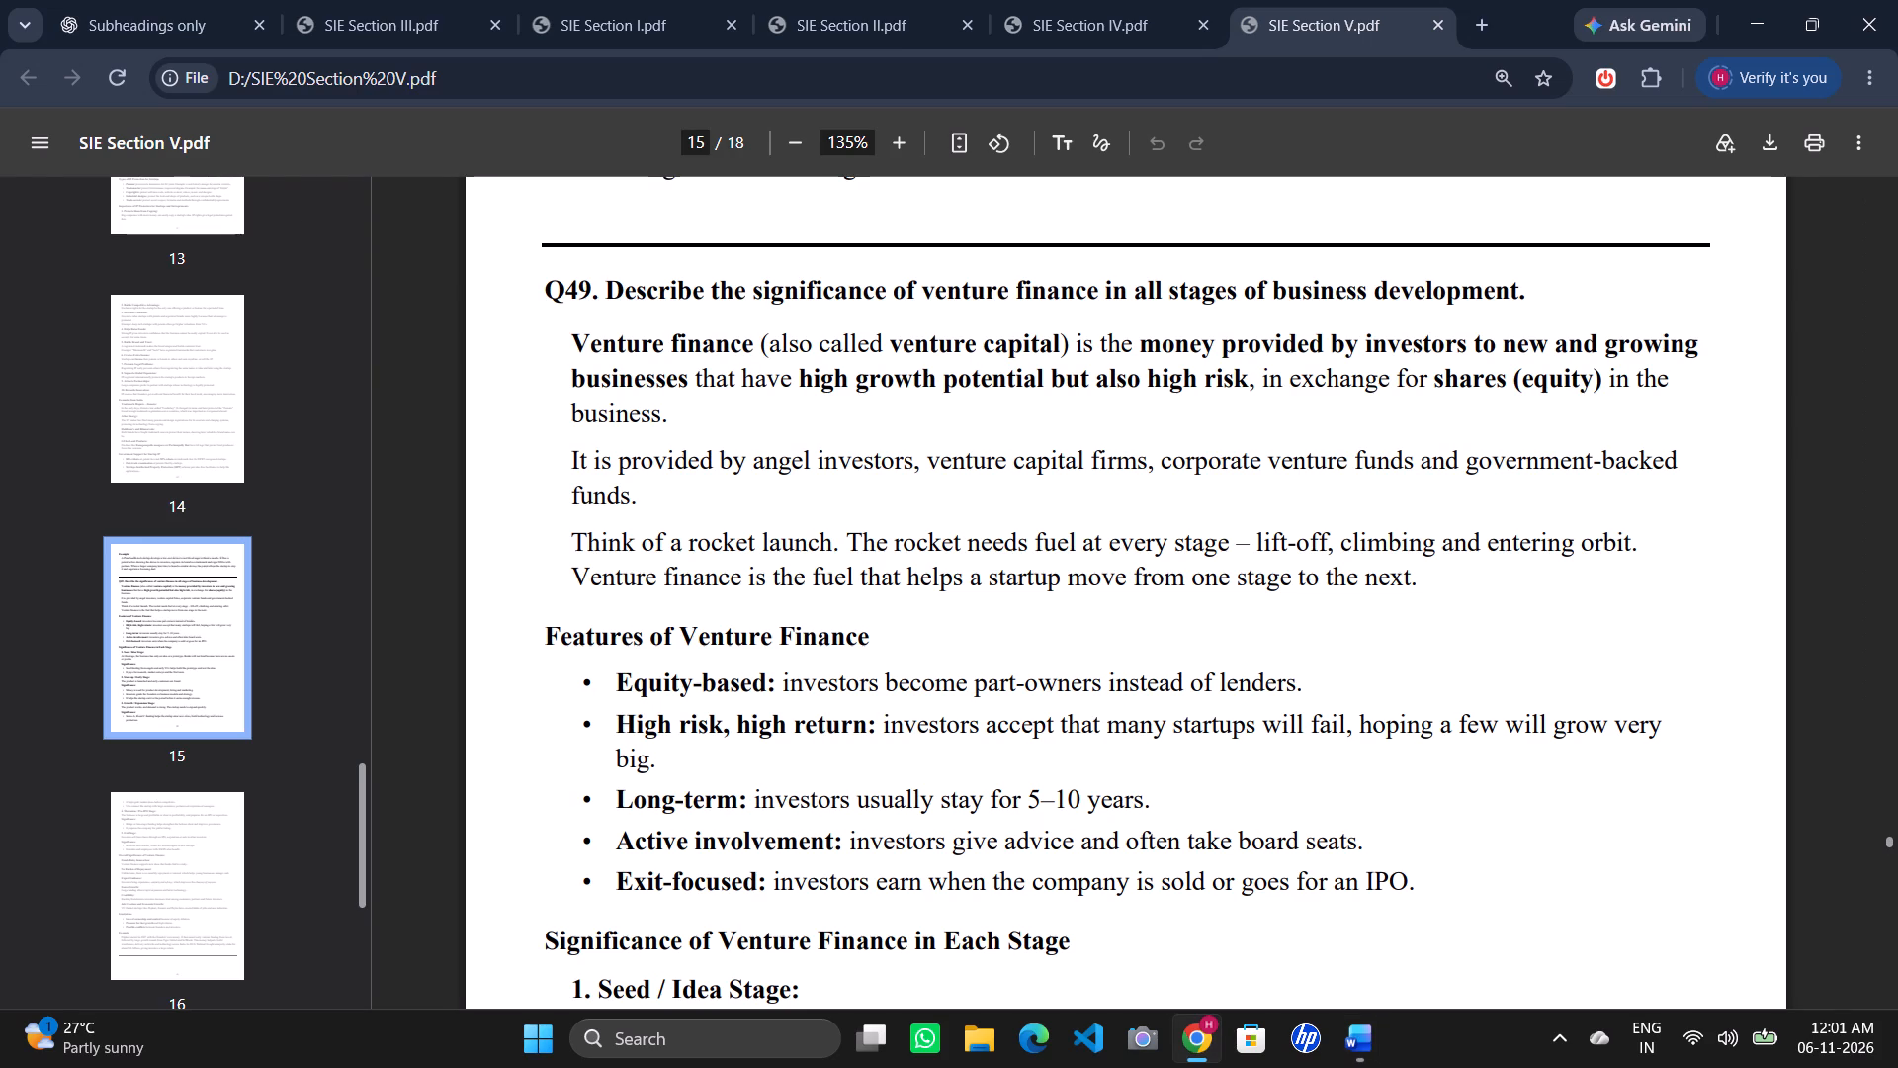
pyautogui.hotkey('alt', 'Tab')
pyautogui.hotkey('alt', 'Tab')
pyautogui.scroll(-1, 886, 471)
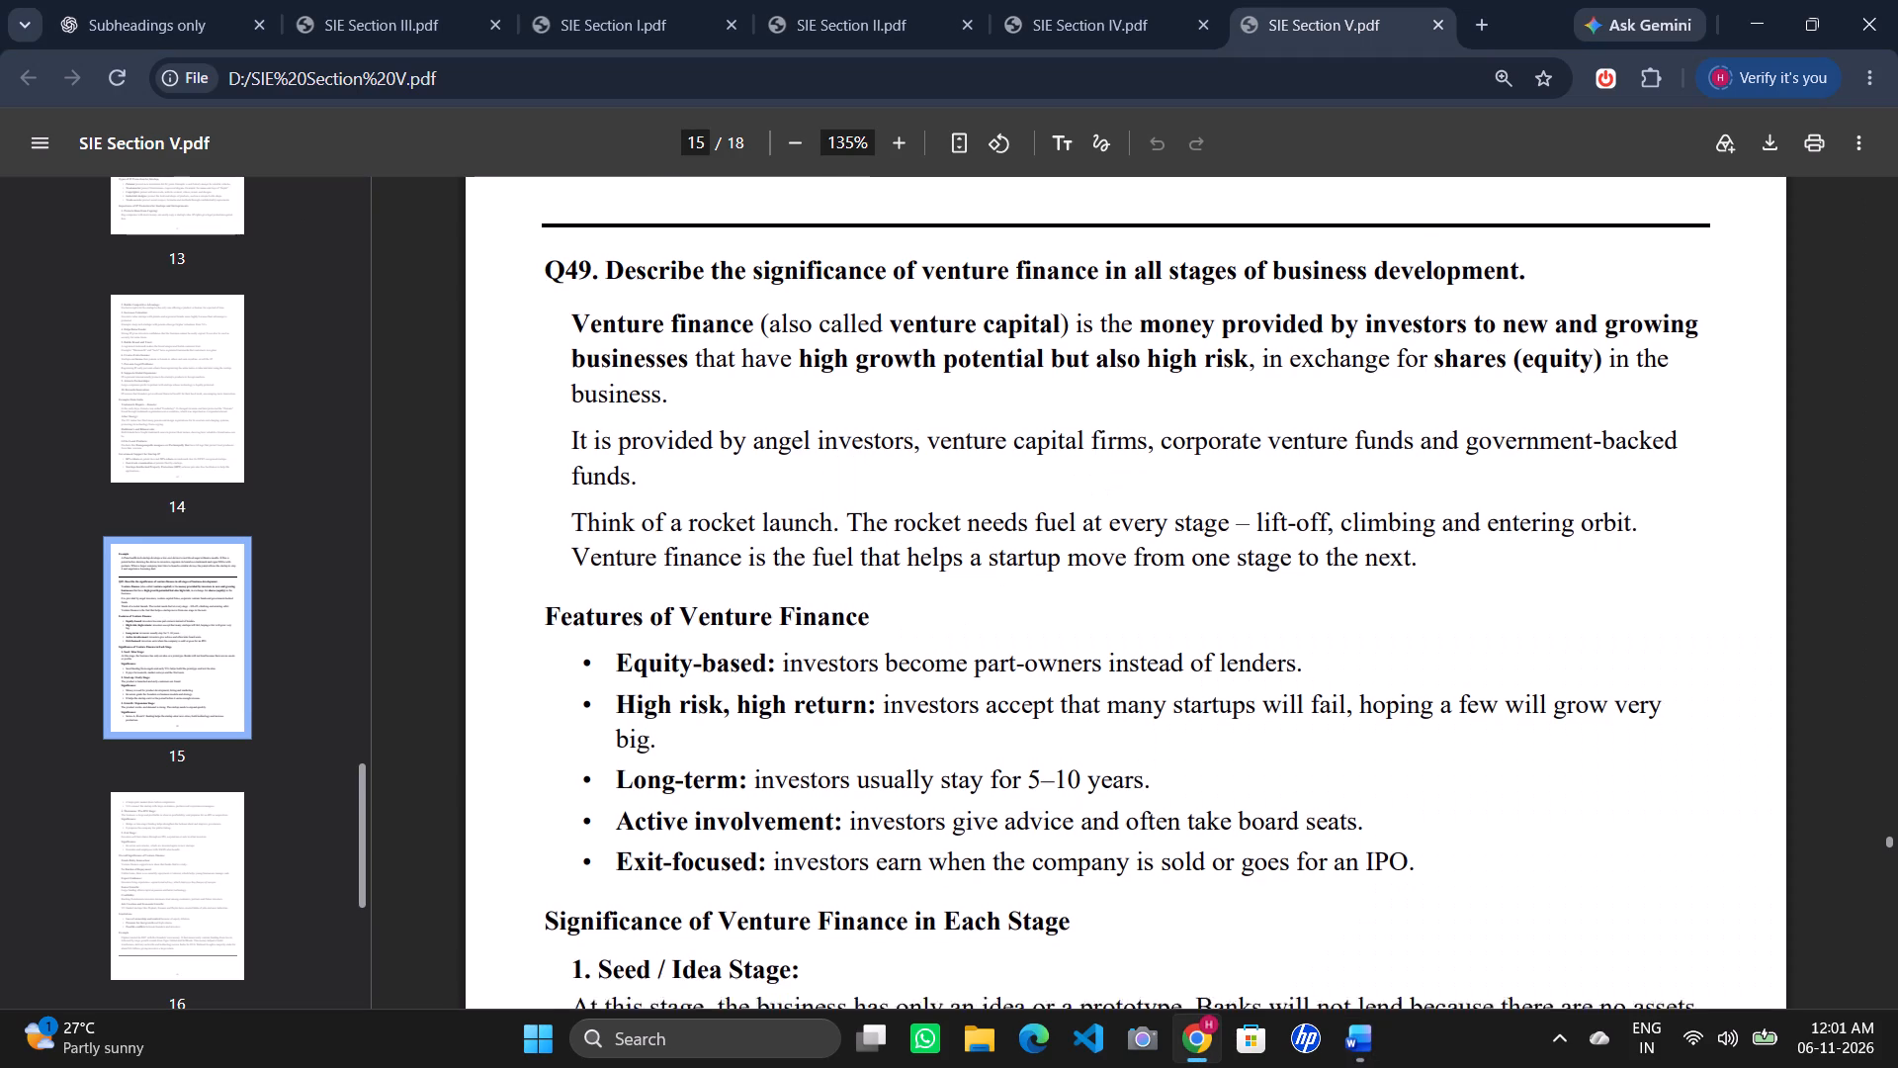
pyautogui.scroll(-2, 886, 471)
pyautogui.hotkey('alt', 'Tab')
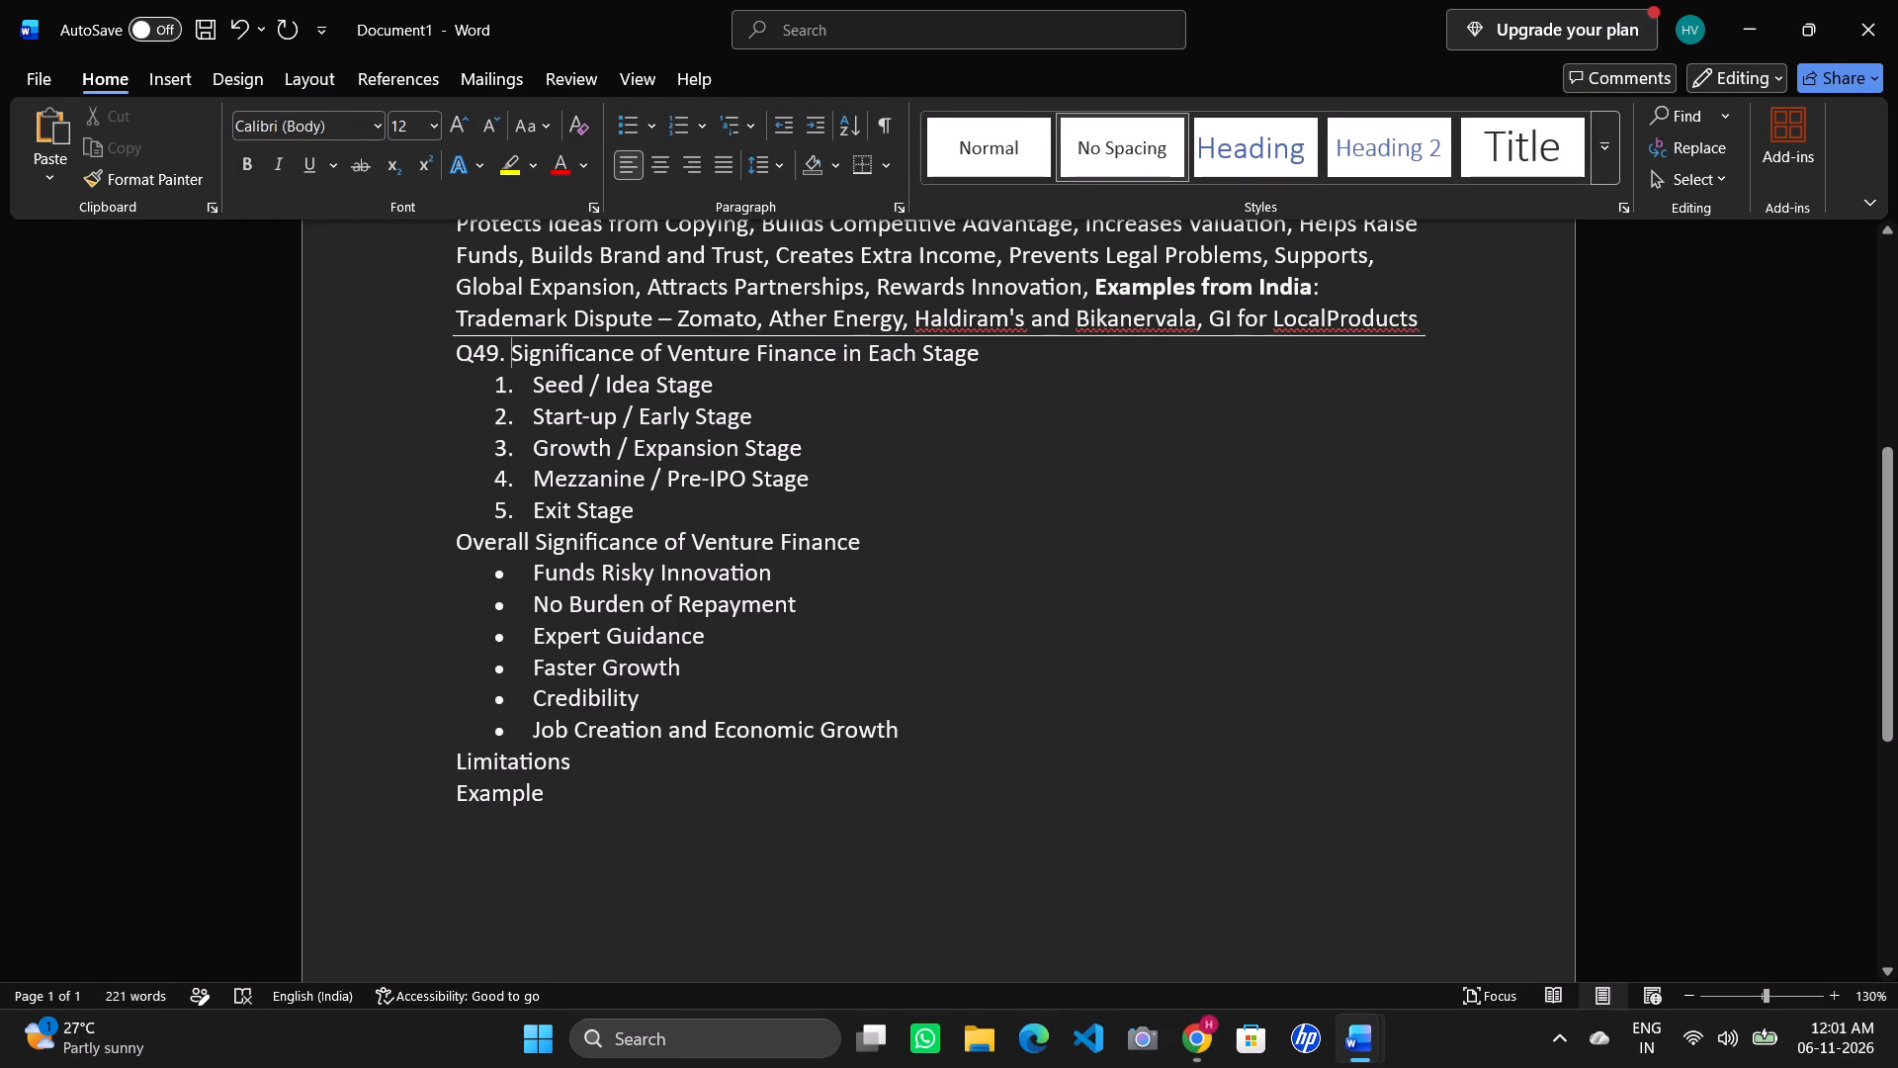
# In Word, apply the Normal style to the Q49 outline from its first line through "Job Creation and Economic Growth" to strip the list formatting.
pyautogui.click(451, 341)
pyautogui.moveTo(455, 341); pyautogui.dragTo(933, 728)
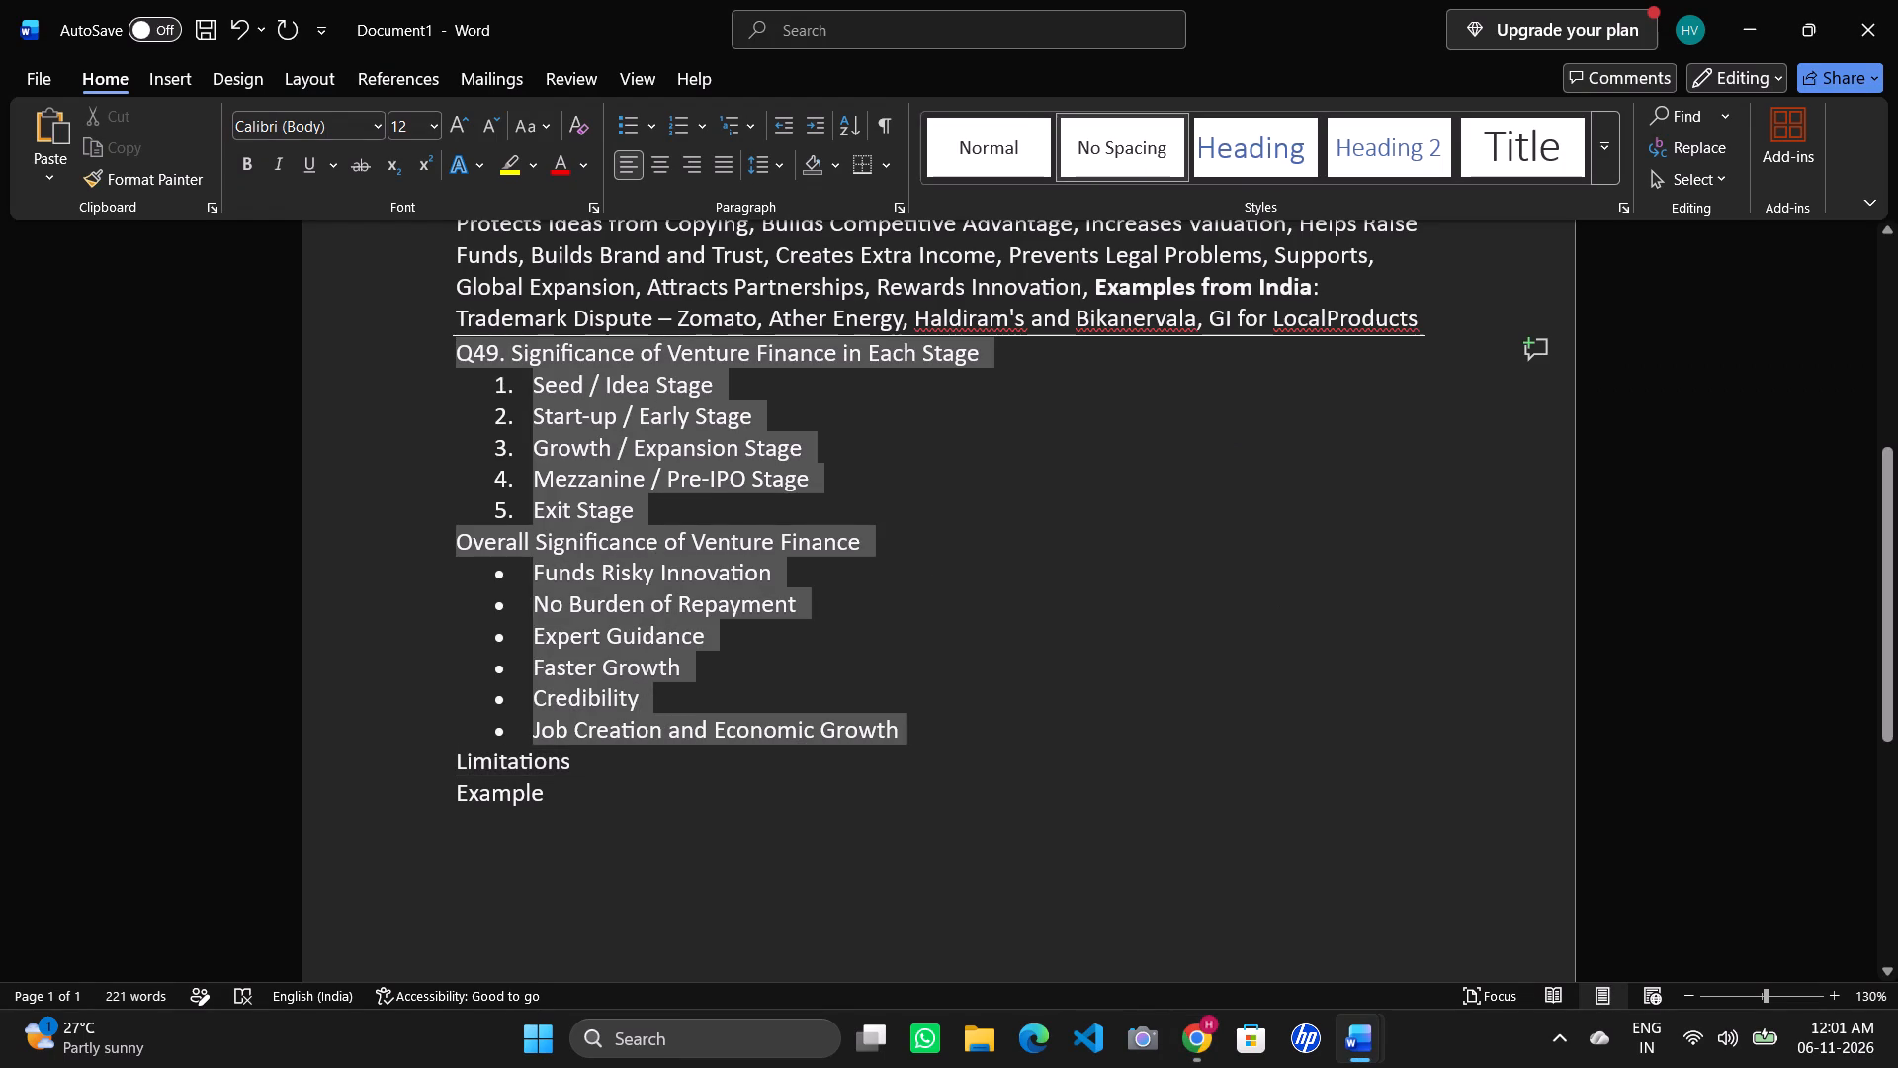
pyautogui.moveTo(933, 728); pyautogui.dragTo(936, 728)
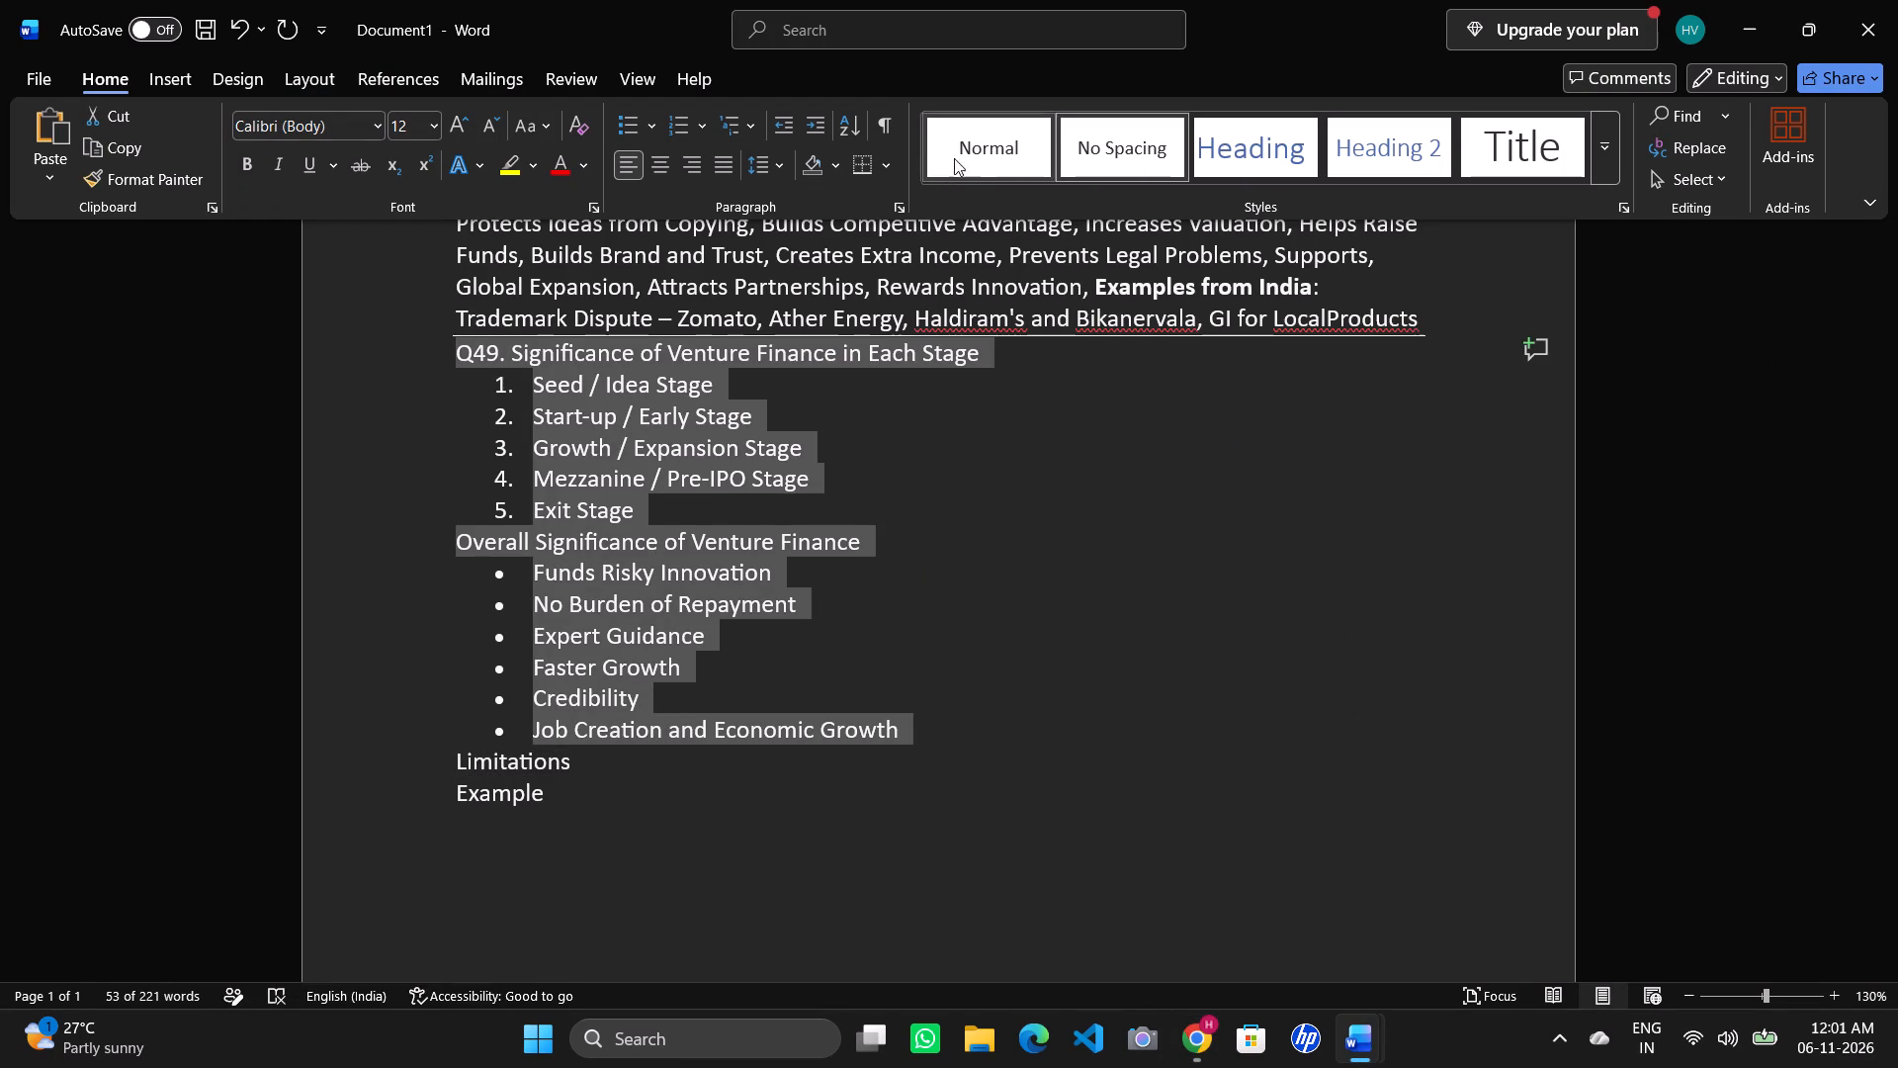
pyautogui.click(979, 144)
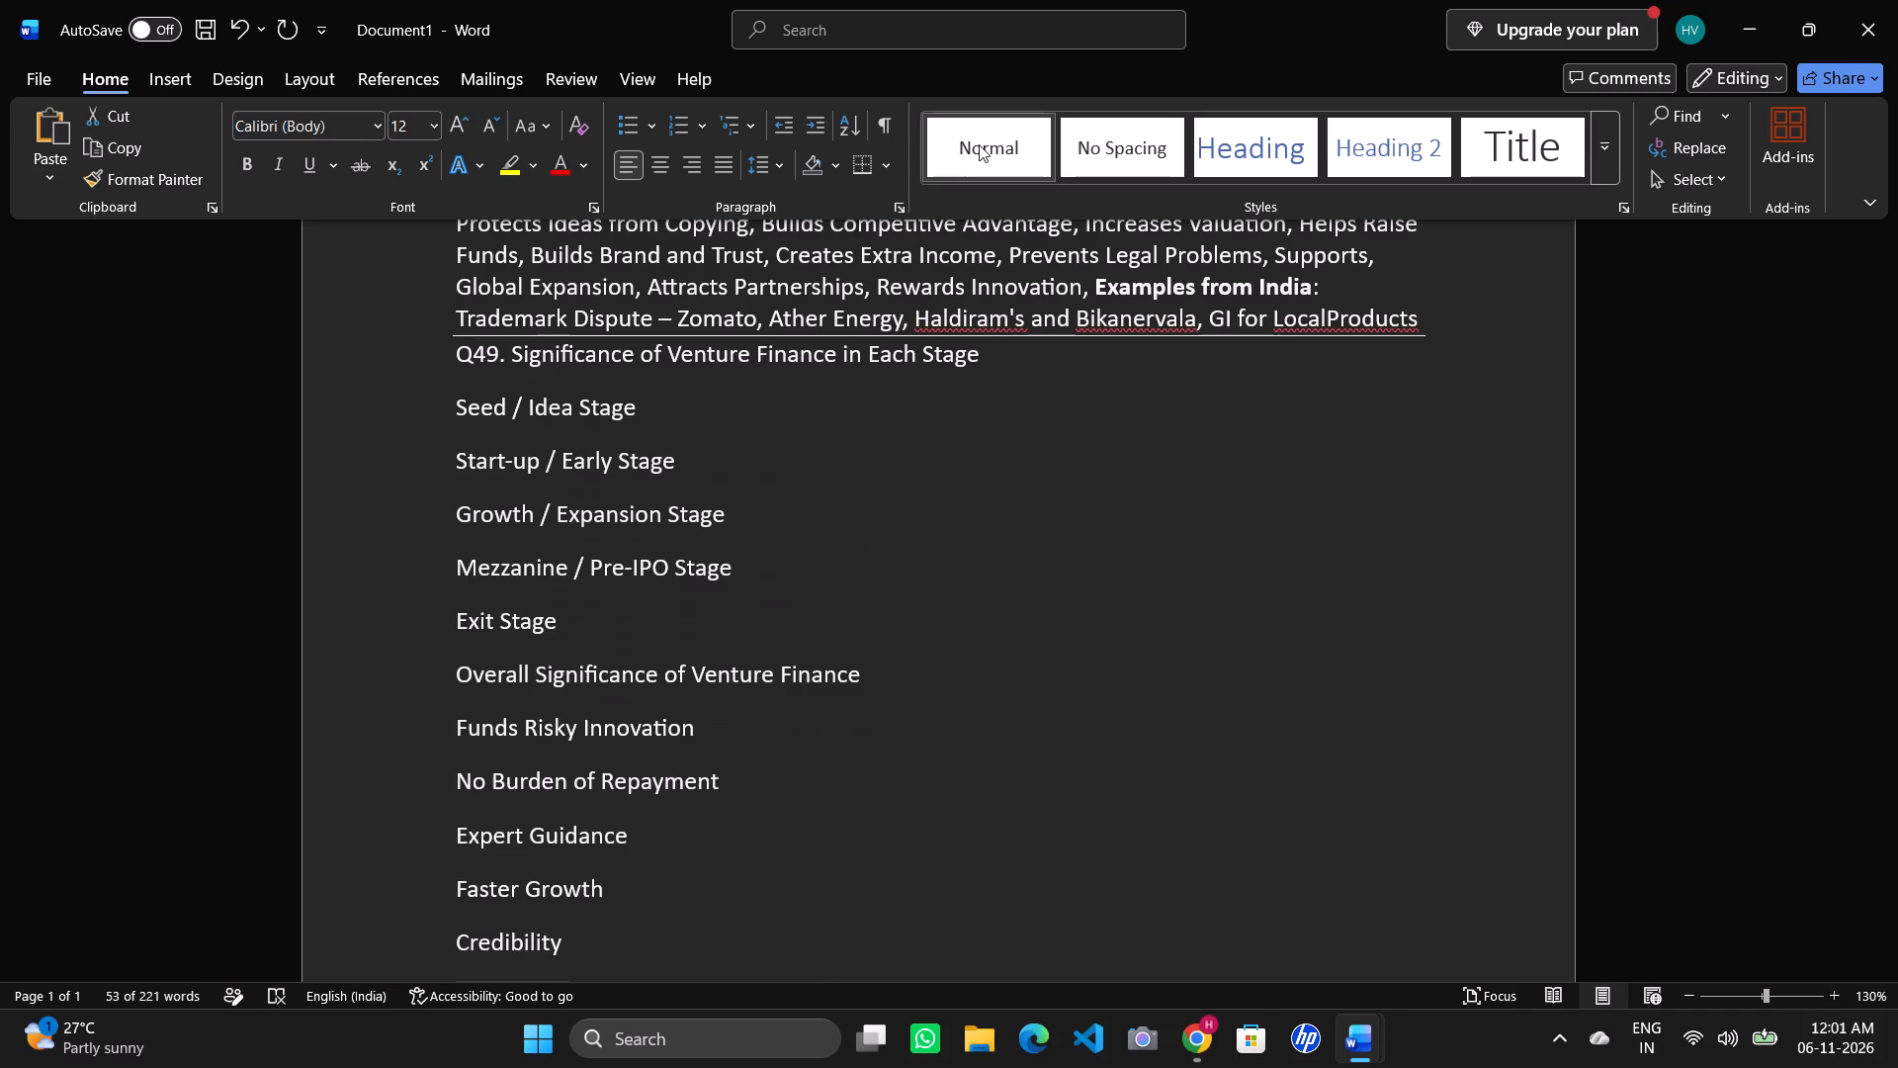
# Make the whole "Q49. Significance of Venture Finance in Each Stage" line bold.
pyautogui.click(746, 554)
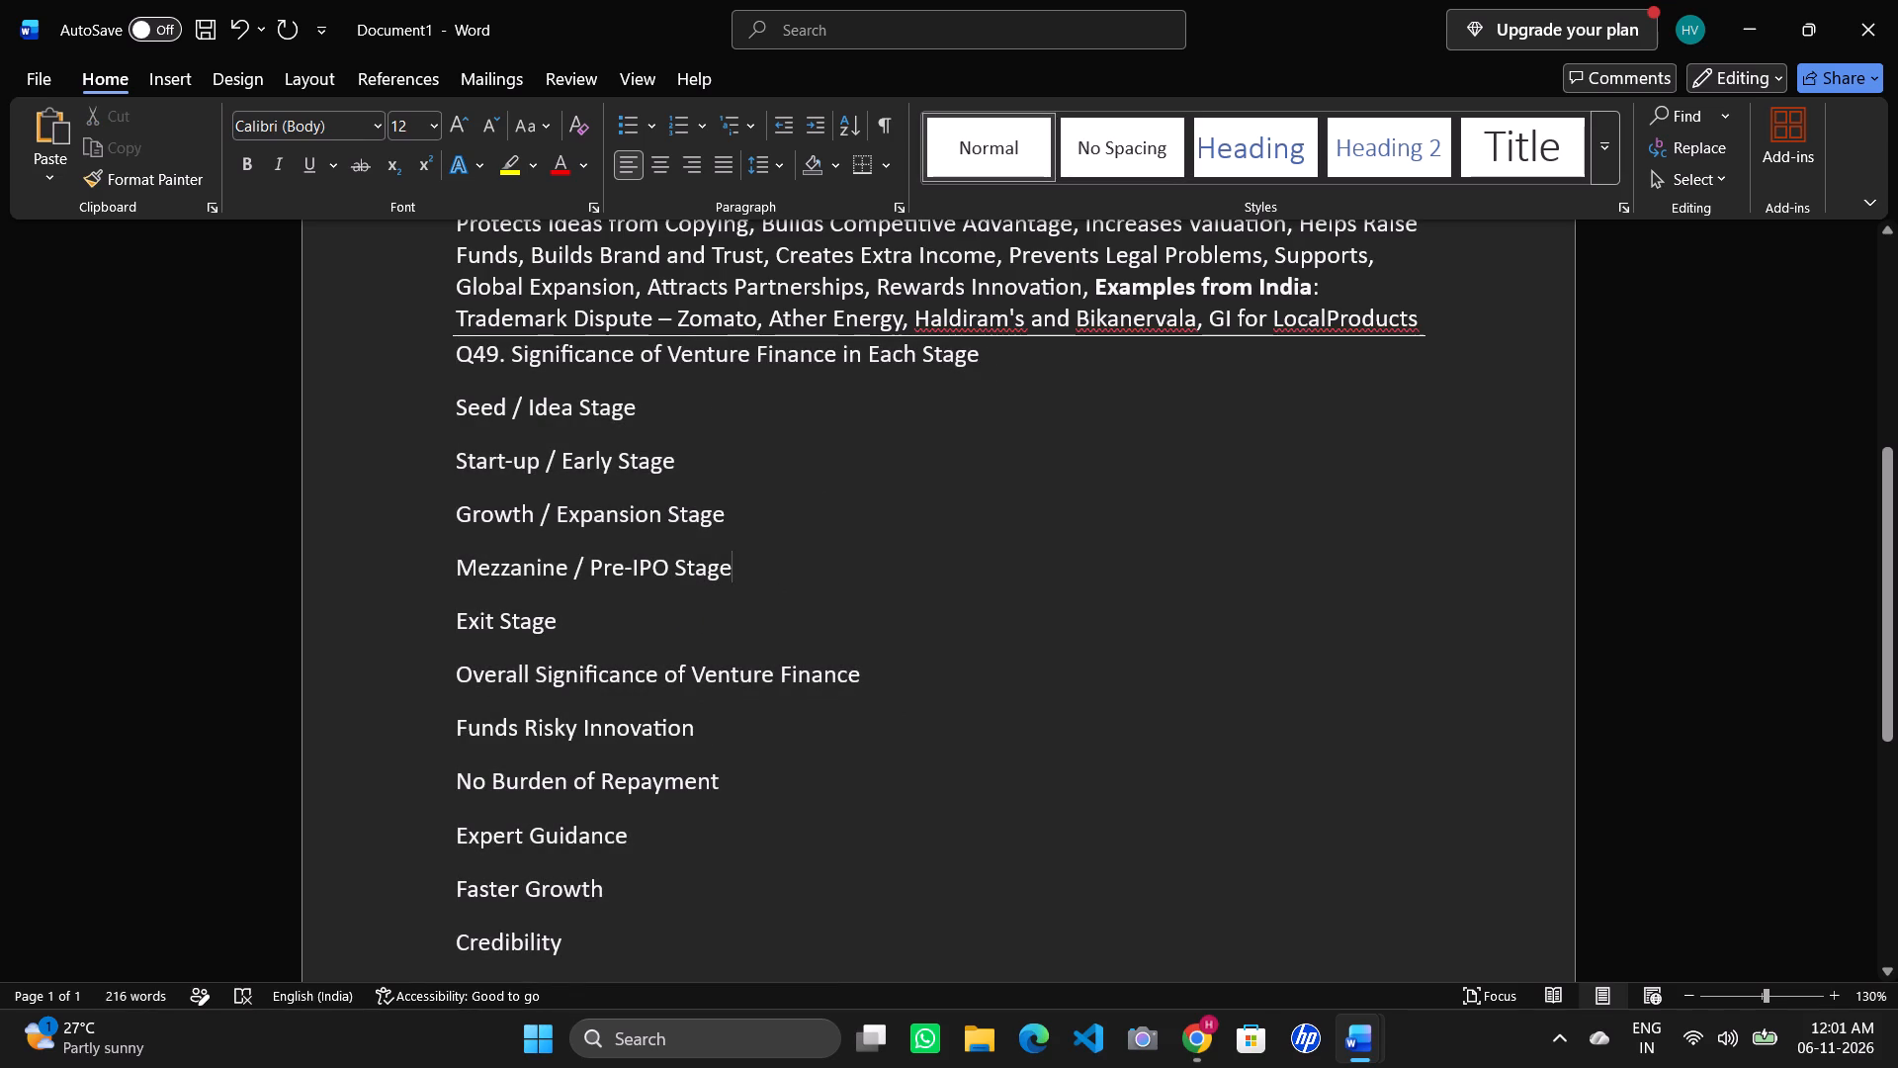
pyautogui.click(456, 418)
pyautogui.moveTo(979, 354); pyautogui.dragTo(579, 417)
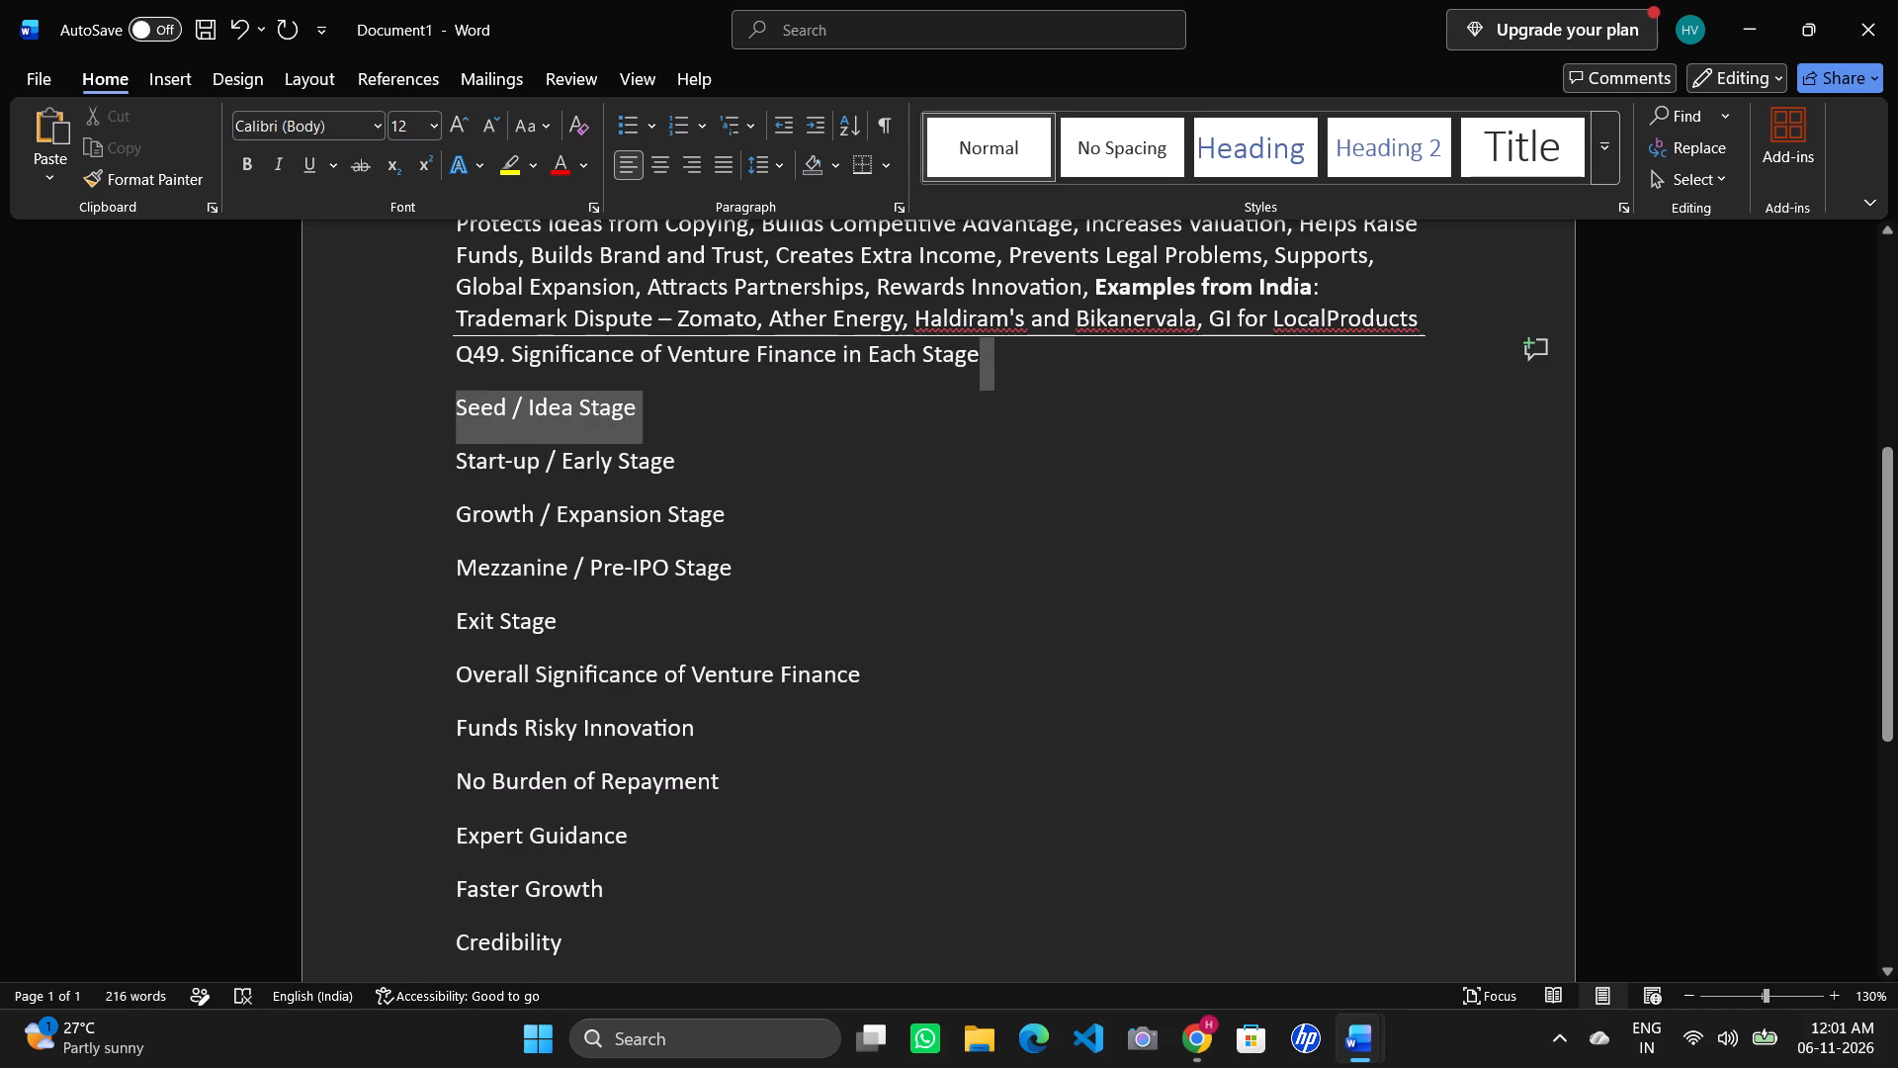
pyautogui.moveTo(579, 417); pyautogui.dragTo(409, 369)
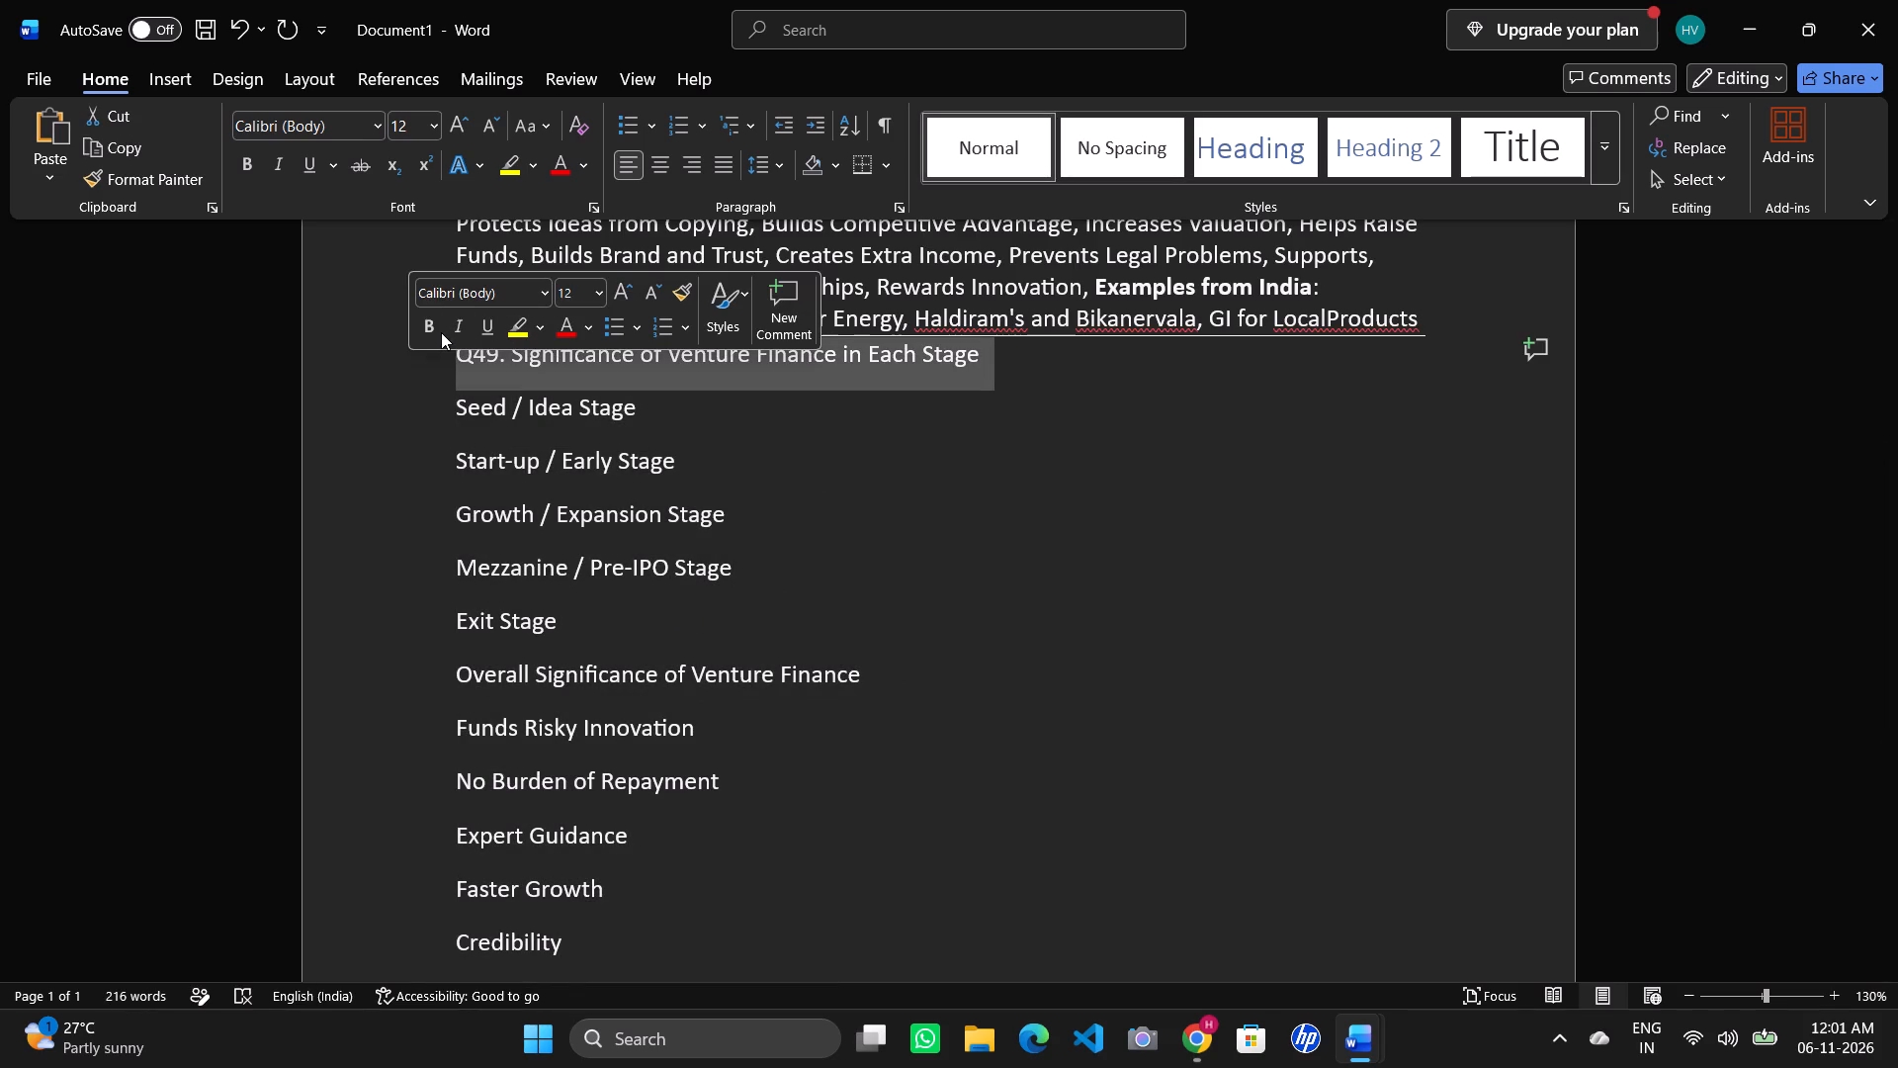
pyautogui.click(431, 332)
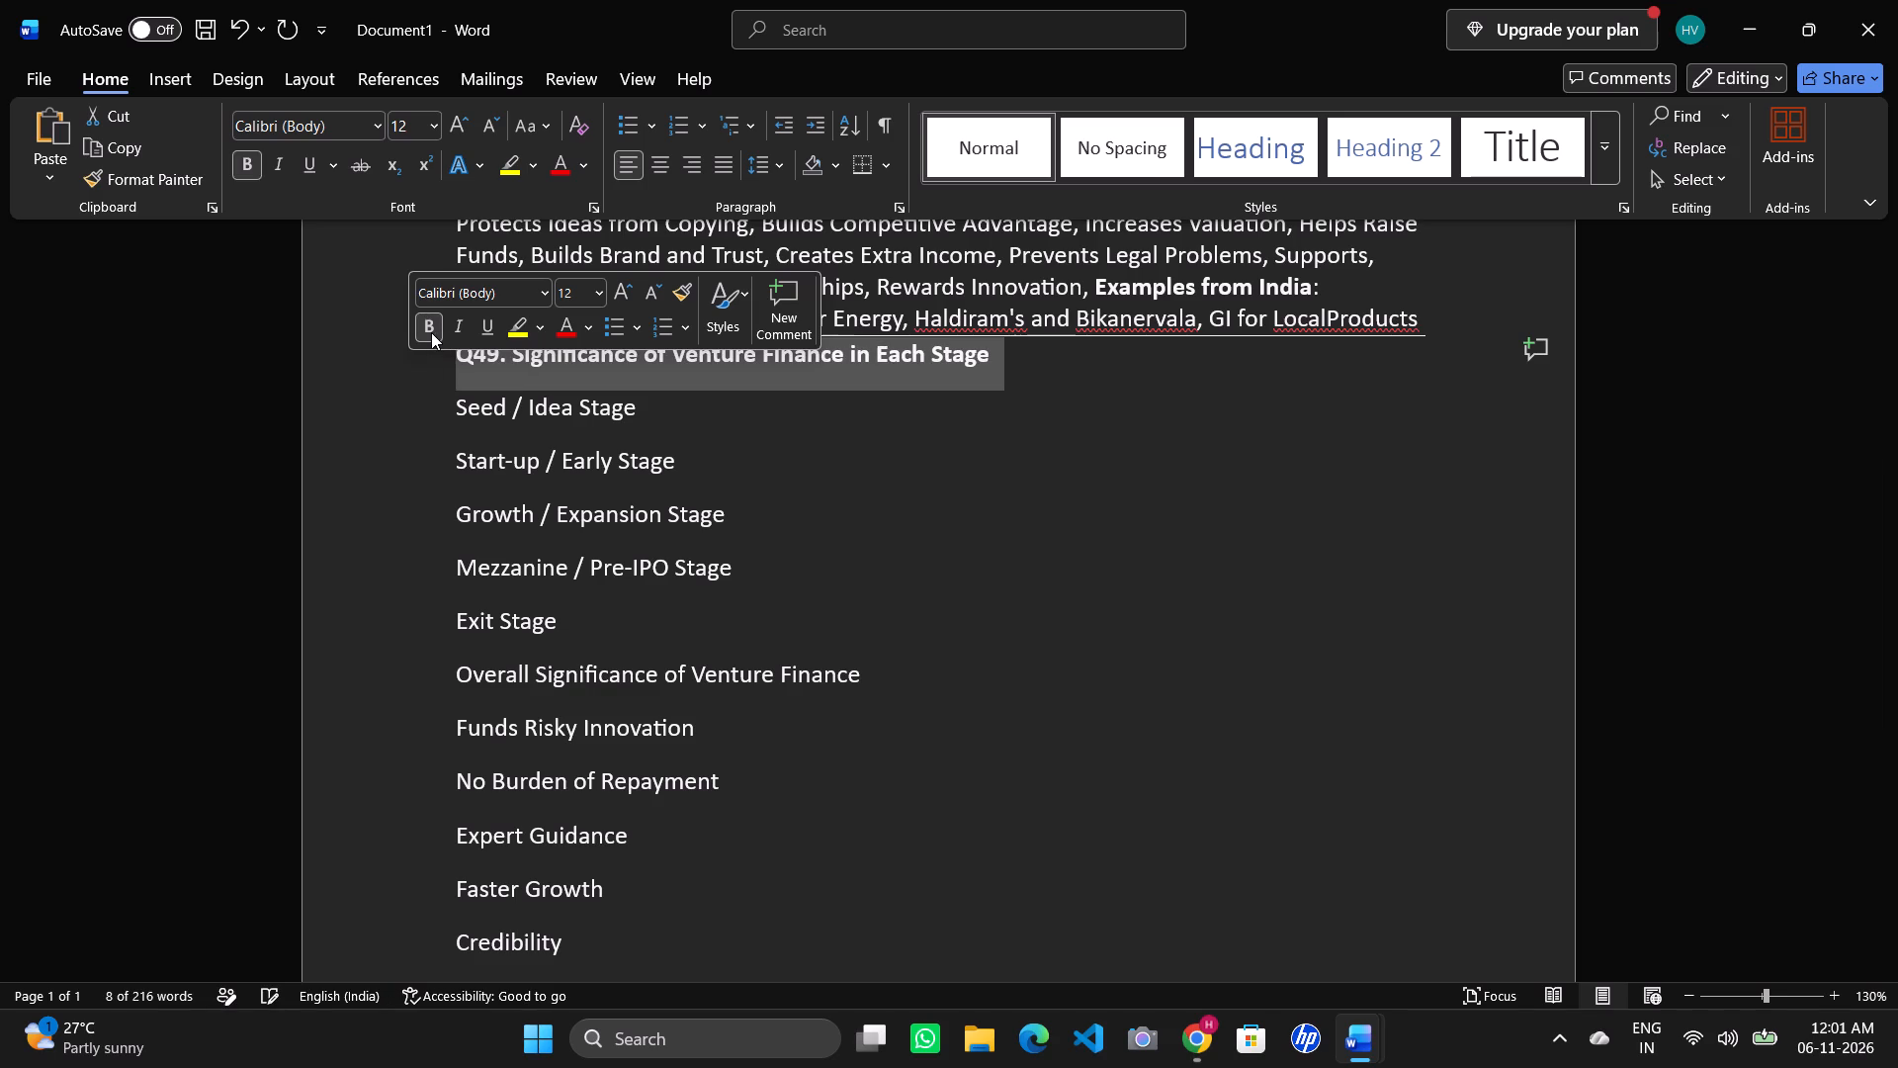
# Join "Seed / Idea Stage" onto the bold Q49 heading line, separated by a colon and a space.
pyautogui.doubleClick(445, 408)
pyautogui.click(445, 408)
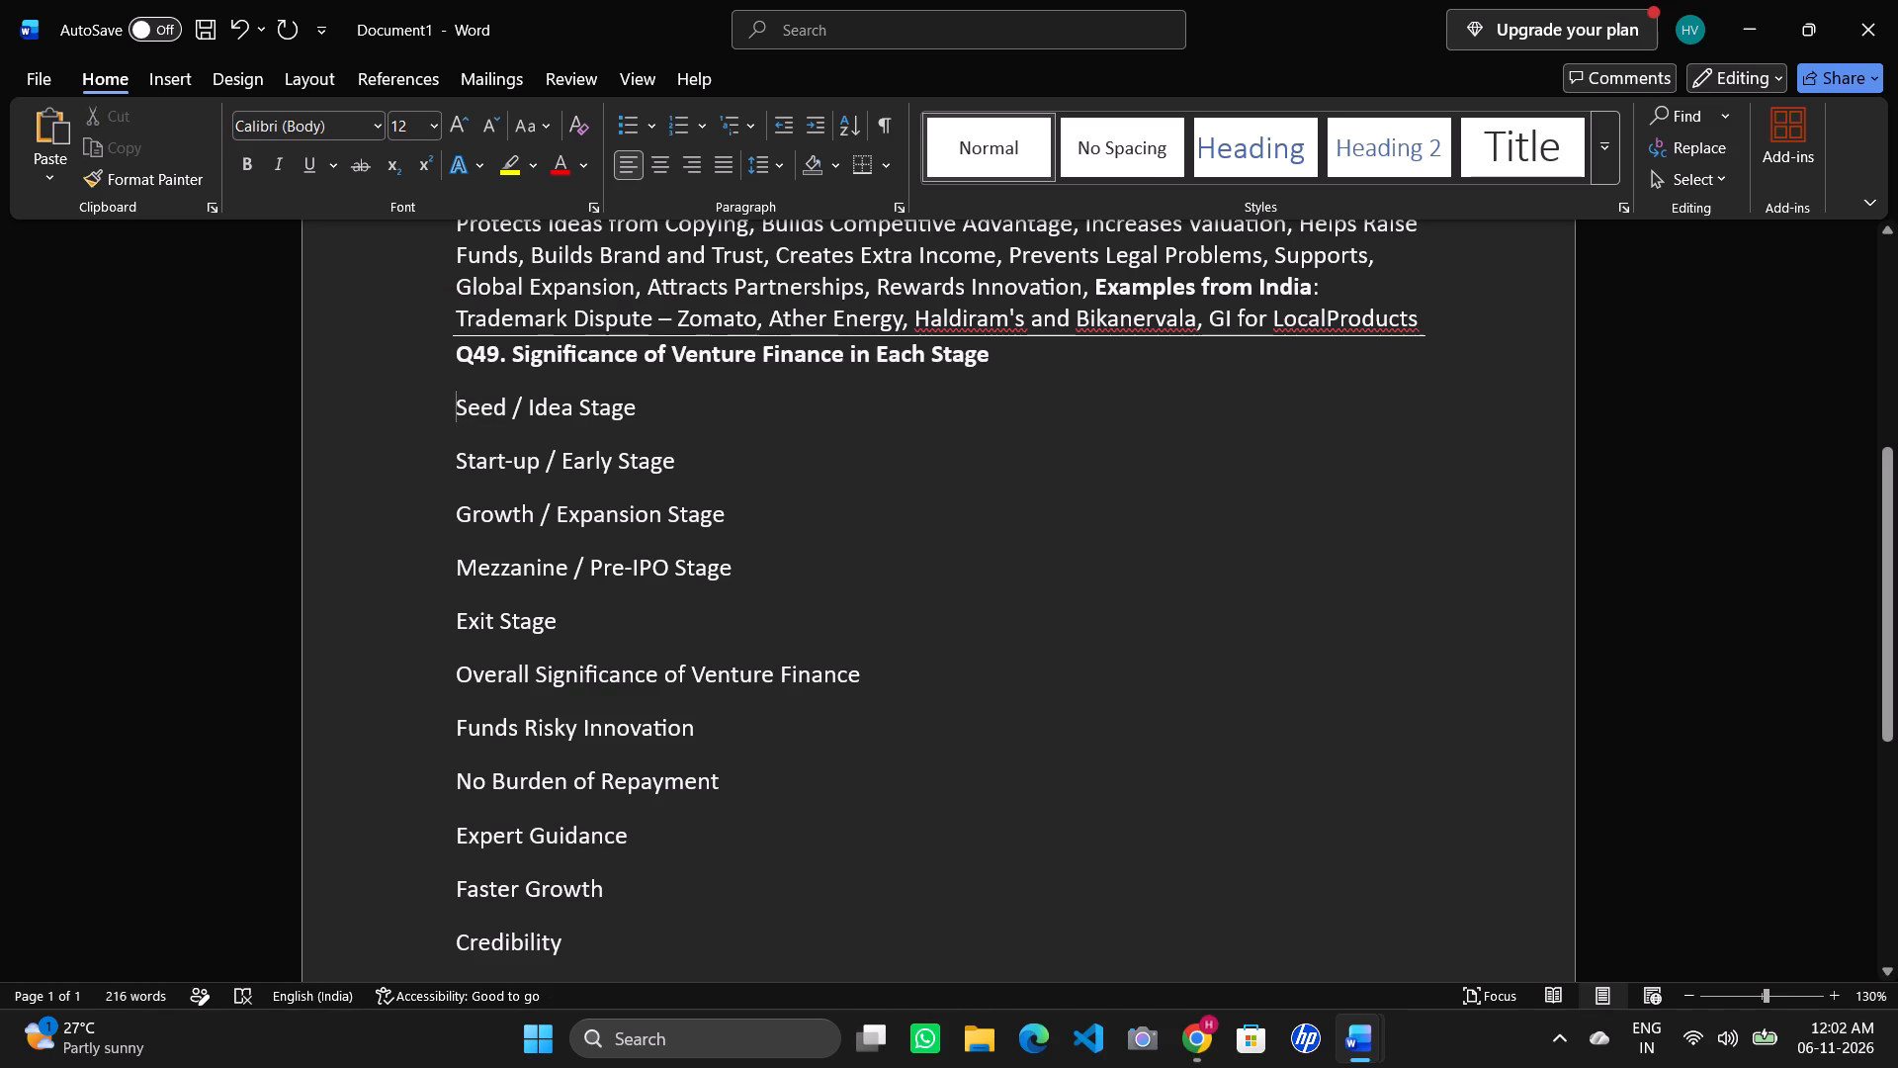
pyautogui.press('BackSpace')
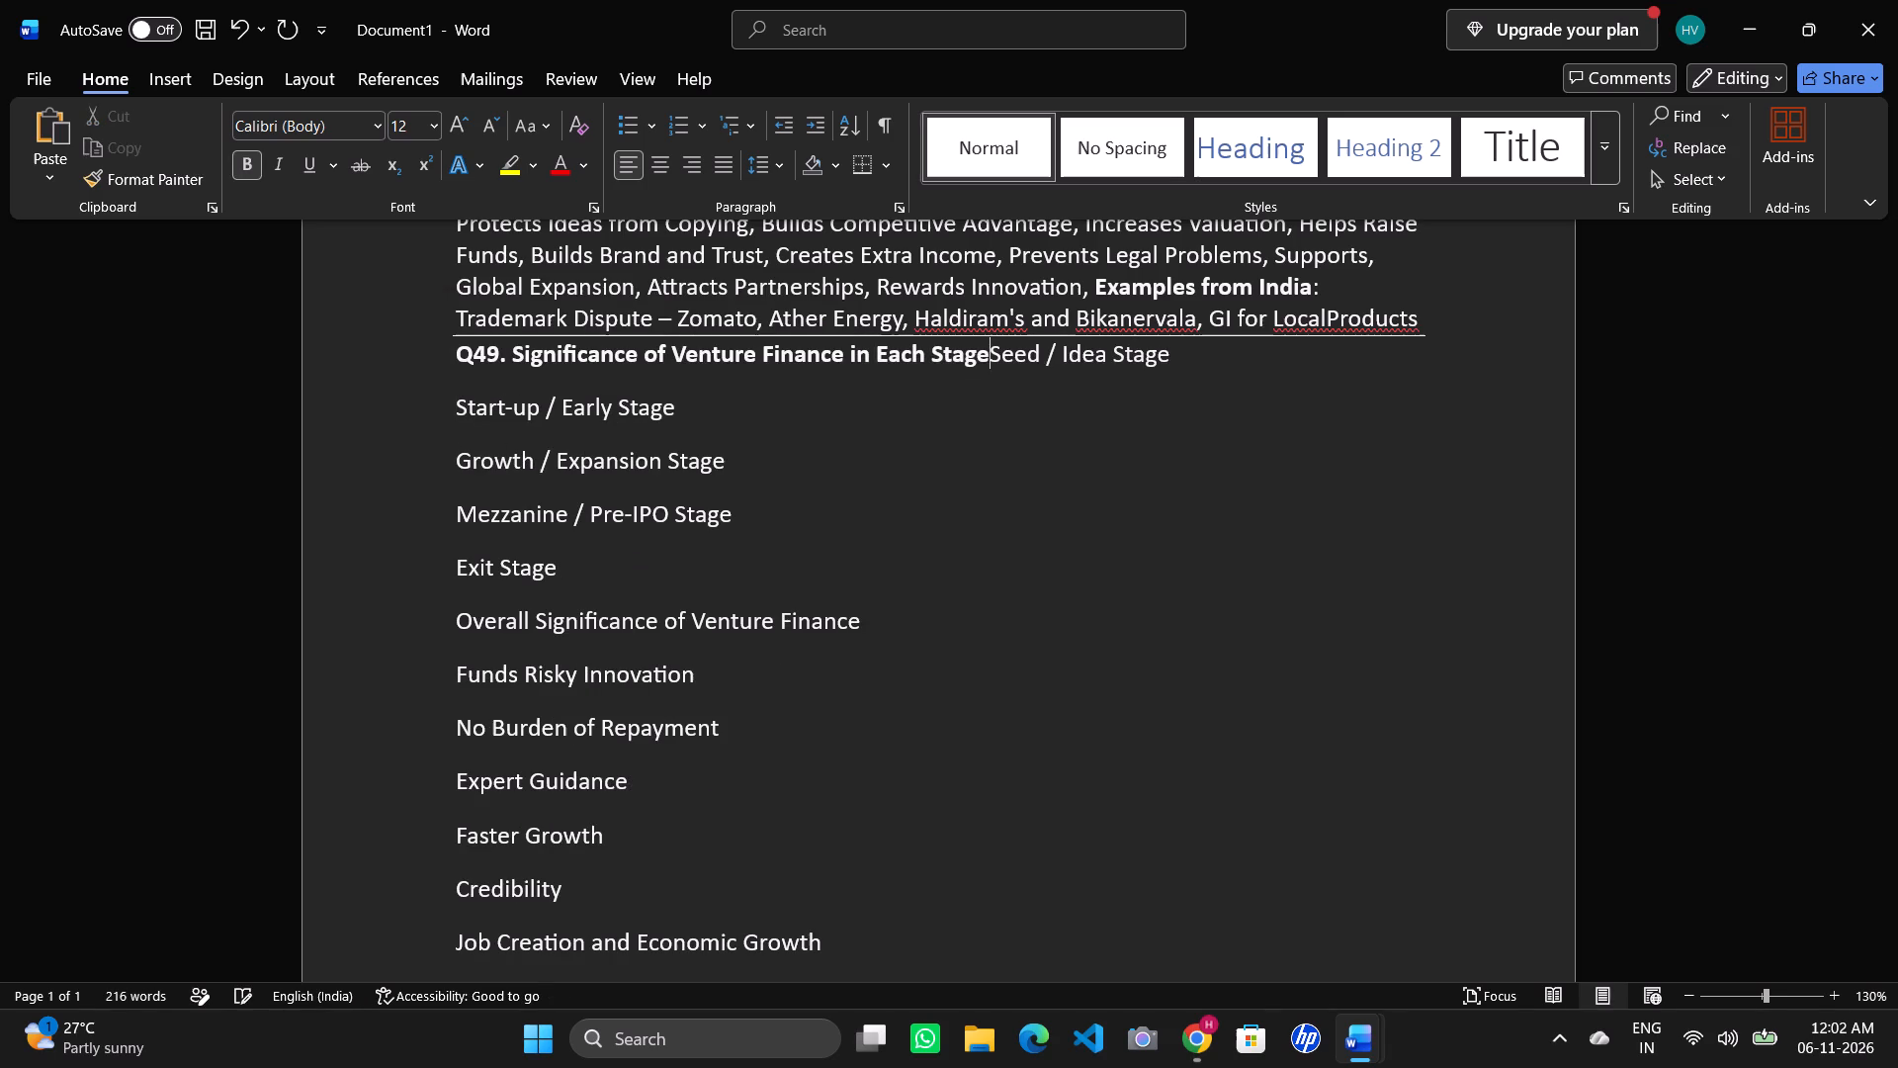
pyautogui.write(':')
pyautogui.press('space')
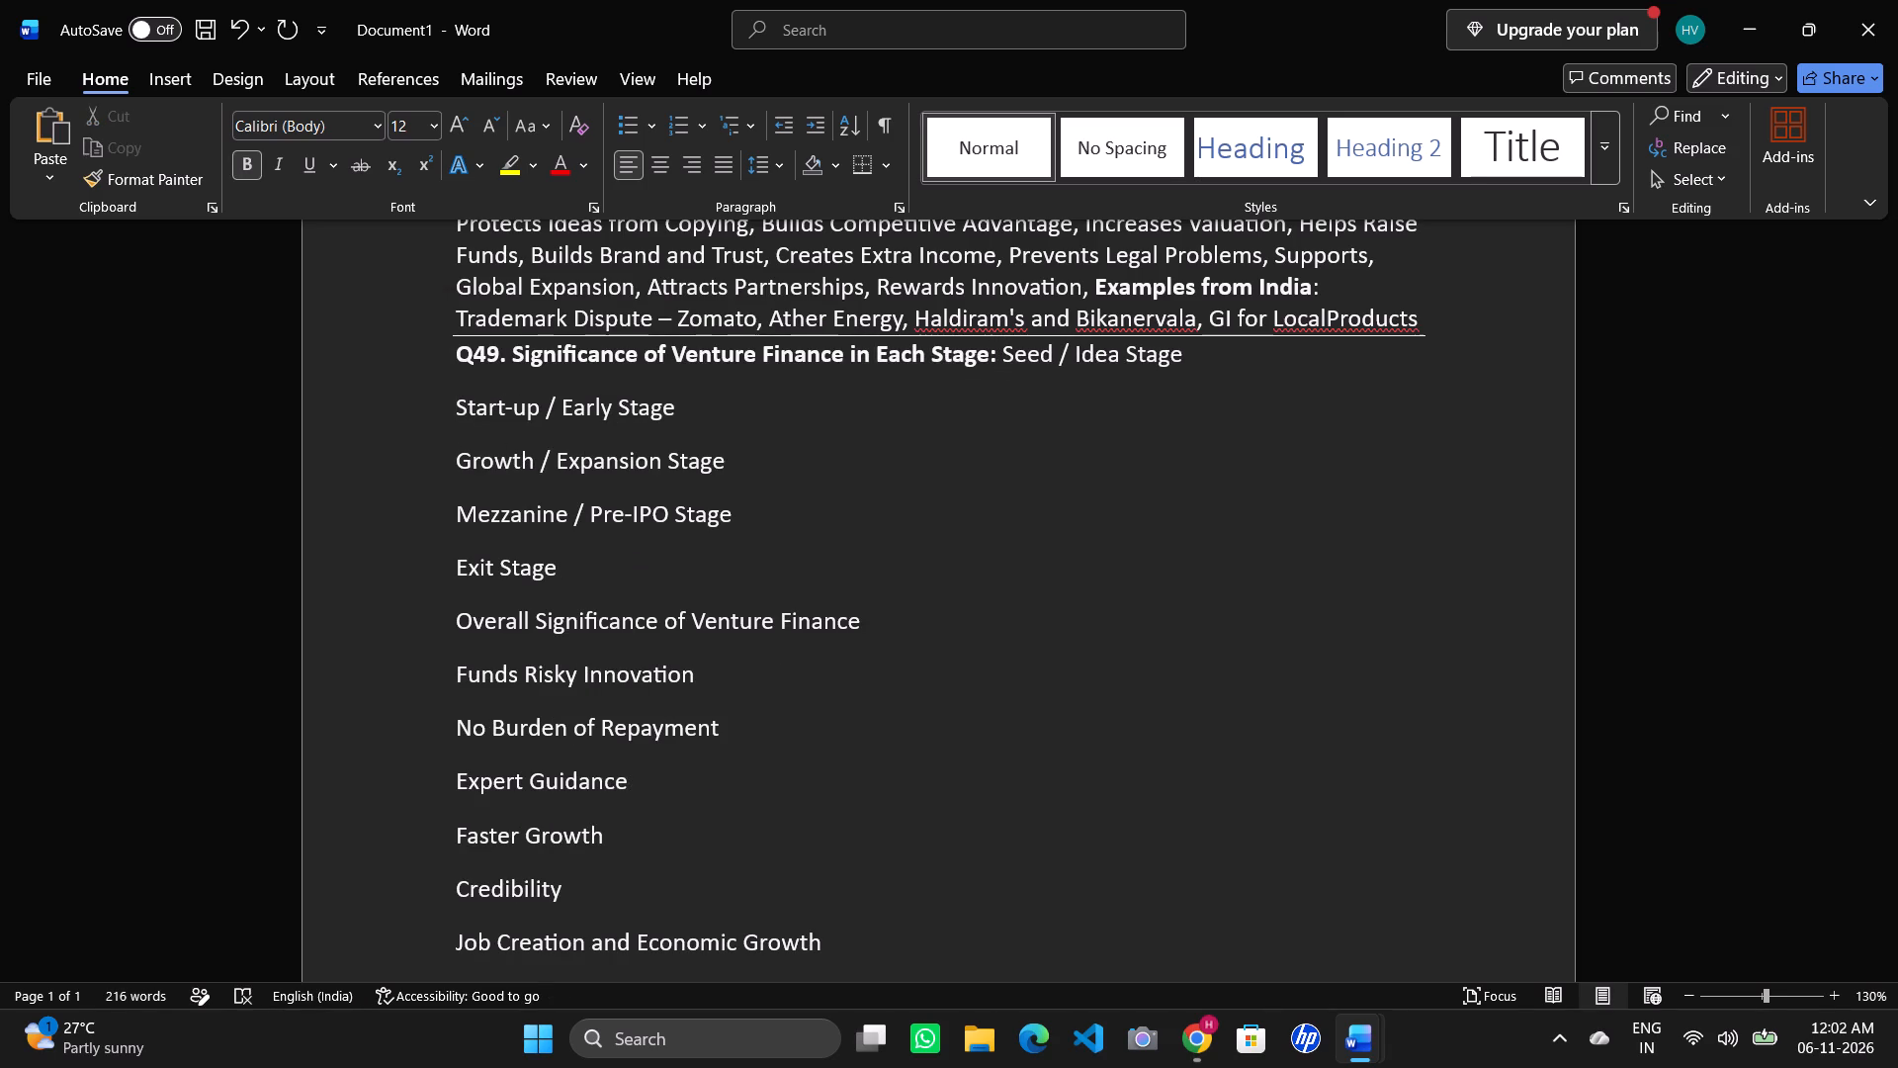
# Join "Start-up / Early Stage" onto the Q49 line after "Seed / Idea Stage", separated by a comma and a space.
pyautogui.press('Right')
pyautogui.press('Right')
pyautogui.press('Right')
pyautogui.press('Right')
pyautogui.press('Right')
pyautogui.press('Right')
pyautogui.press('Right')
pyautogui.press('Right')
pyautogui.press('Right')
pyautogui.press('Right')
pyautogui.press('Right')
pyautogui.press('Right')
pyautogui.press('Right')
pyautogui.press('Right')
pyautogui.press('Right')
pyautogui.press('Right')
pyautogui.press('Right')
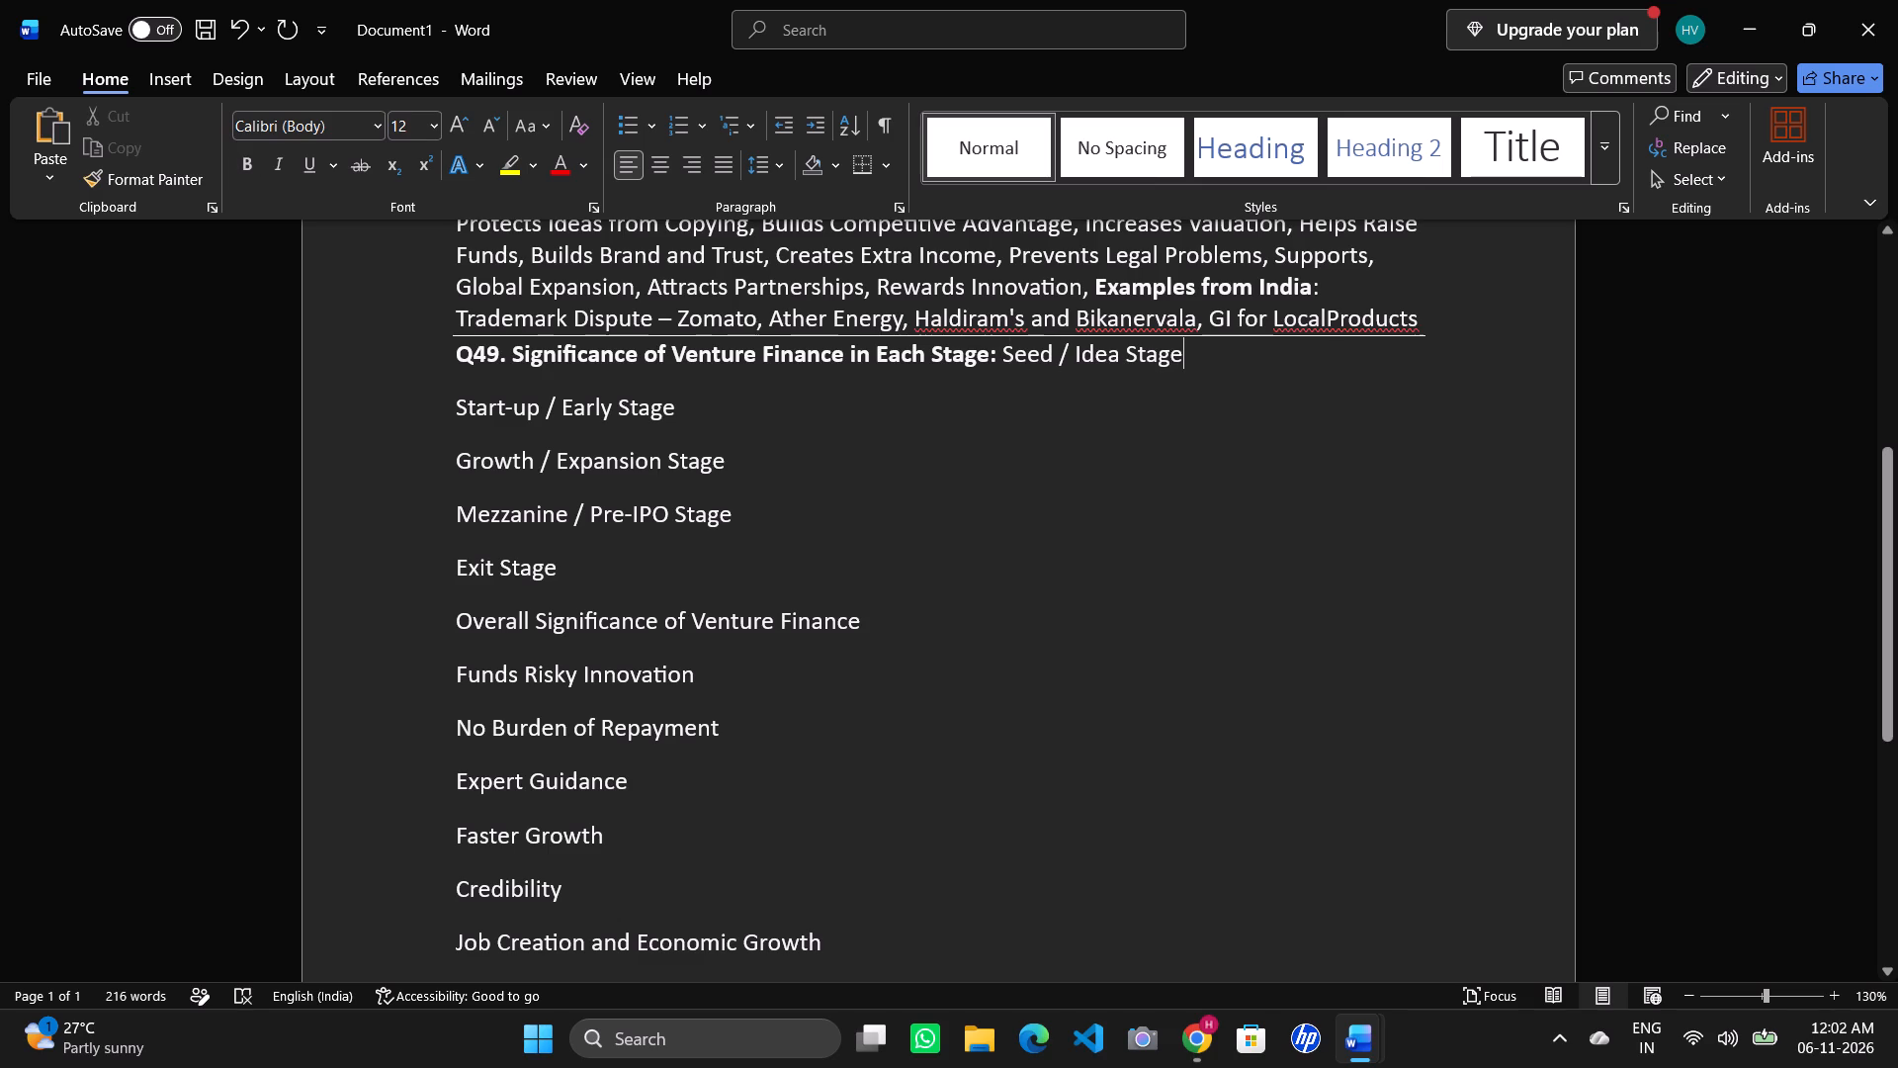
pyautogui.click(454, 409)
pyautogui.press('BackSpace')
pyautogui.write(',')
pyautogui.press('space')
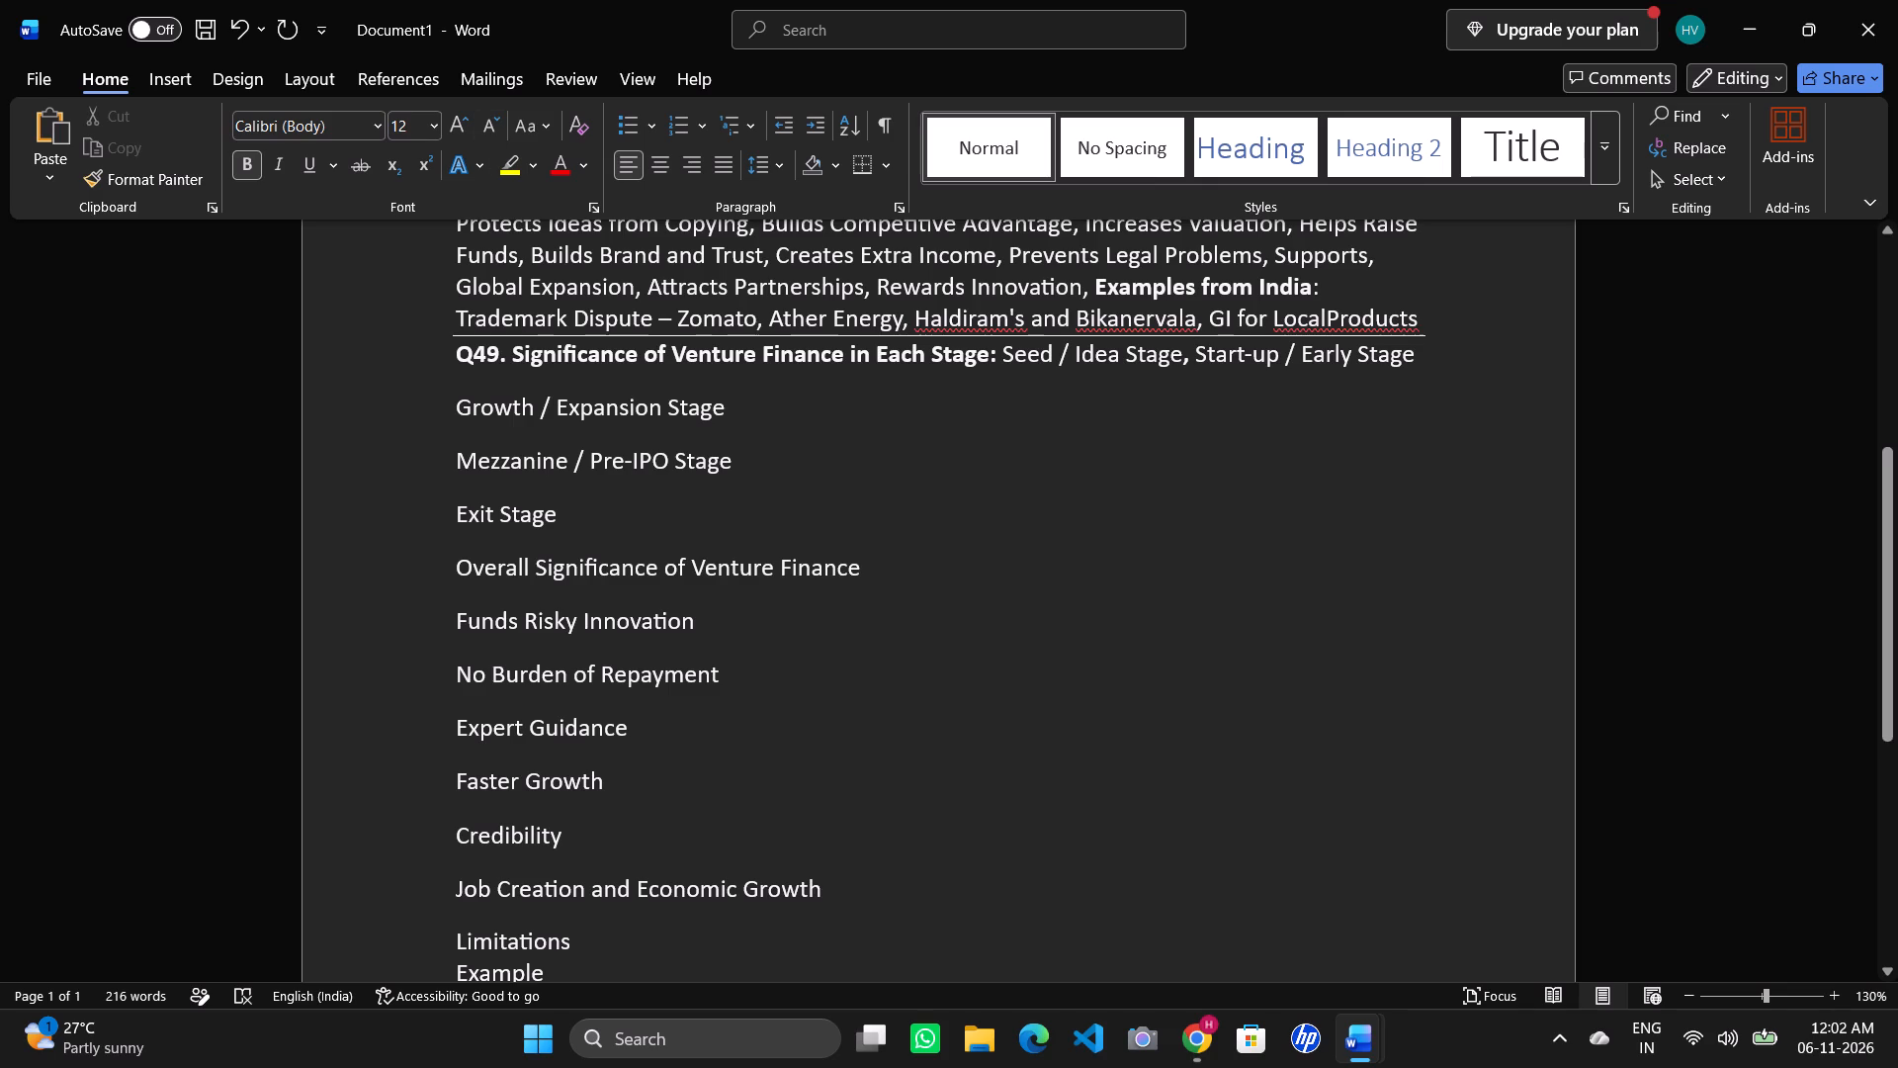
# Join the Growth / Expansion, Mezzanine / Pre-IPO and Exit Stage lines onto the Q49 paragraph, each preceded by a comma and a space.
pyautogui.click(456, 417)
pyautogui.press('BackSpace')
pyautogui.write(',')
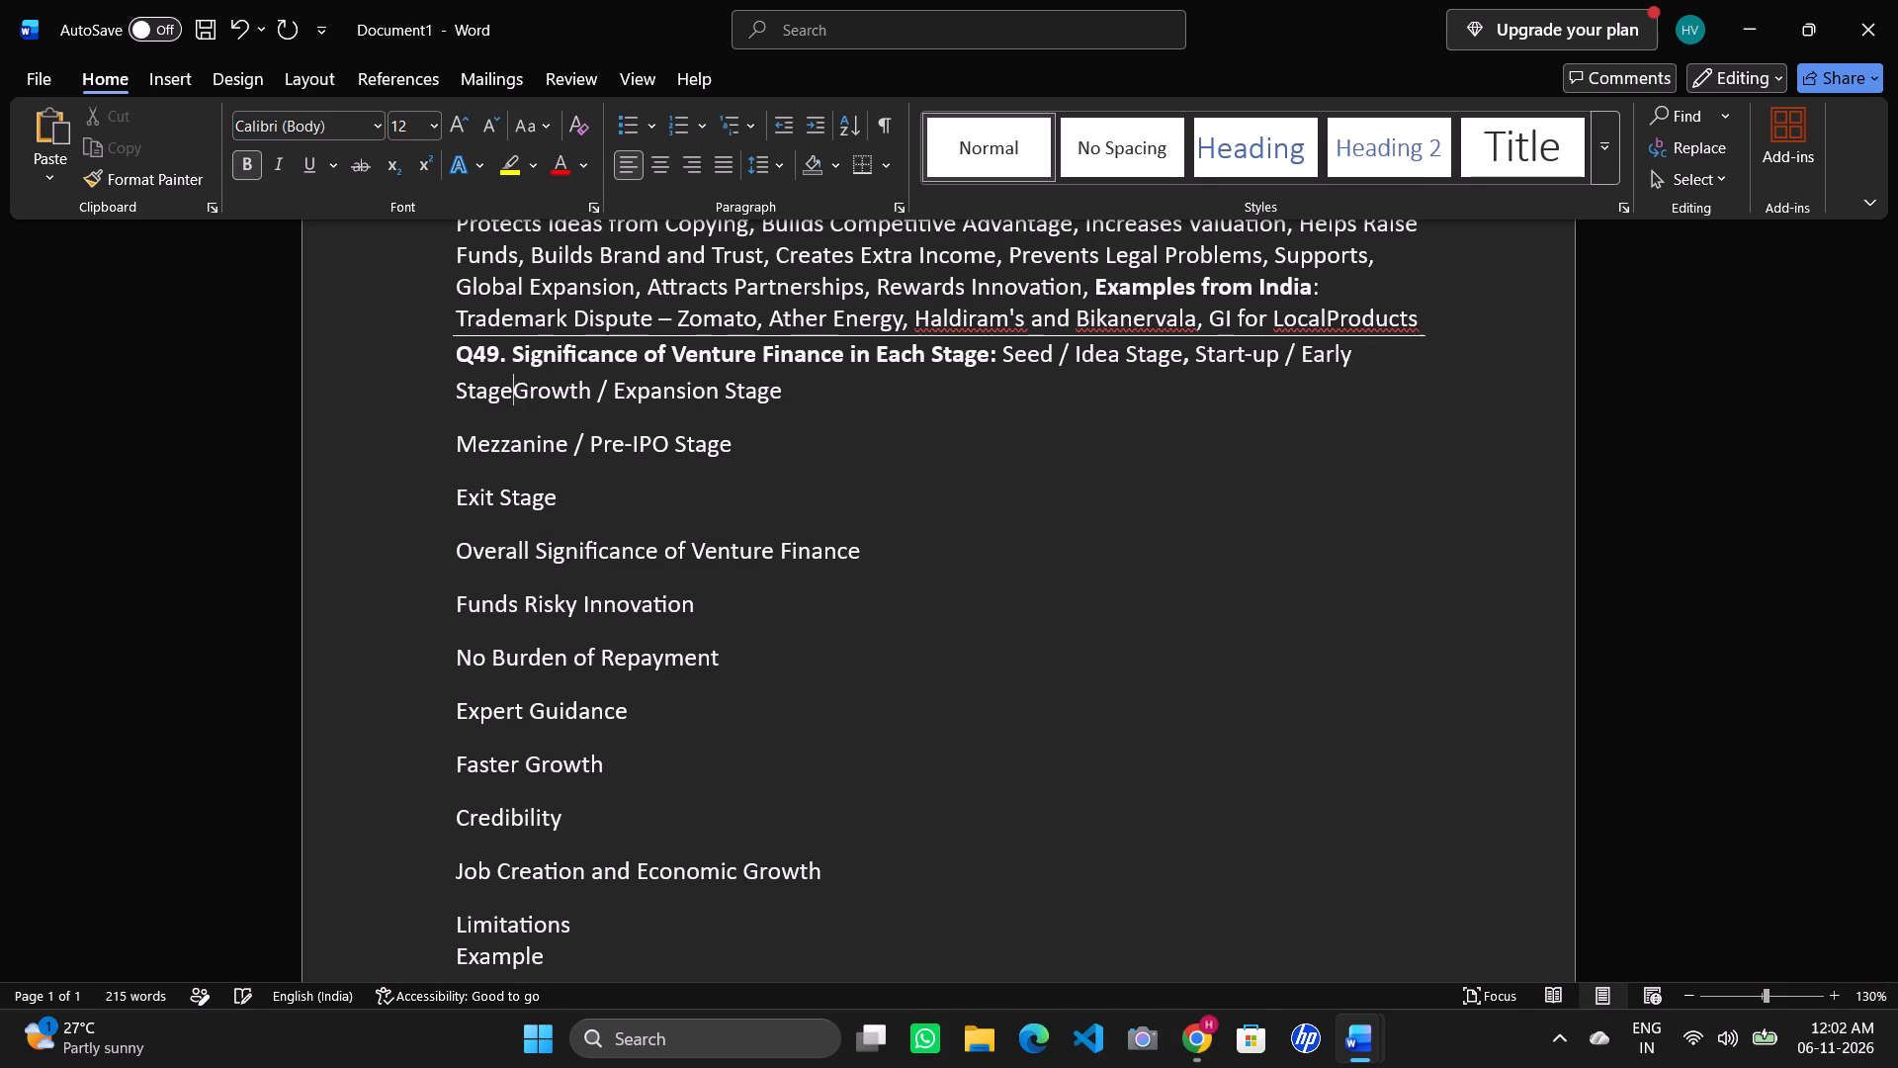
pyautogui.press('space')
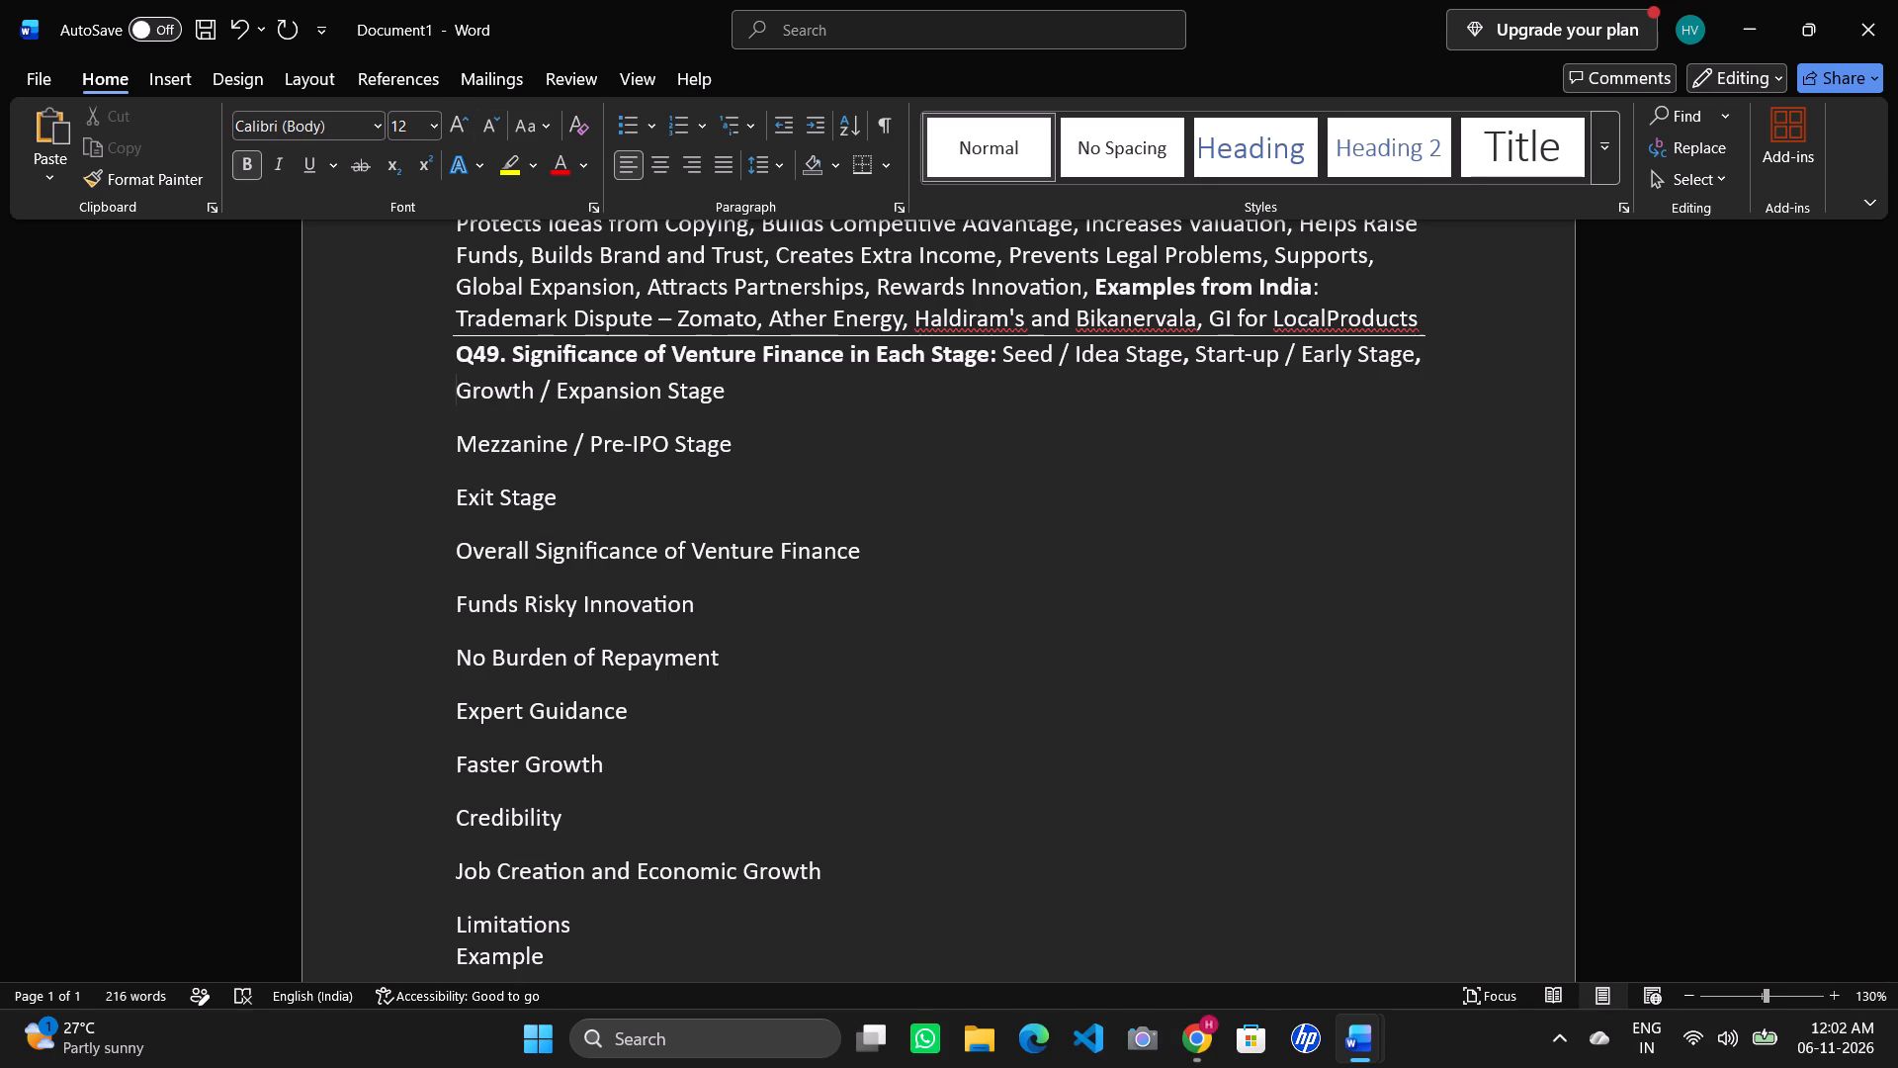
pyautogui.press('Down')
pyautogui.press('BackSpace')
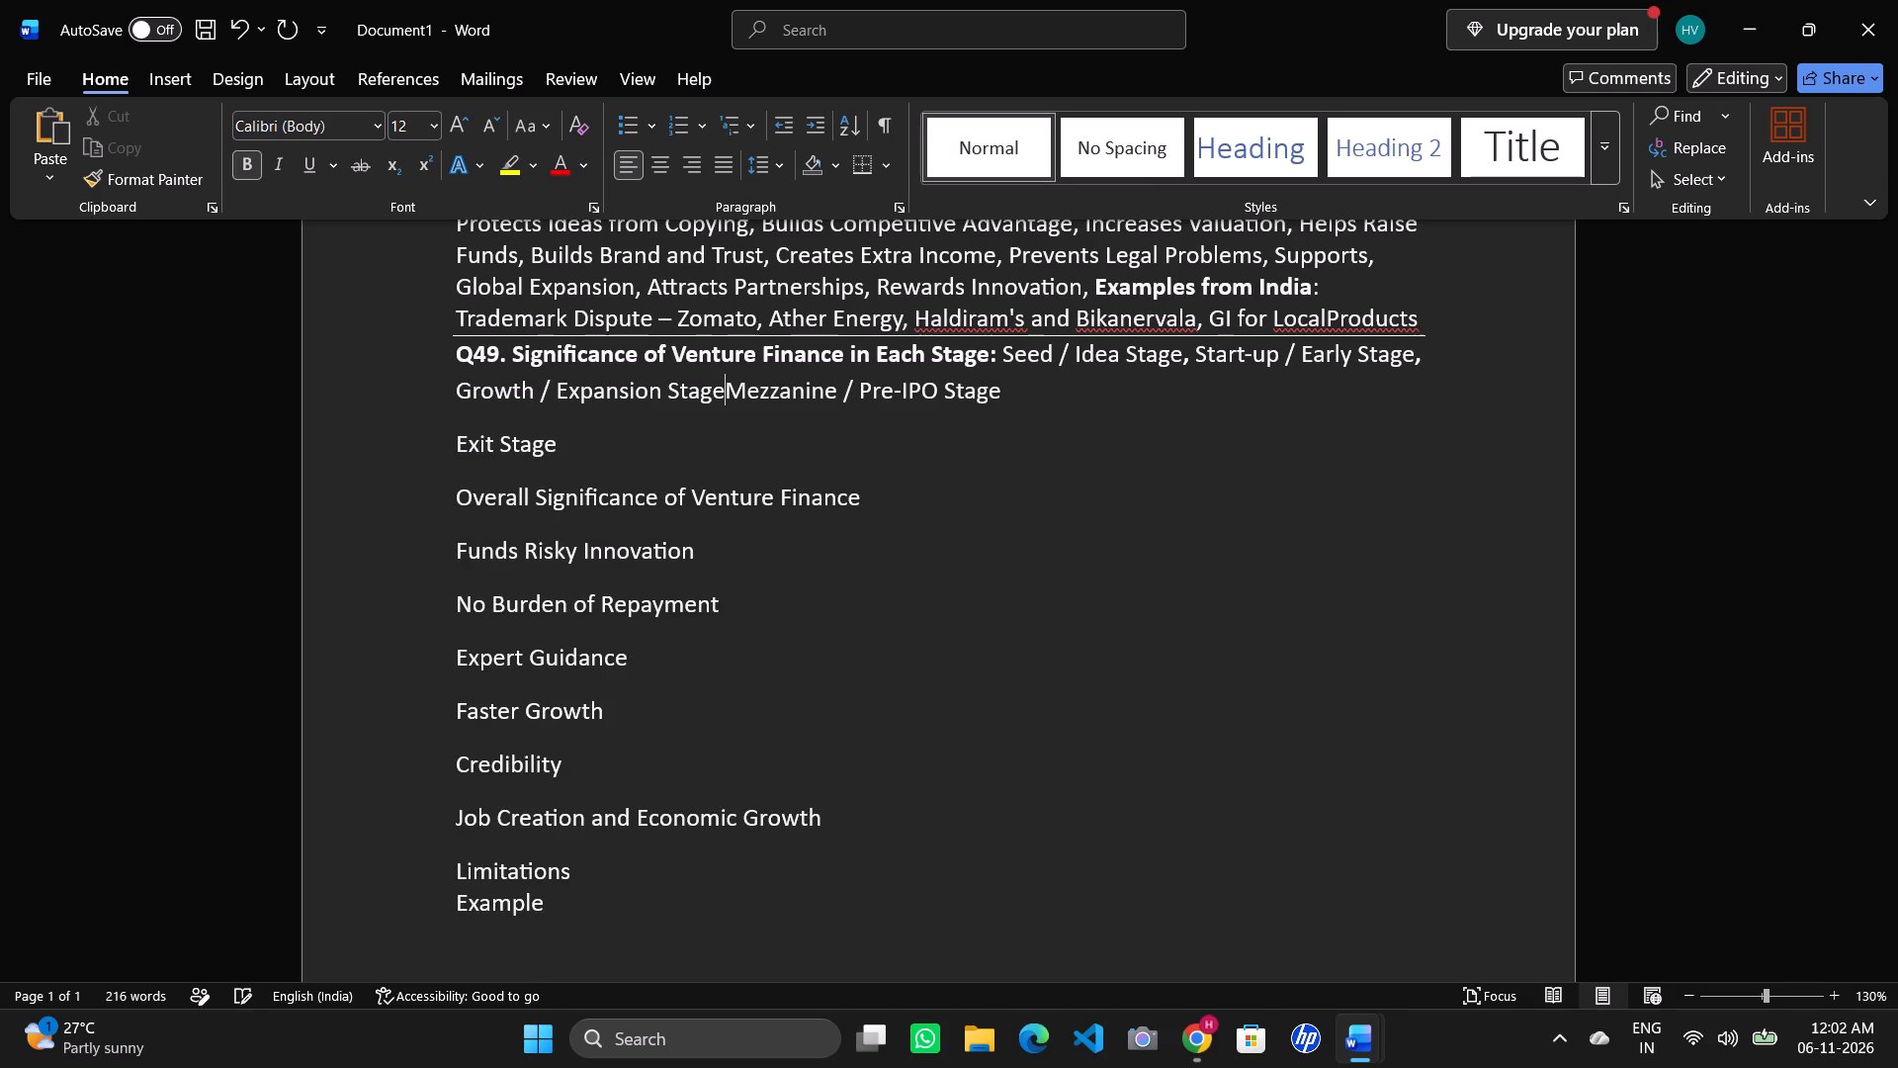
pyautogui.write(',')
pyautogui.press('space')
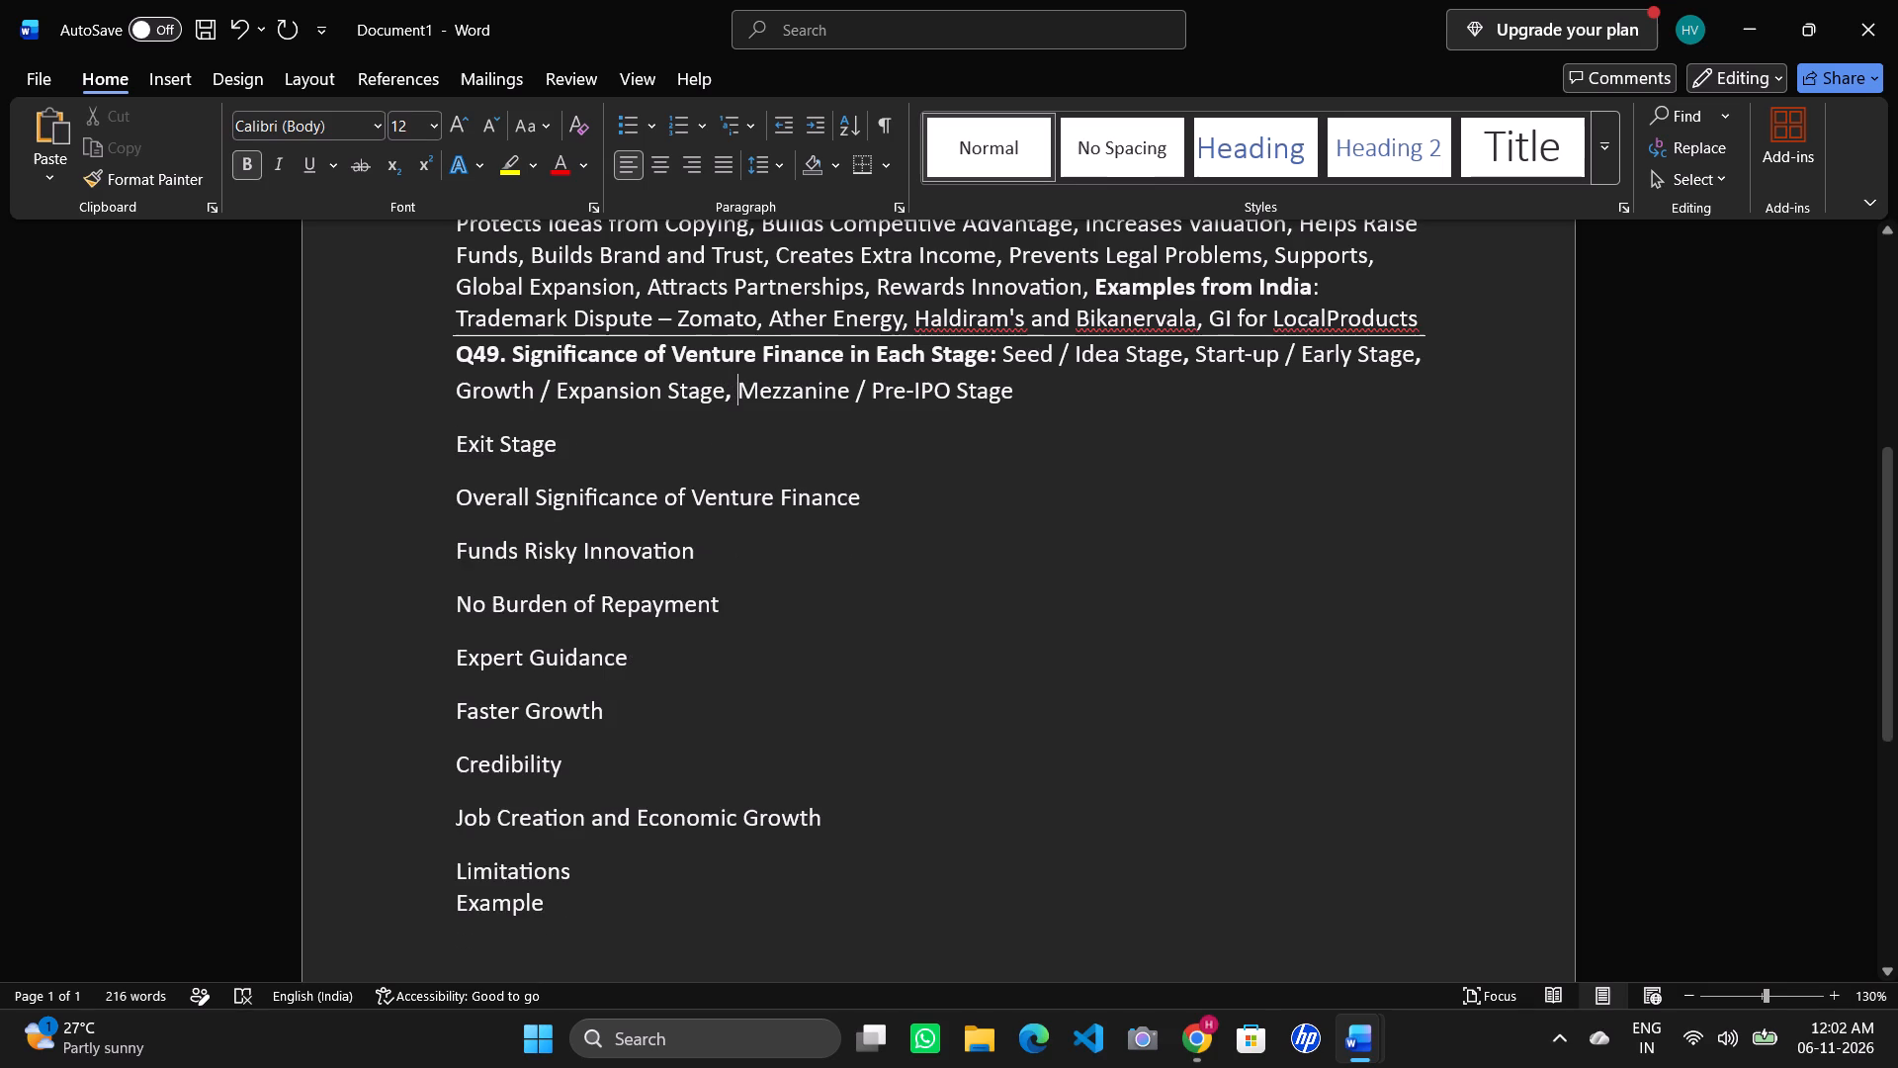
pyautogui.click(468, 442)
pyautogui.press('Left')
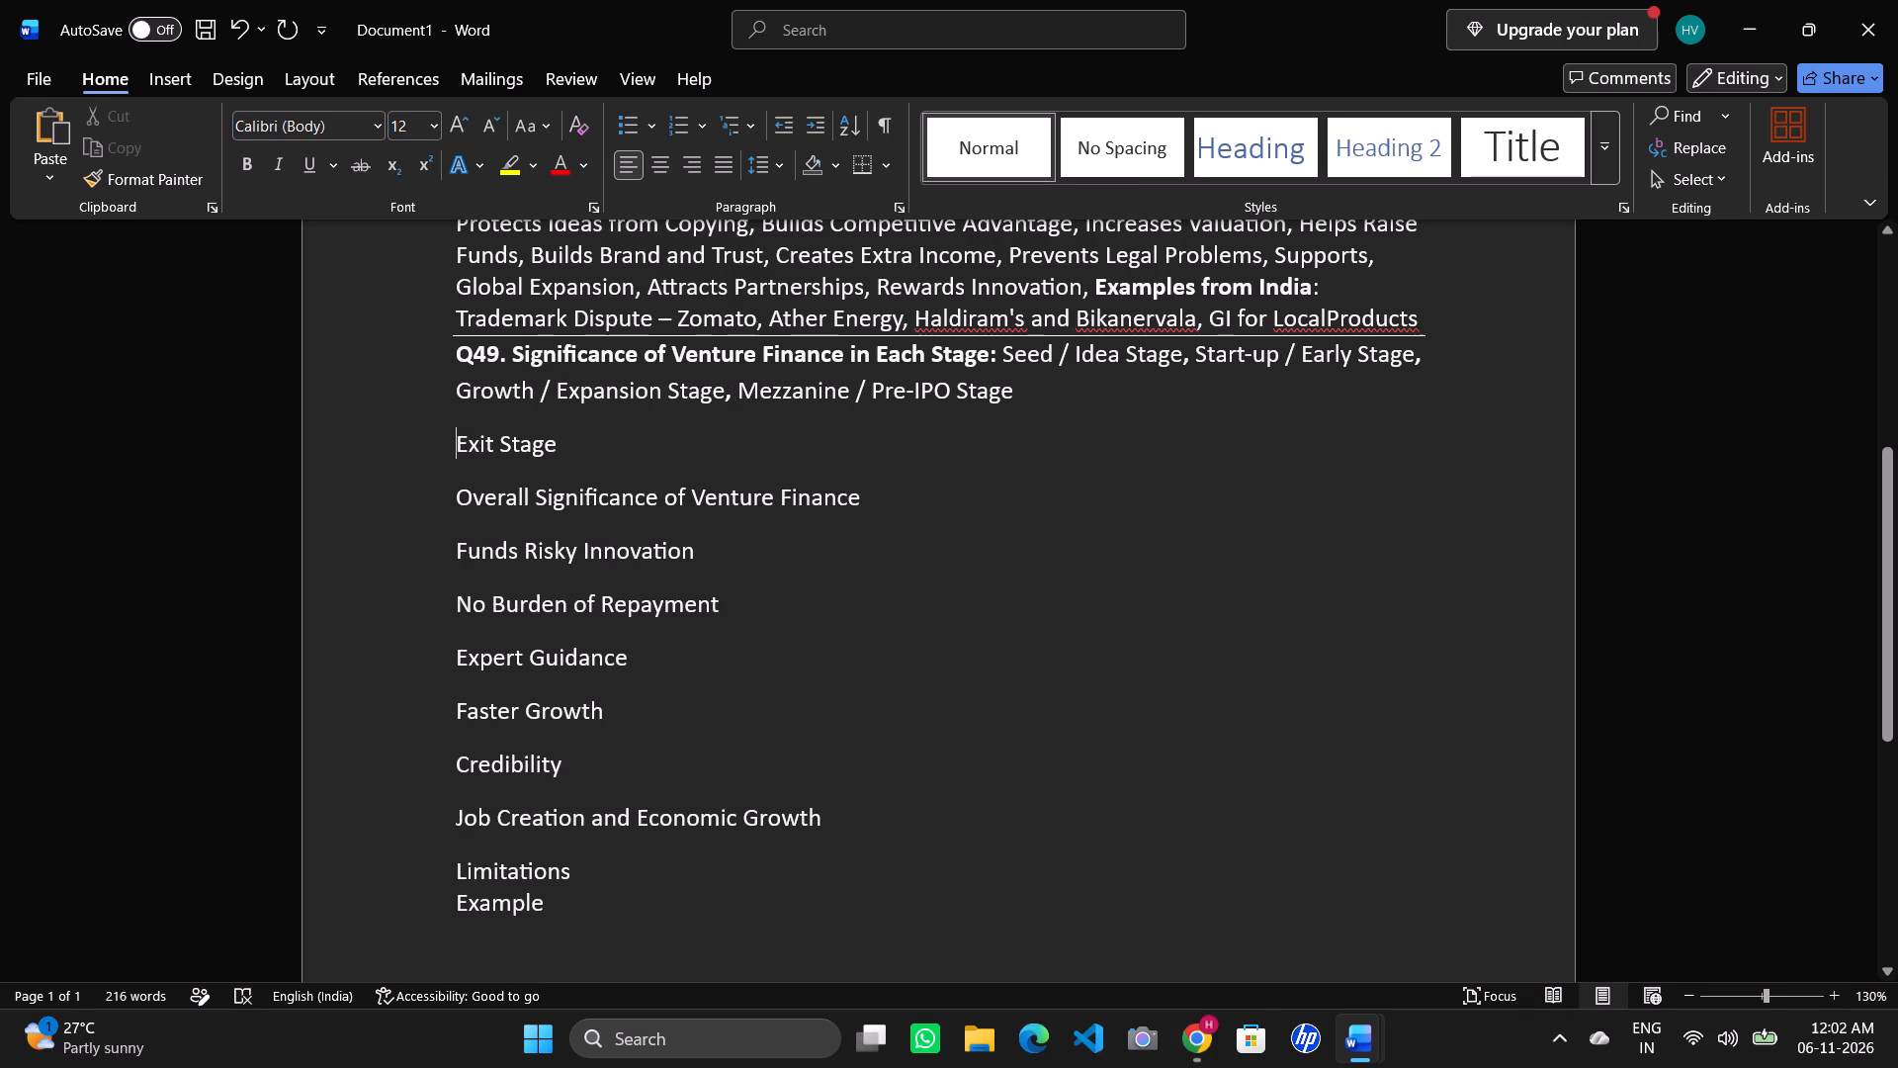
pyautogui.press('BackSpace')
pyautogui.write(',')
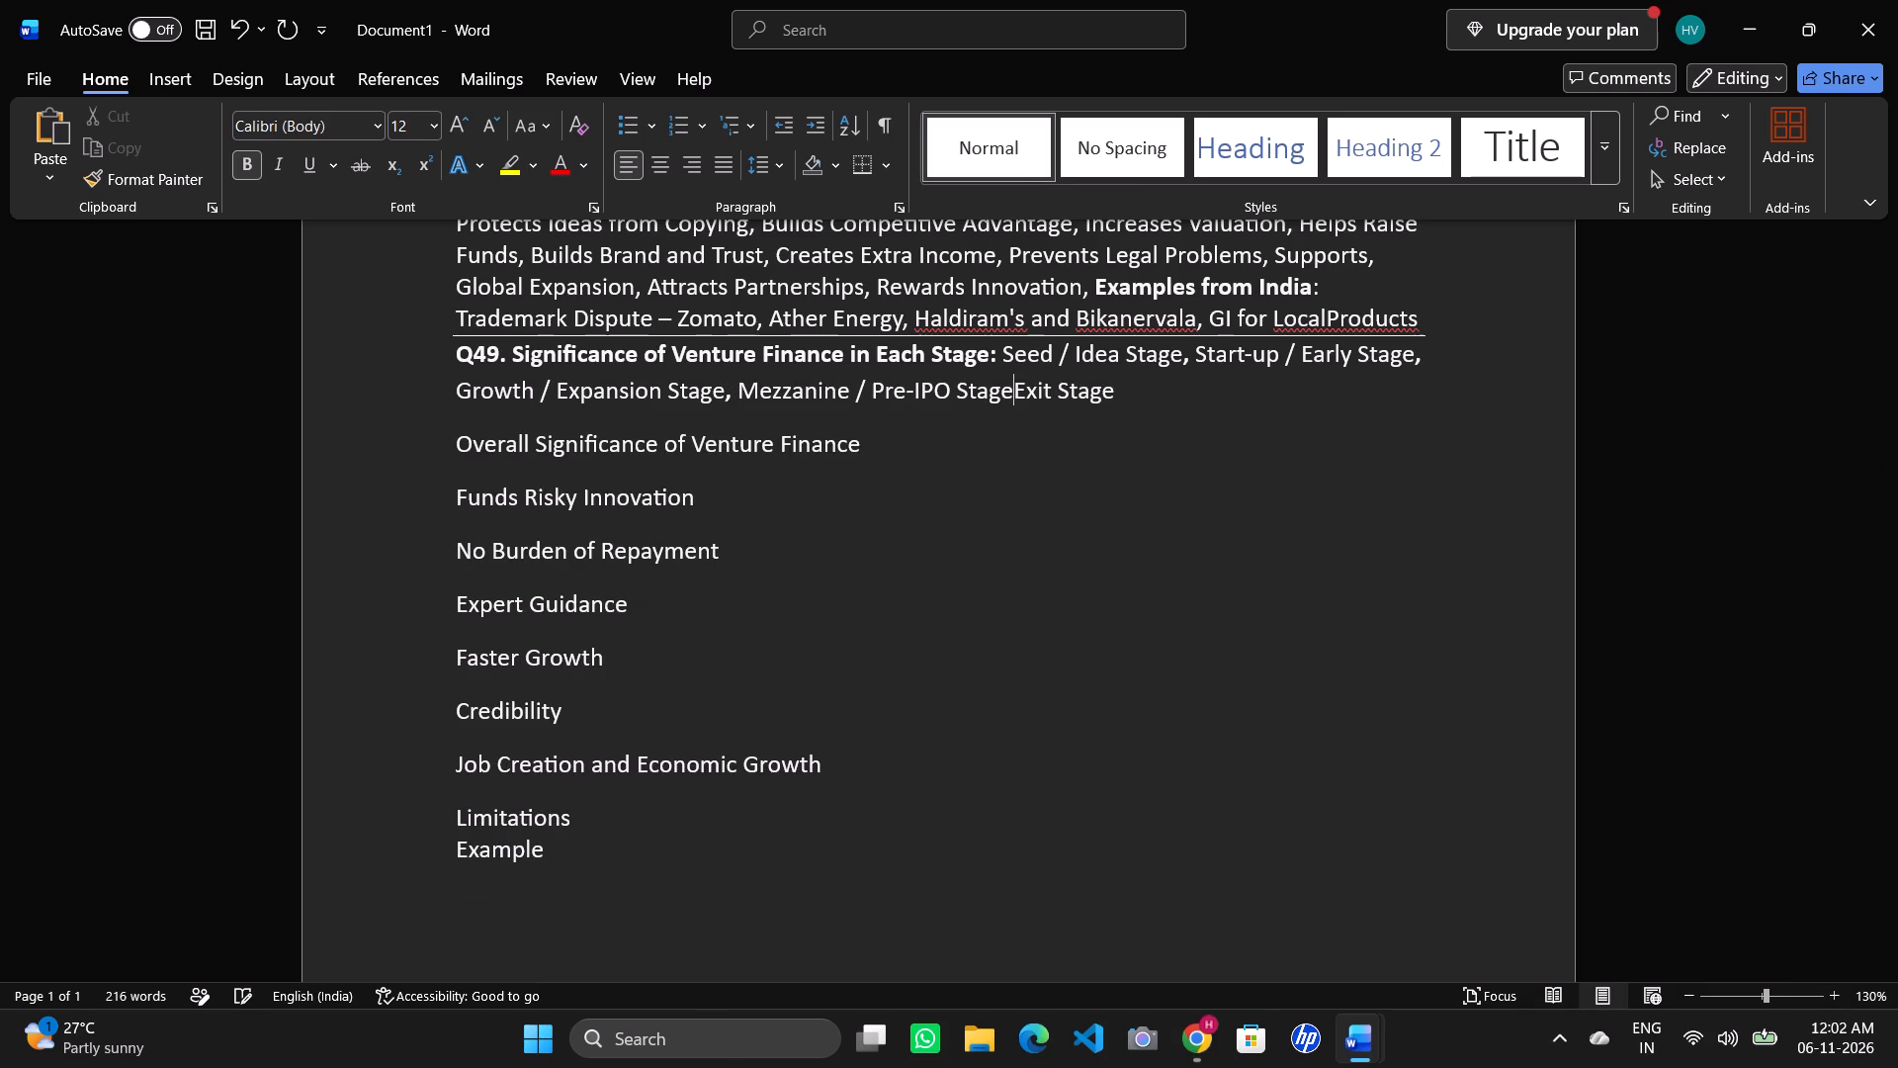
pyautogui.press('space')
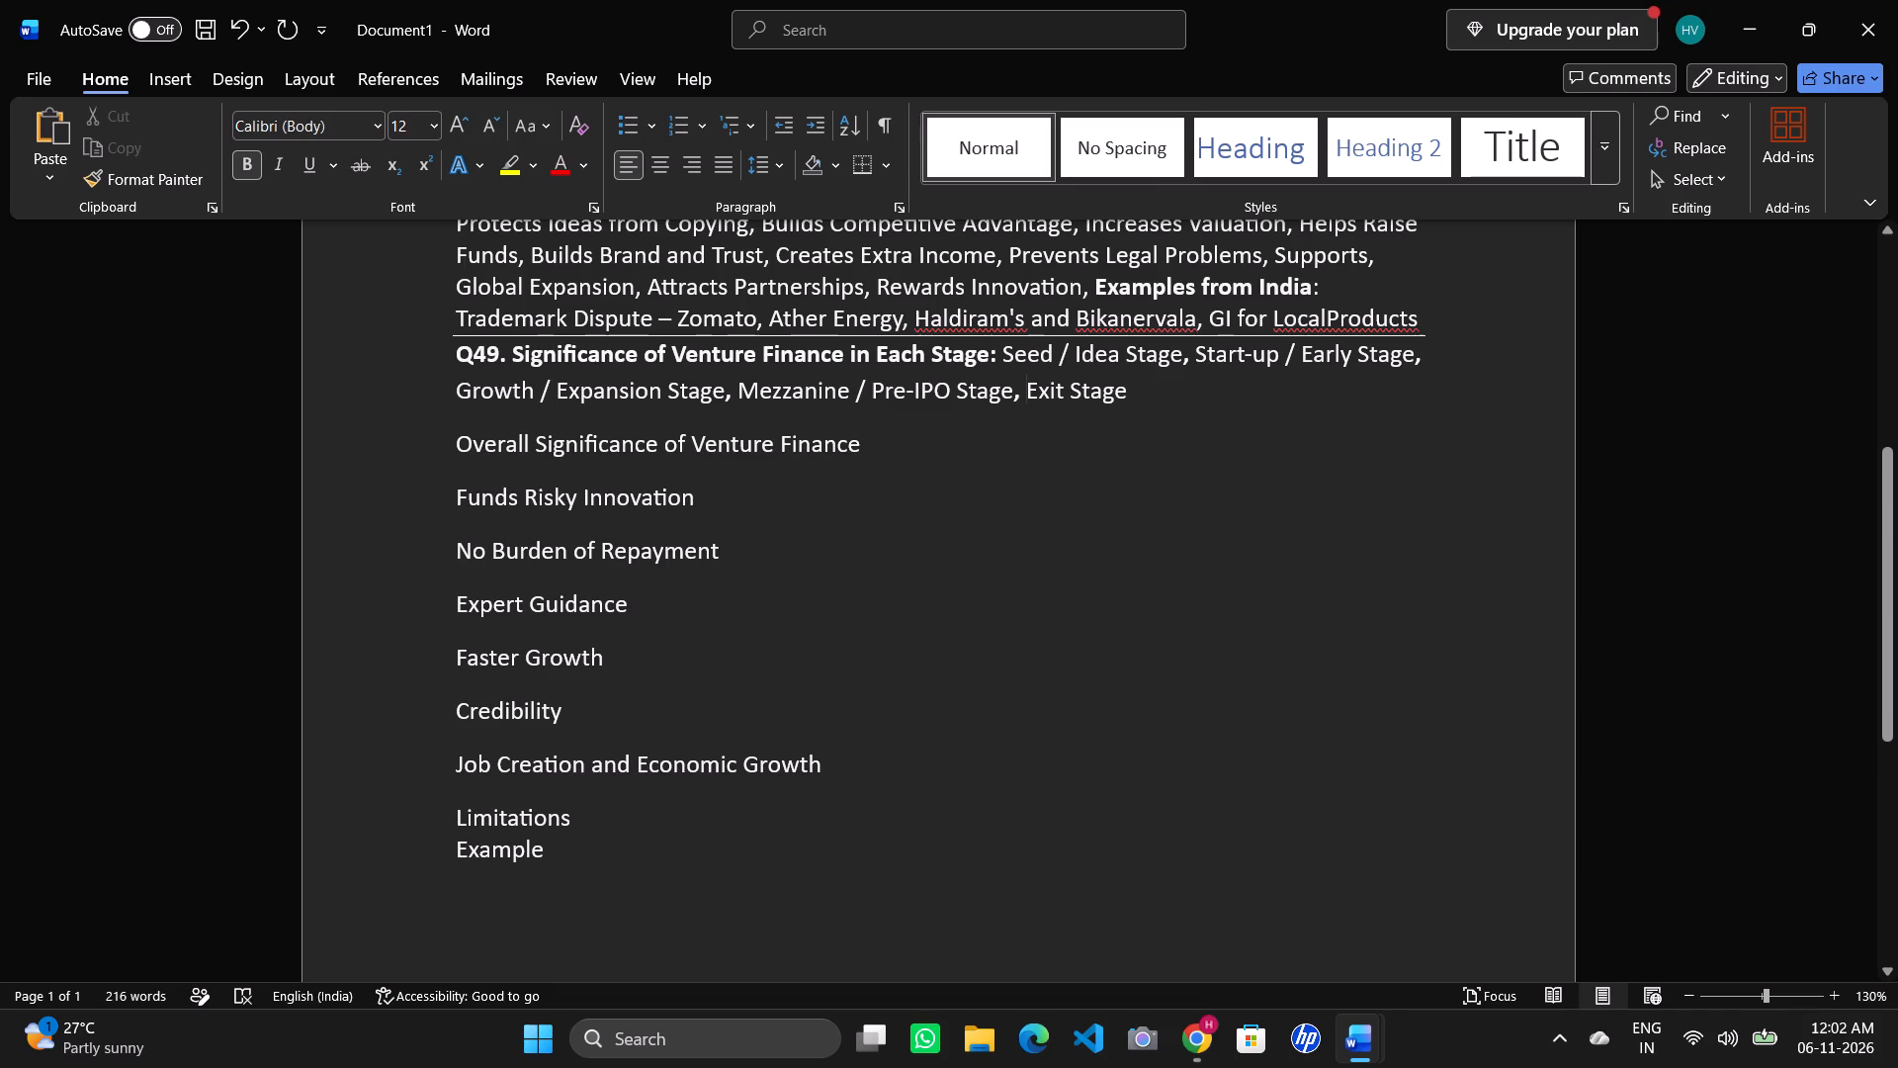
# Check the remaining Q49 headings in SIE Section V.pdf in Chrome, and make "Overall Significance of Venture Finance" bold in the Word document.
pyautogui.hotkey('alt', 'Tab')
pyautogui.scroll(-4, 578, 544)
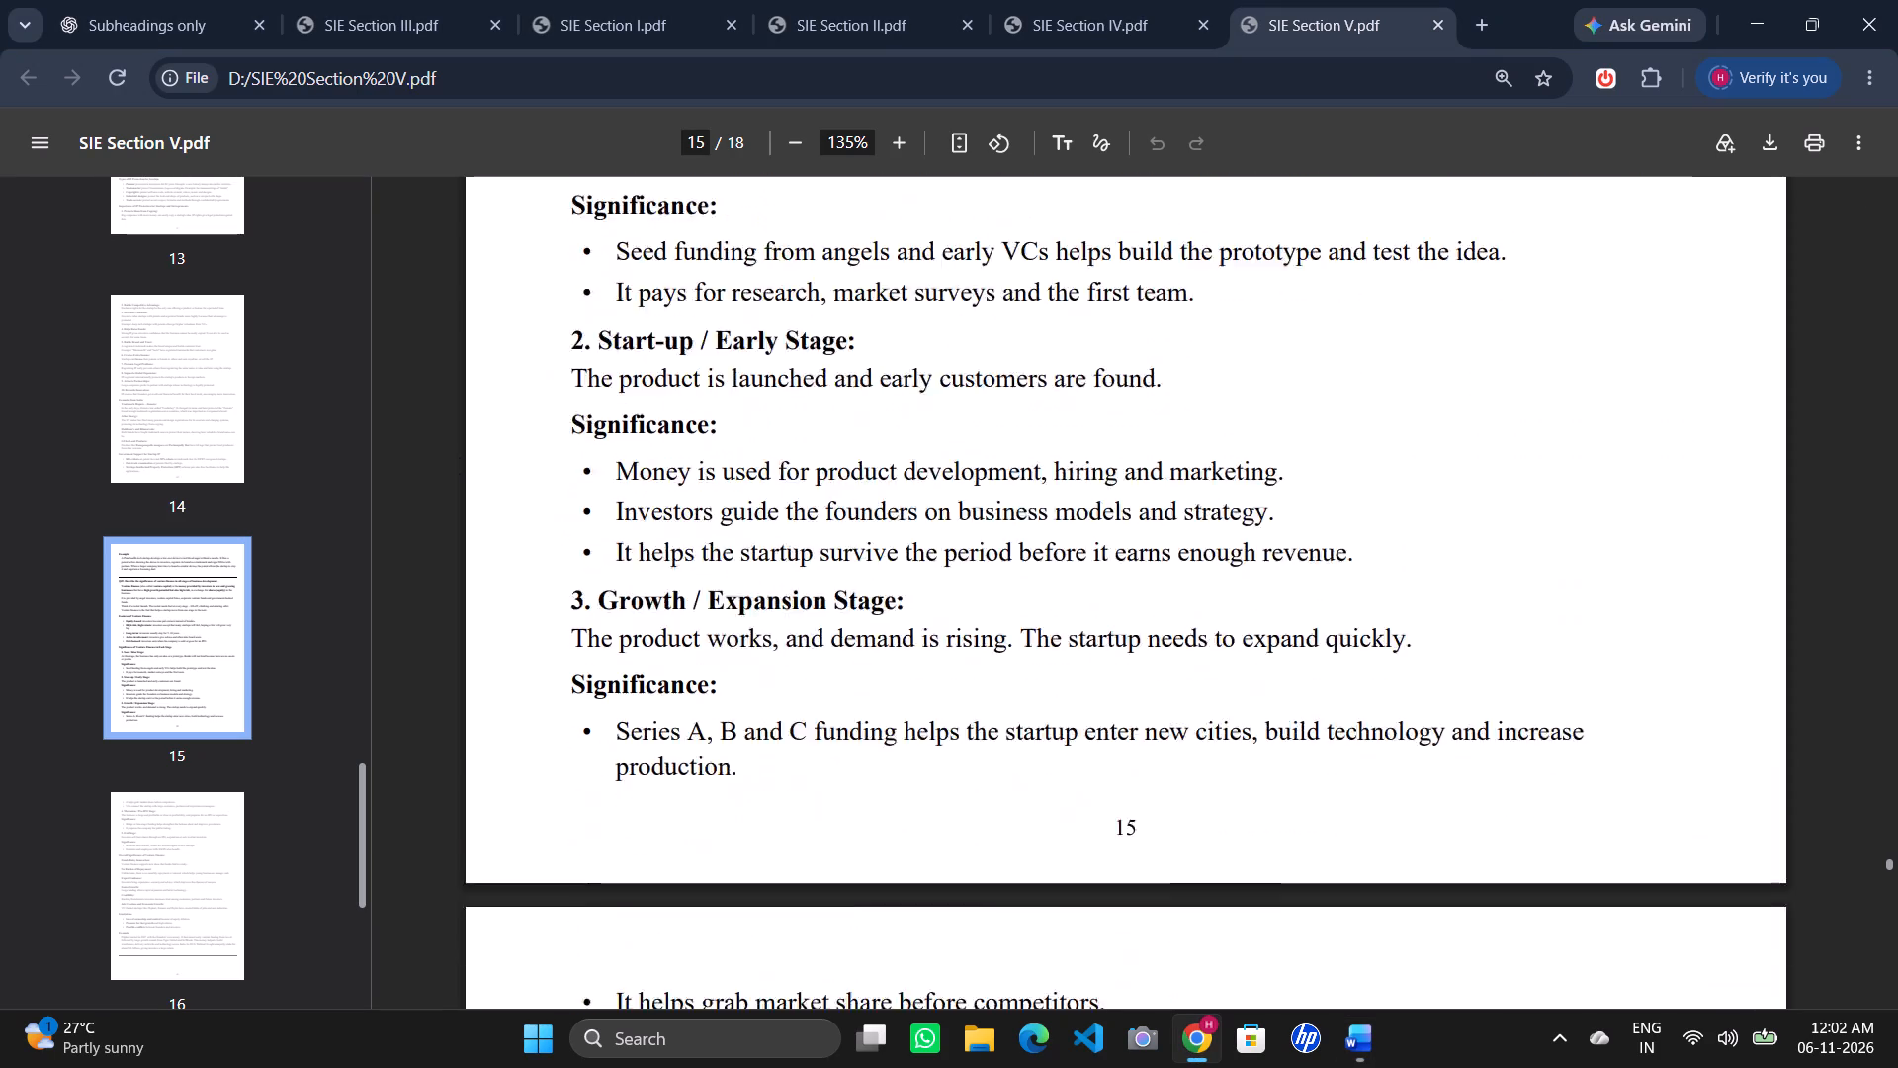
pyautogui.scroll(-5, 578, 544)
pyautogui.hotkey('alt', 'Tab')
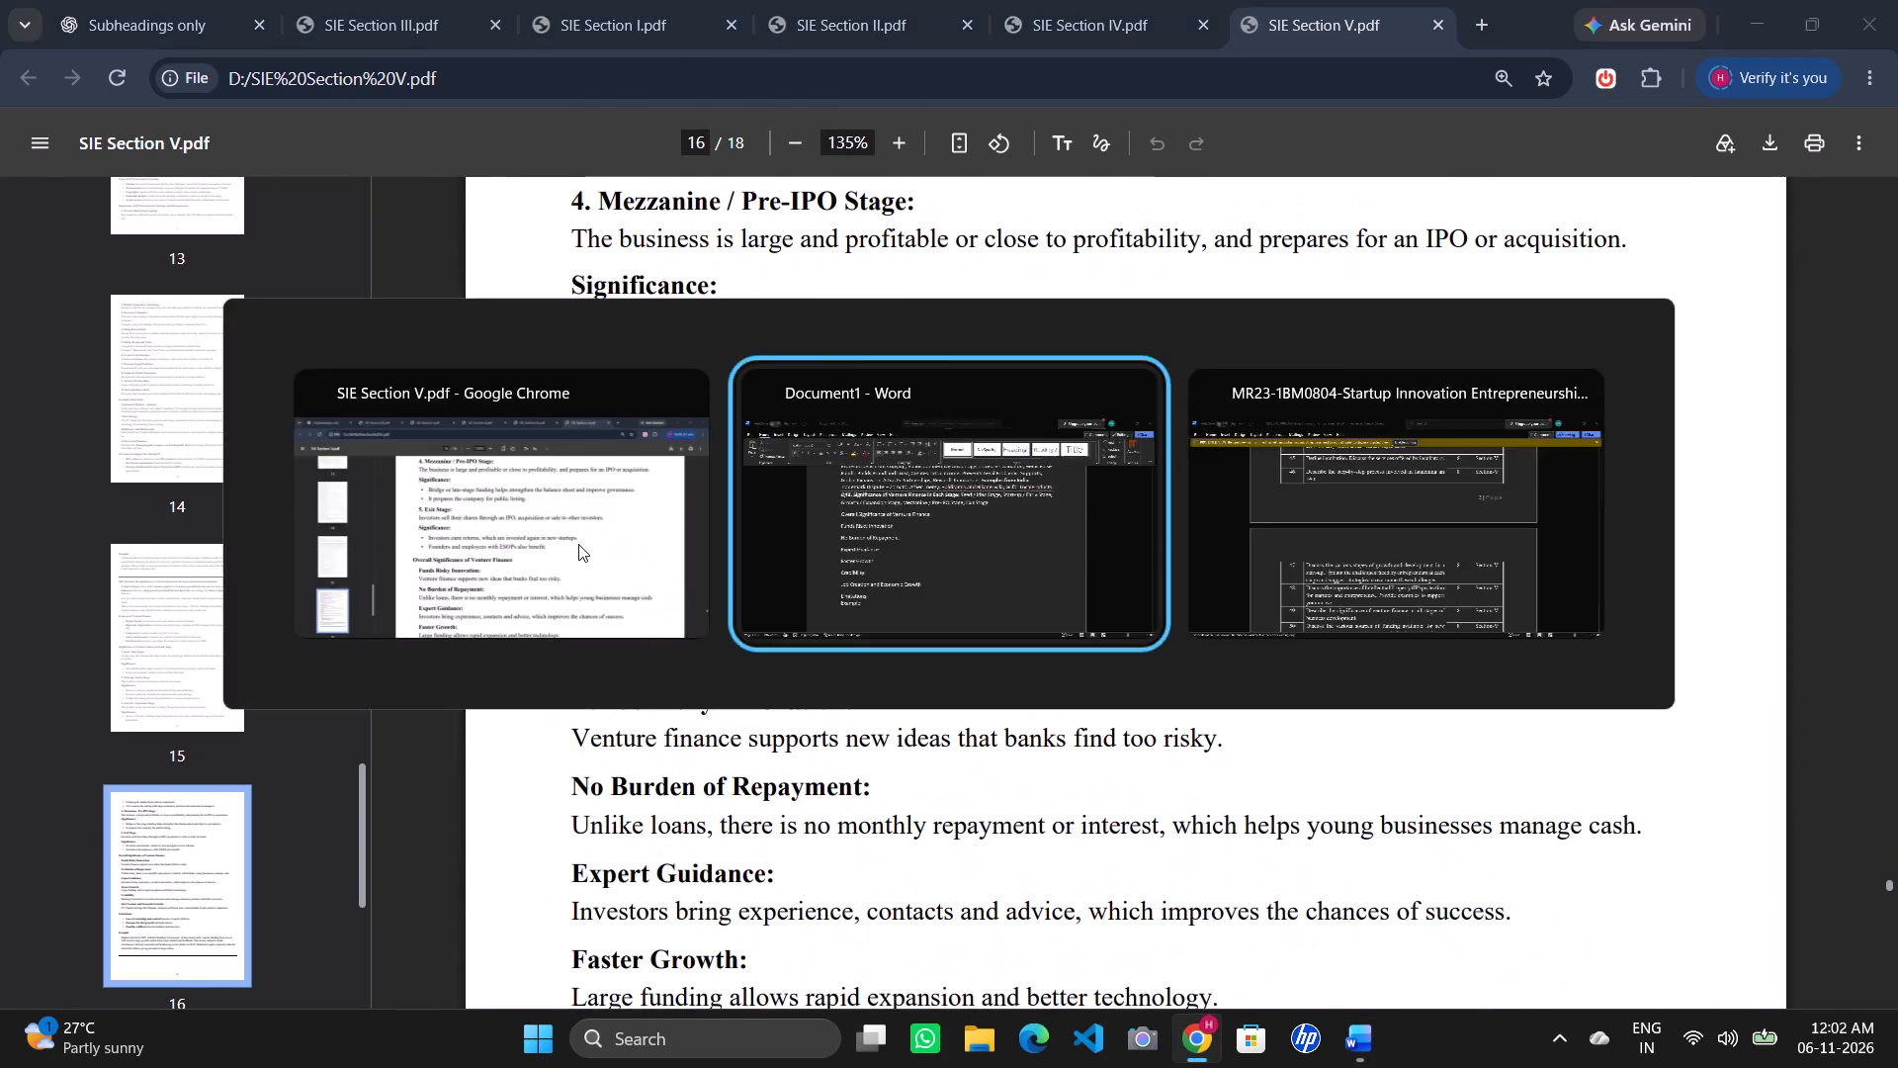
pyautogui.moveTo(454, 449); pyautogui.dragTo(821, 439)
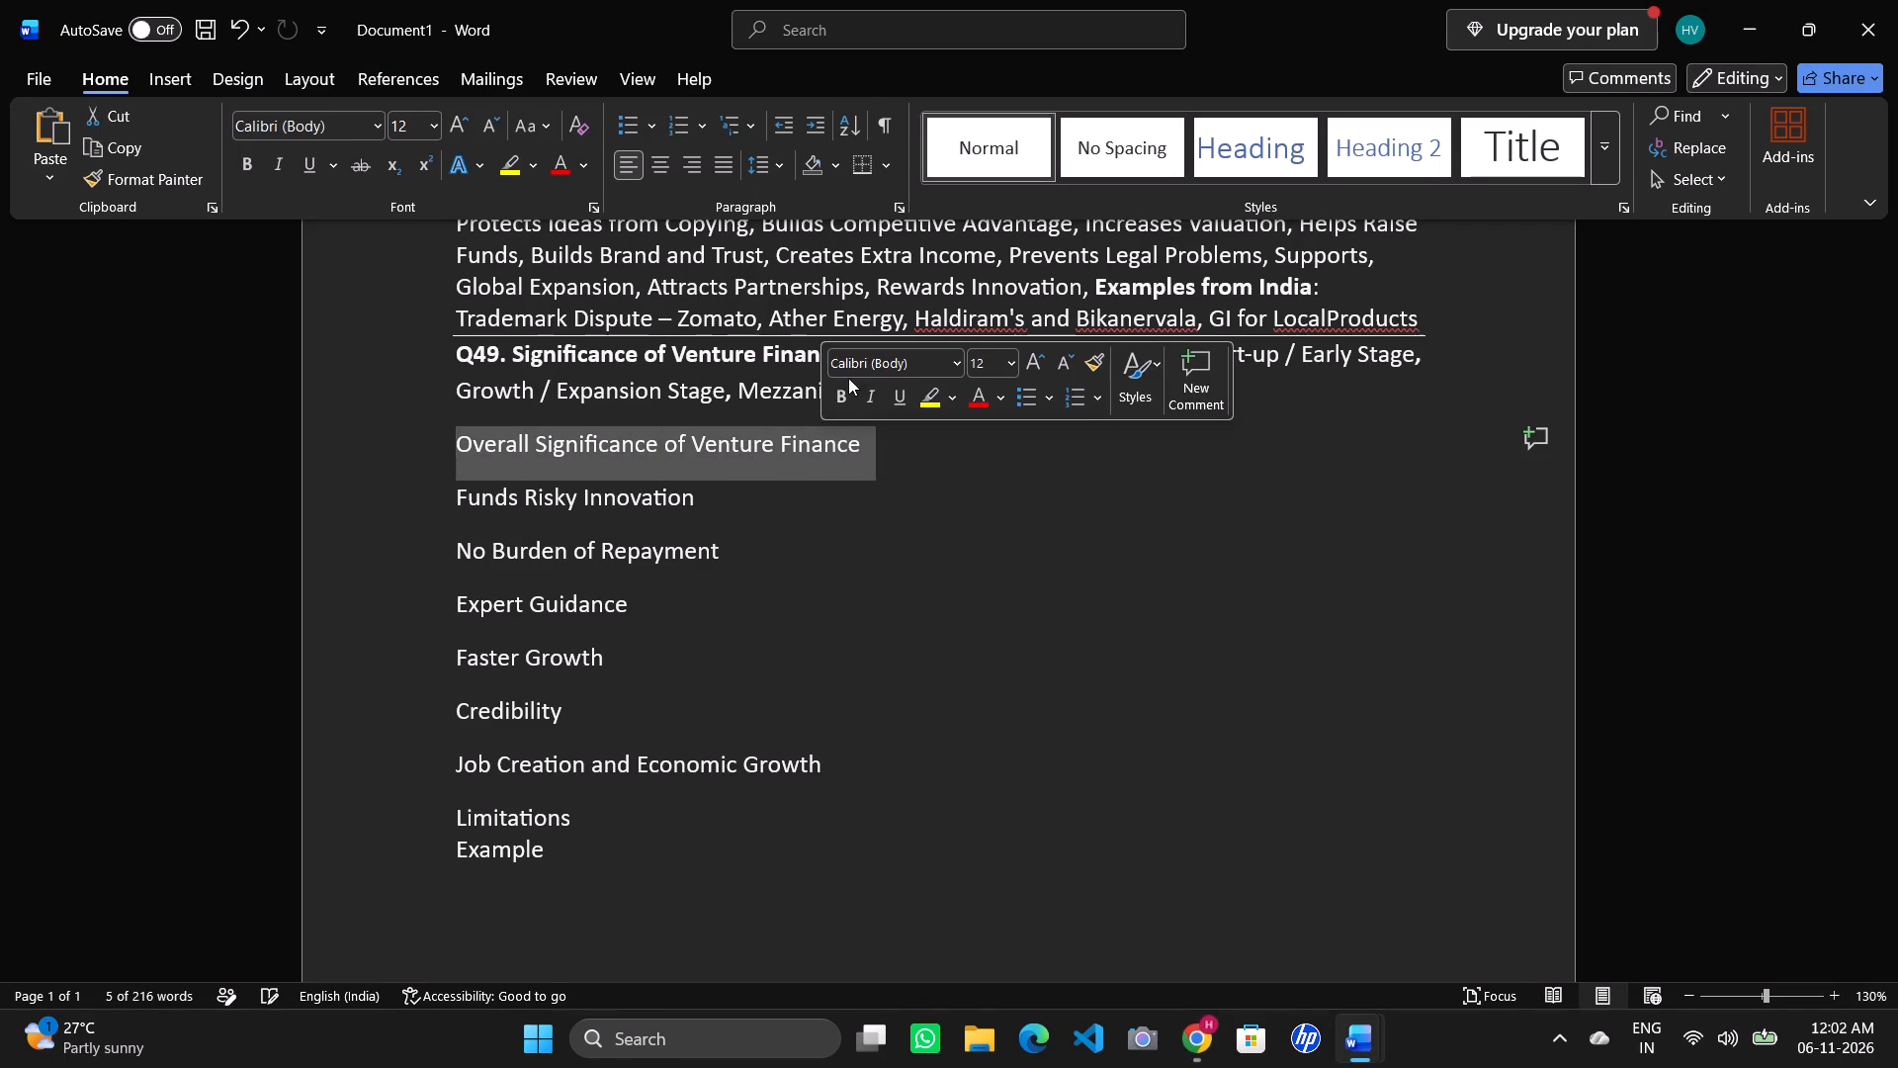
pyautogui.click(845, 387)
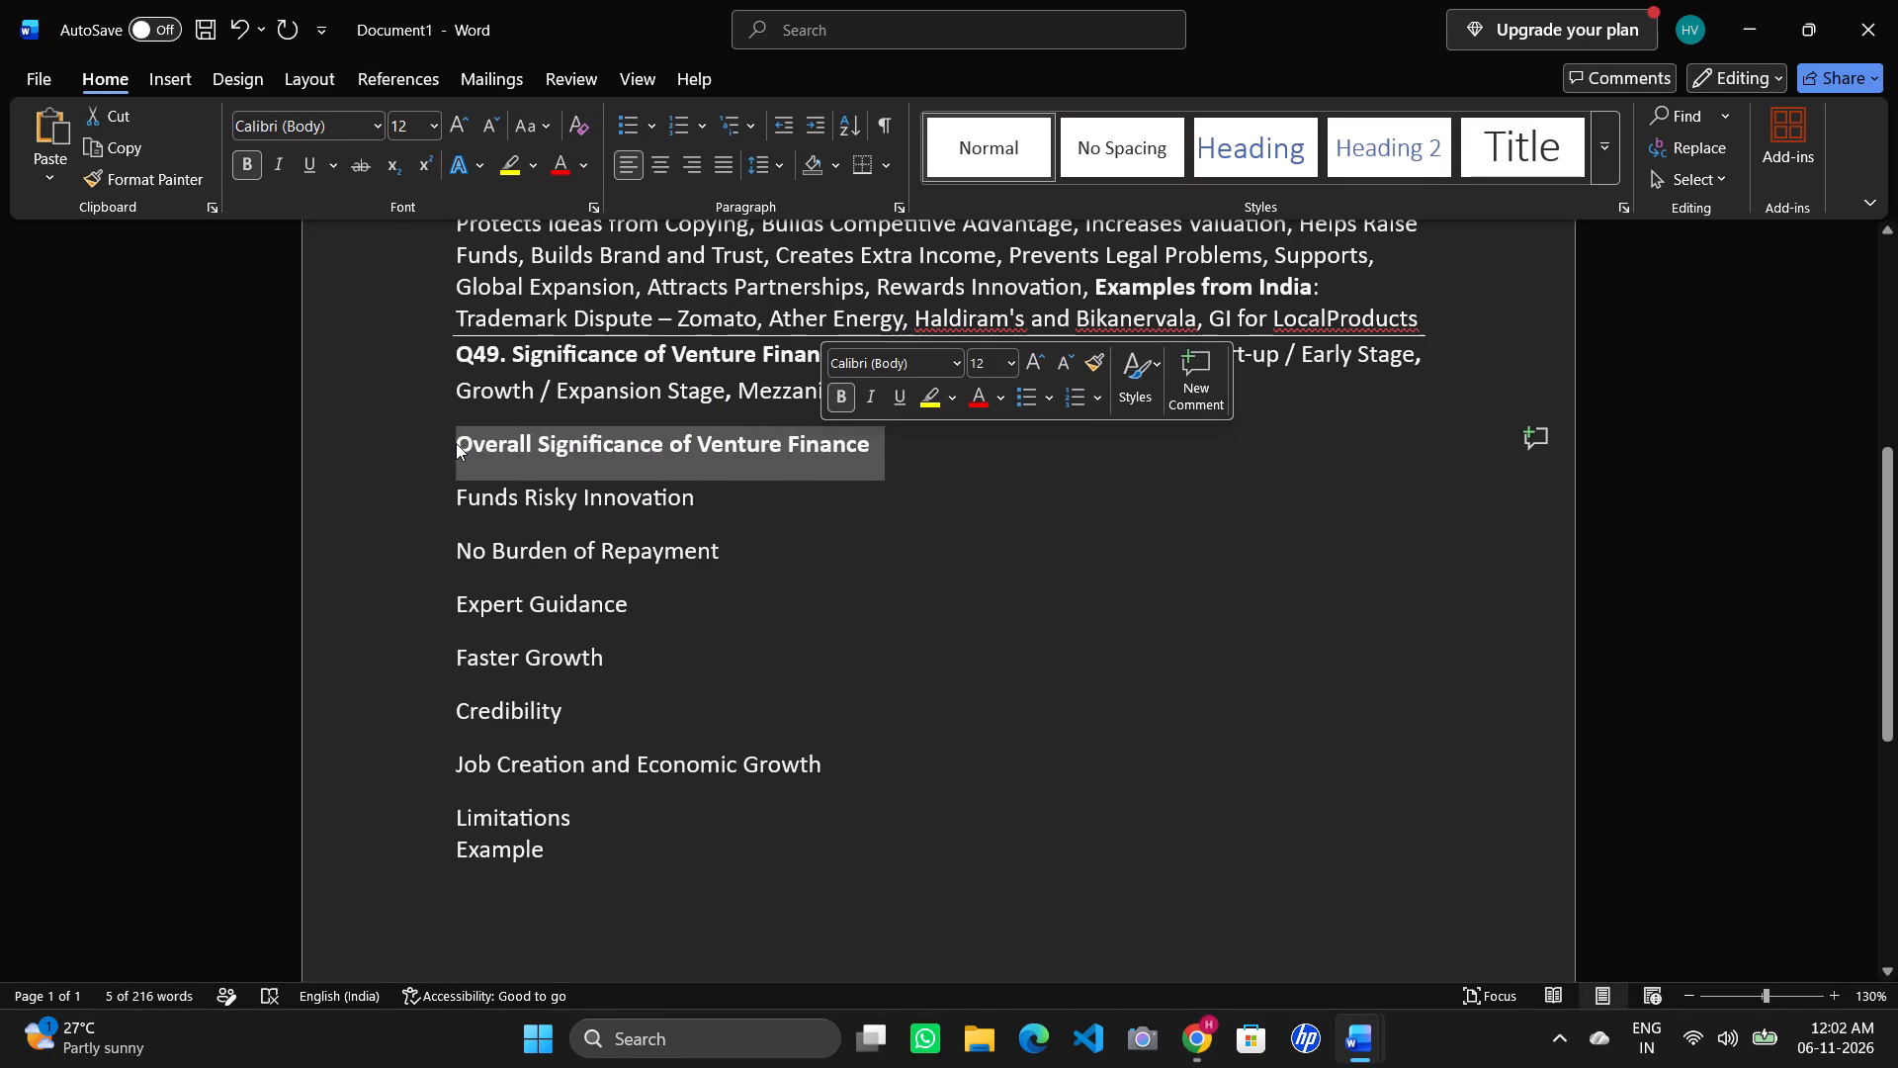
# Join the bold "Overall Significance of Venture Finance" heading onto the Q49 paragraph after "Exit Stage", separated by a comma and a space.
pyautogui.click(456, 443)
pyautogui.press('BackSpace')
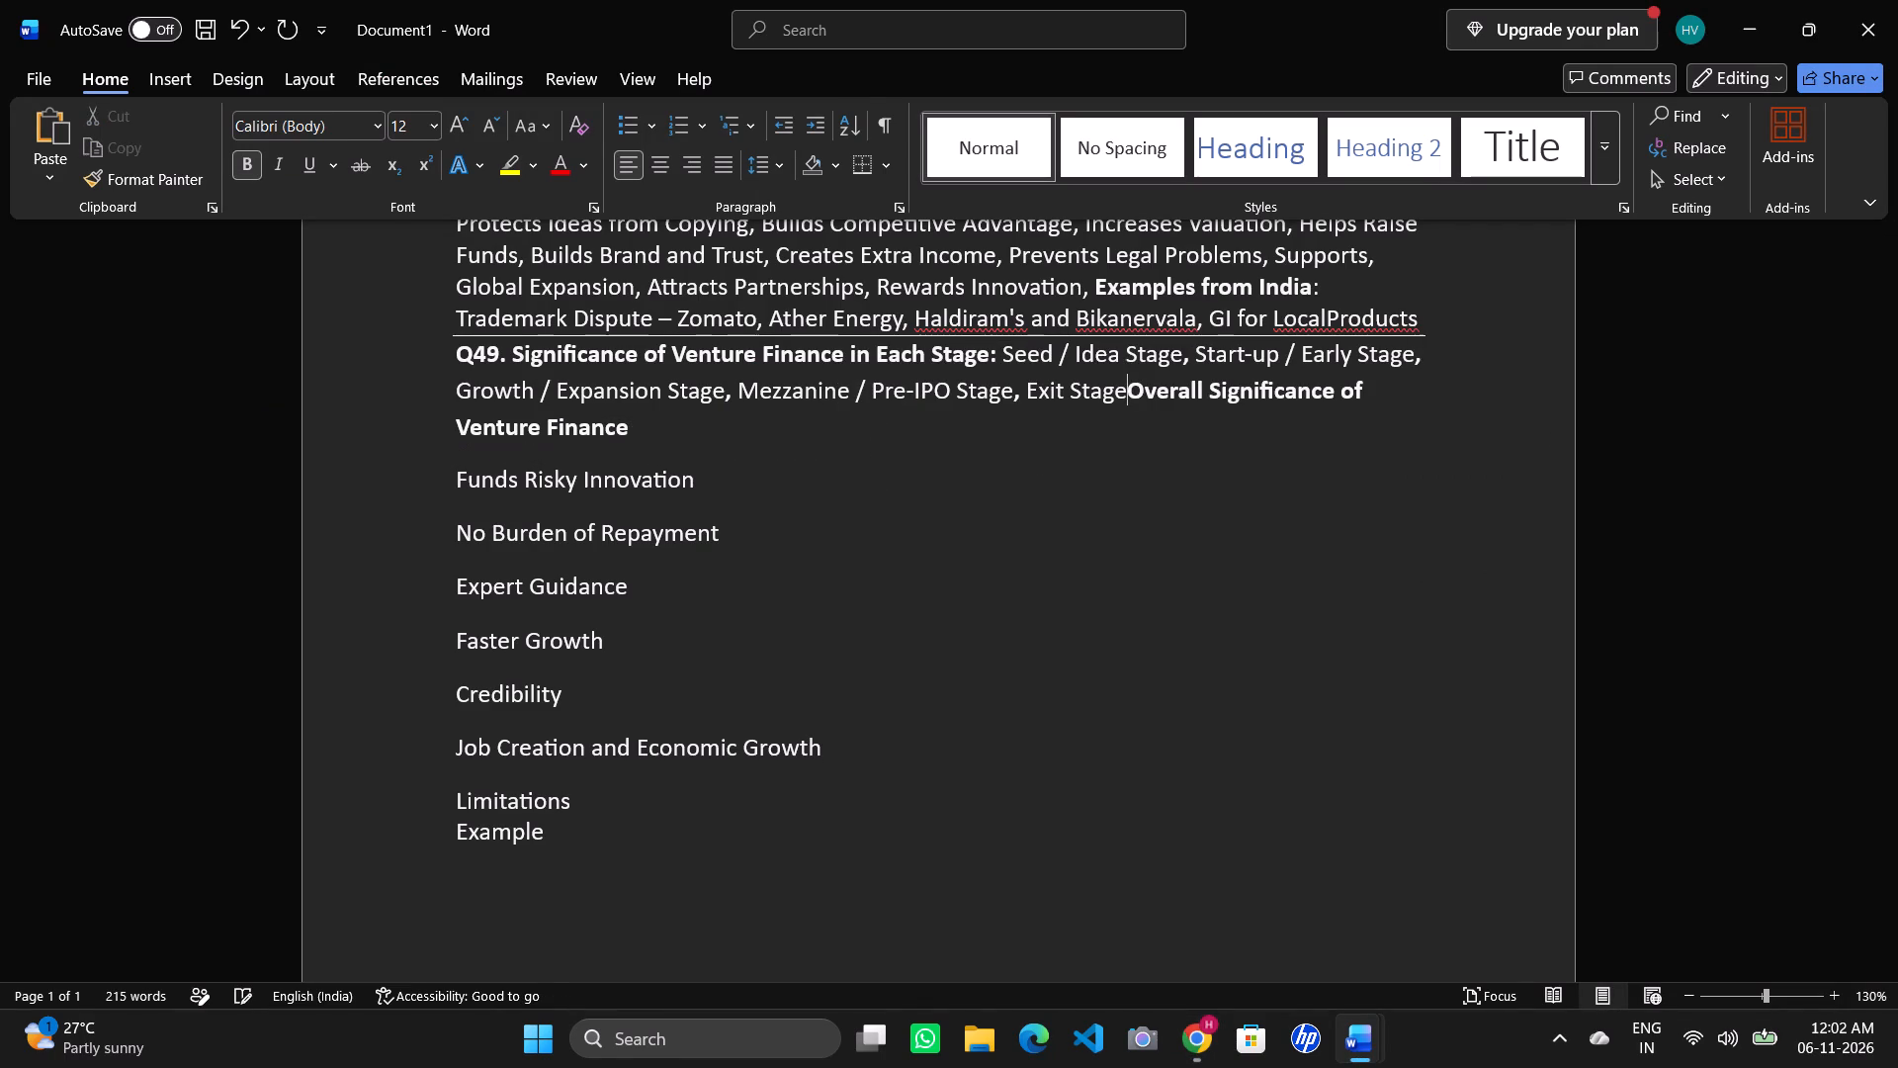
pyautogui.press(',')
pyautogui.press('space')
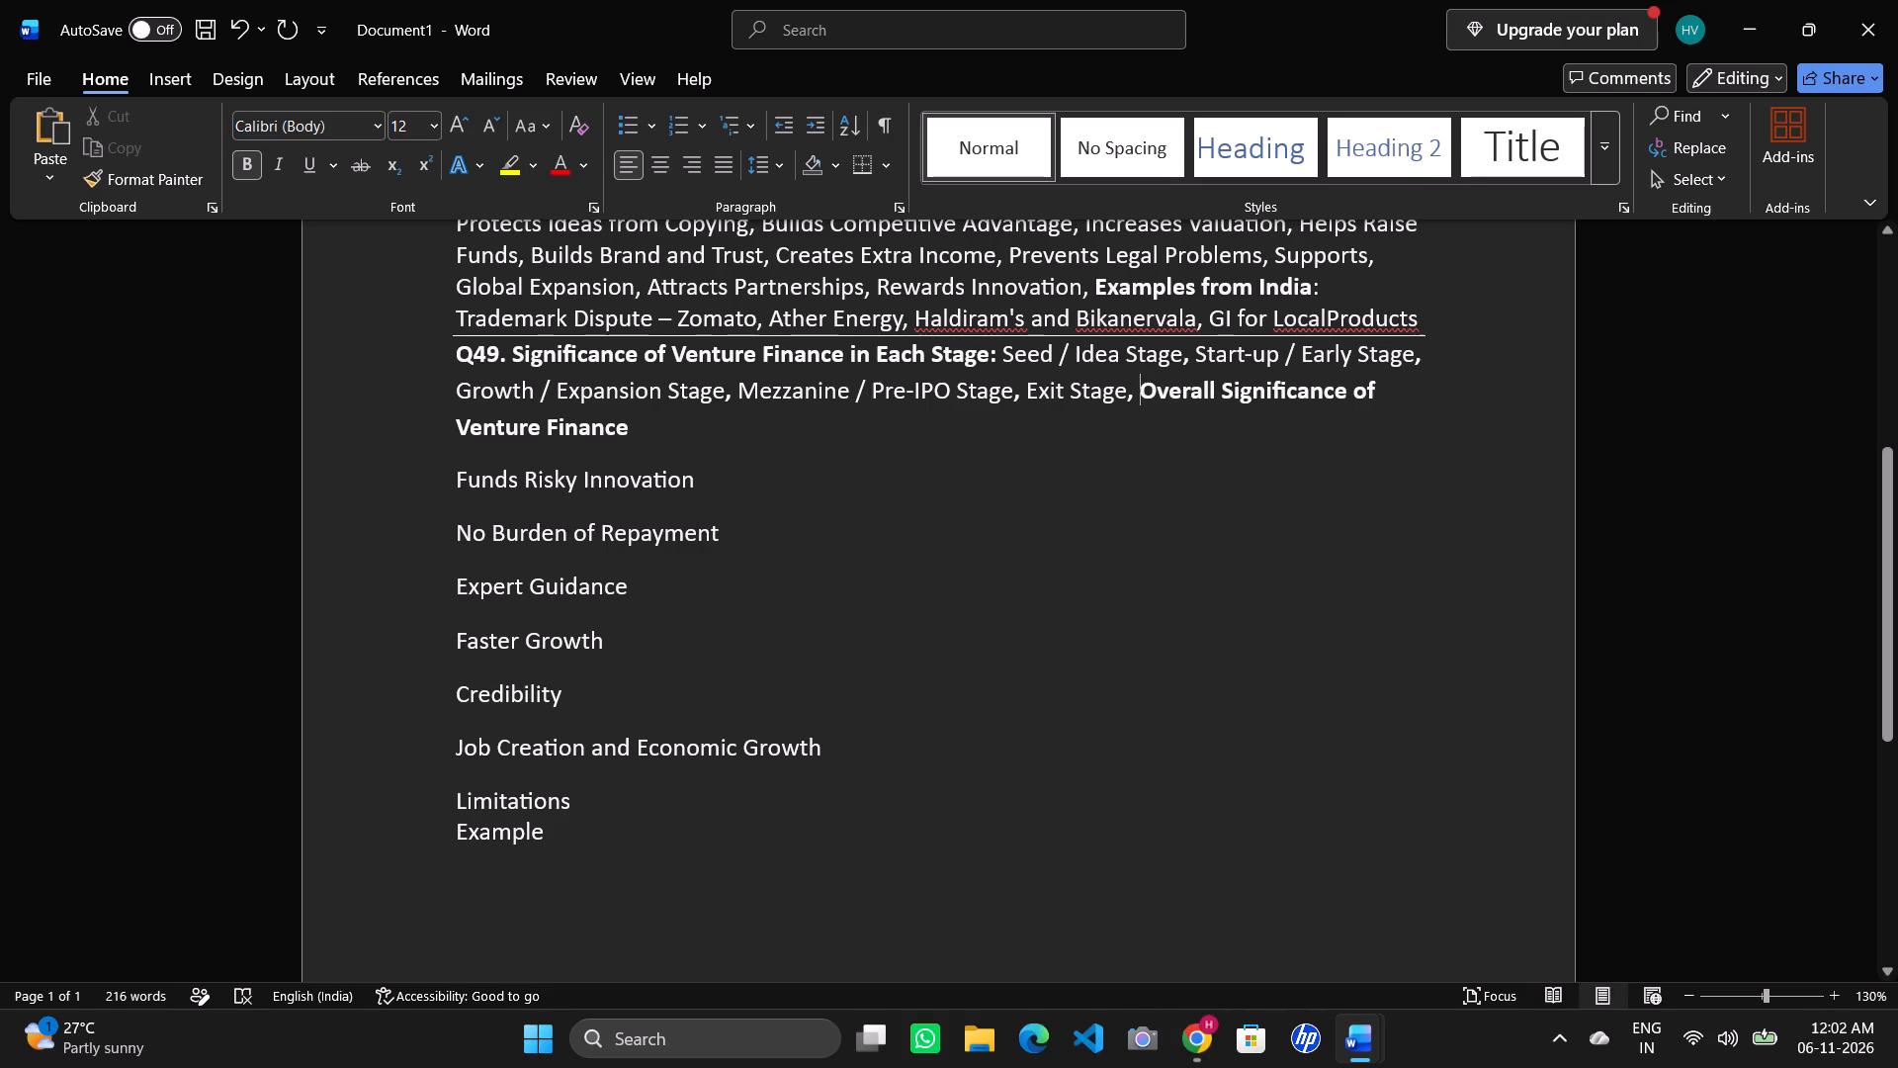
# Join "Funds Risky Innovation" onto the "Overall Significance of Venture Finance" heading, separated by a colon and a space.
pyautogui.click(462, 483)
pyautogui.press('Left')
pyautogui.press('BackSpace')
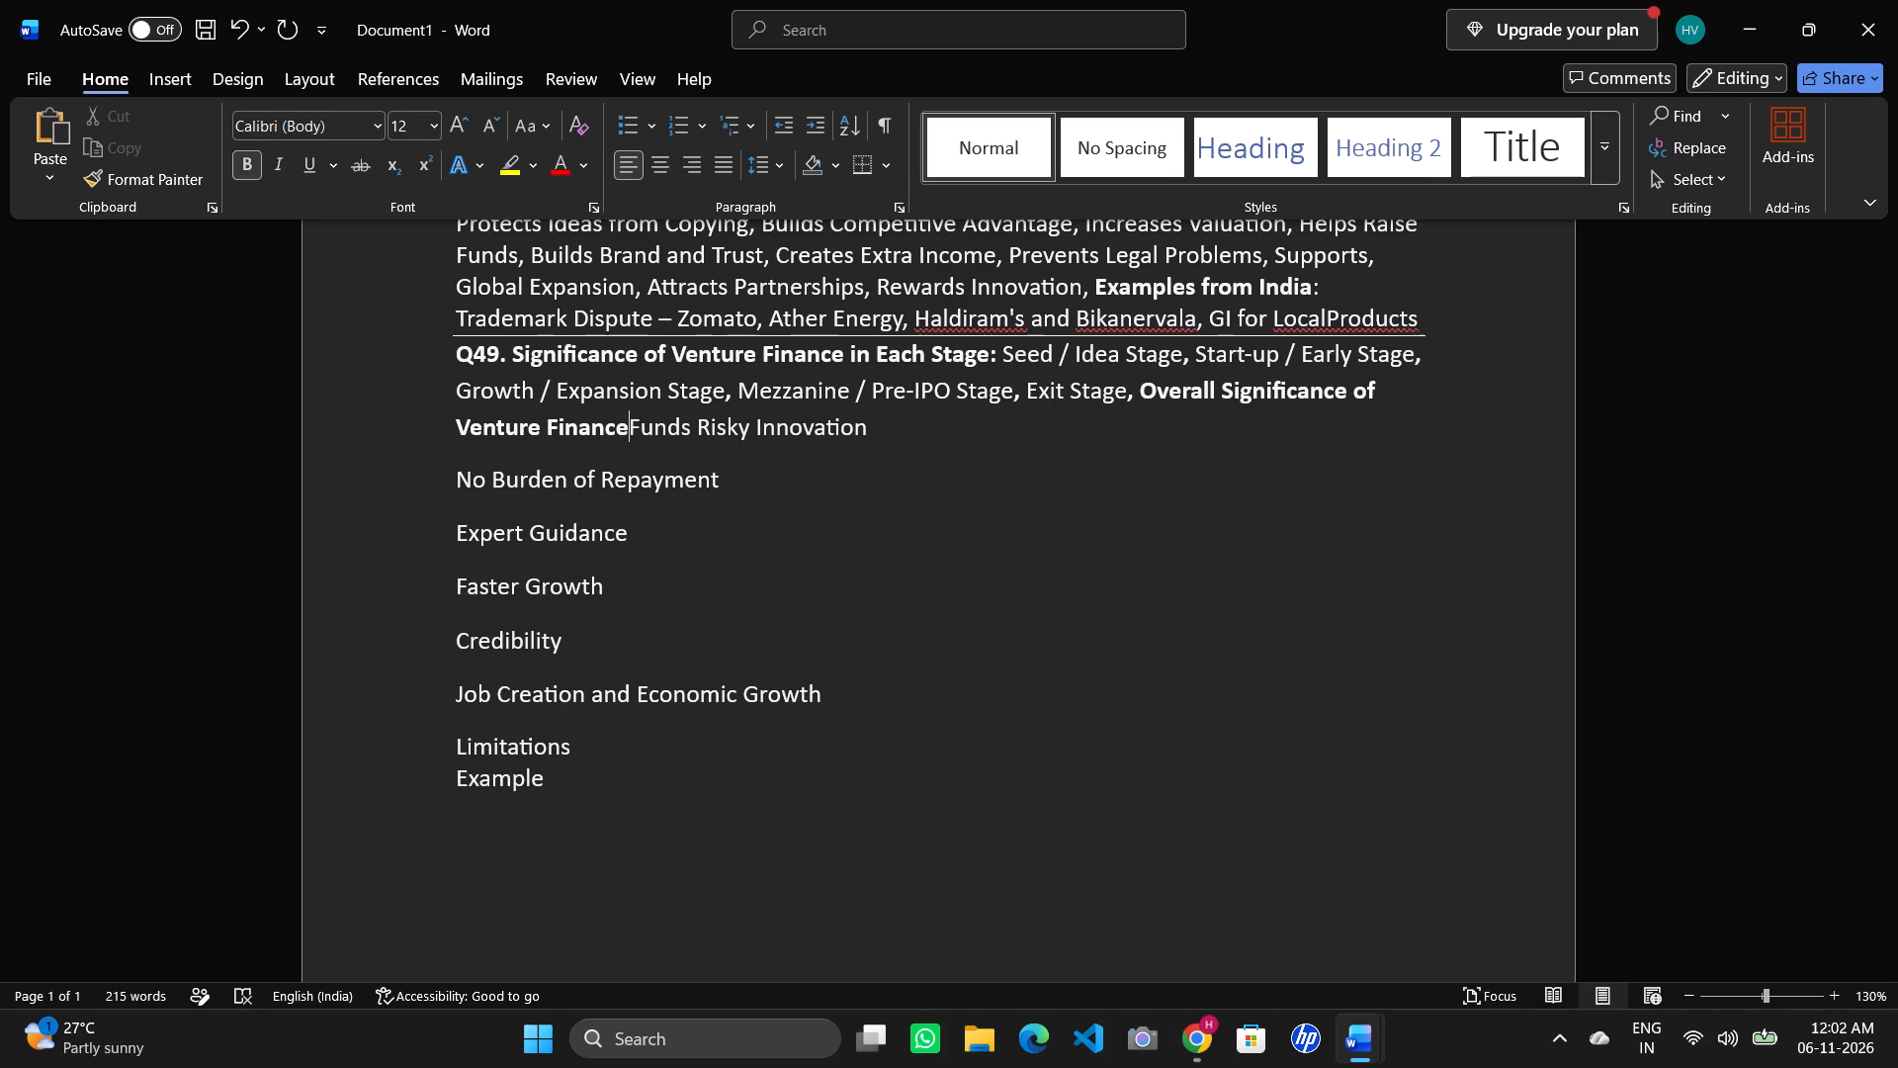
pyautogui.hotkey('shift', ':')
pyautogui.press('space')
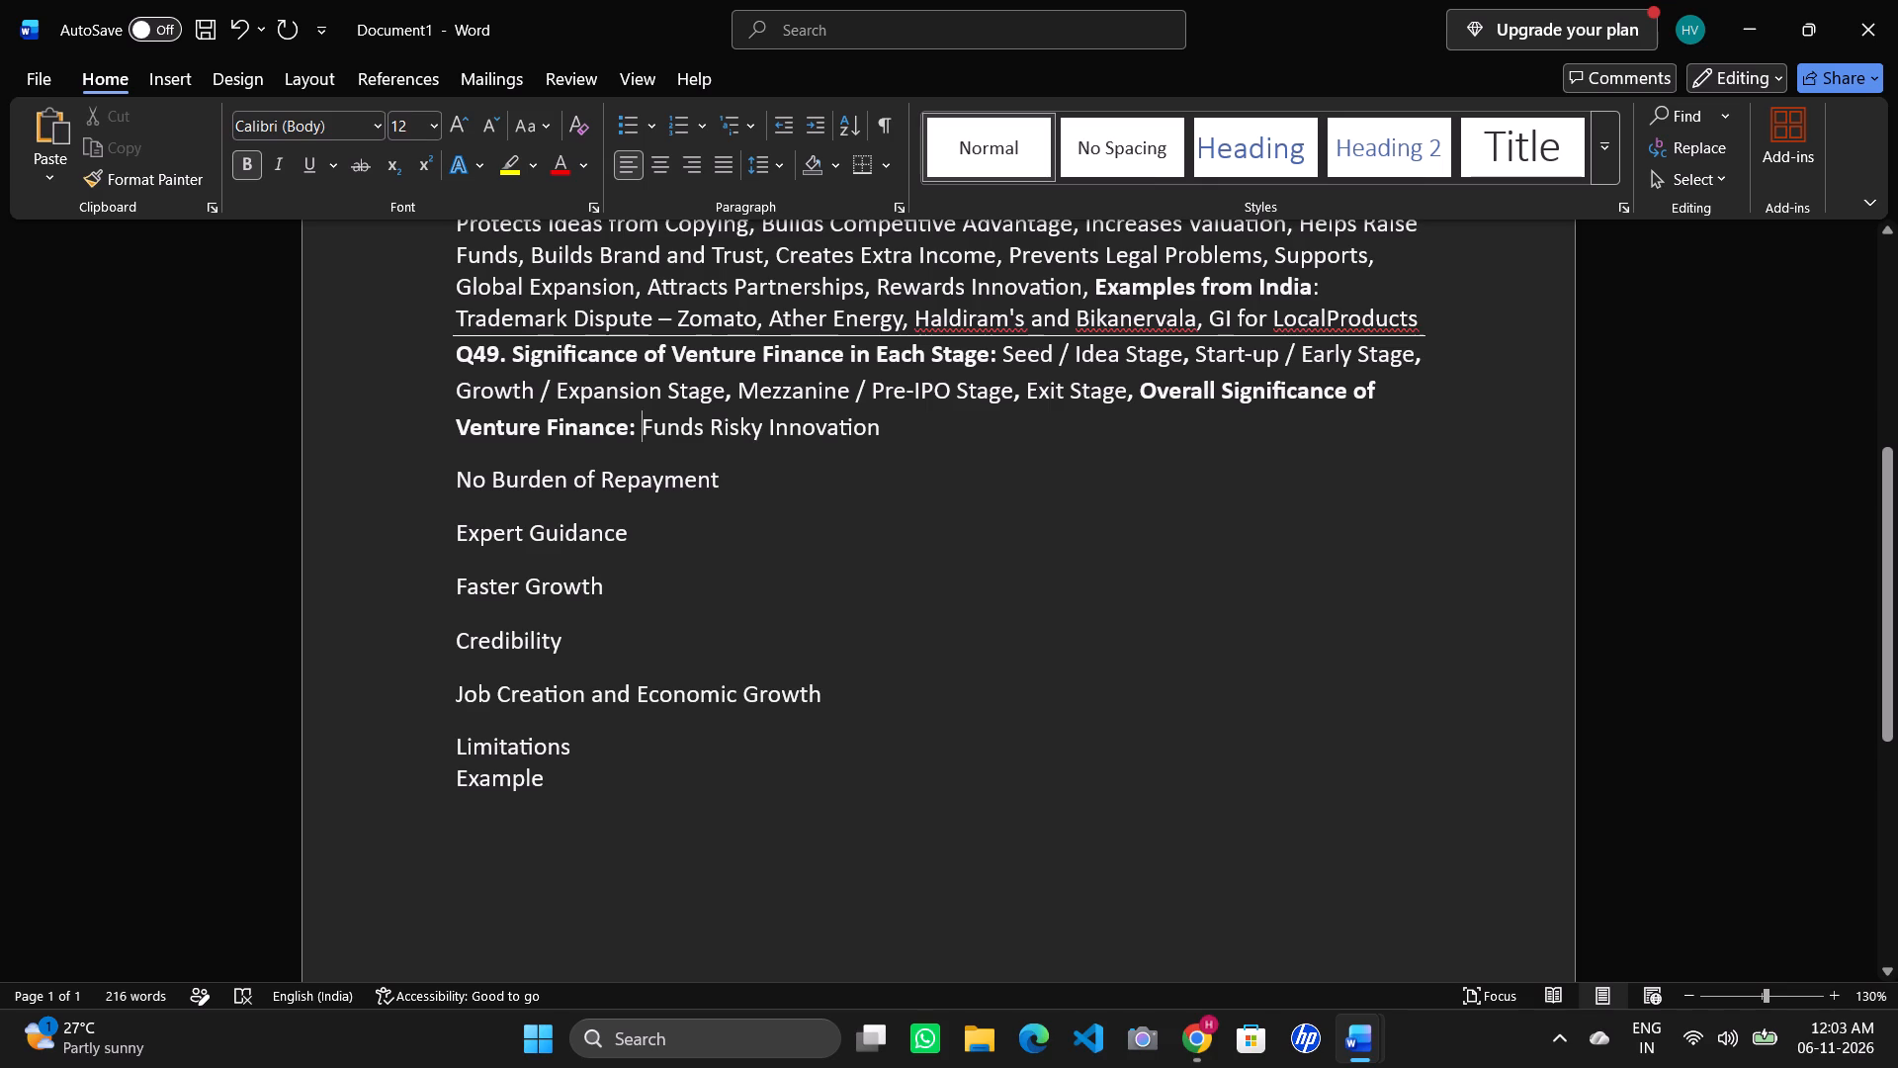
# Check the significance headings in SIE Section V.pdf in Chrome, and join "No Burden of Repayment" onto Word's Q49 paragraph, separated by a comma and a space.
pyautogui.click(466, 504)
pyautogui.press('Left')
pyautogui.hotkey('alt', 'Tab')
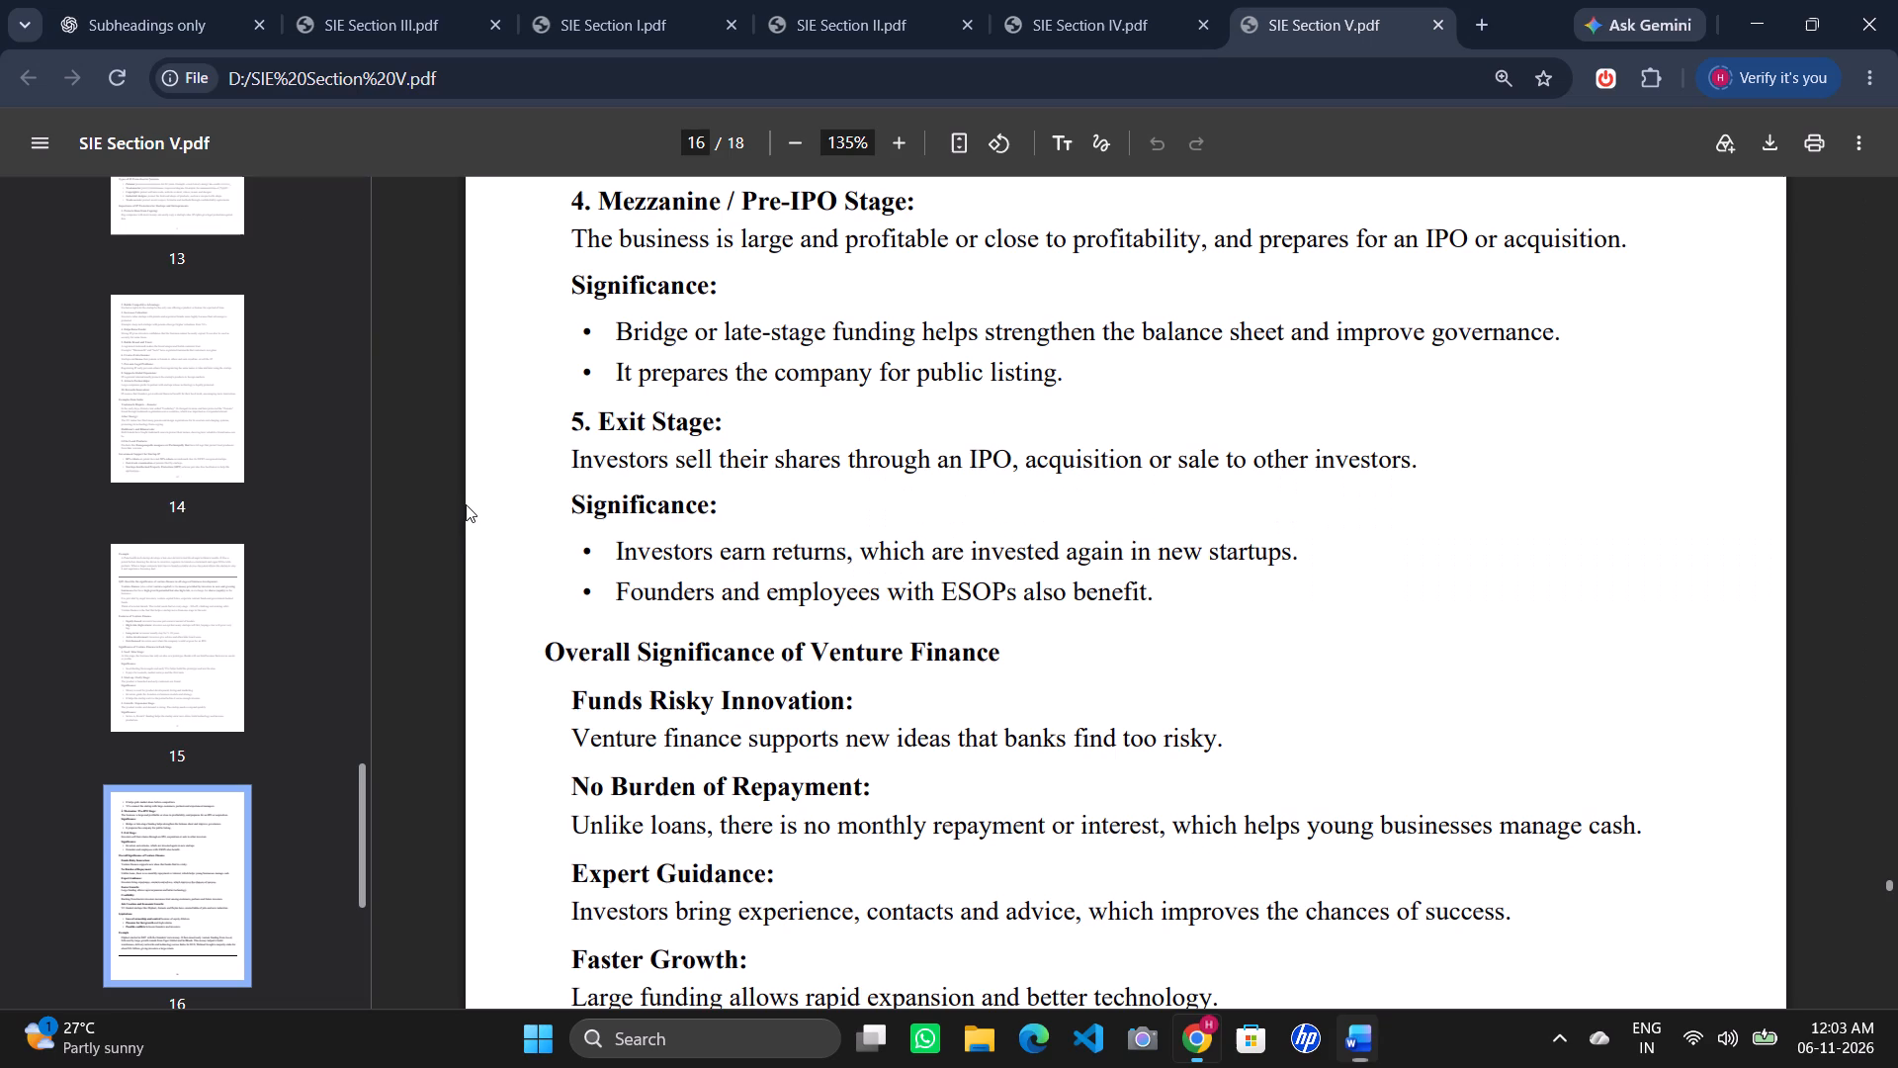
pyautogui.scroll(-2, 752, 569)
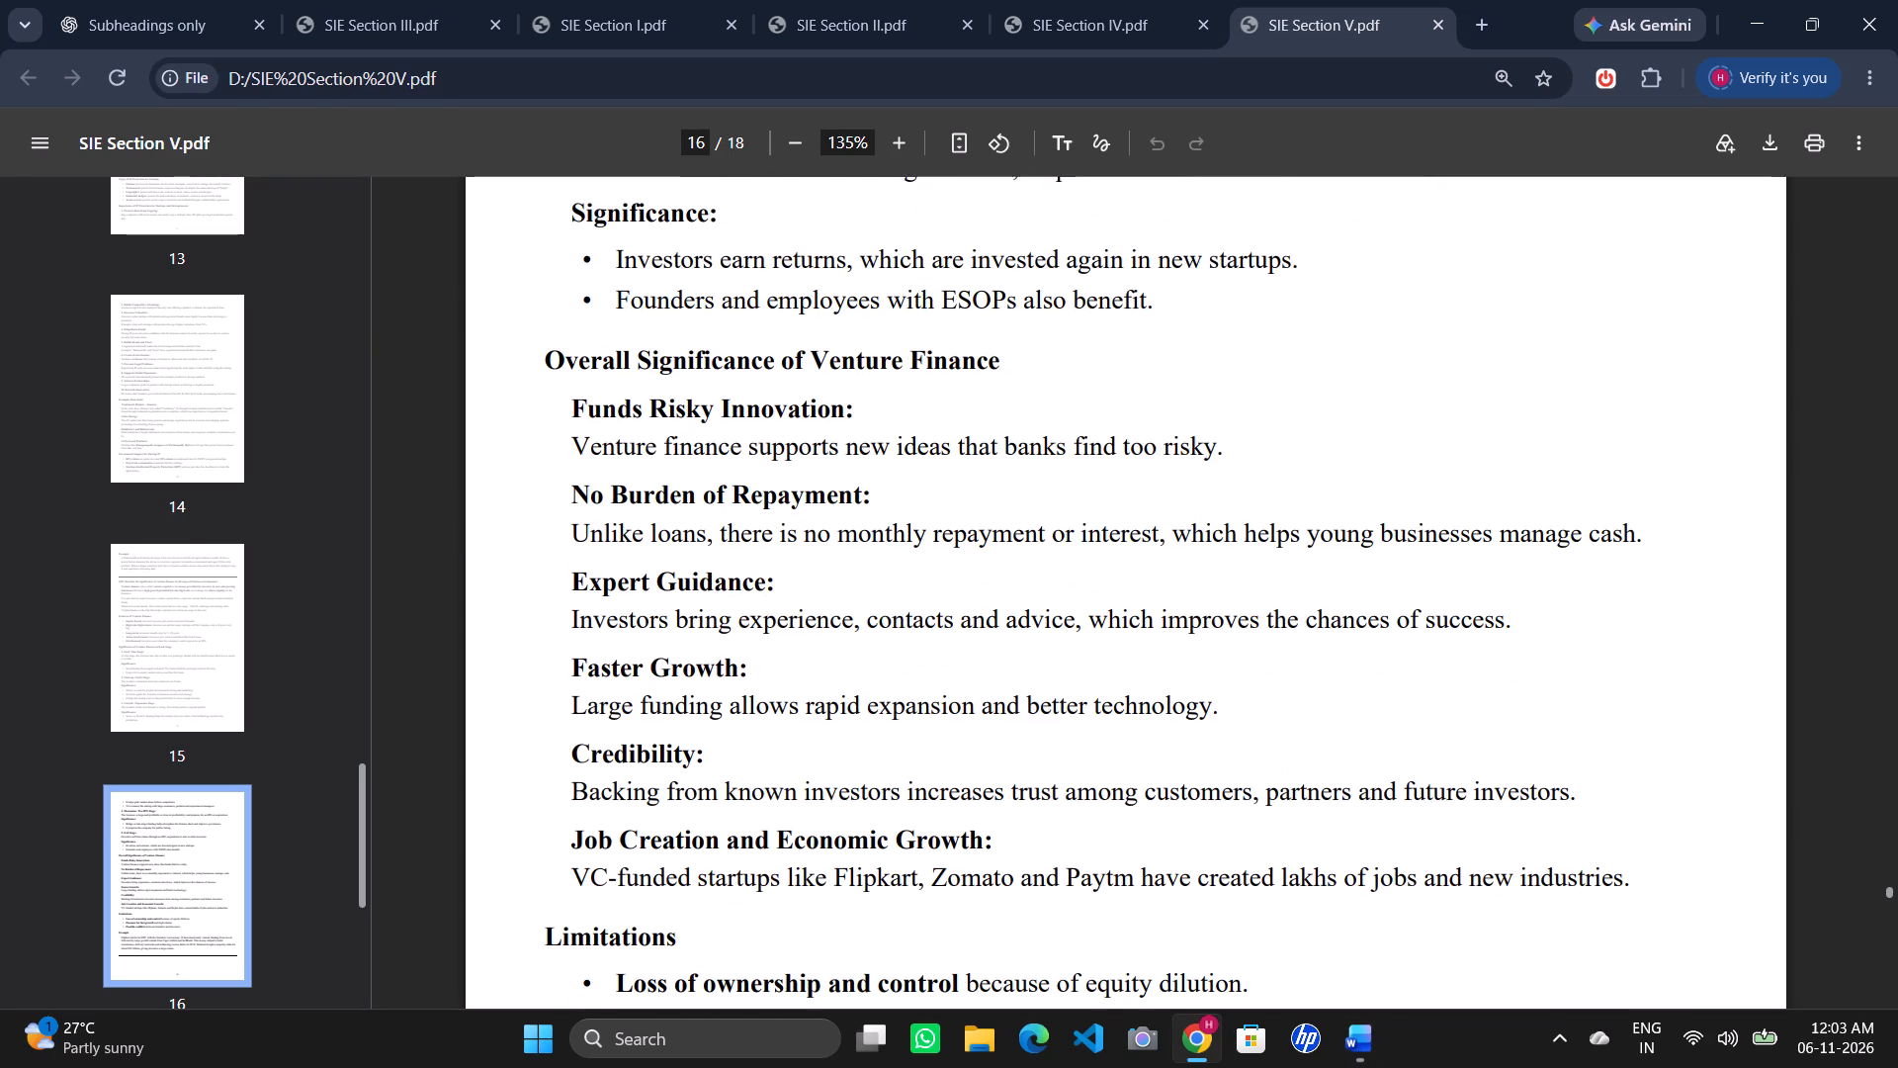
pyautogui.scroll(-1, 752, 569)
pyautogui.hotkey('alt', 'Tab')
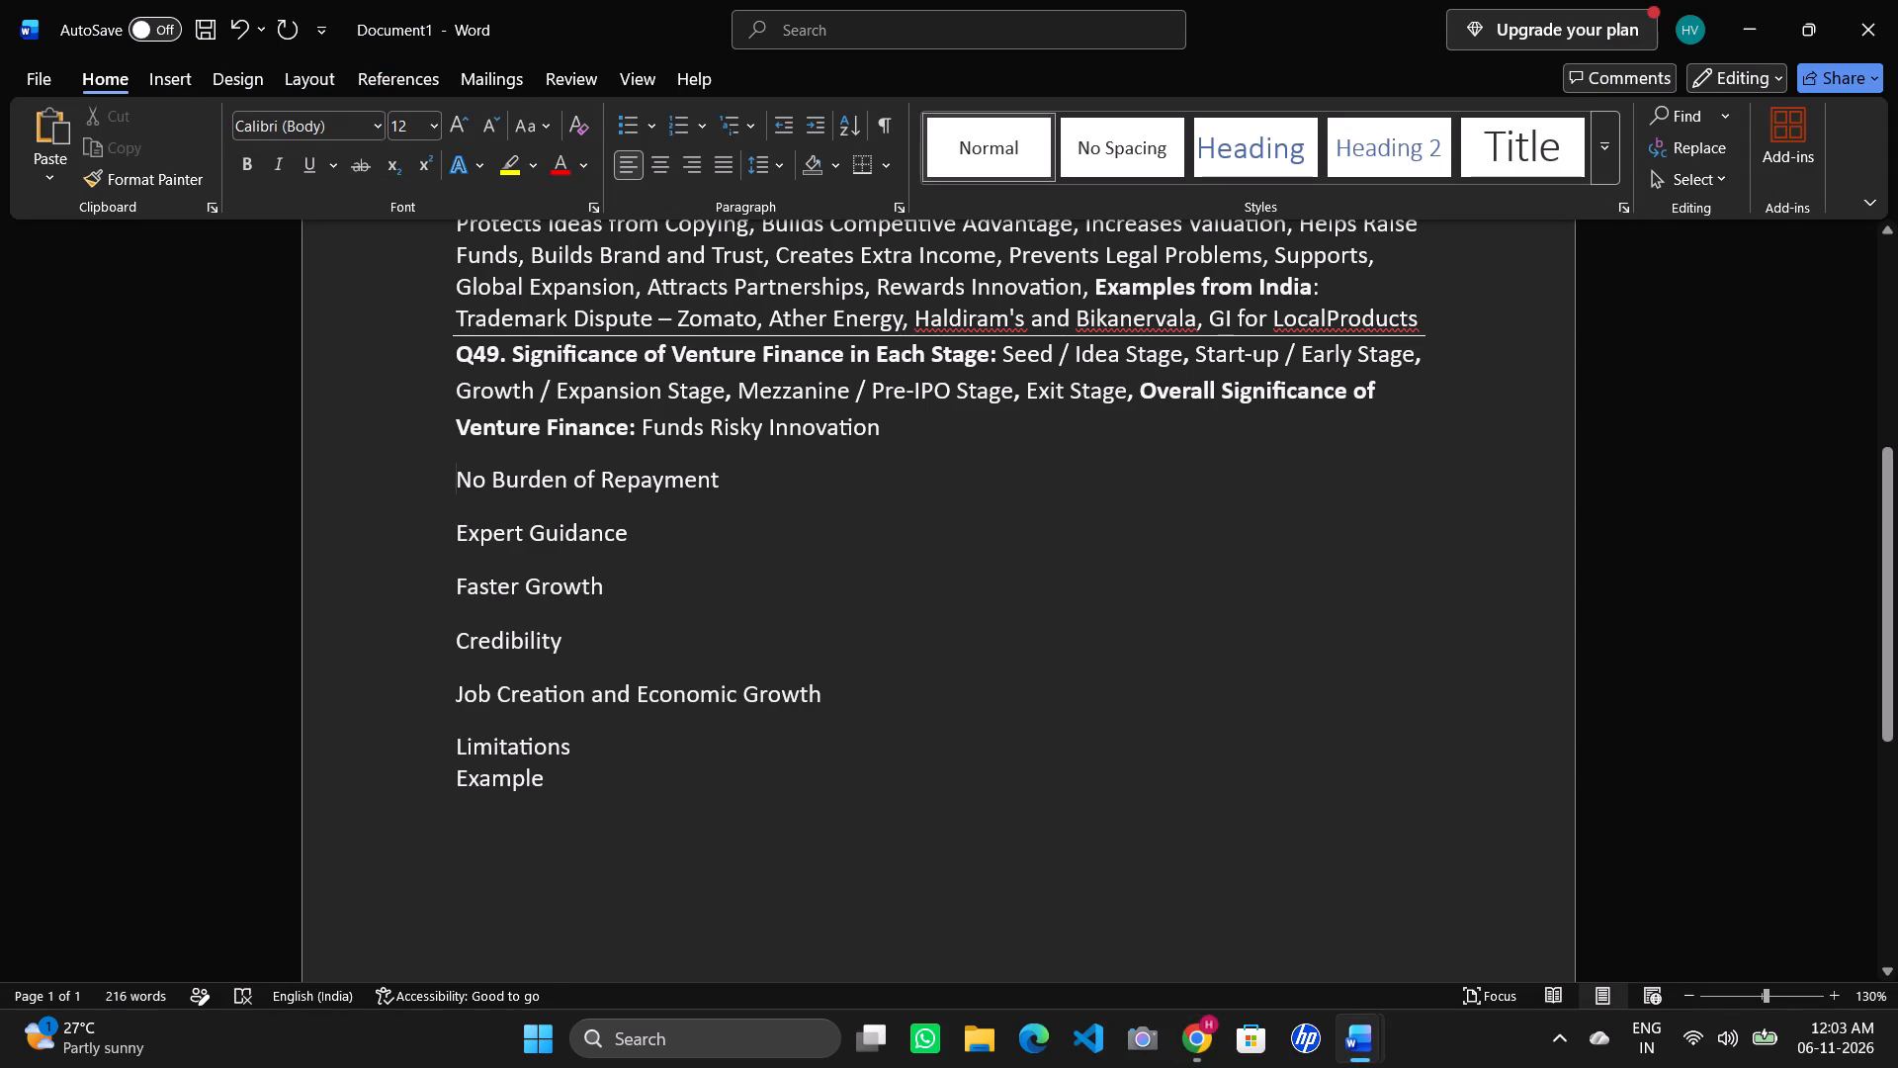
pyautogui.press('BackSpace')
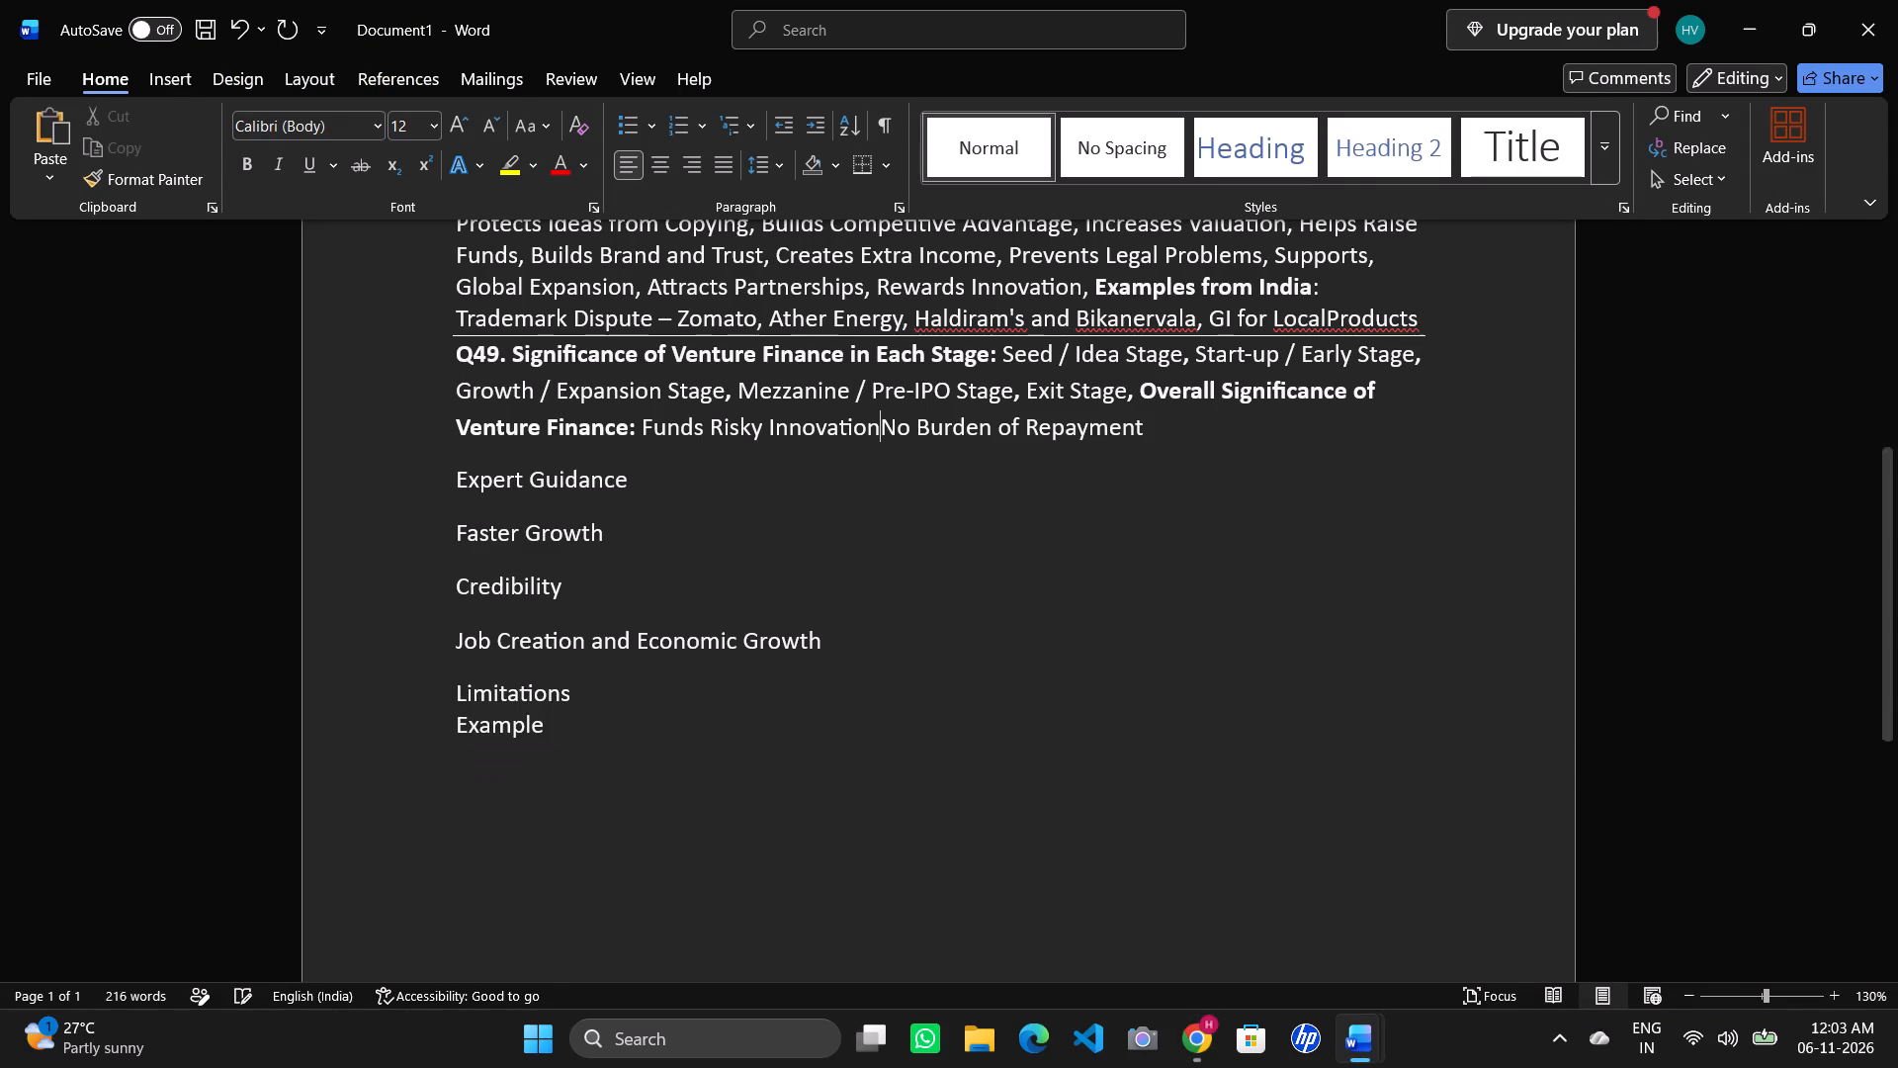
pyautogui.write(',')
pyautogui.press('space')
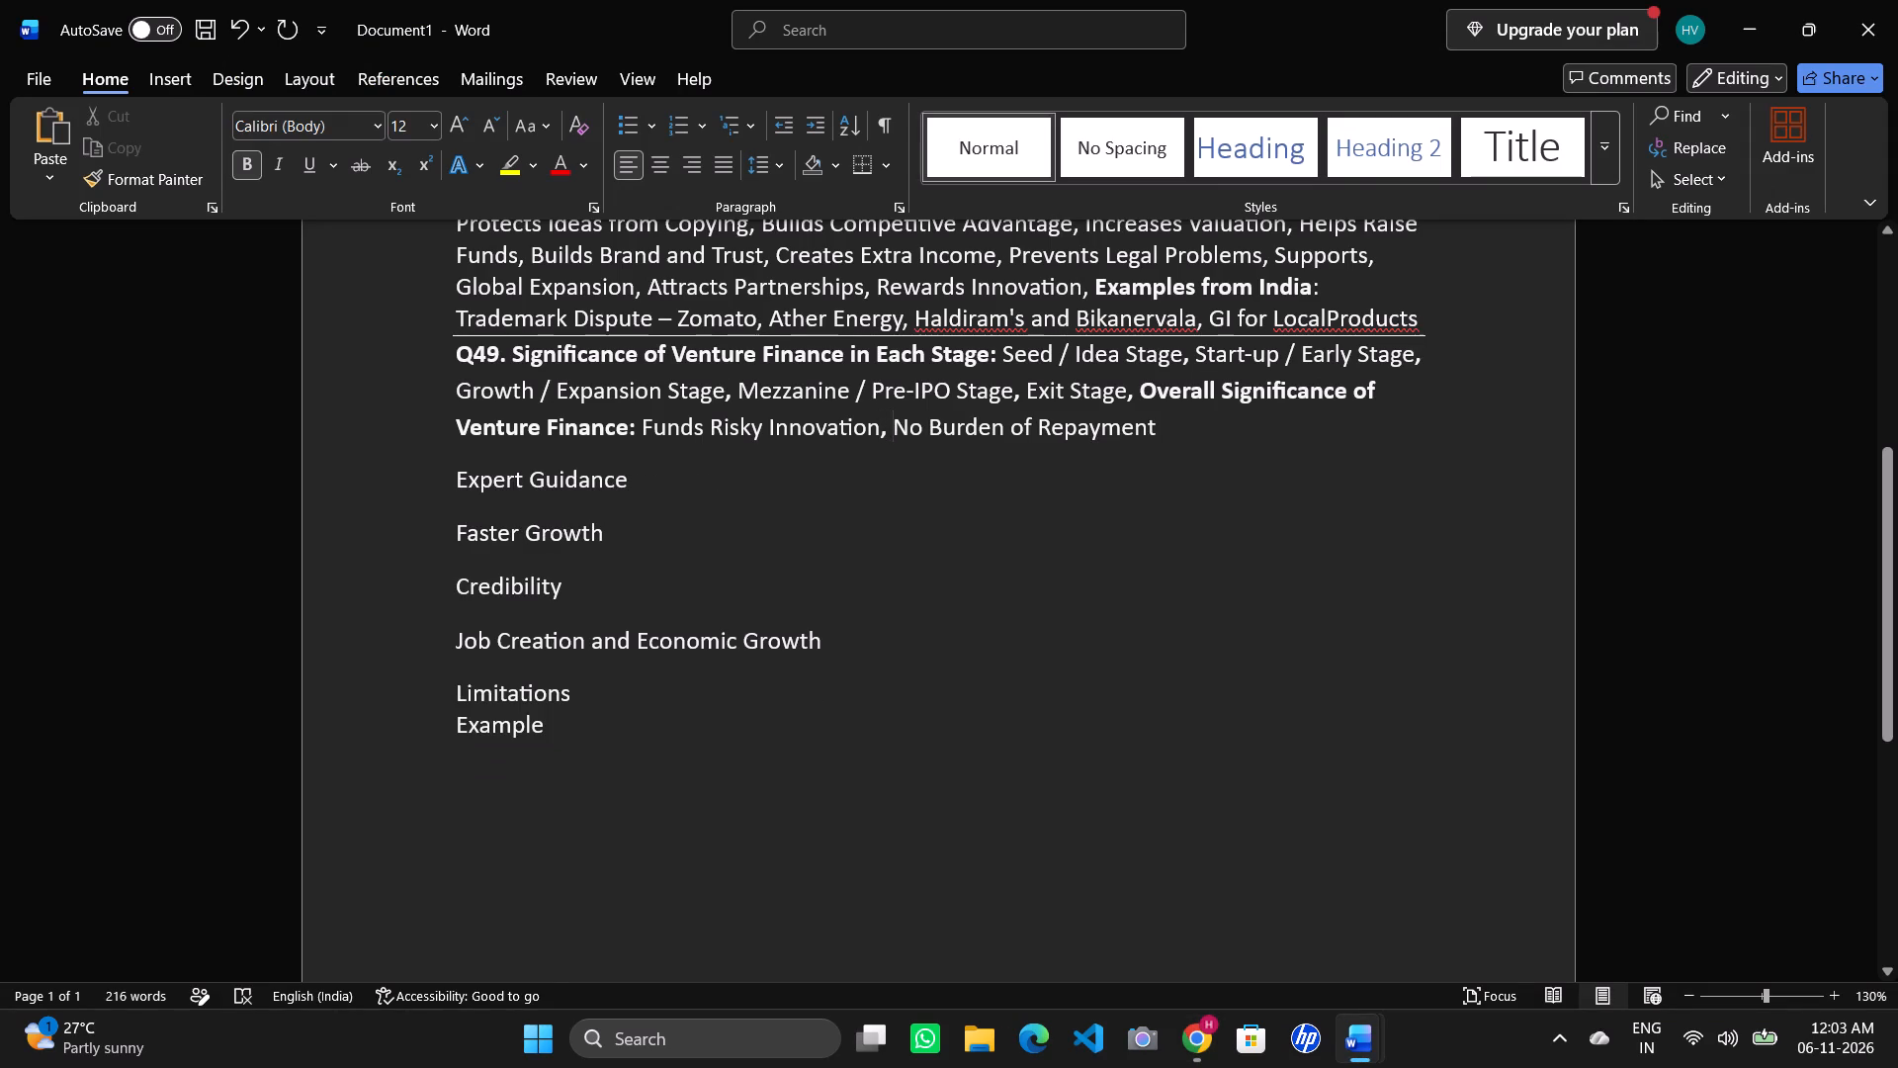
# Join the "Expert Guidance" line onto the Q49 paragraph after "No Burden of Repayment", separated by a comma and a space.
pyautogui.click(458, 479)
pyautogui.press('BackSpace')
pyautogui.write(',')
pyautogui.press('space')
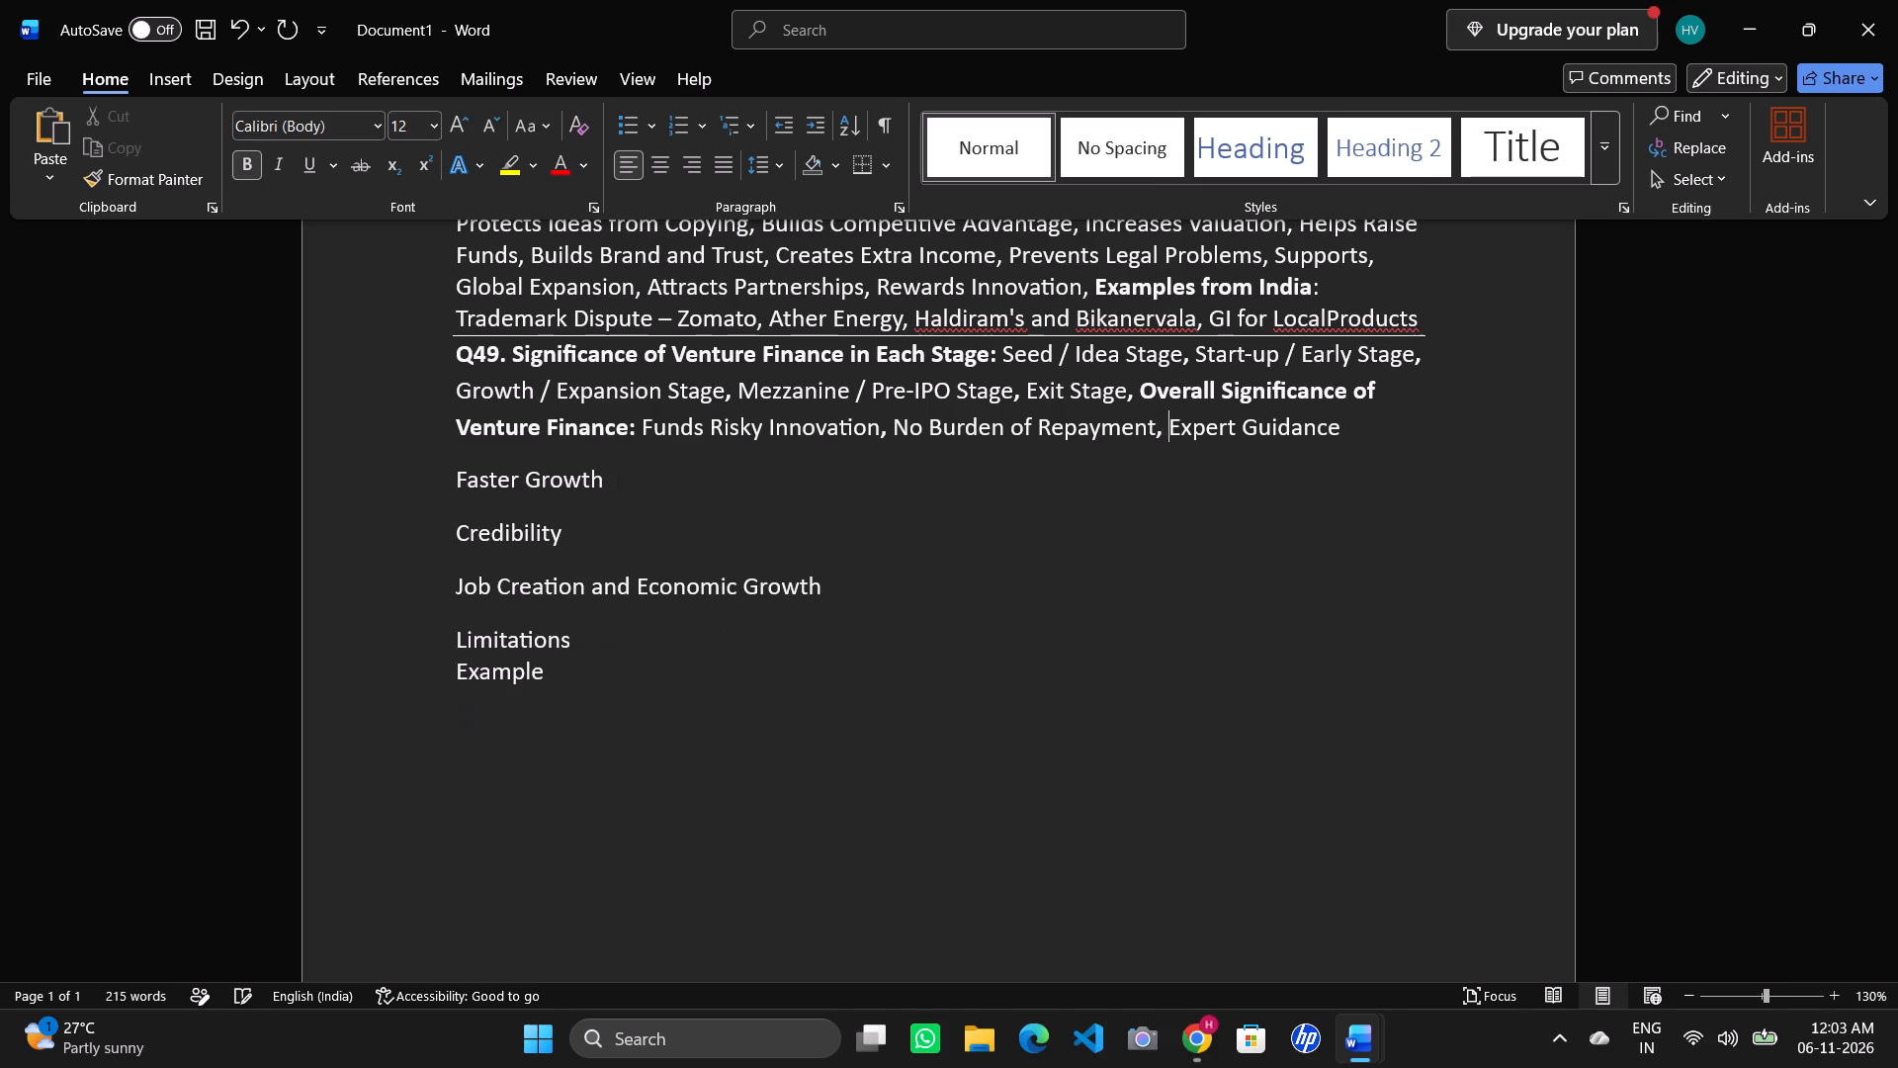
# Replace the "Faster Growth" line with a comma and a space in front of "Credibility".
pyautogui.moveTo(608, 484); pyautogui.dragTo(487, 479)
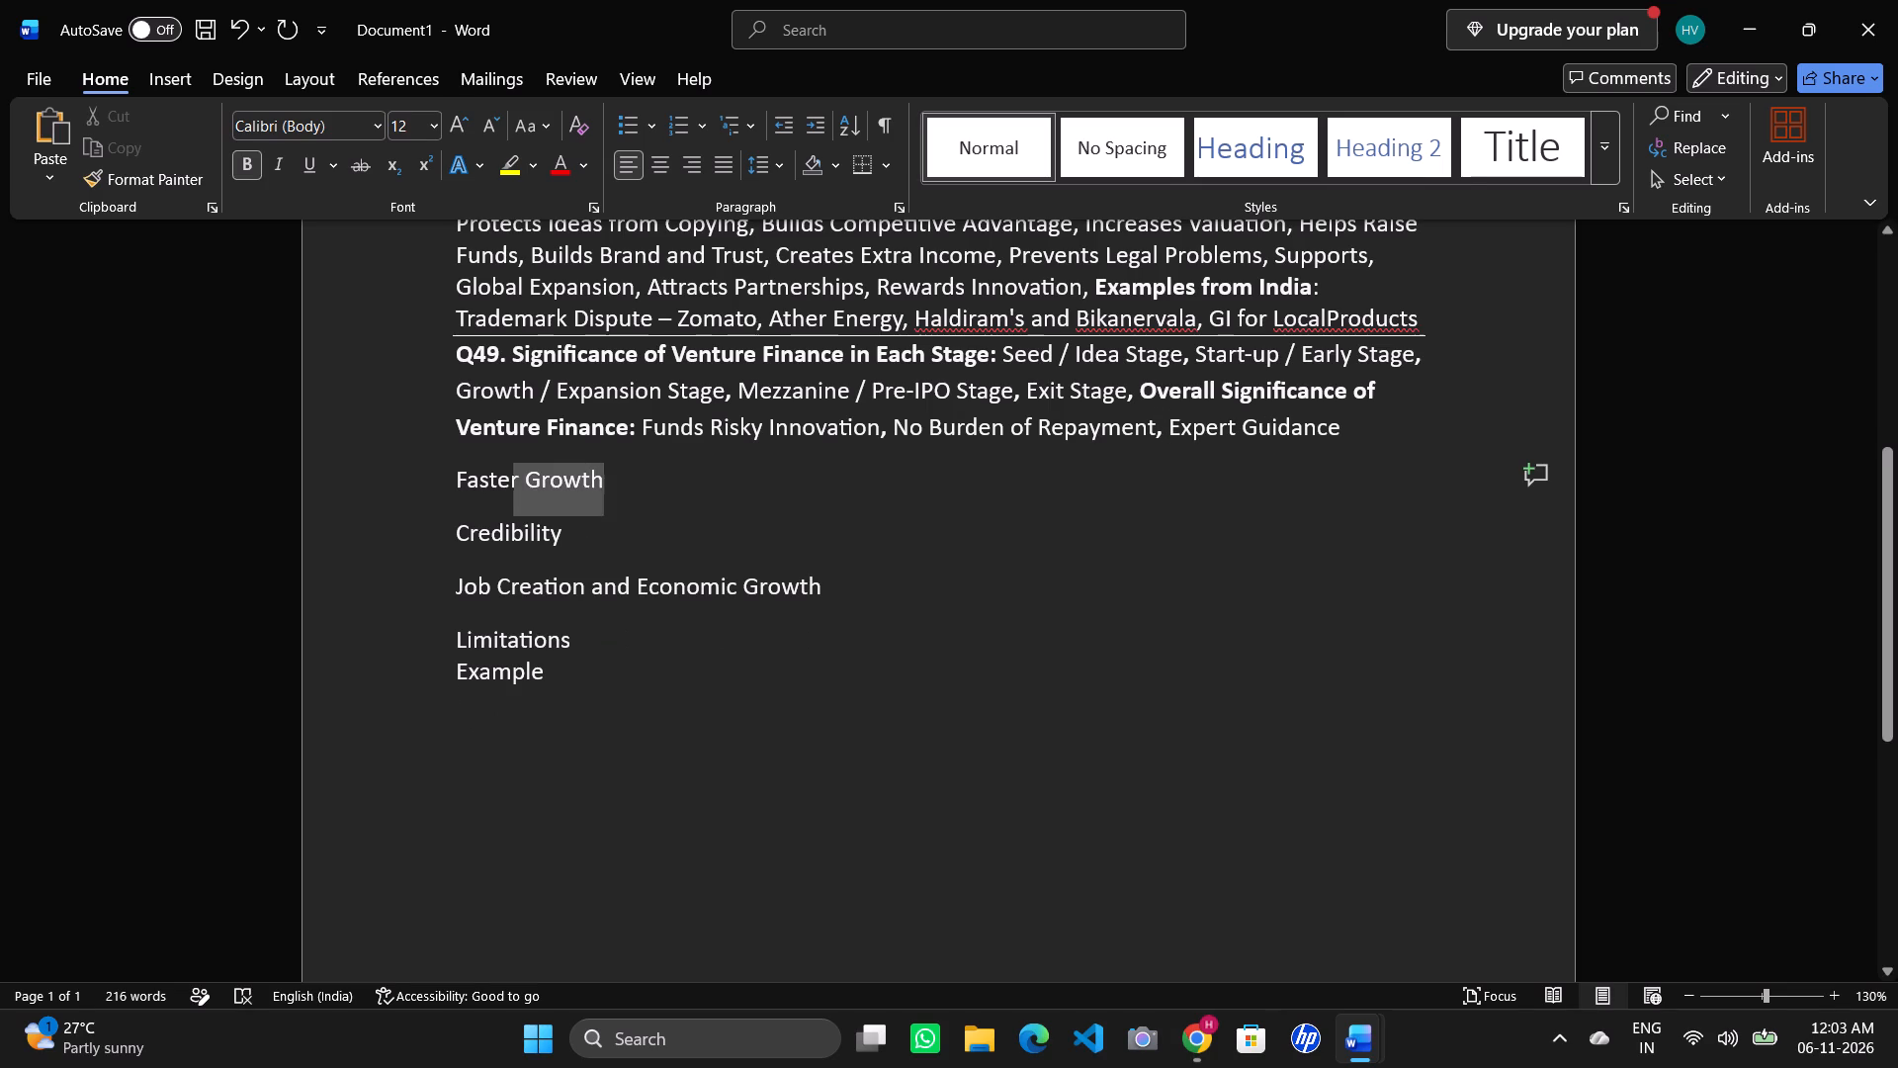
pyautogui.moveTo(487, 479); pyautogui.dragTo(446, 471)
pyautogui.press('BackSpace')
pyautogui.write(',')
pyautogui.press('space')
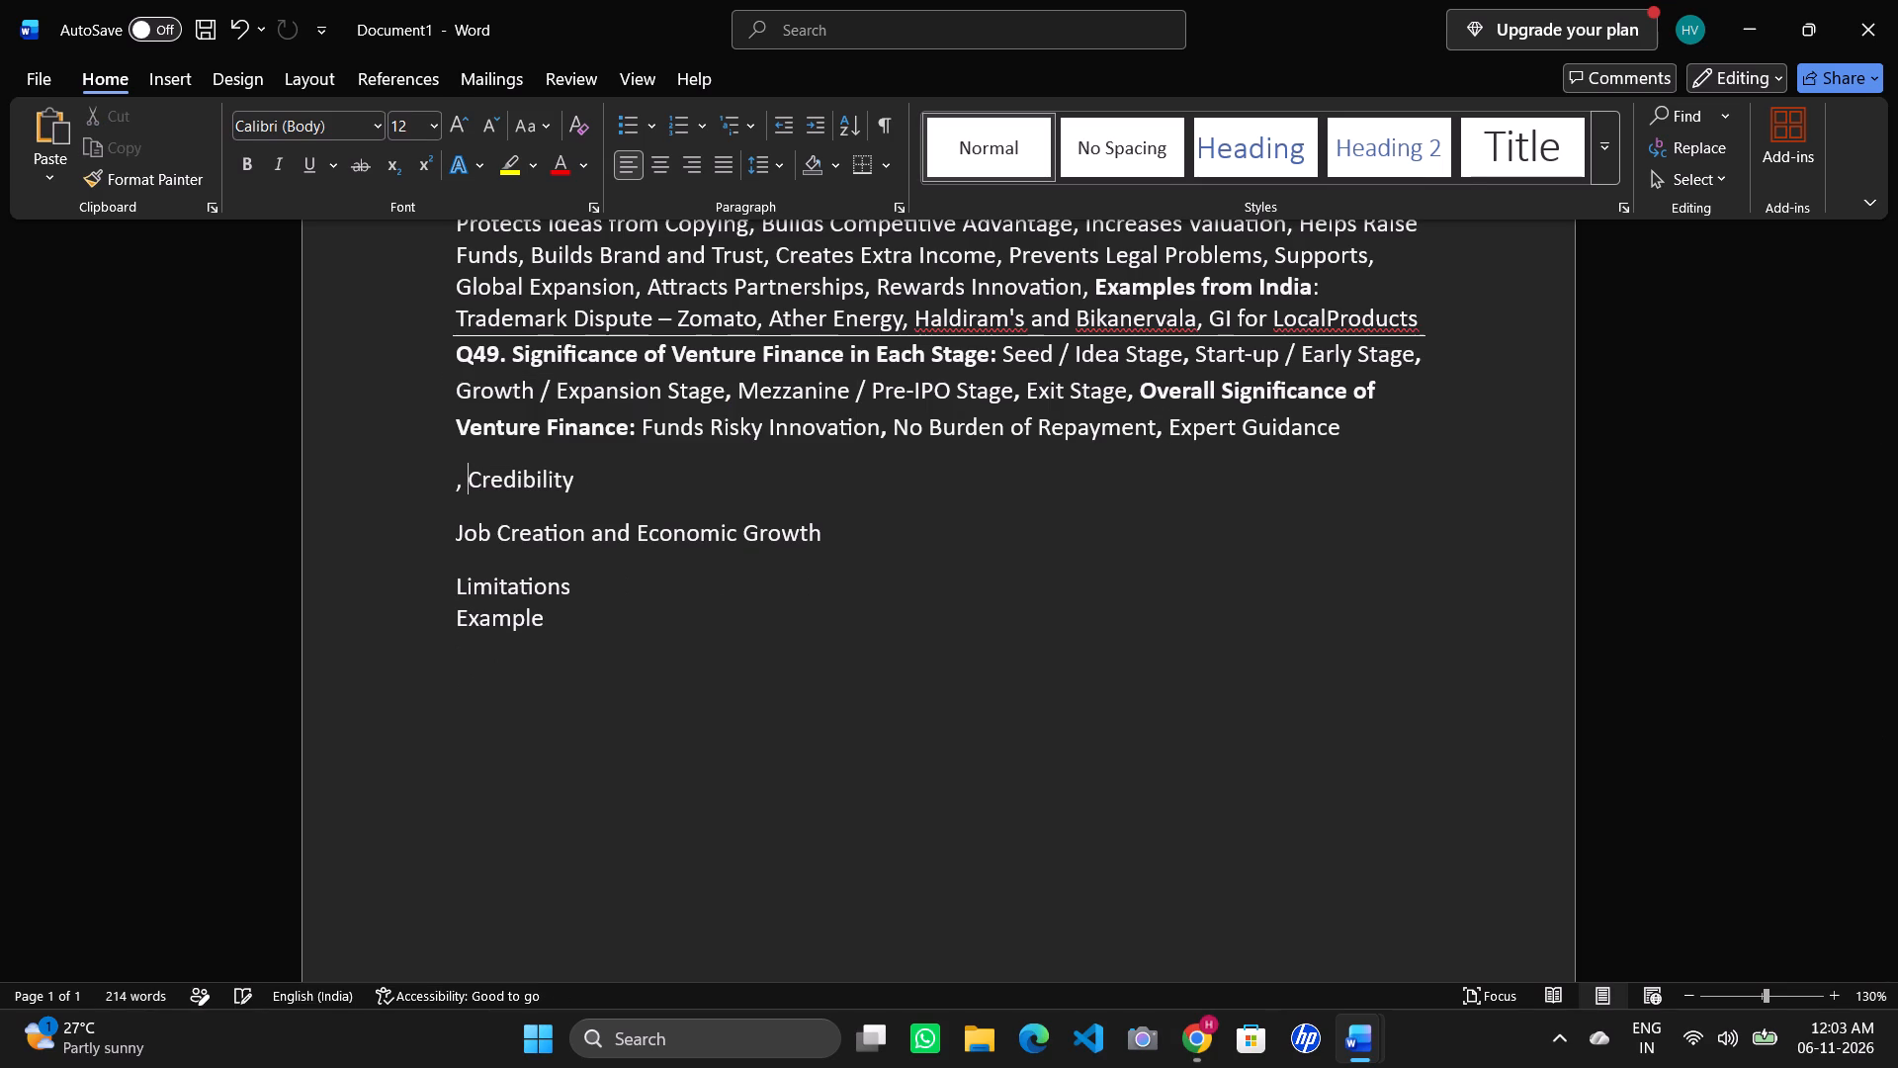
# Join the "Credibility" line onto the Q49 paragraph directly after "Expert Guidance", with a comma and a space between them.
pyautogui.press('BackSpace')
pyautogui.press('BackSpace')
pyautogui.press('BackSpace')
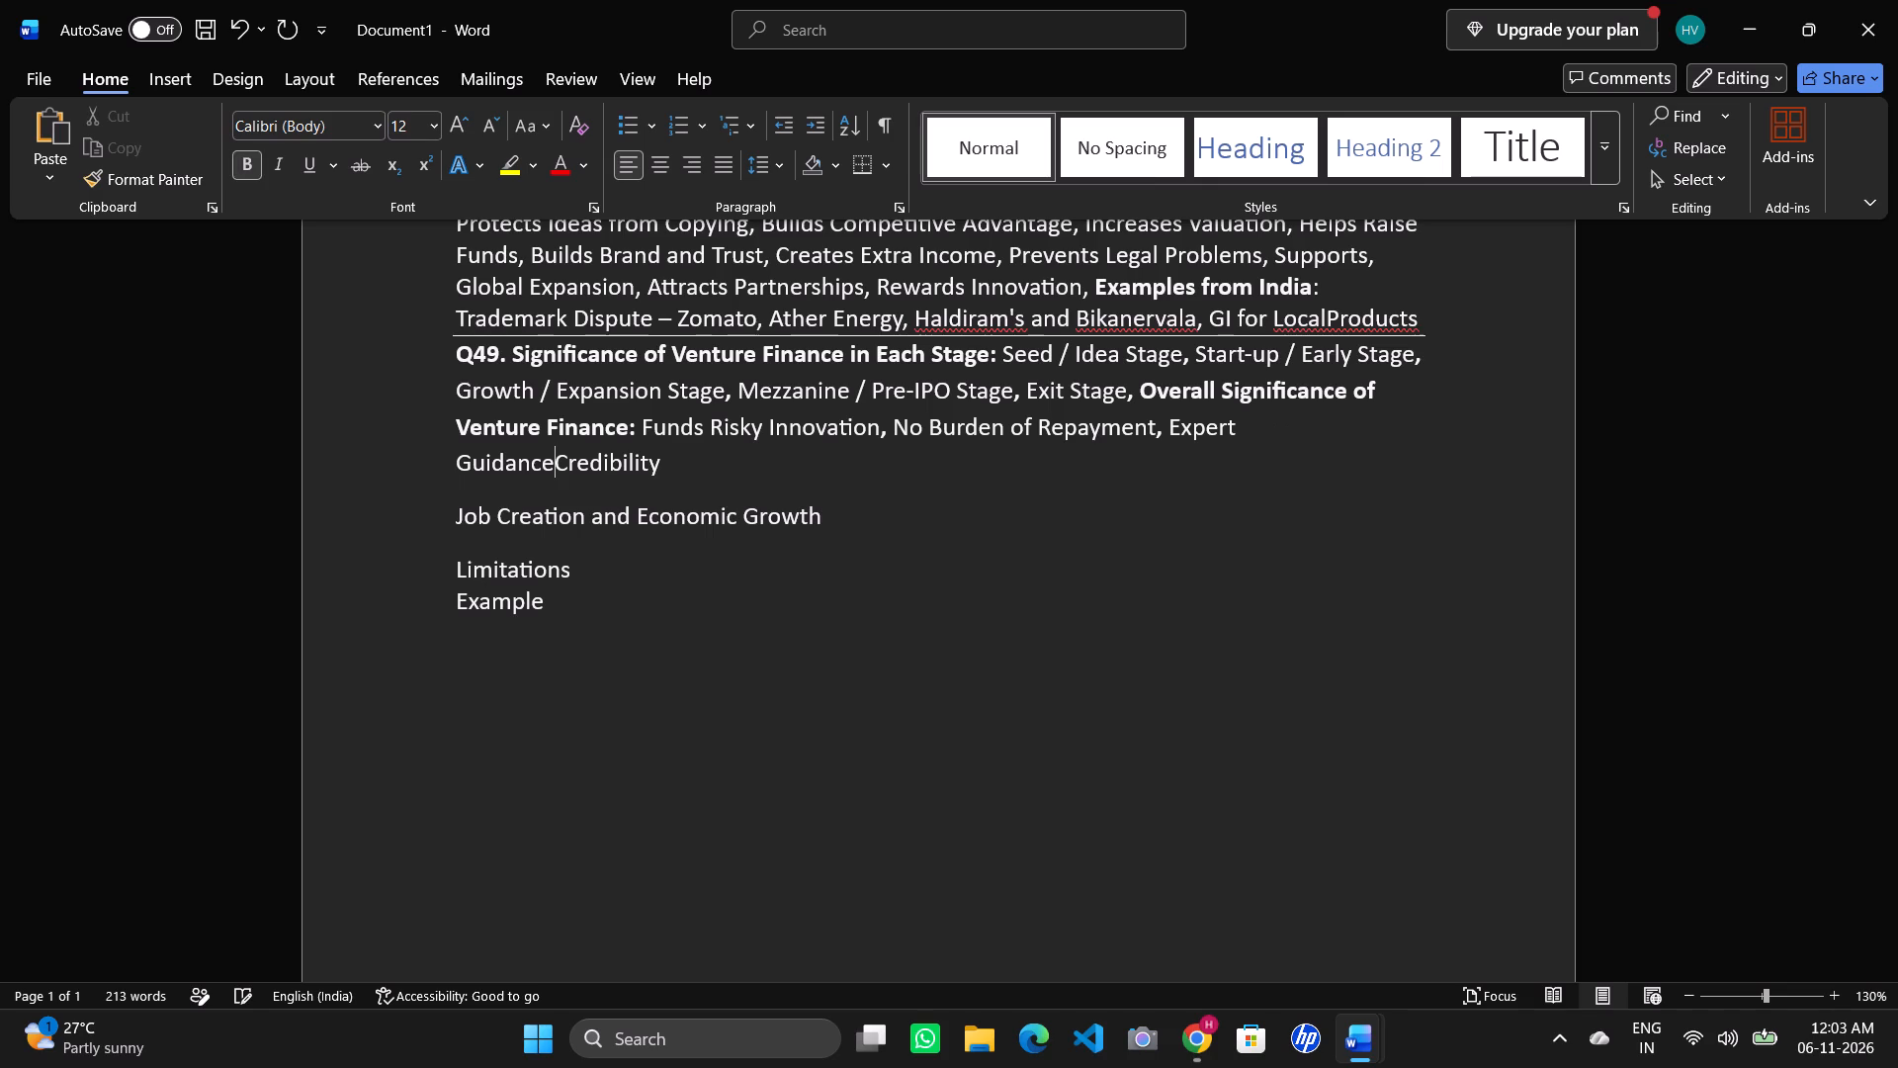
pyautogui.press('space')
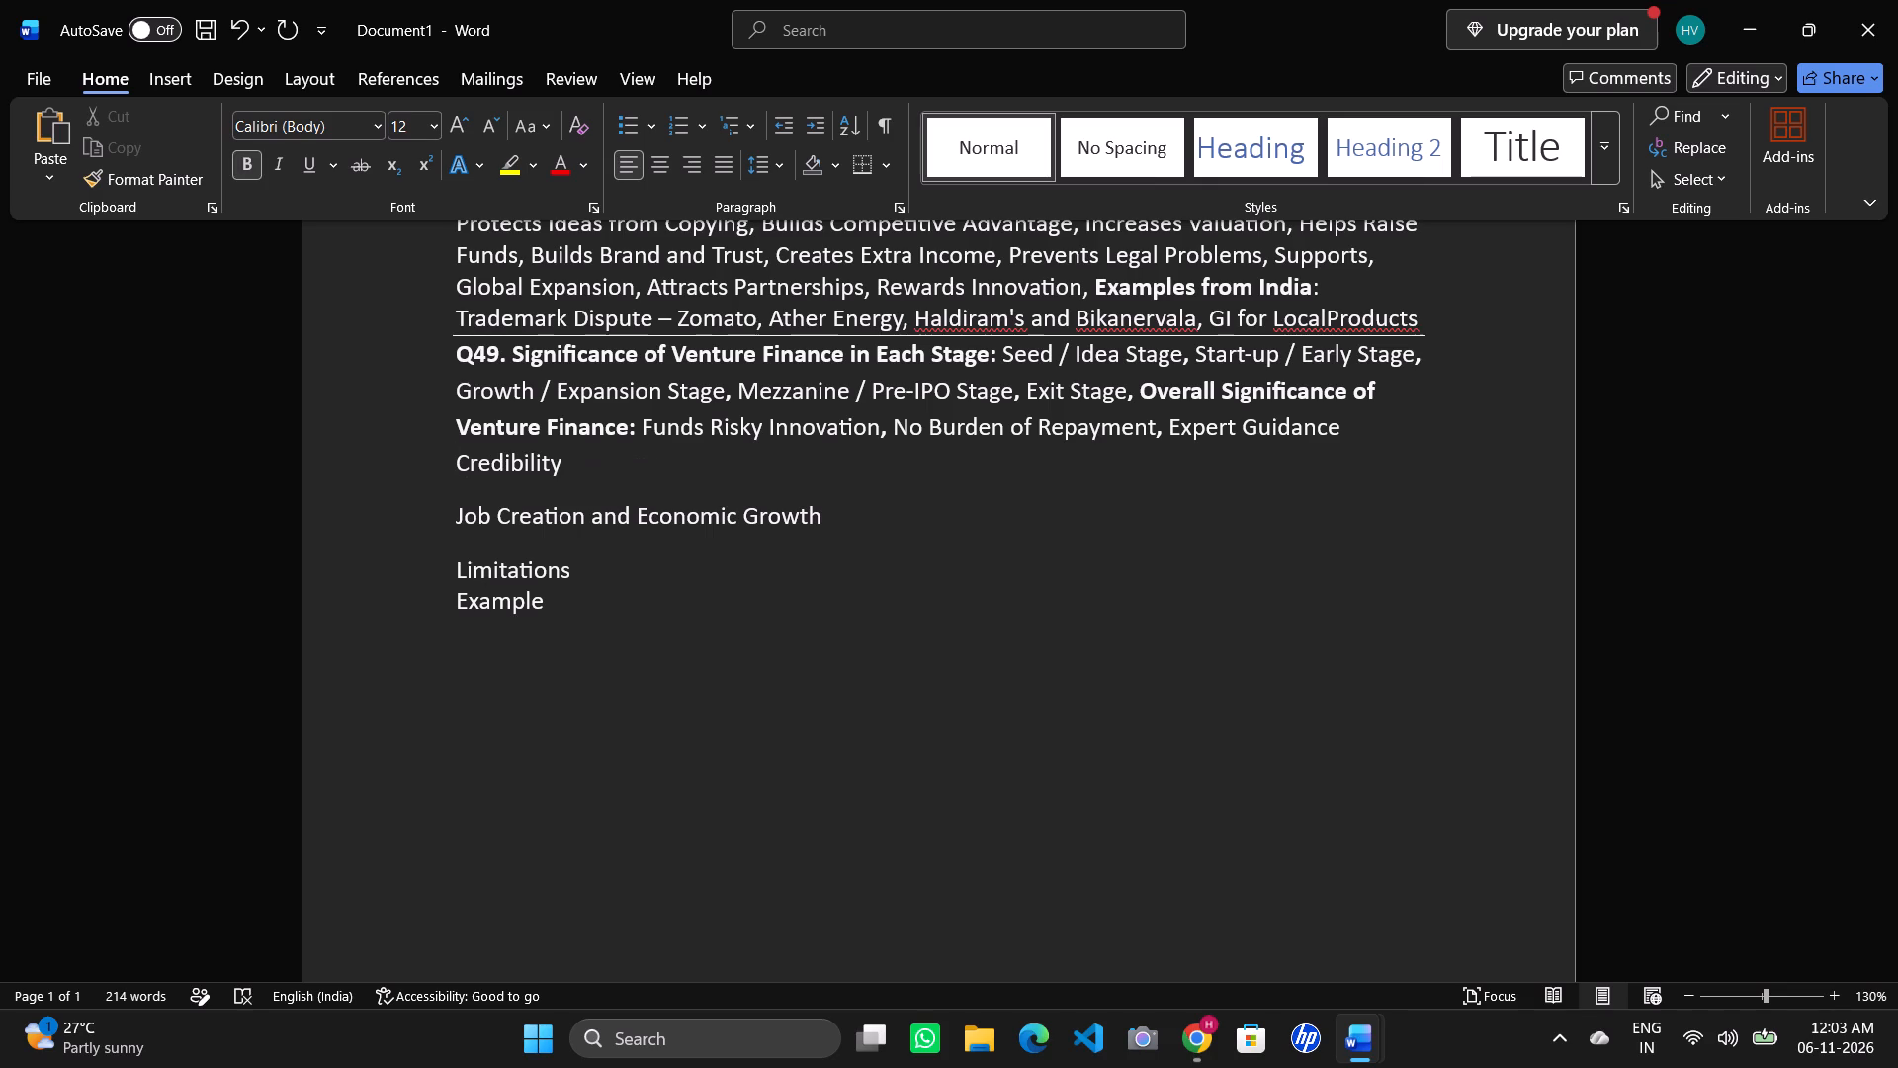
pyautogui.click(1364, 435)
pyautogui.press('BackSpace')
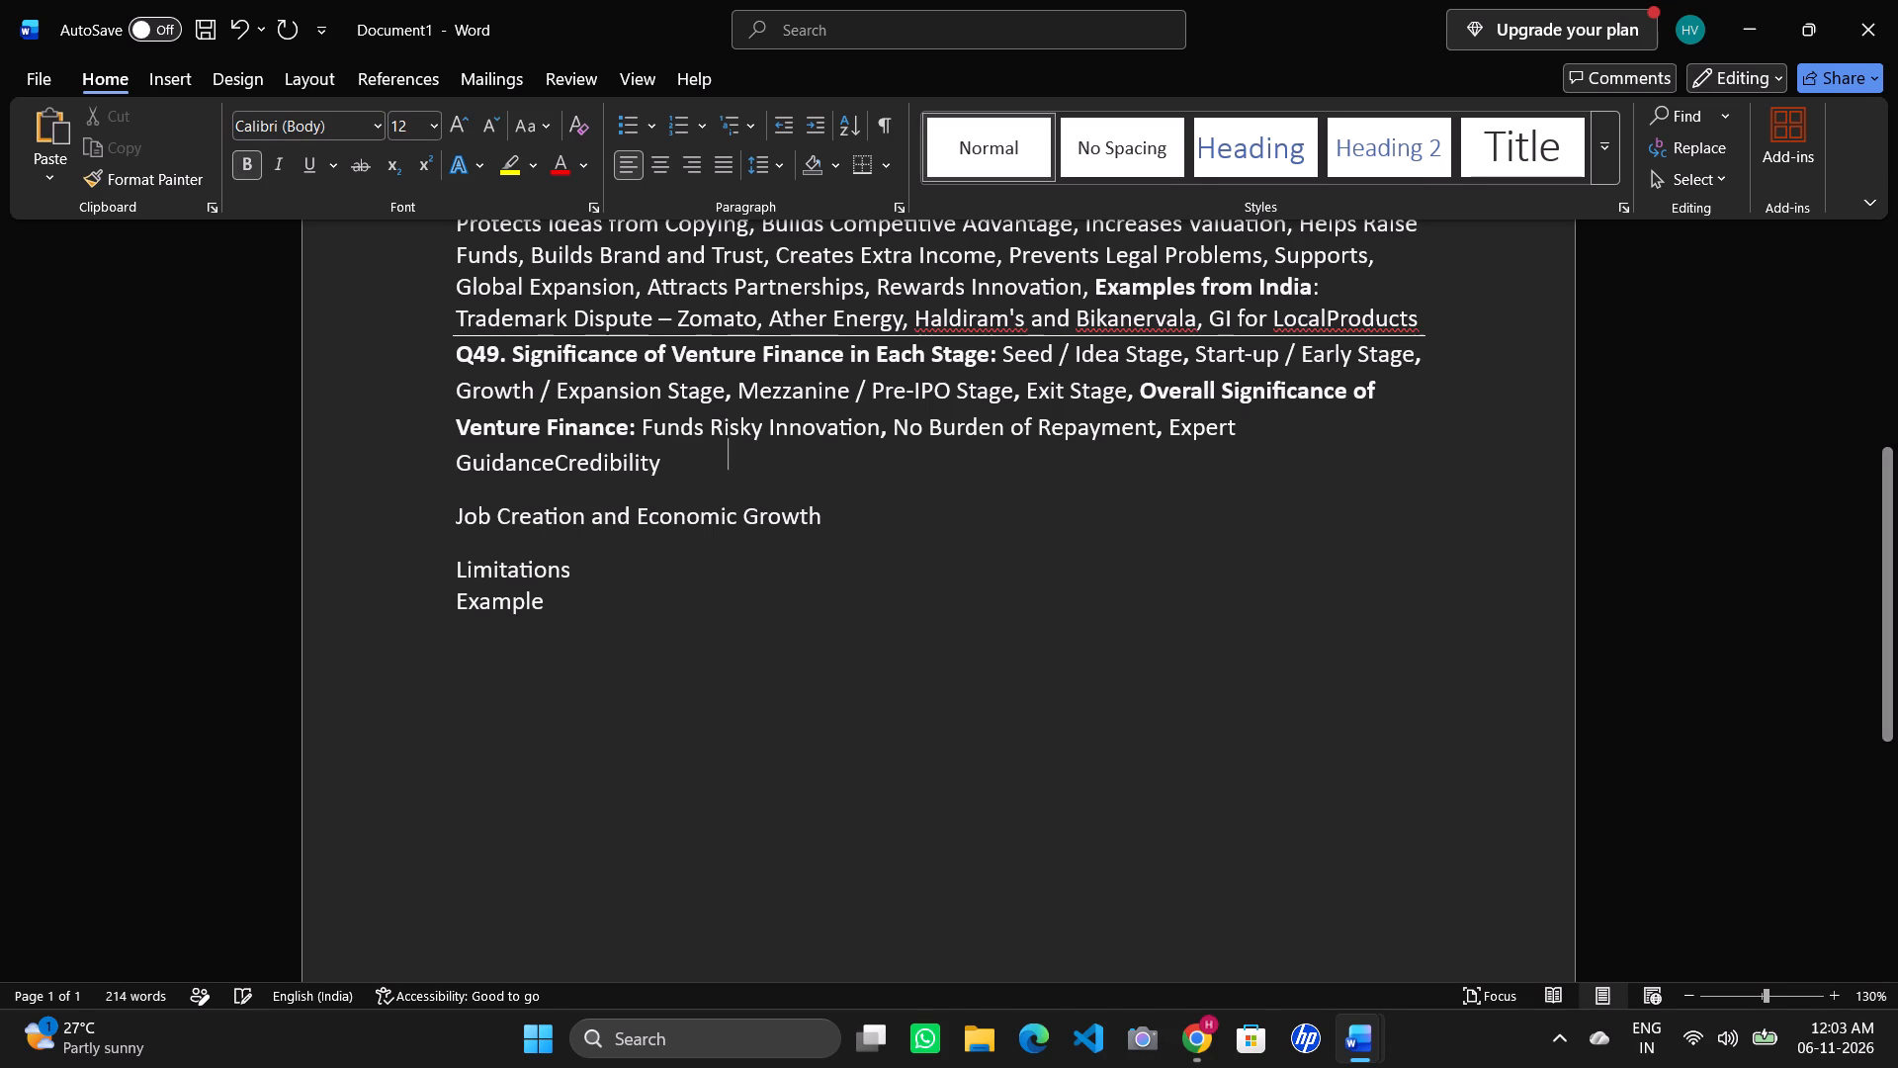
pyautogui.hotkey('ctrl', 'z')
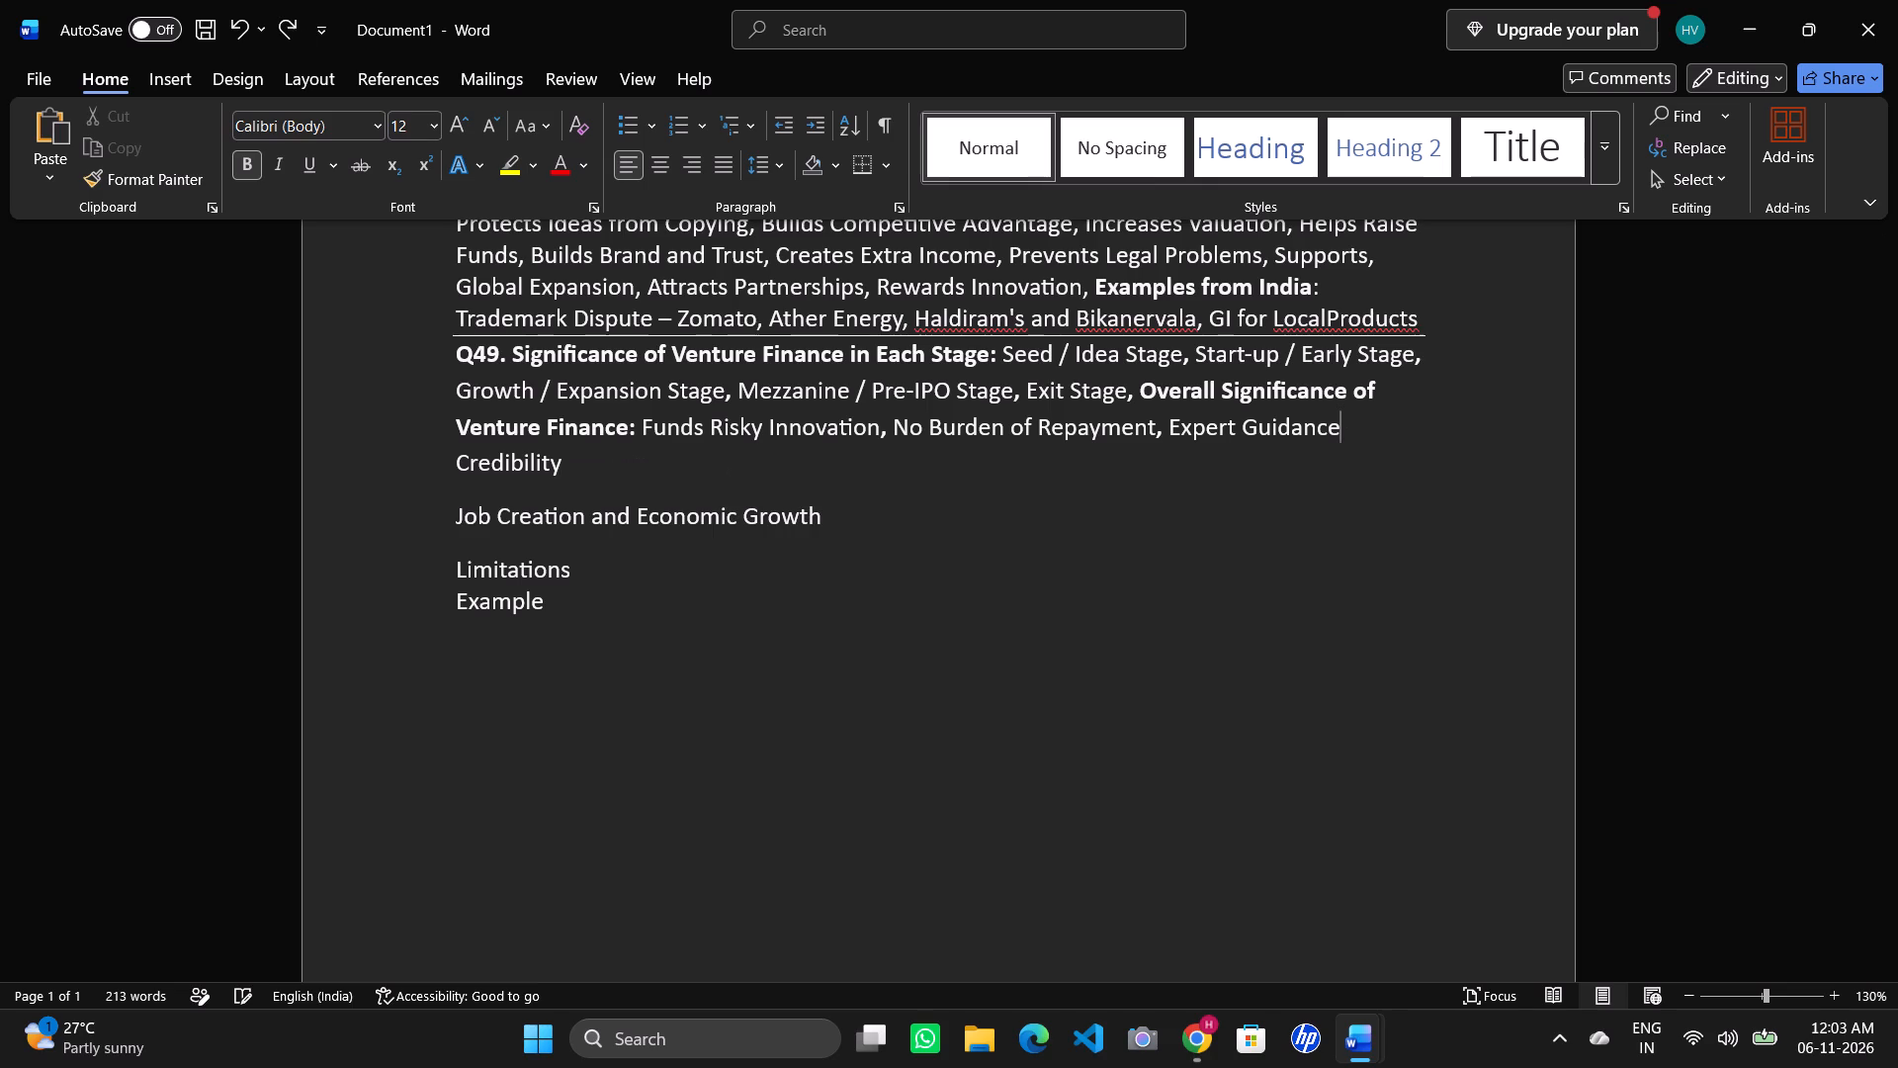
pyautogui.press('Left')
pyautogui.press(',')
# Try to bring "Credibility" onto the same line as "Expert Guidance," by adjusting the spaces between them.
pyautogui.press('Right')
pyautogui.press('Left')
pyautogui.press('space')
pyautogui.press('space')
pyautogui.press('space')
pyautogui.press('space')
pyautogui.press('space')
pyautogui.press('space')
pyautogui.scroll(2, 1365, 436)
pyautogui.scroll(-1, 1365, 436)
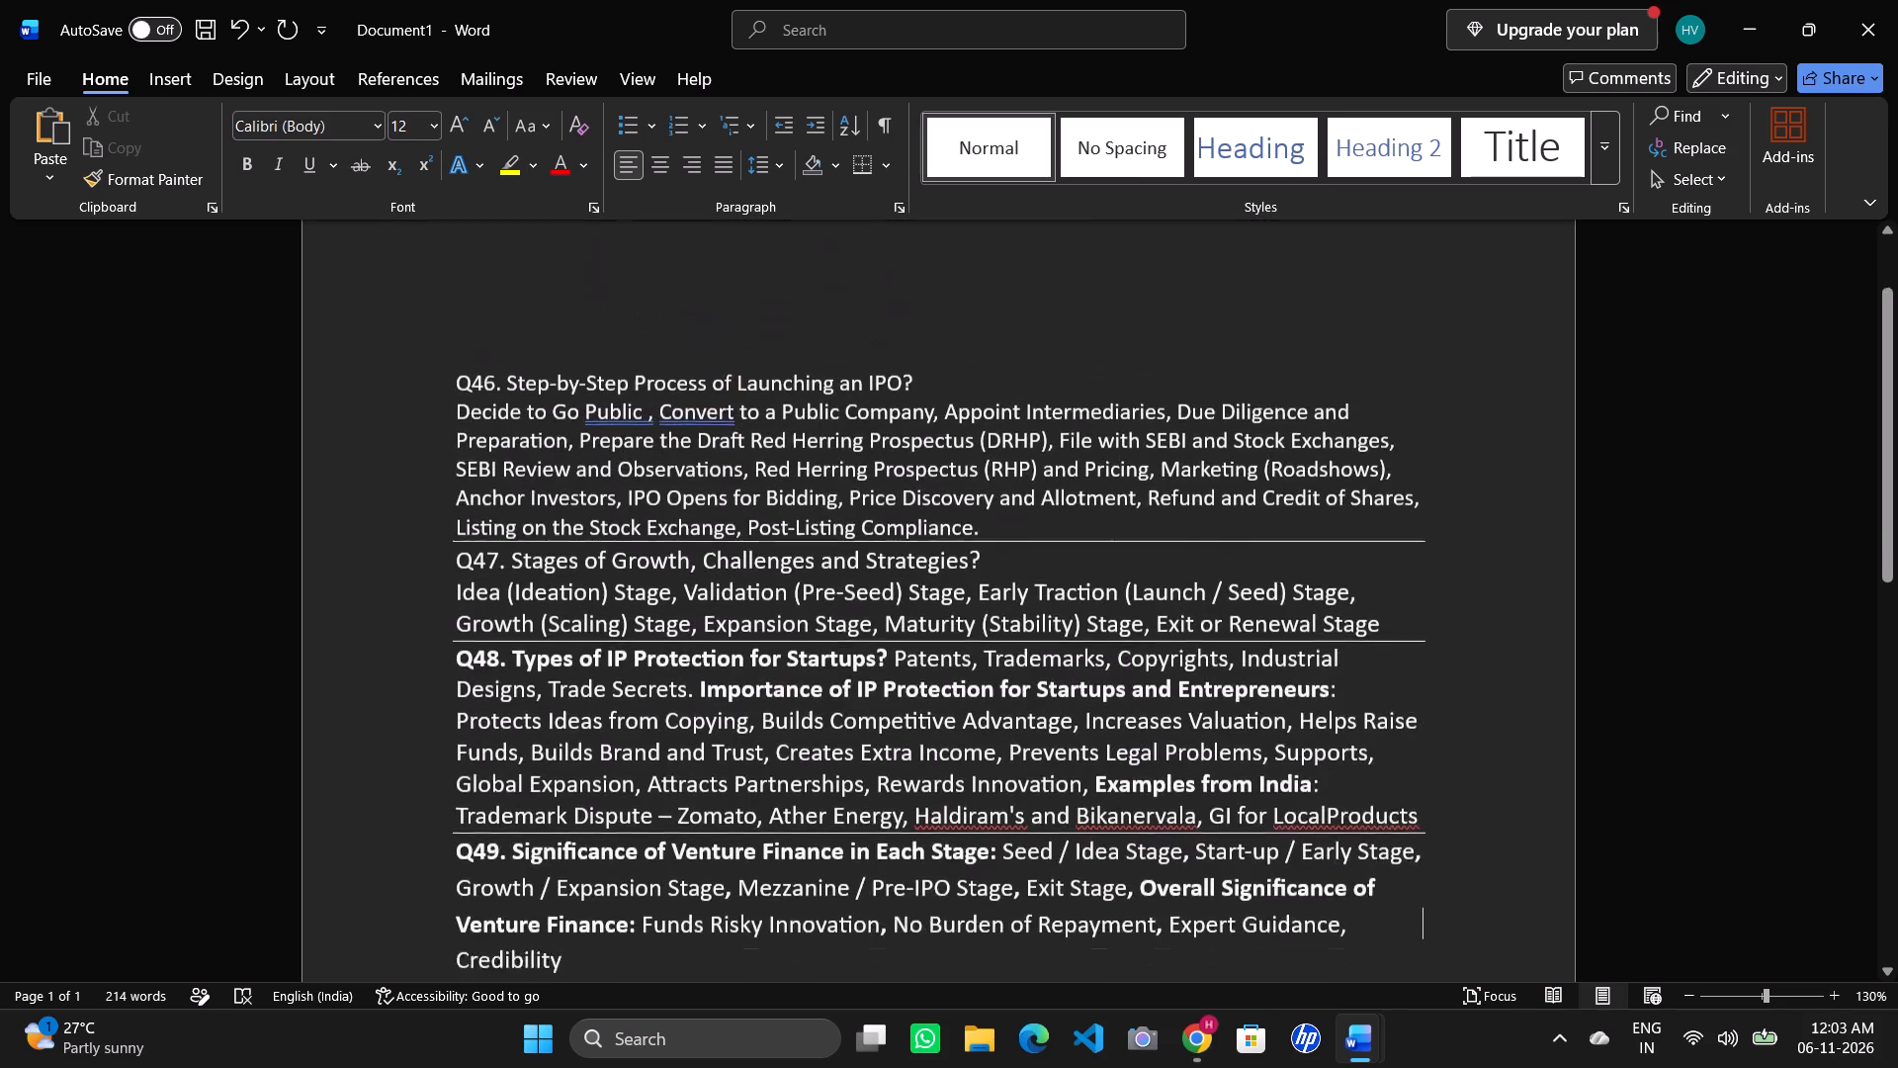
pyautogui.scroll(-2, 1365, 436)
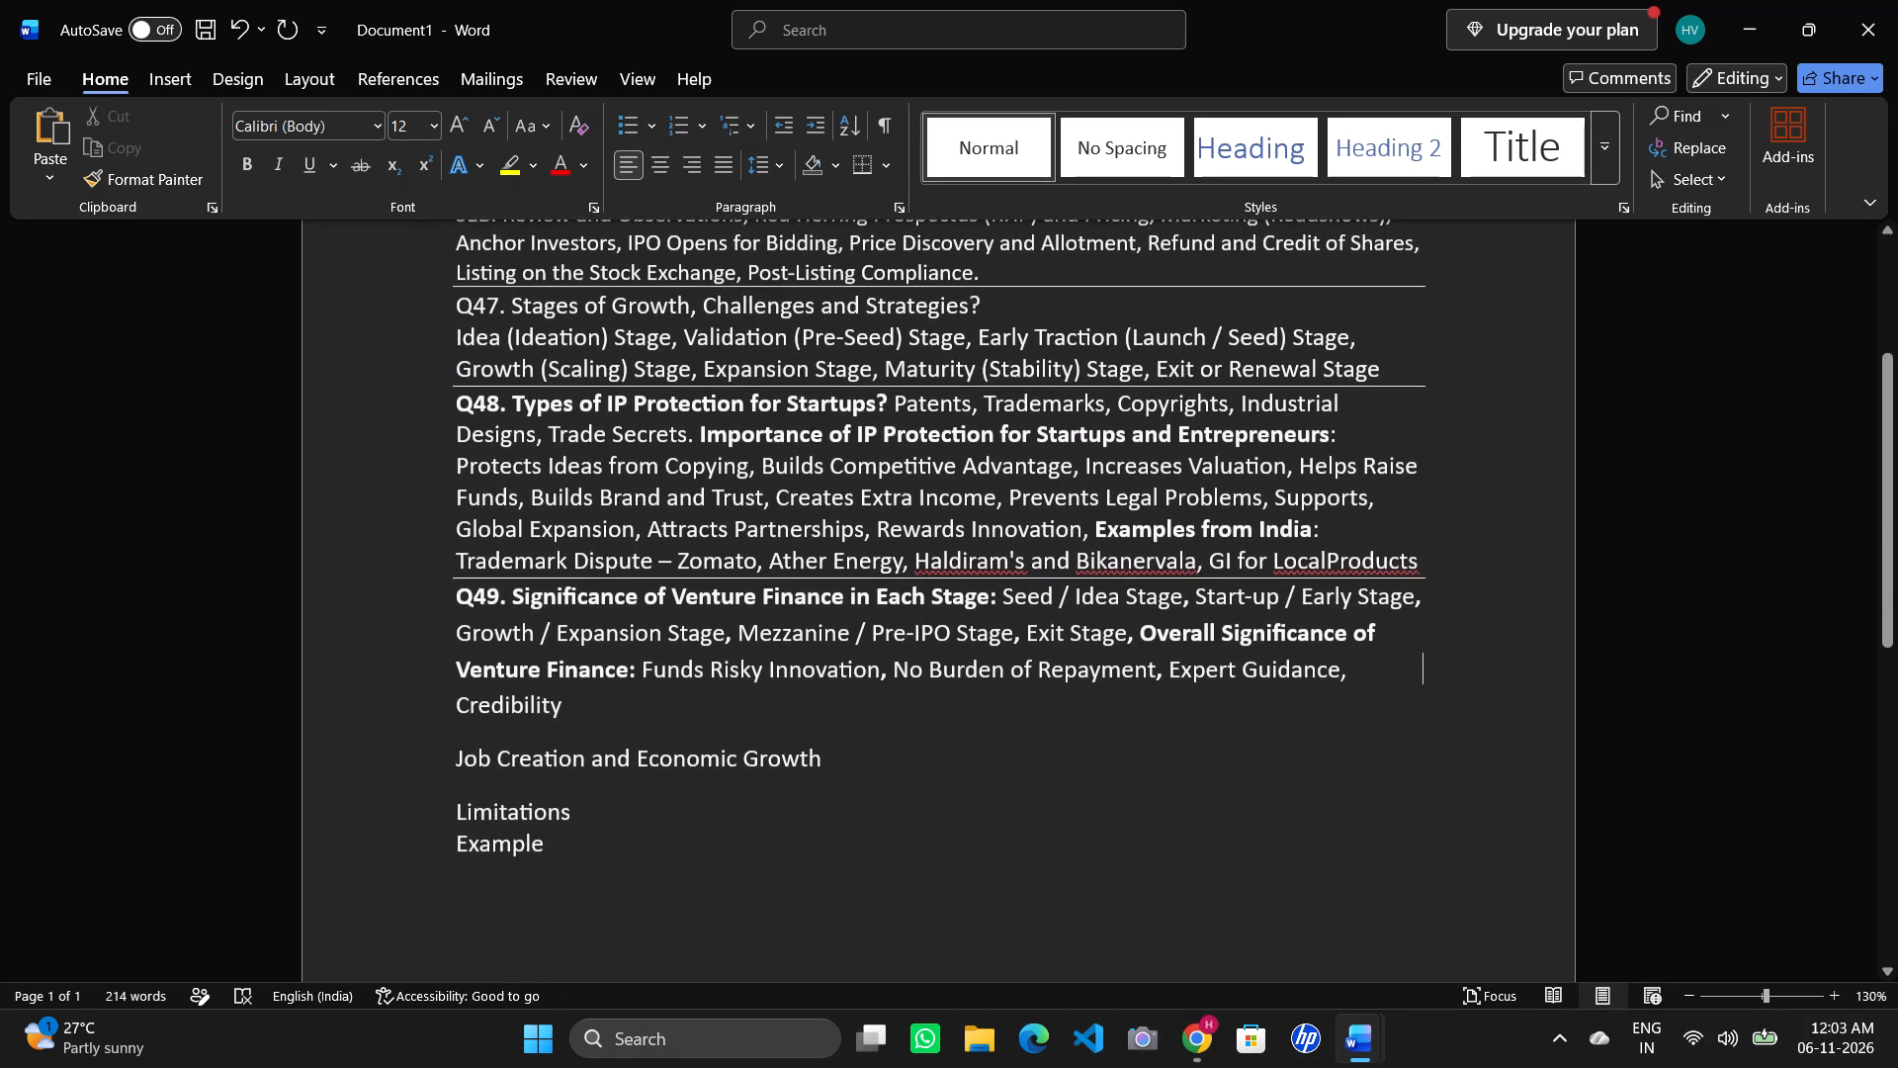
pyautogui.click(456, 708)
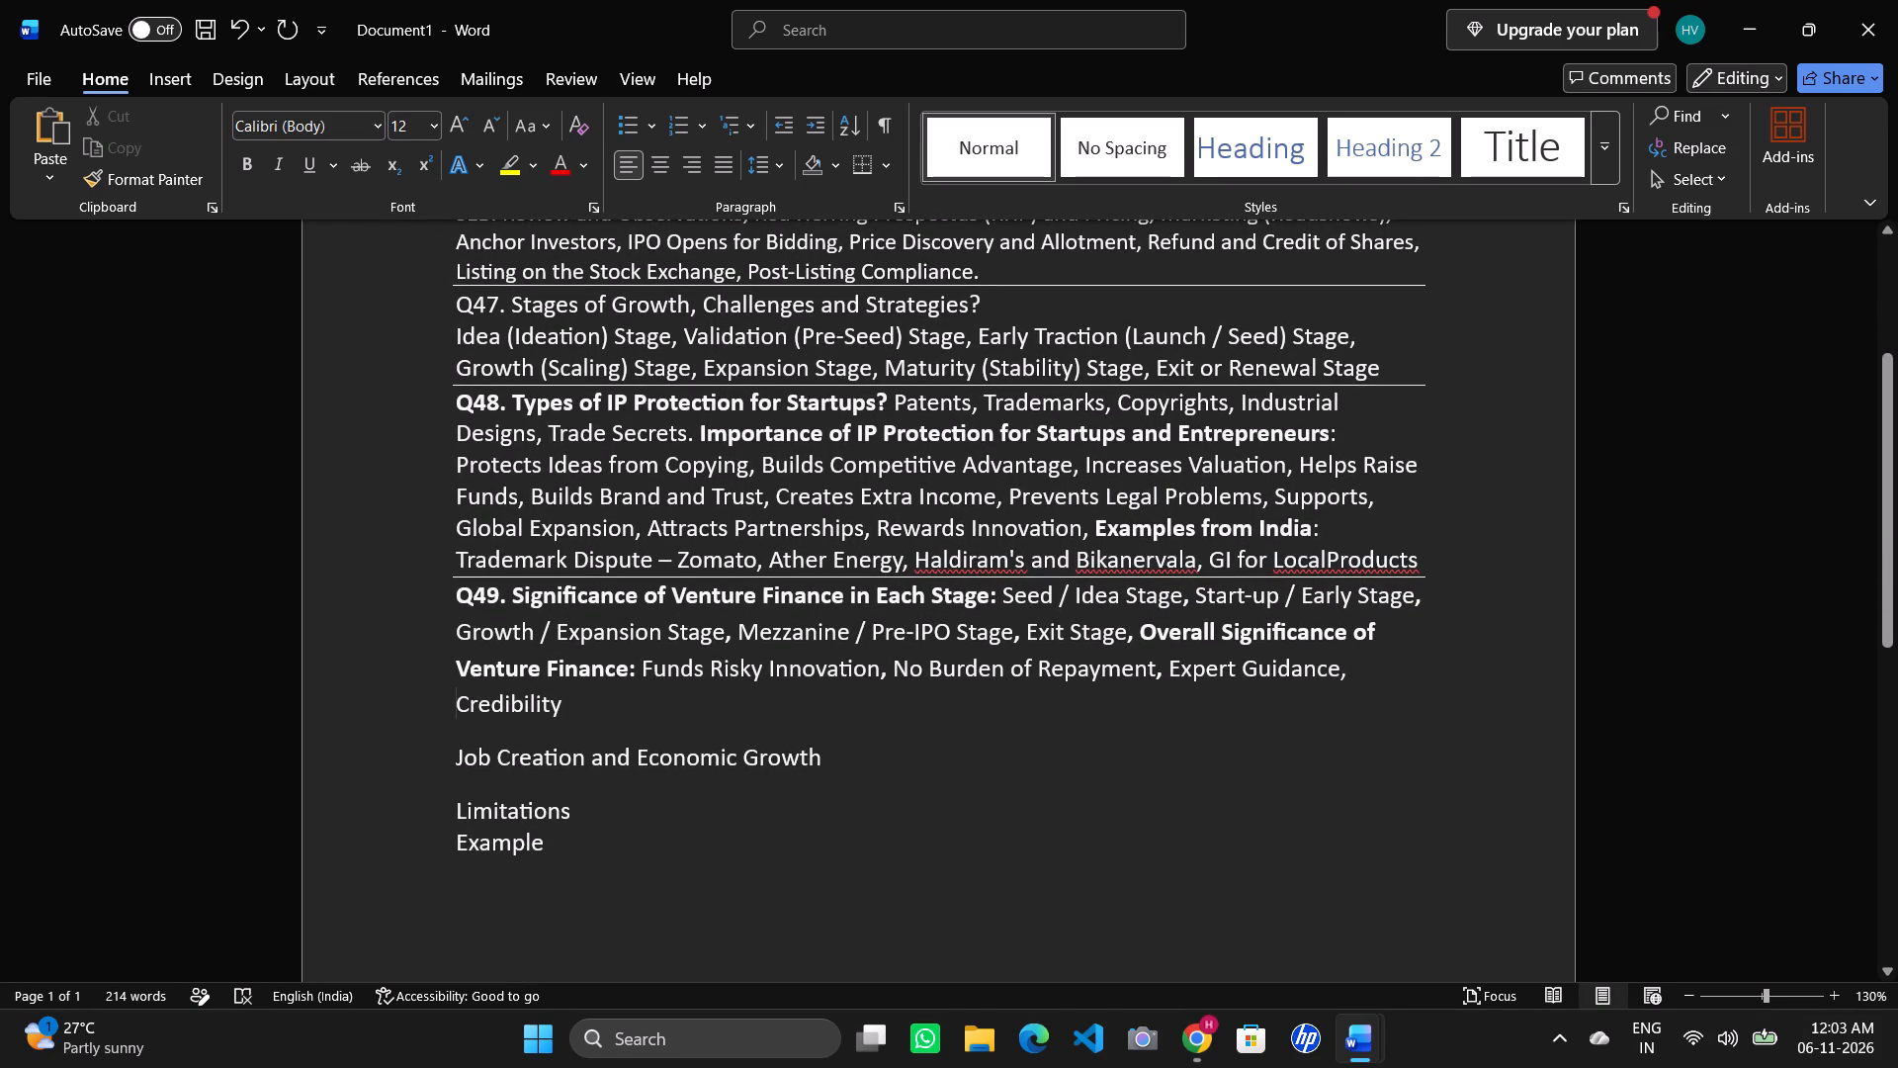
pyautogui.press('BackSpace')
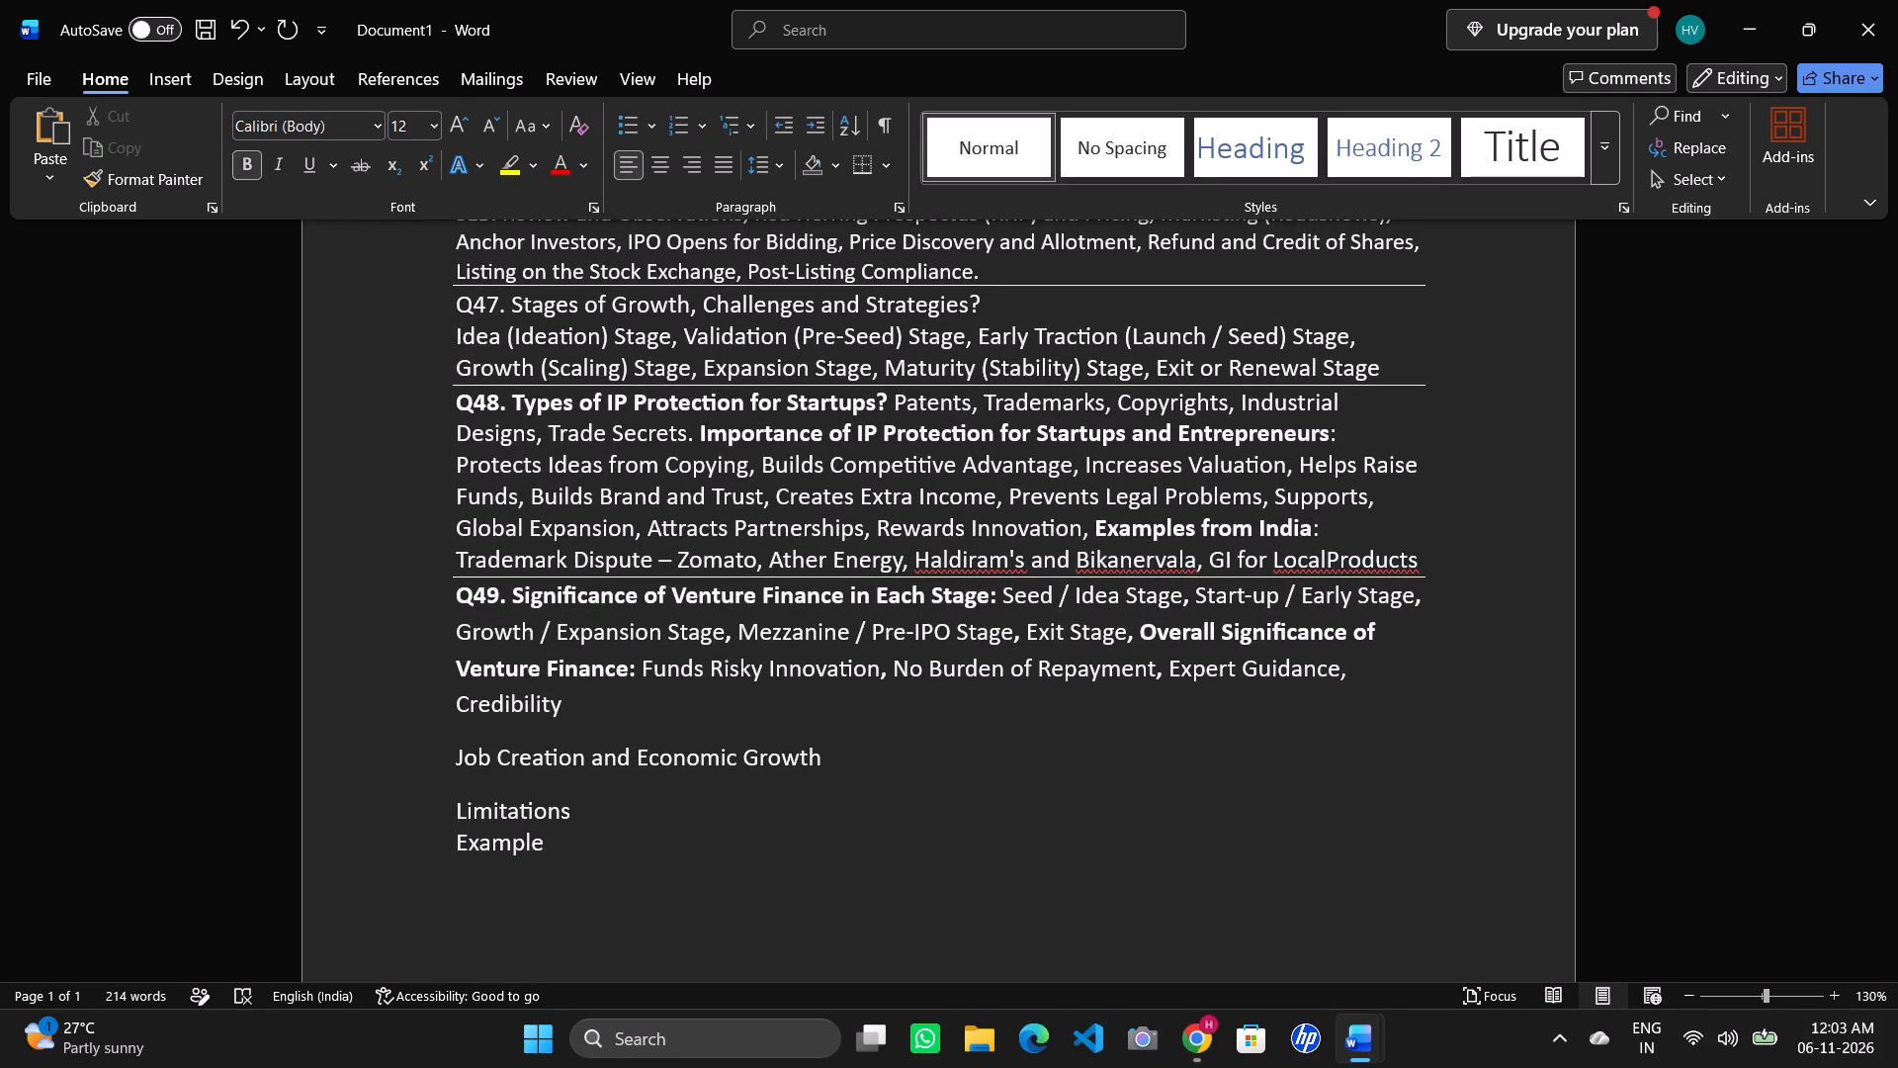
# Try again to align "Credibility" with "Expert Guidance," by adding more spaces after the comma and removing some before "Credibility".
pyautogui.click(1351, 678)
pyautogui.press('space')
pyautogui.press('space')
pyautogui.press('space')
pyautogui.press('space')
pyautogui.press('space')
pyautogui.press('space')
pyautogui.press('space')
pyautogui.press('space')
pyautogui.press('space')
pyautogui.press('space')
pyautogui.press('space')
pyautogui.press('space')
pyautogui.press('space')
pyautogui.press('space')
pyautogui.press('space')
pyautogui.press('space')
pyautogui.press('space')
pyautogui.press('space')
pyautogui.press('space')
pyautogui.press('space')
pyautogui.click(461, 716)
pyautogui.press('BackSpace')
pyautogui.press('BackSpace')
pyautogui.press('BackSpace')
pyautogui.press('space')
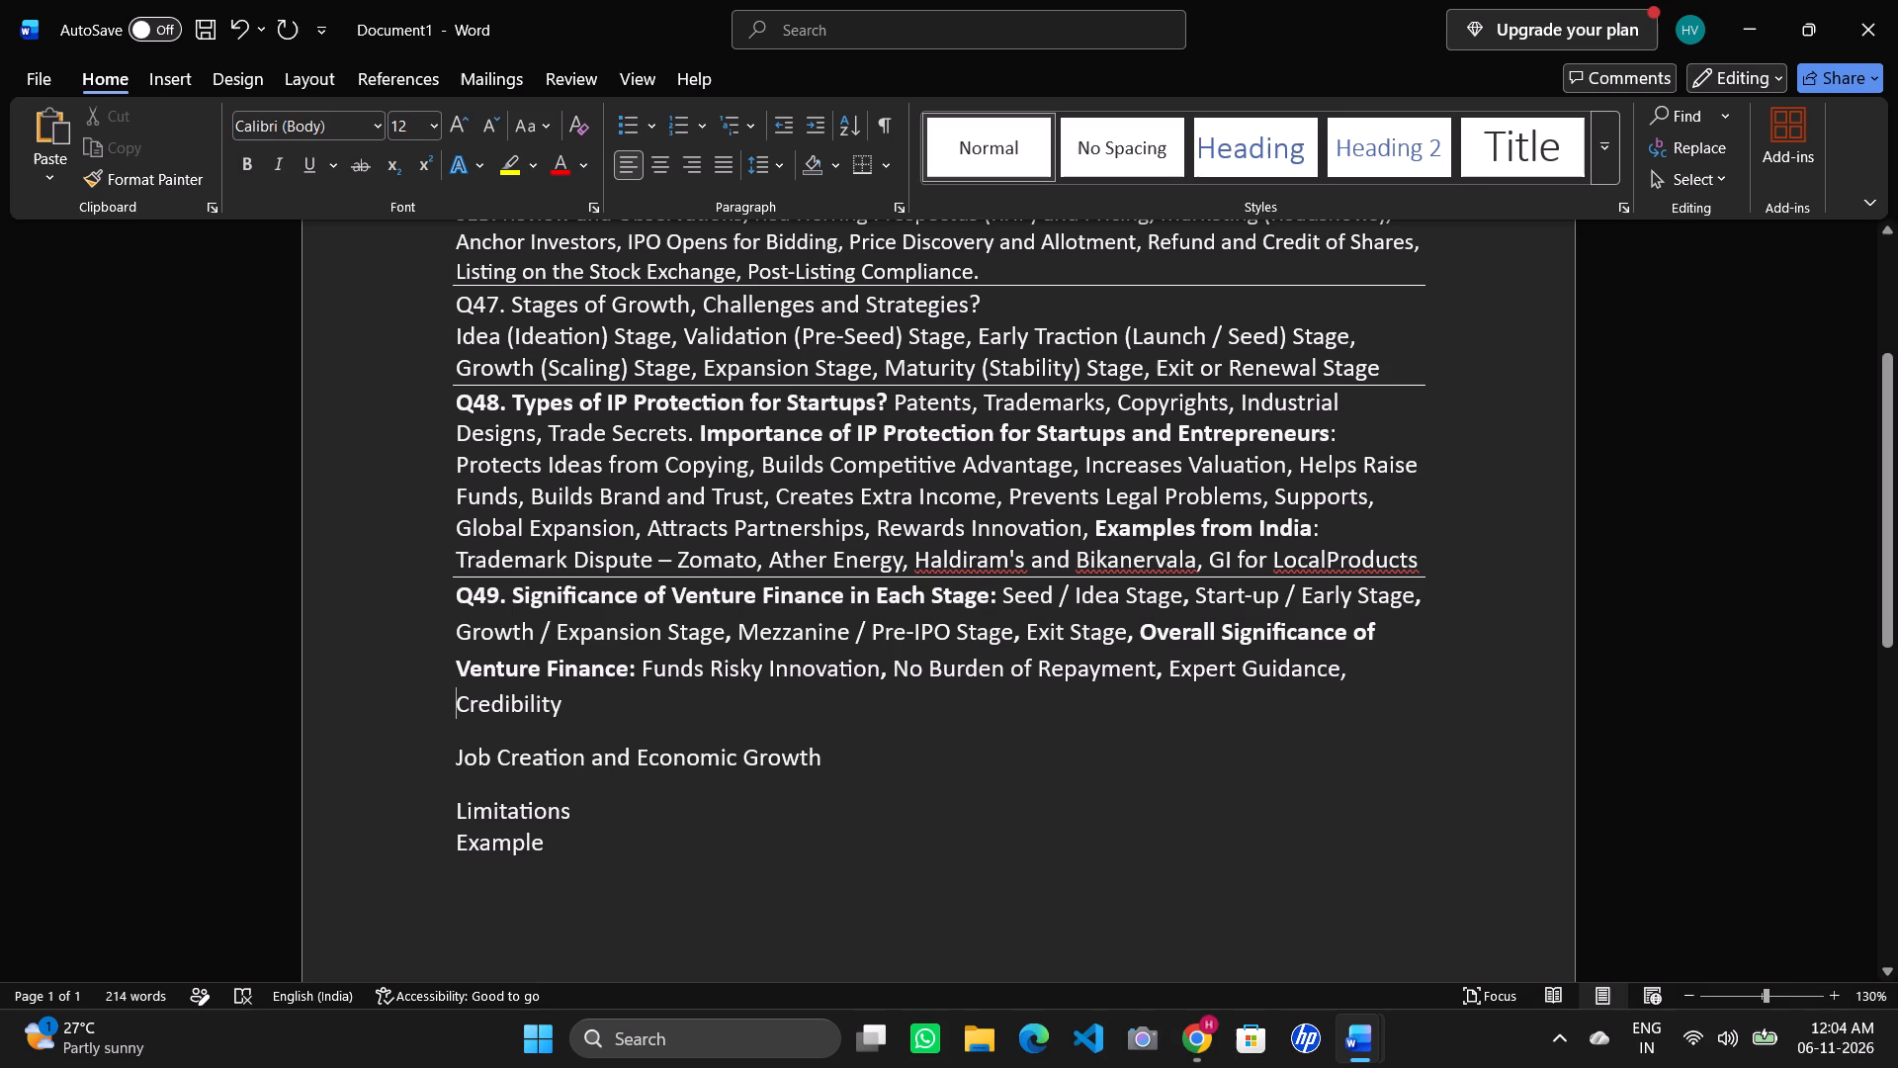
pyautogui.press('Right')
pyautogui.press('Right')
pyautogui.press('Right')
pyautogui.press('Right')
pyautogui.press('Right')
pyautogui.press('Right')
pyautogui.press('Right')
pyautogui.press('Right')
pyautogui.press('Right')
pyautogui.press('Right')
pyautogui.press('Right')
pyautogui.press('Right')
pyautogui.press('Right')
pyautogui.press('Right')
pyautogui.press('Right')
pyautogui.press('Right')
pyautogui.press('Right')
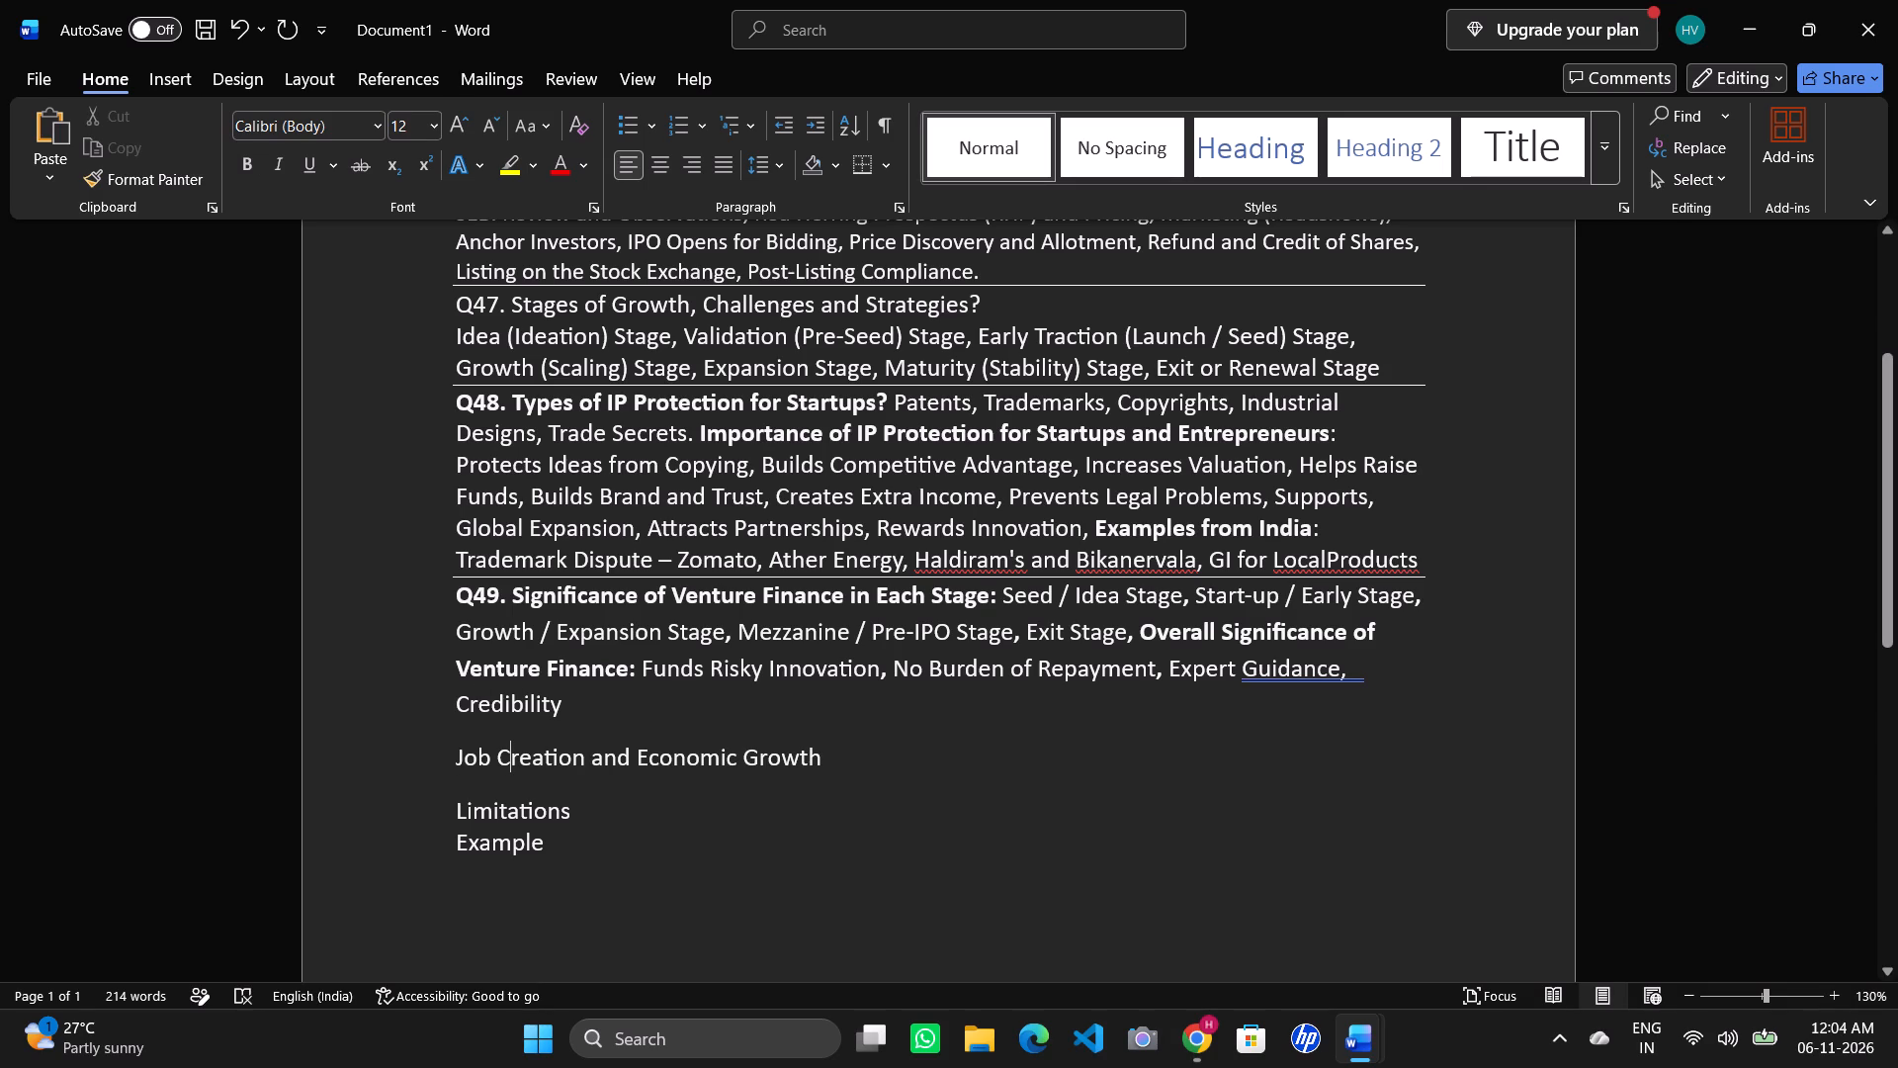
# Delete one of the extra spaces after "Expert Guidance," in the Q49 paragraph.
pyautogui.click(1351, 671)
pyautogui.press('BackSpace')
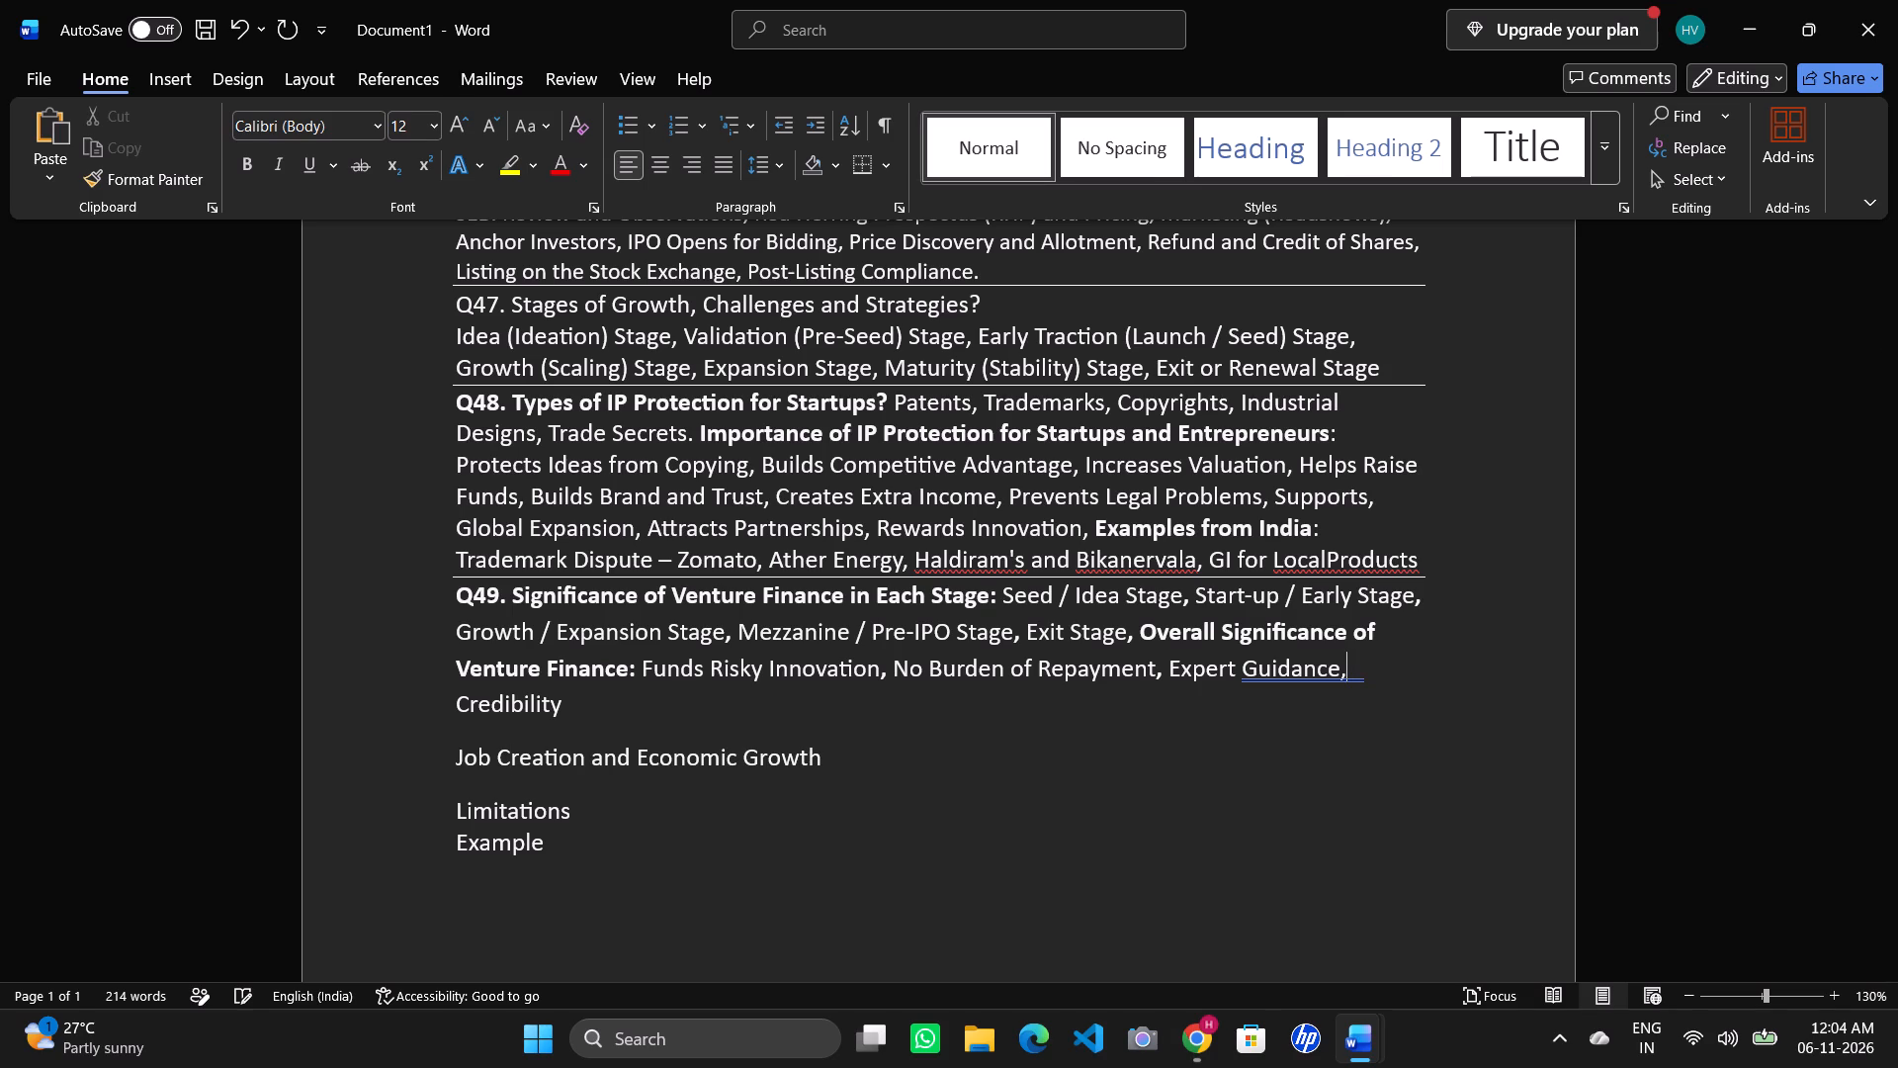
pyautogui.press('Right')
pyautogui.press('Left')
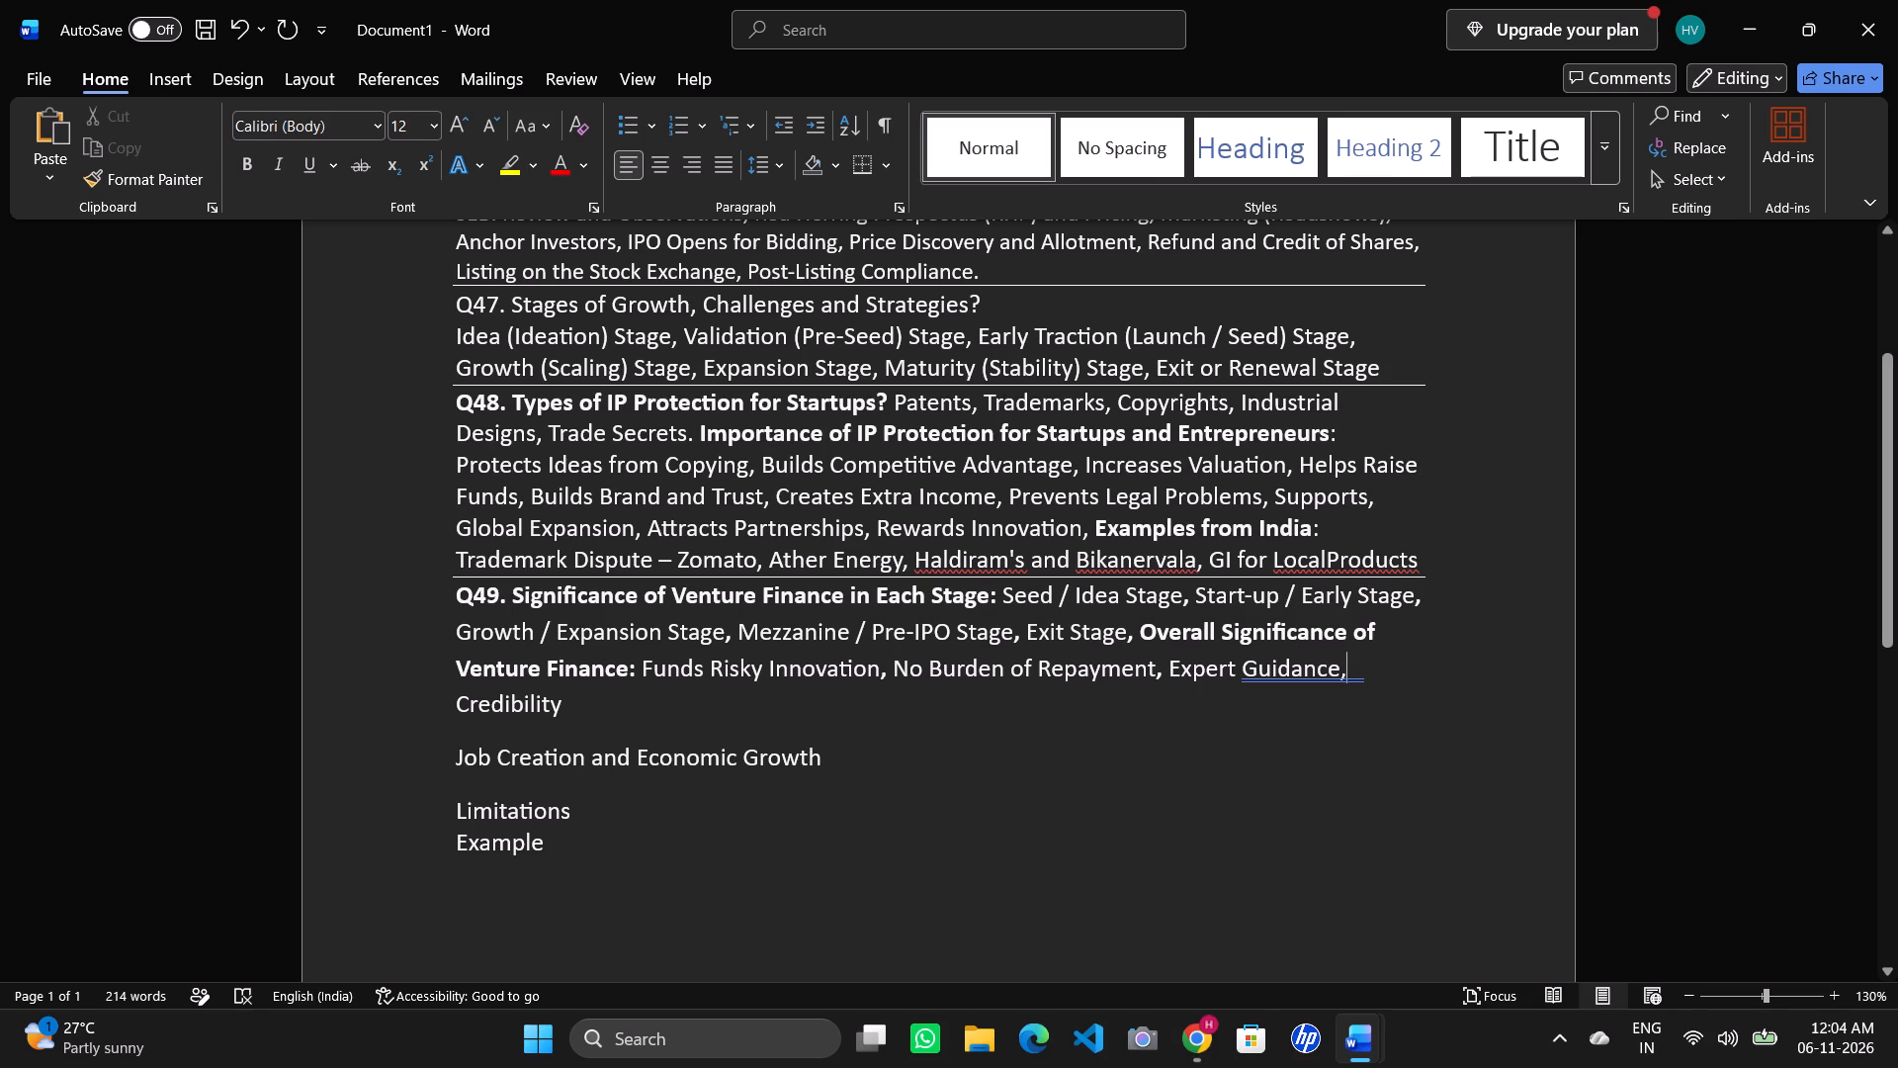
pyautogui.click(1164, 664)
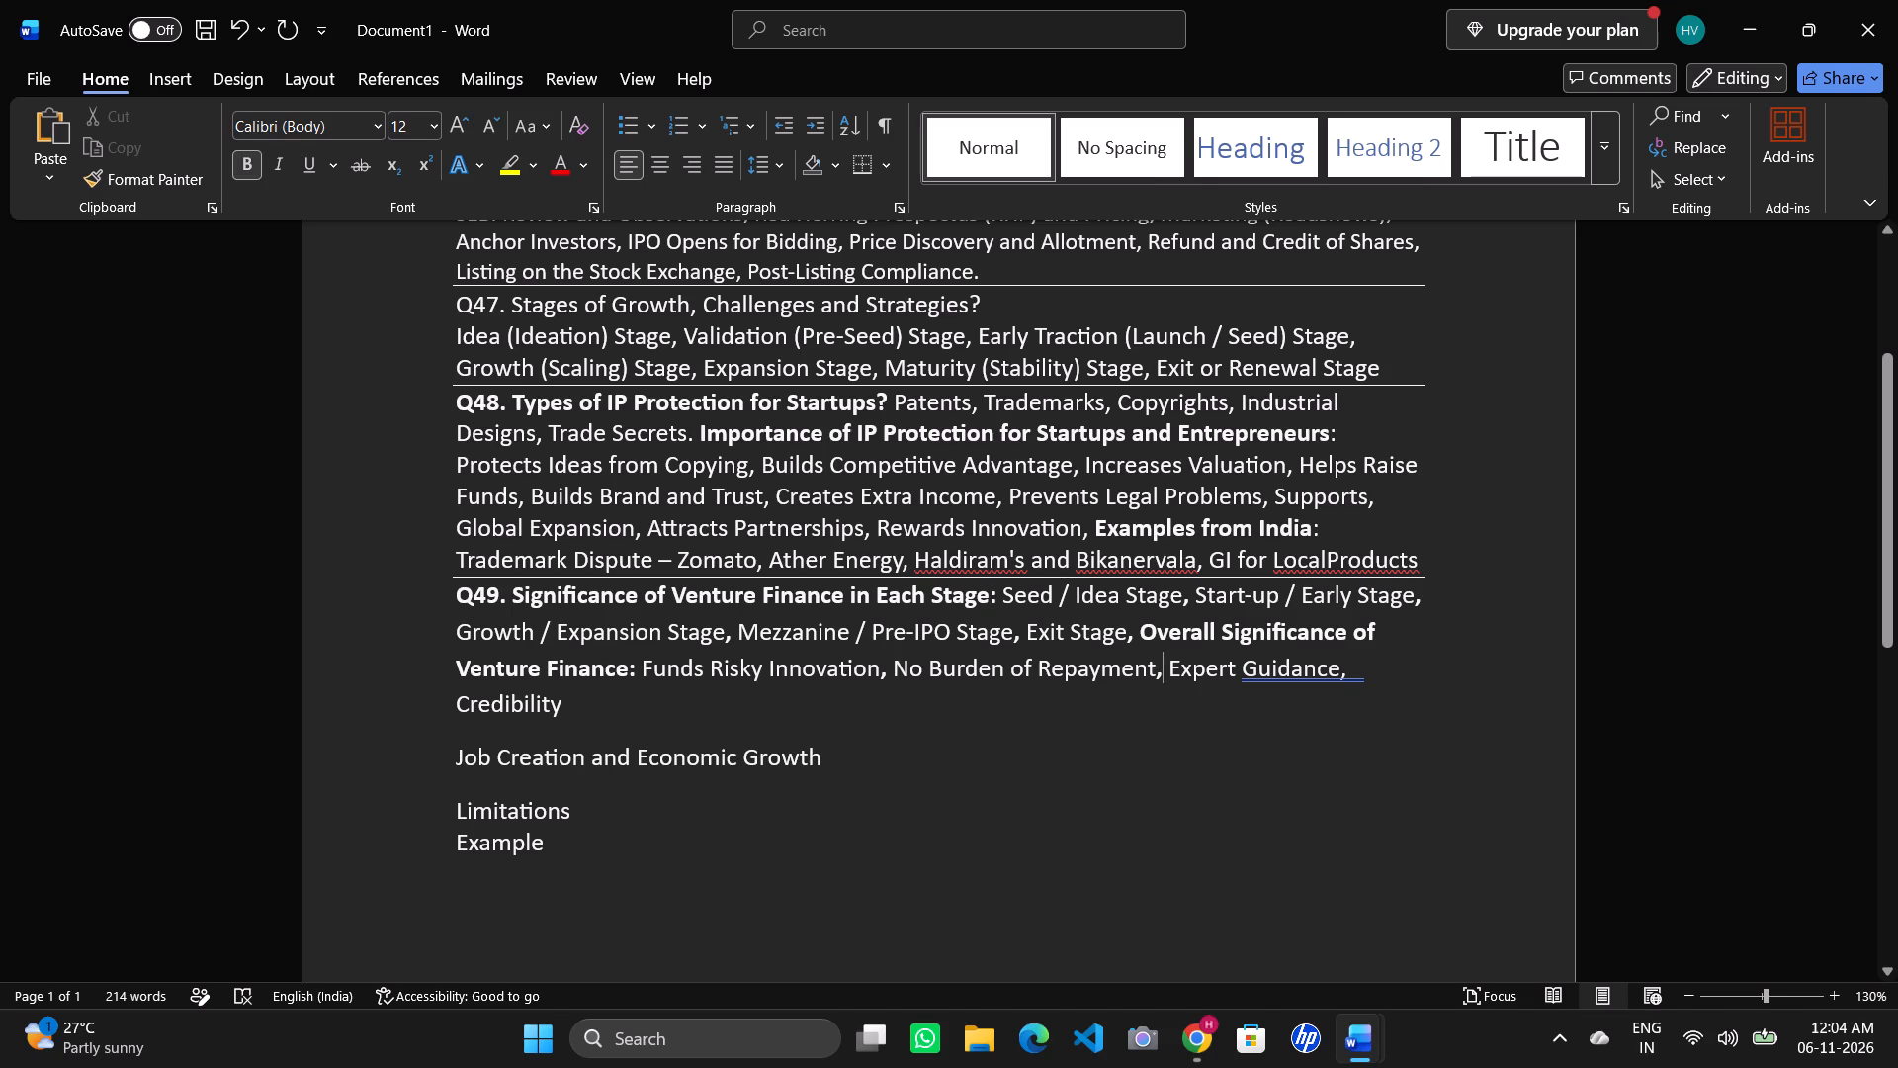
# Move the word "Credibility" to just after "Expert Guidance," in the Q49 paragraph, ahead of the extra spaces.
pyautogui.click(560, 715)
pyautogui.moveTo(560, 715); pyautogui.dragTo(433, 724)
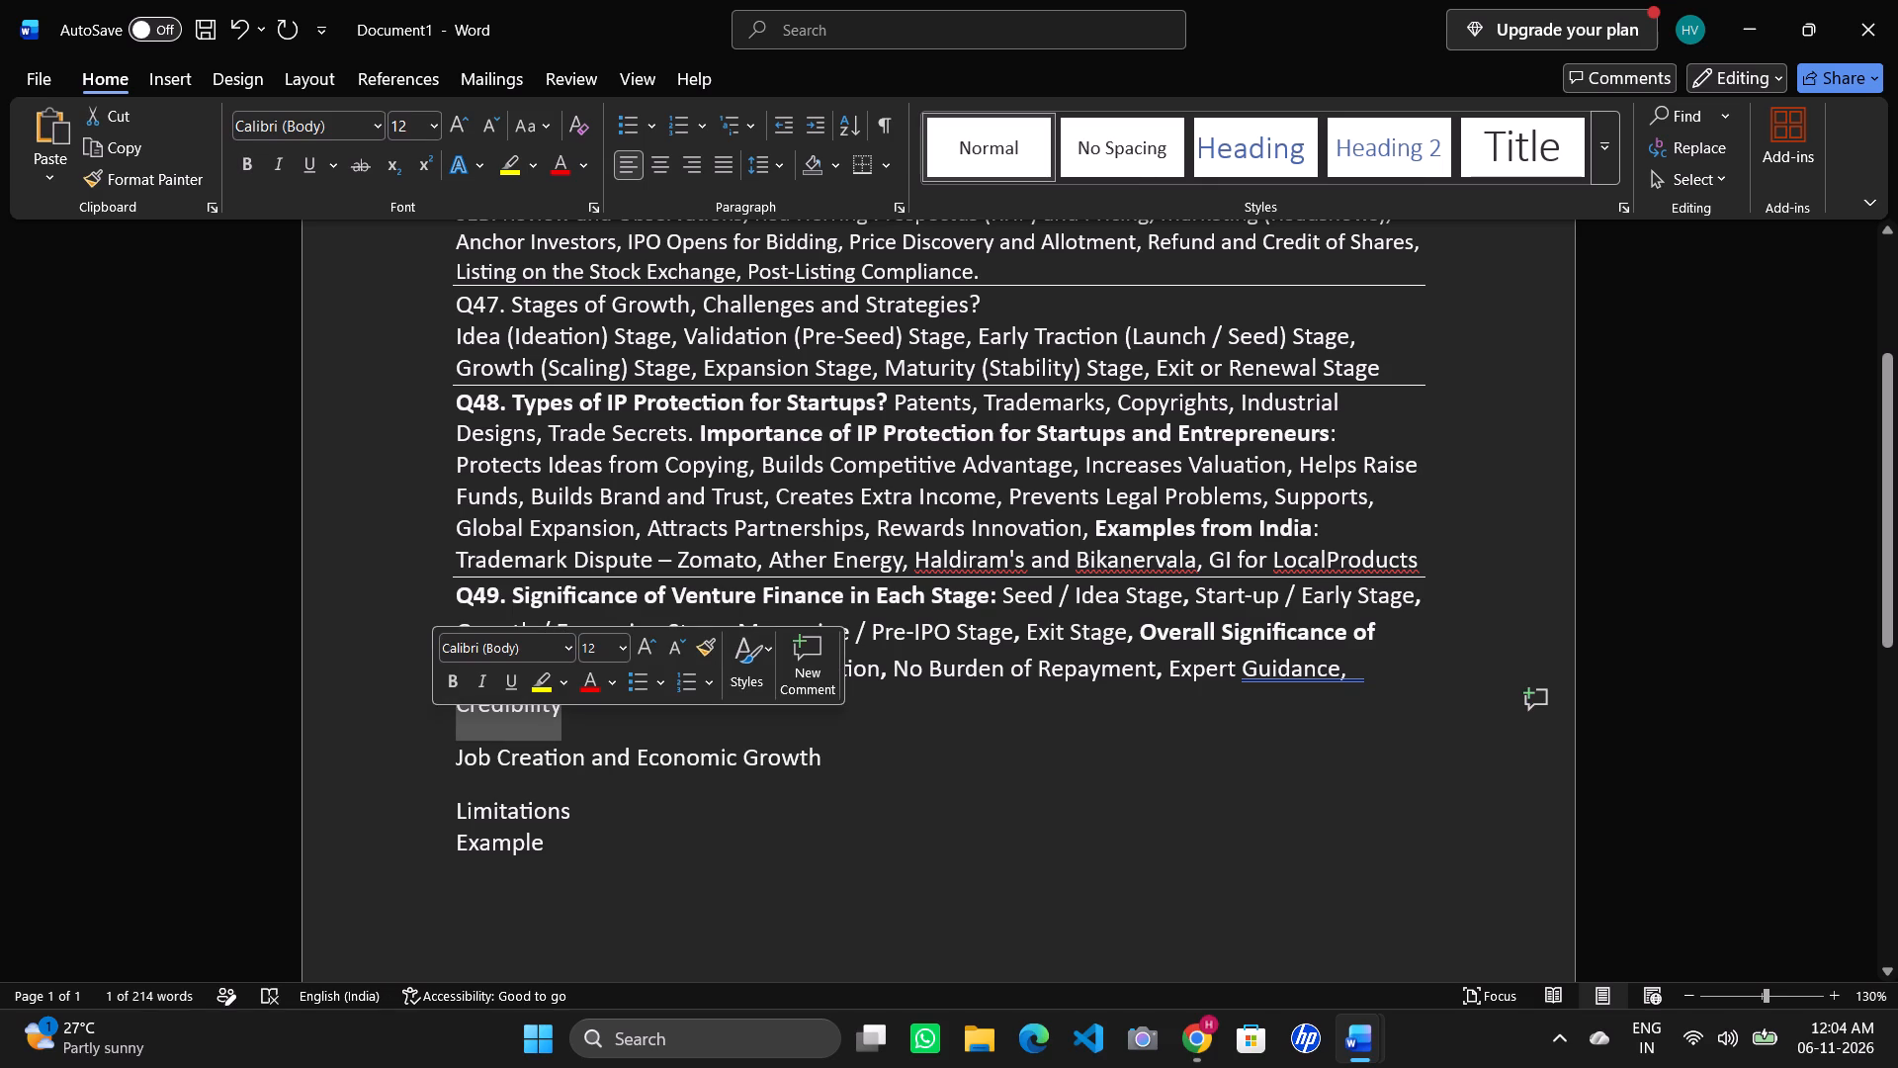
pyautogui.hotkey('ctrl', 'x')
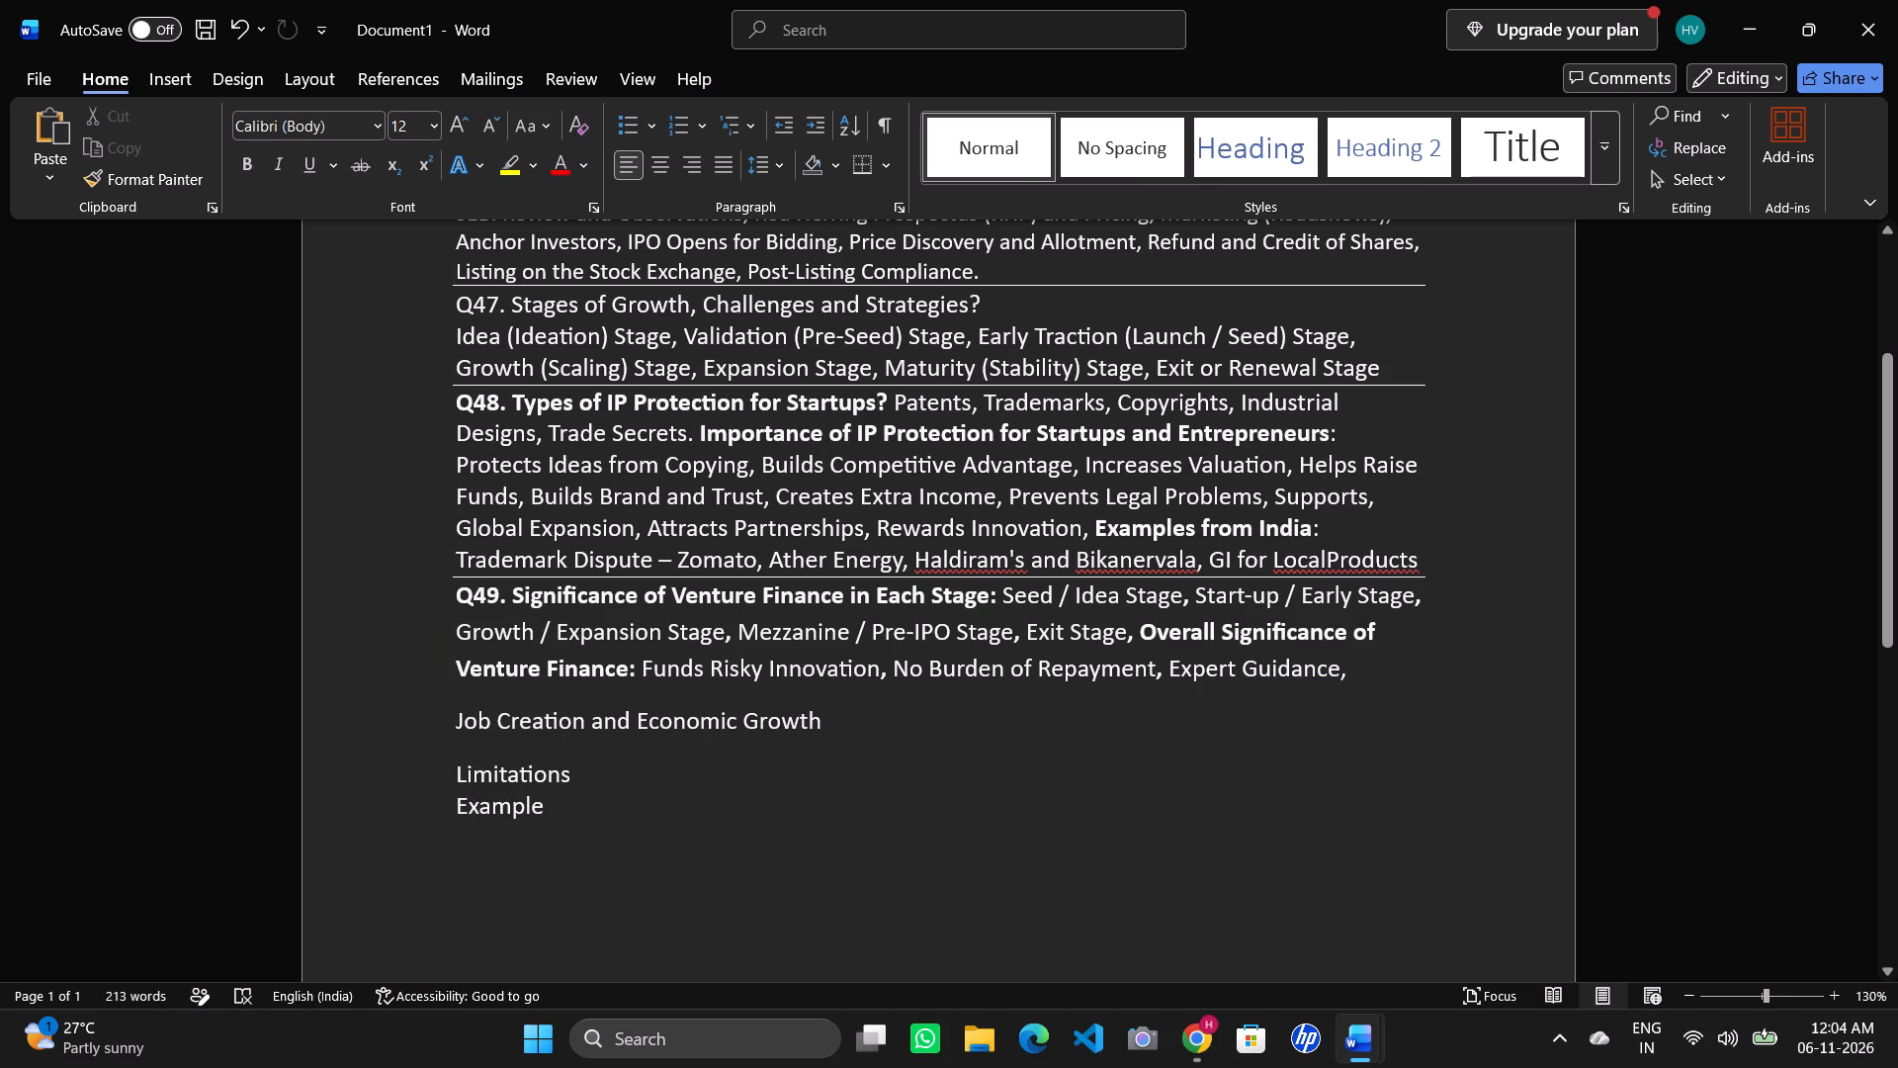
pyautogui.click(1373, 667)
pyautogui.press('Left')
pyautogui.press('Left')
pyautogui.press('Left')
pyautogui.press('Left')
pyautogui.press('Left')
pyautogui.press('Left')
pyautogui.press('Right')
pyautogui.press('Right')
pyautogui.hotkey('ctrl', 'v')
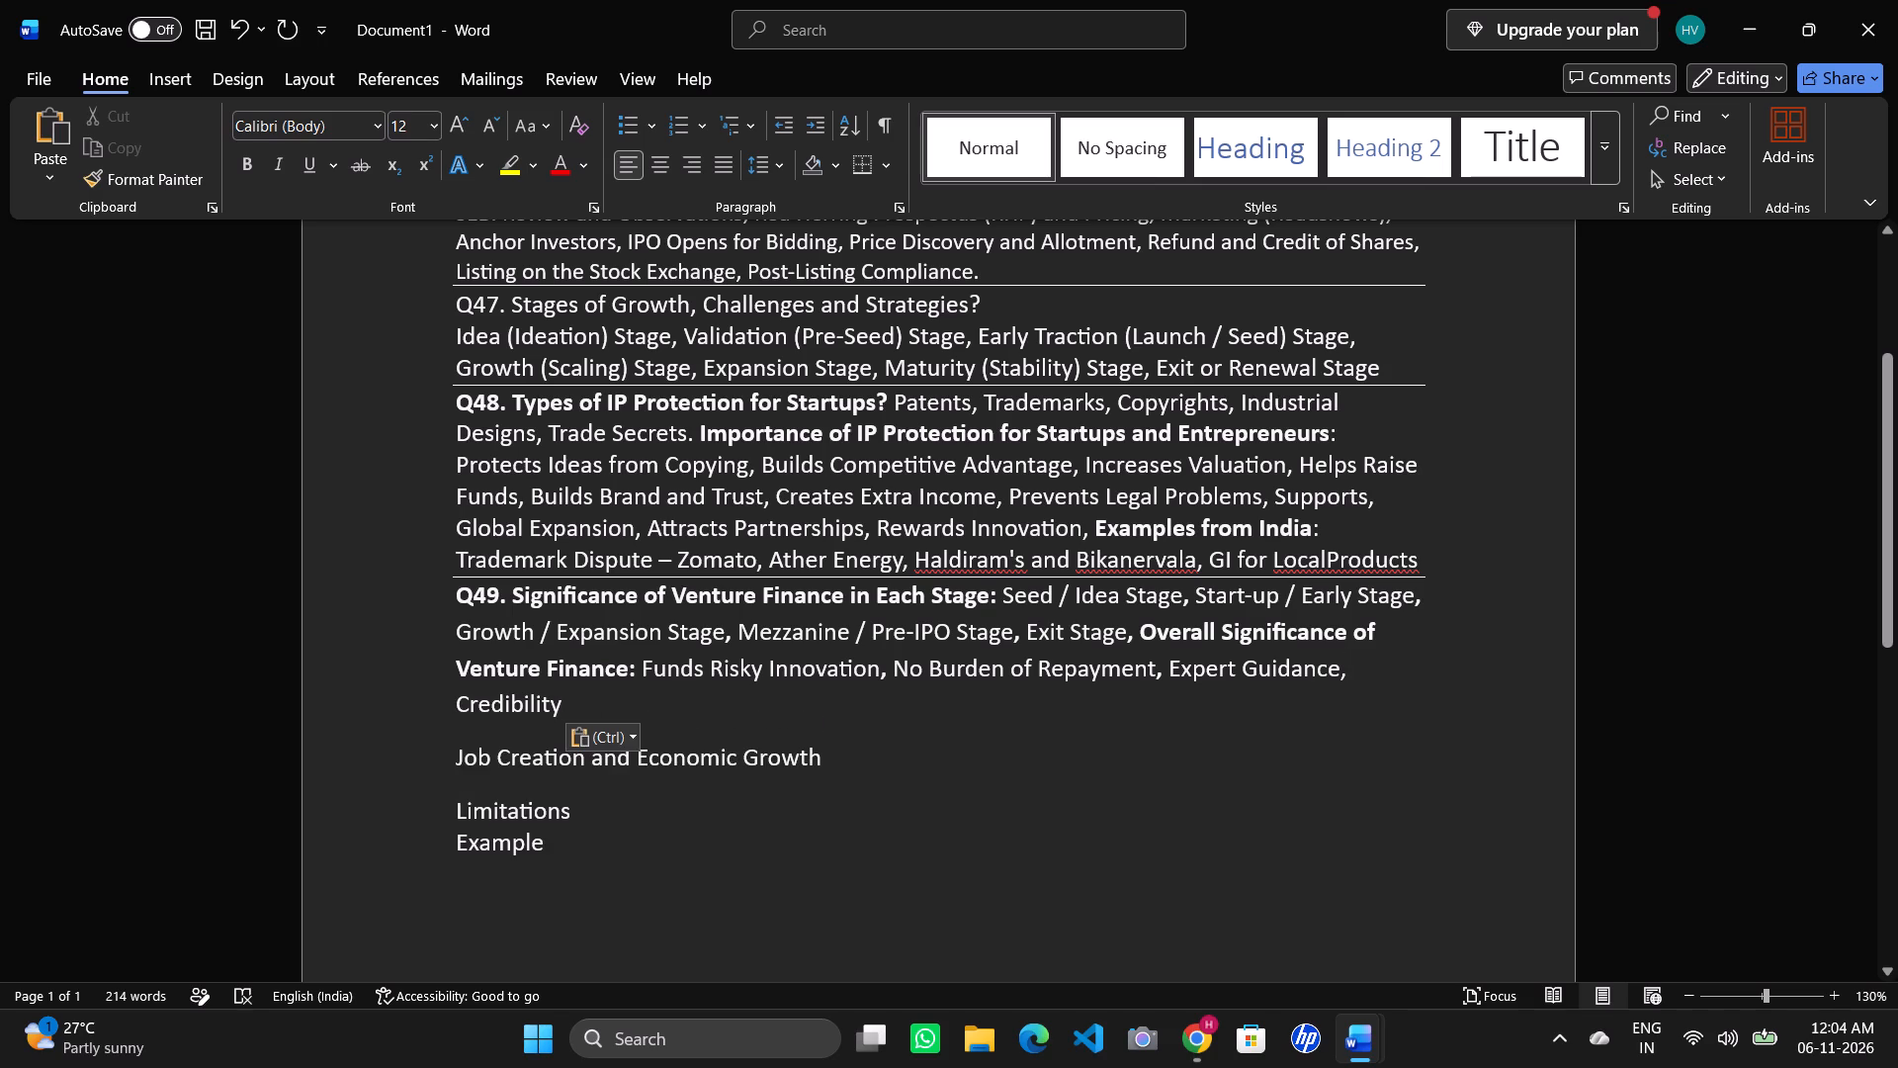
# Re-enter the comma after "Exit Stage" in the Q49 paragraph.
pyautogui.hotkey('alt', 'Tab')
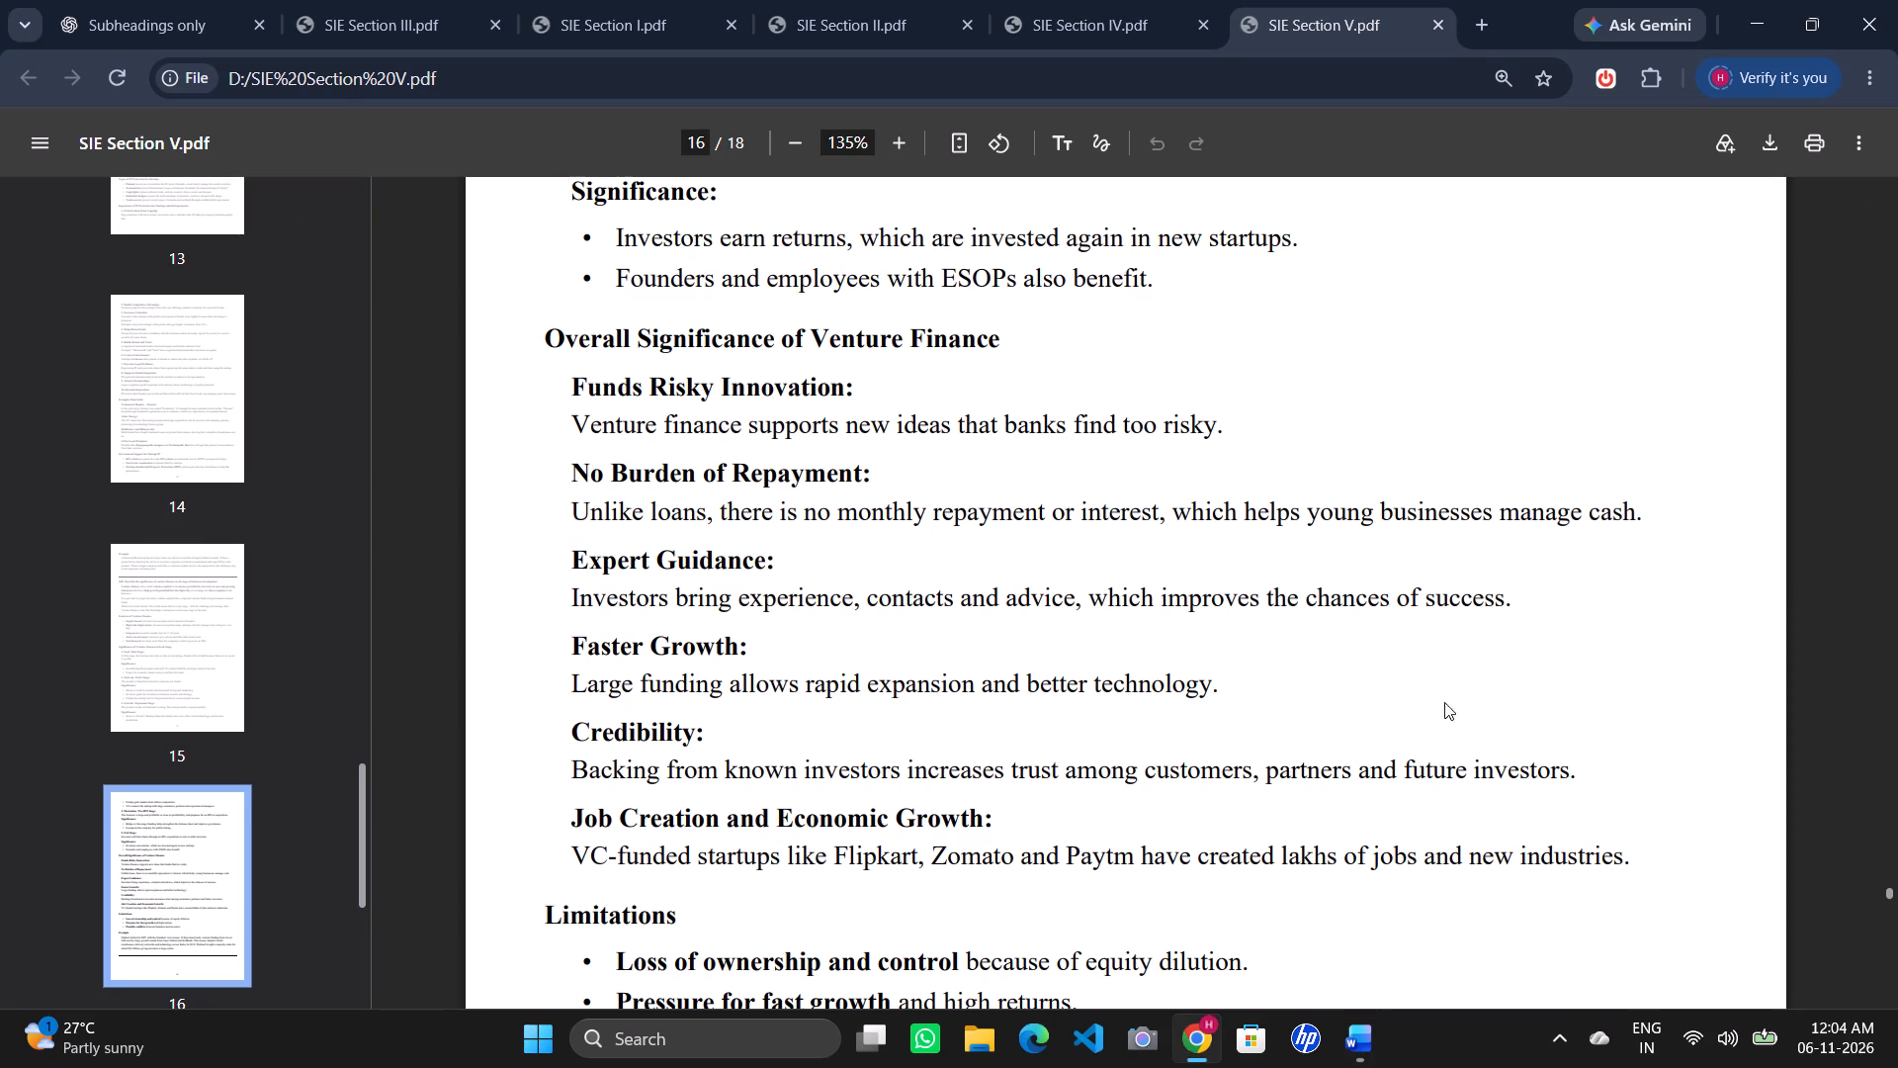
pyautogui.hotkey('alt', 'Tab')
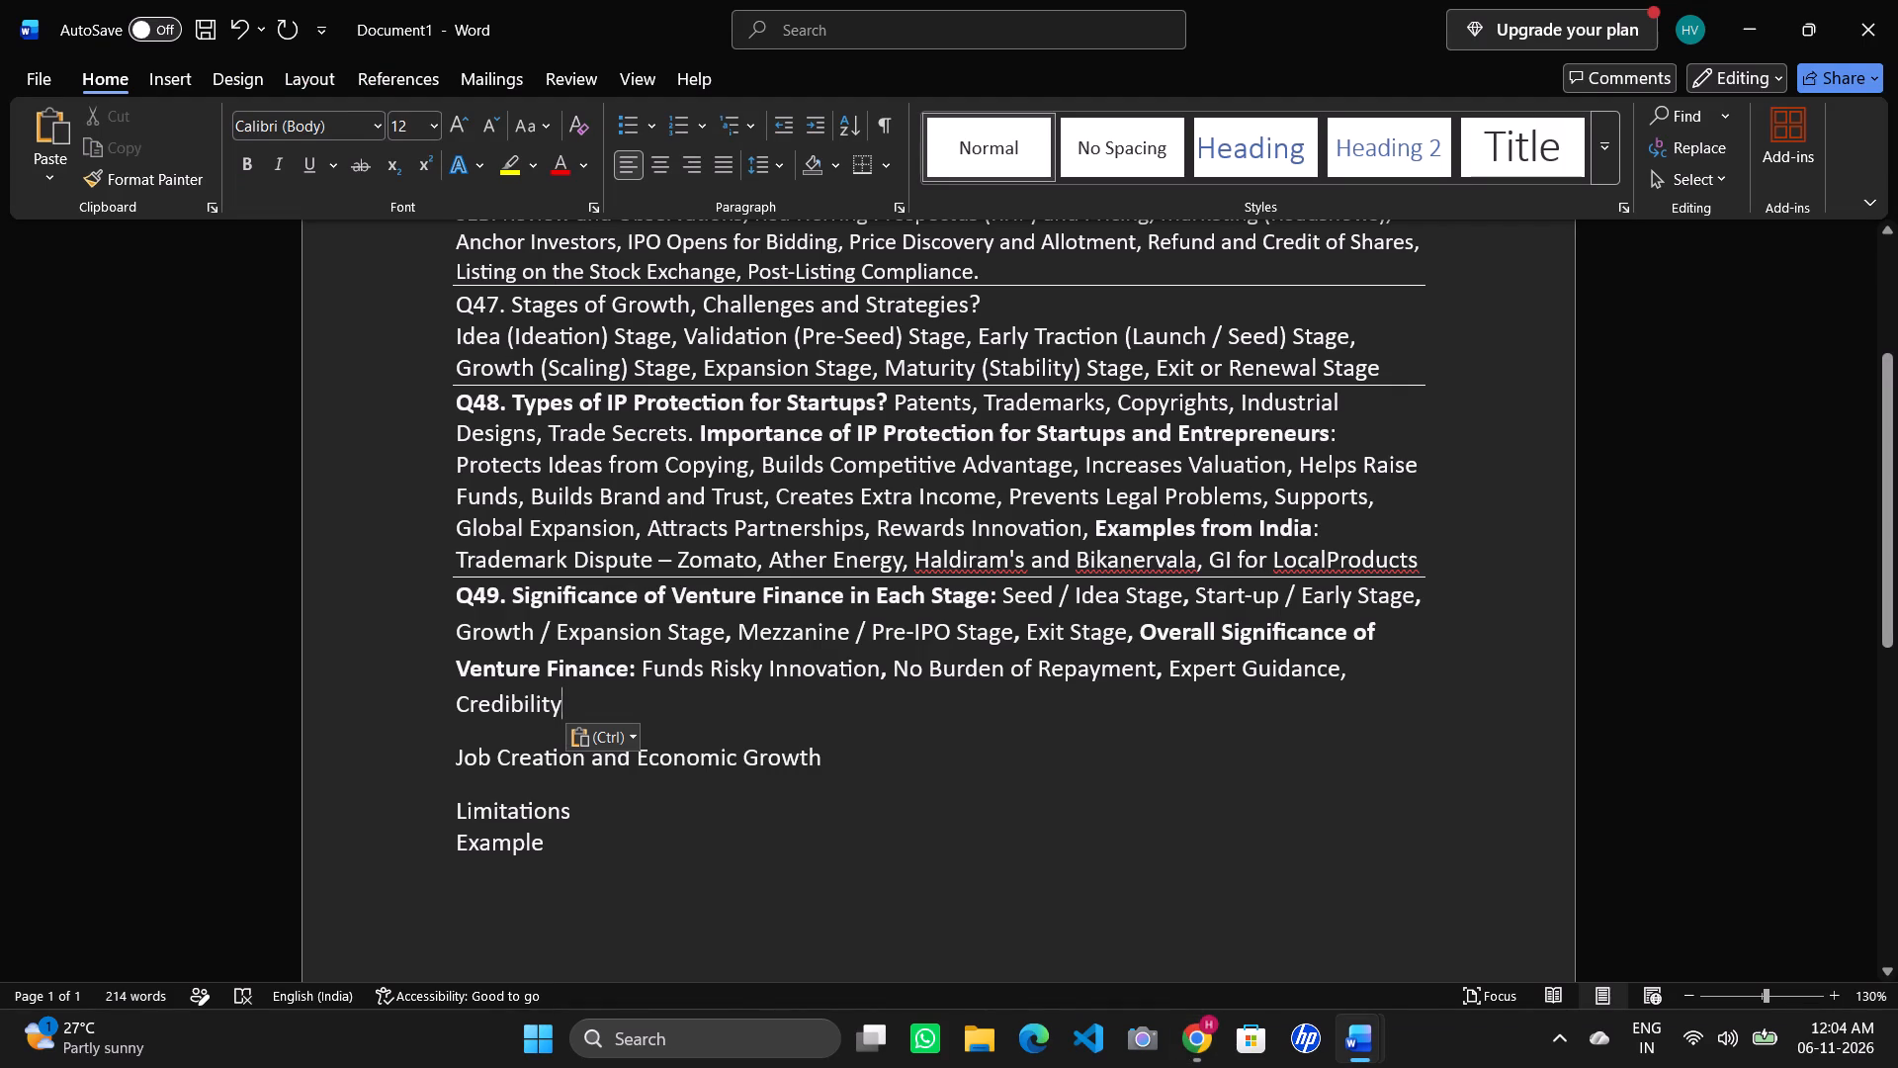
pyautogui.click(1127, 643)
pyautogui.press('Right')
pyautogui.press('BackSpace')
pyautogui.press(',')
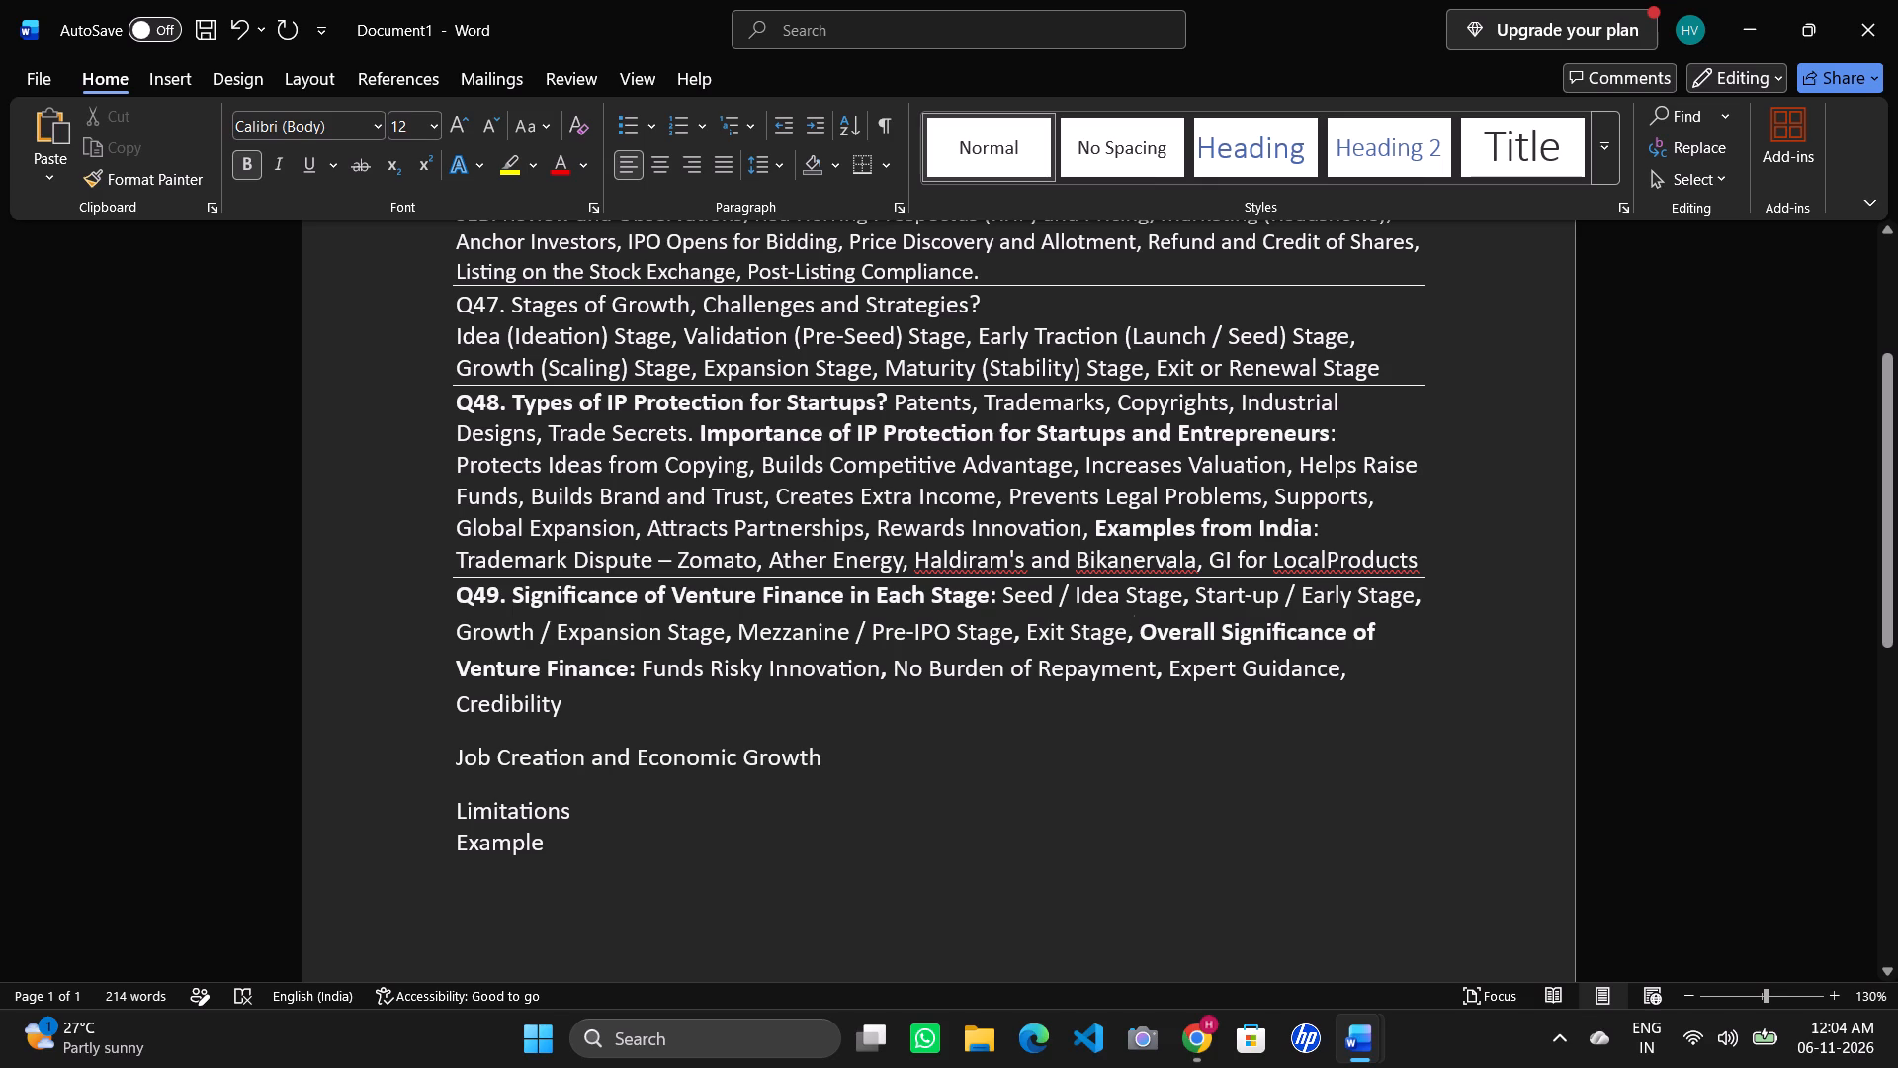
# Join "Job Creation and Economic Growth" onto the Q49 paragraph after "Credibility", replacing the extra spaces with a comma and one space.
pyautogui.hotkey('alt', 'Tab')
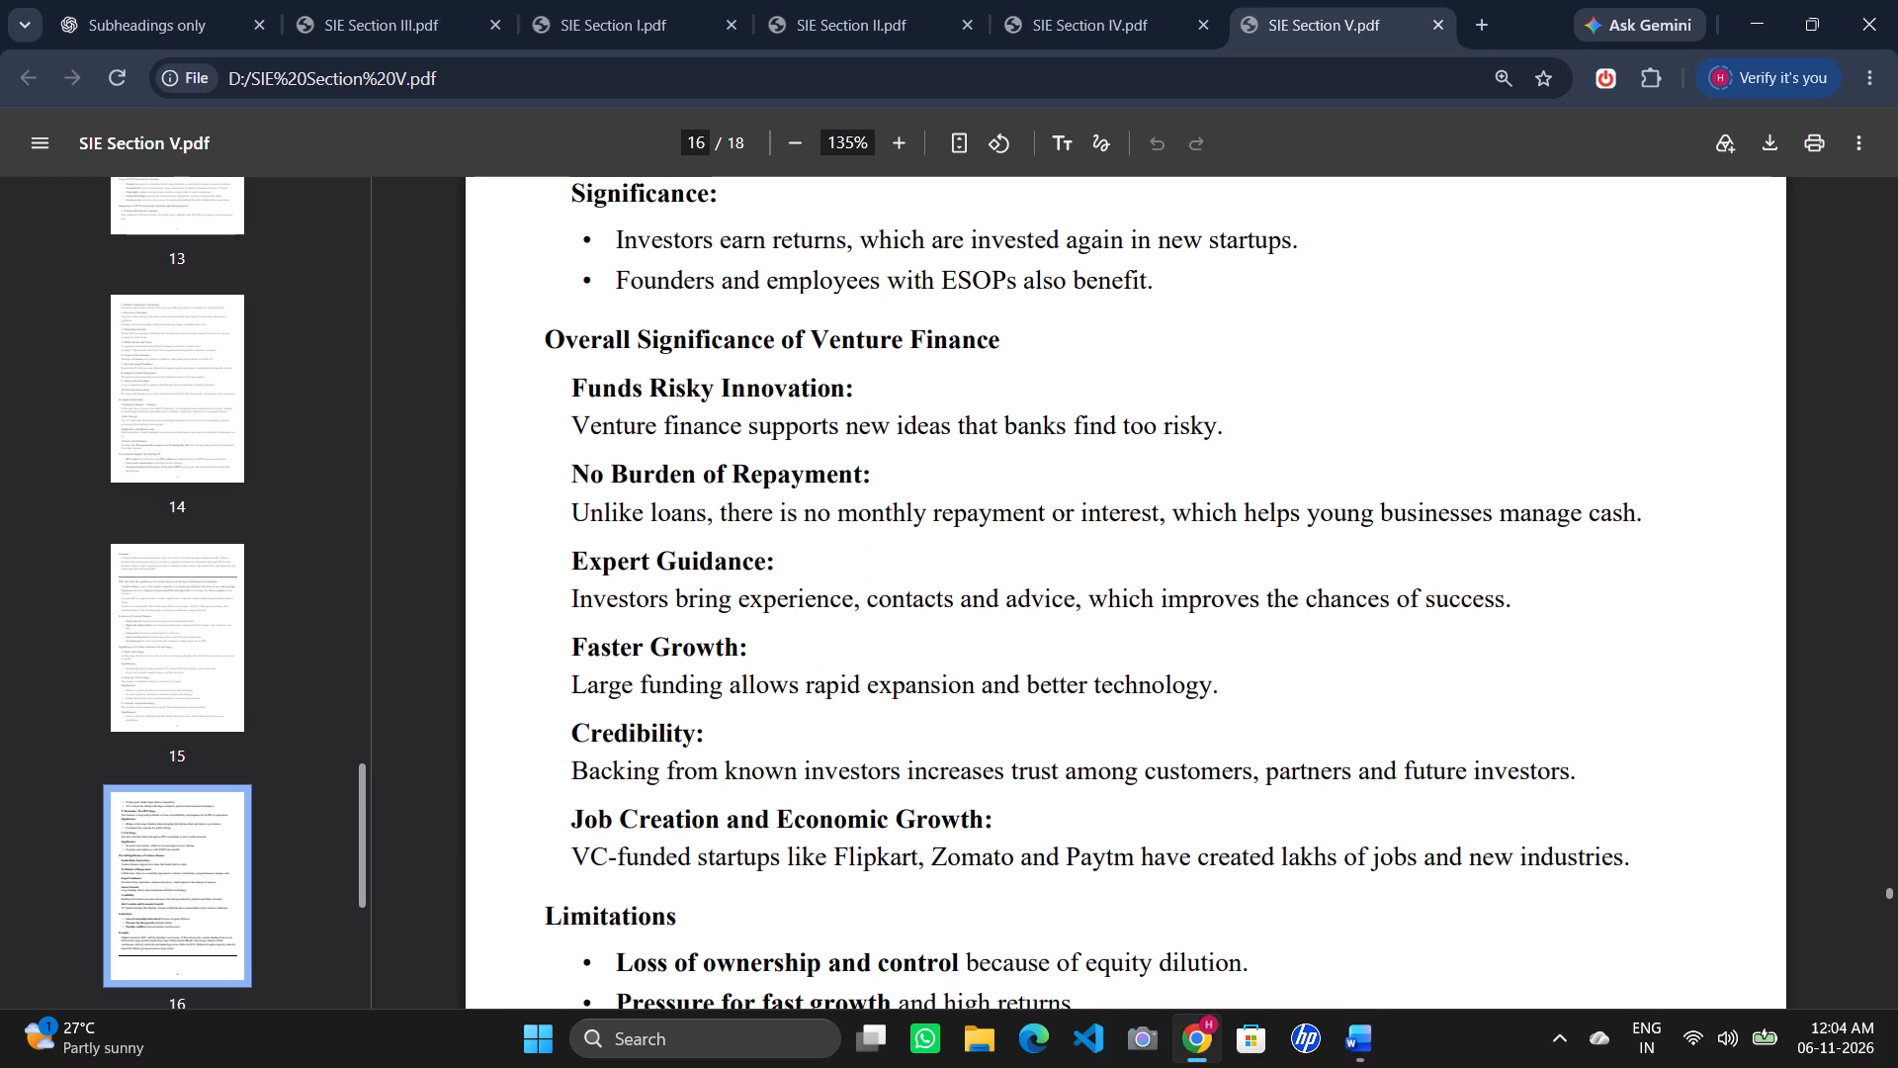
pyautogui.hotkey('alt', 'Tab')
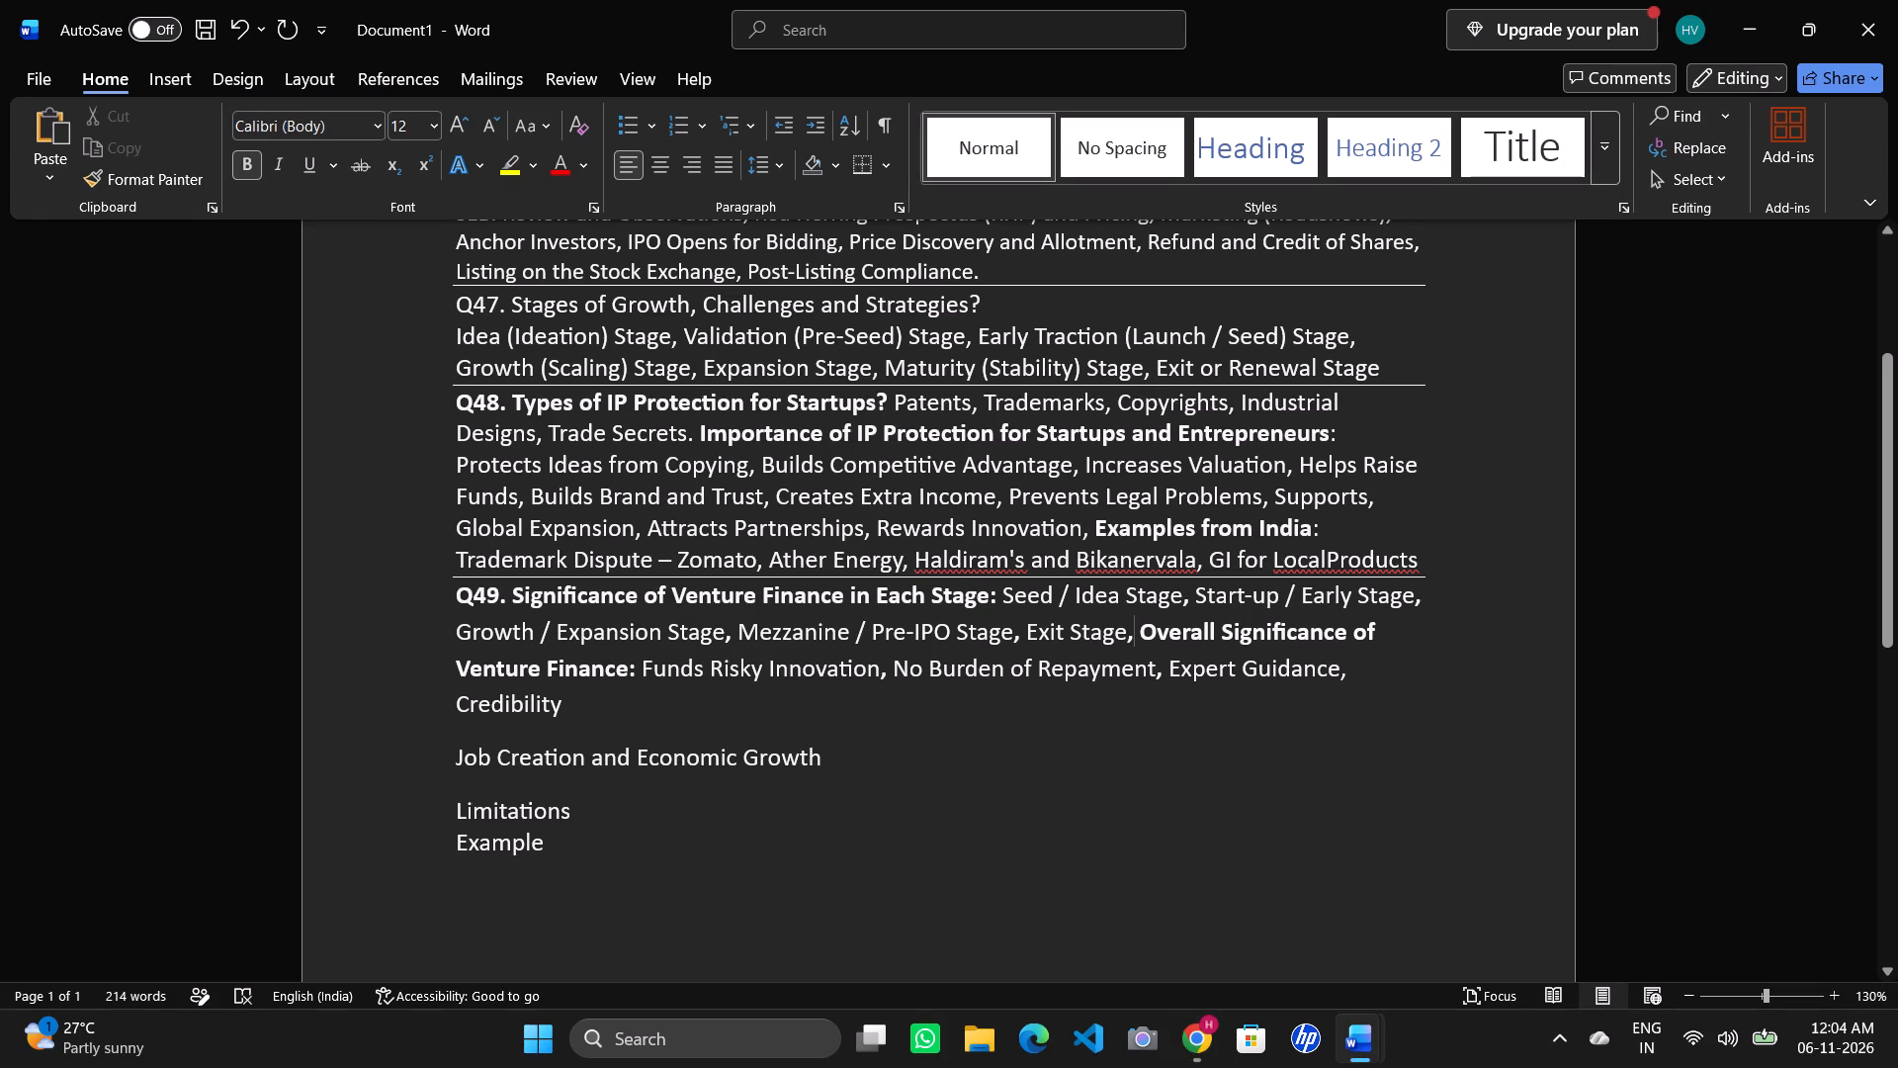
pyautogui.click(448, 778)
pyautogui.press('BackSpace')
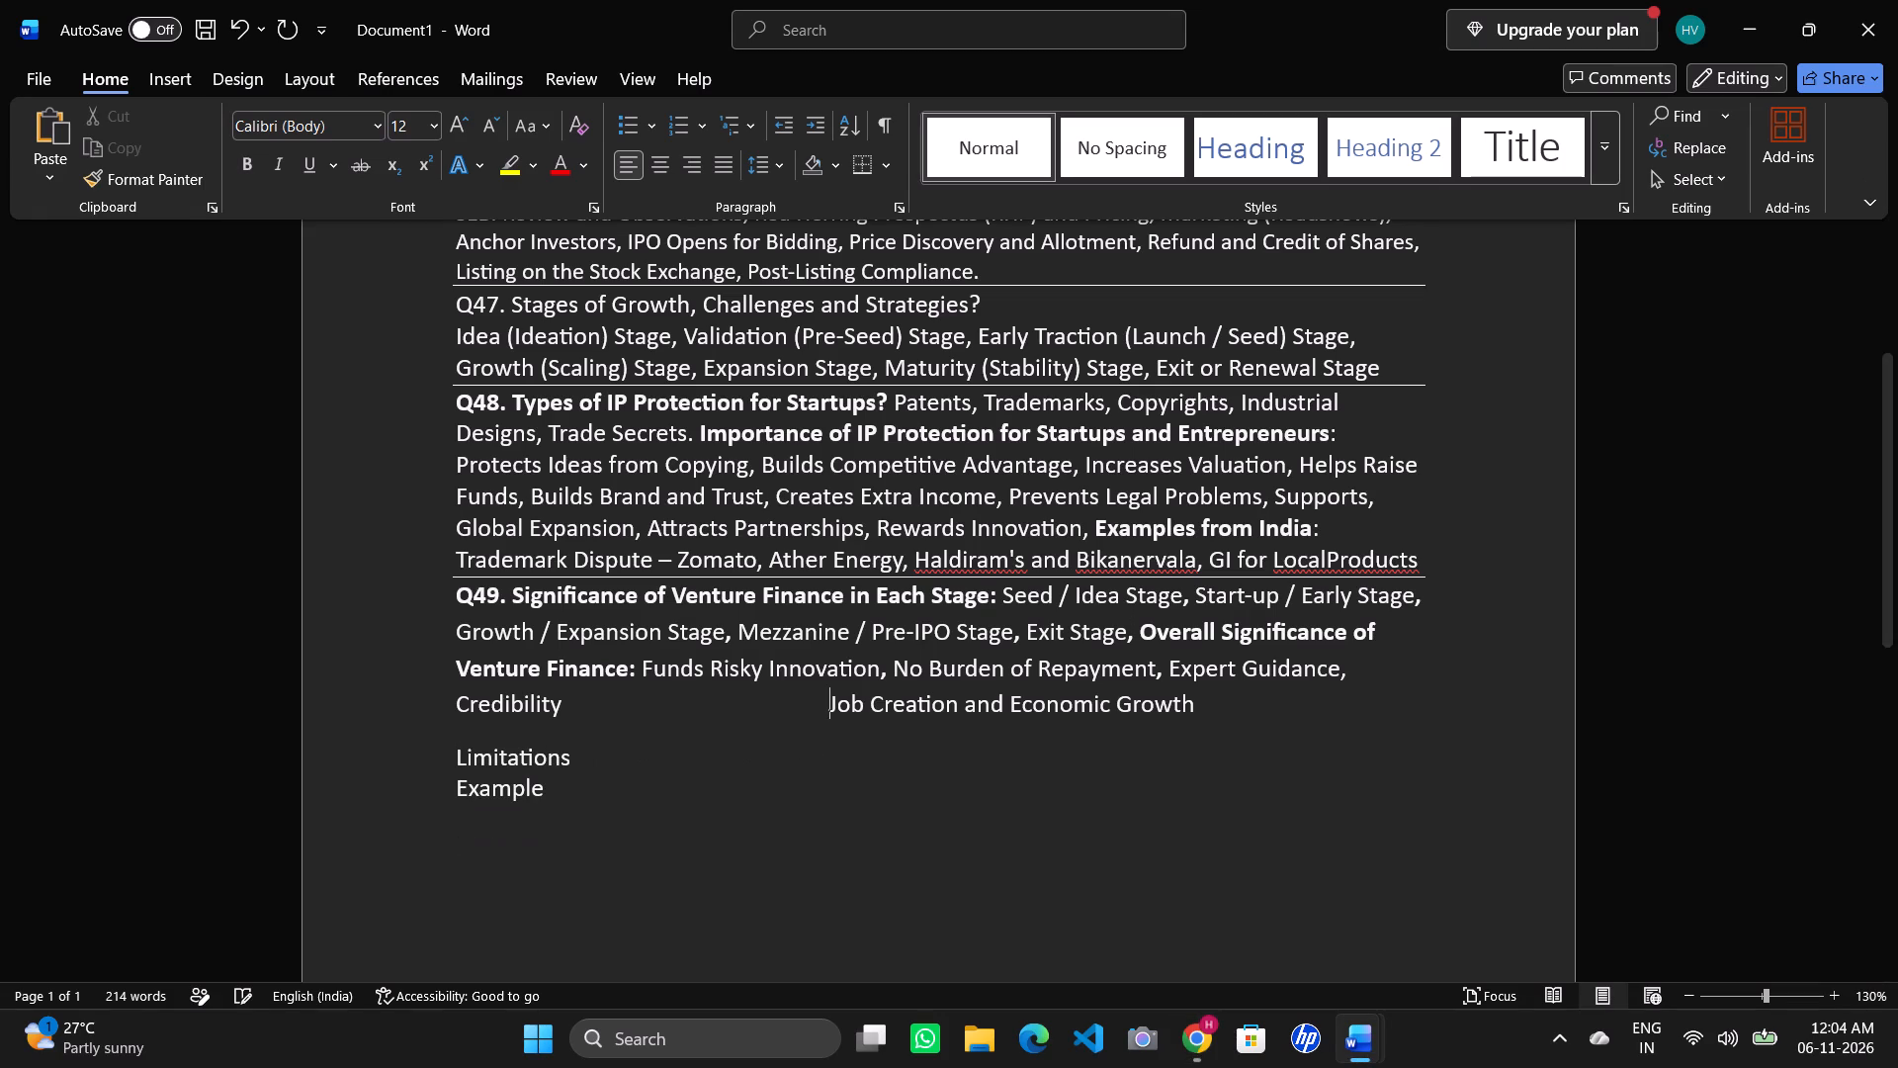
pyautogui.press('BackSpace')
pyautogui.press('BackSpace')
pyautogui.press('BackSpace')
pyautogui.press('BackSpace')
pyautogui.press('BackSpace')
pyautogui.press('BackSpace')
pyautogui.press('BackSpace')
pyautogui.press('BackSpace')
pyautogui.press('BackSpace')
pyautogui.press('BackSpace')
pyautogui.press('BackSpace')
pyautogui.press('BackSpace')
pyautogui.press('BackSpace')
pyautogui.press('BackSpace')
pyautogui.press('BackSpace')
pyautogui.press('BackSpace')
pyautogui.press('BackSpace')
pyautogui.press('BackSpace')
pyautogui.press('BackSpace')
pyautogui.press('BackSpace')
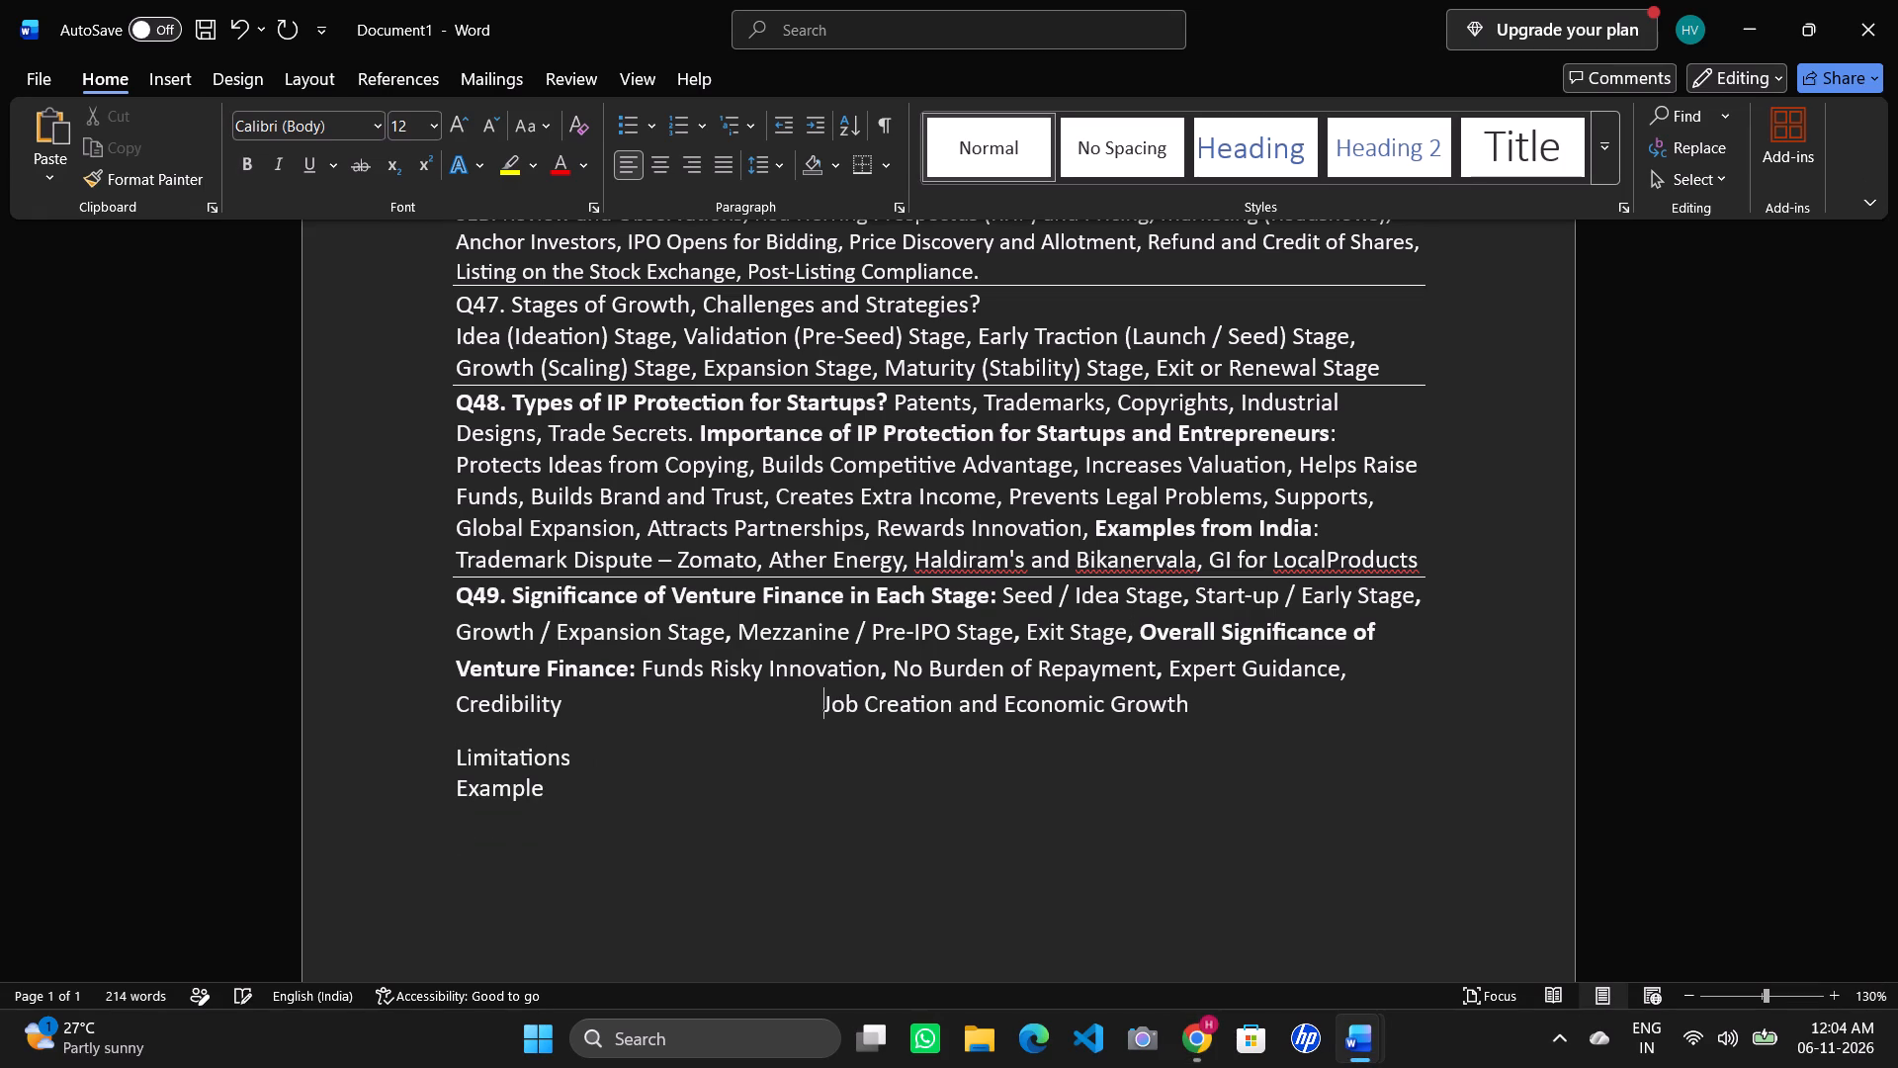
pyautogui.press('BackSpace')
pyautogui.press('BackSpace')
pyautogui.press('BackSpace')
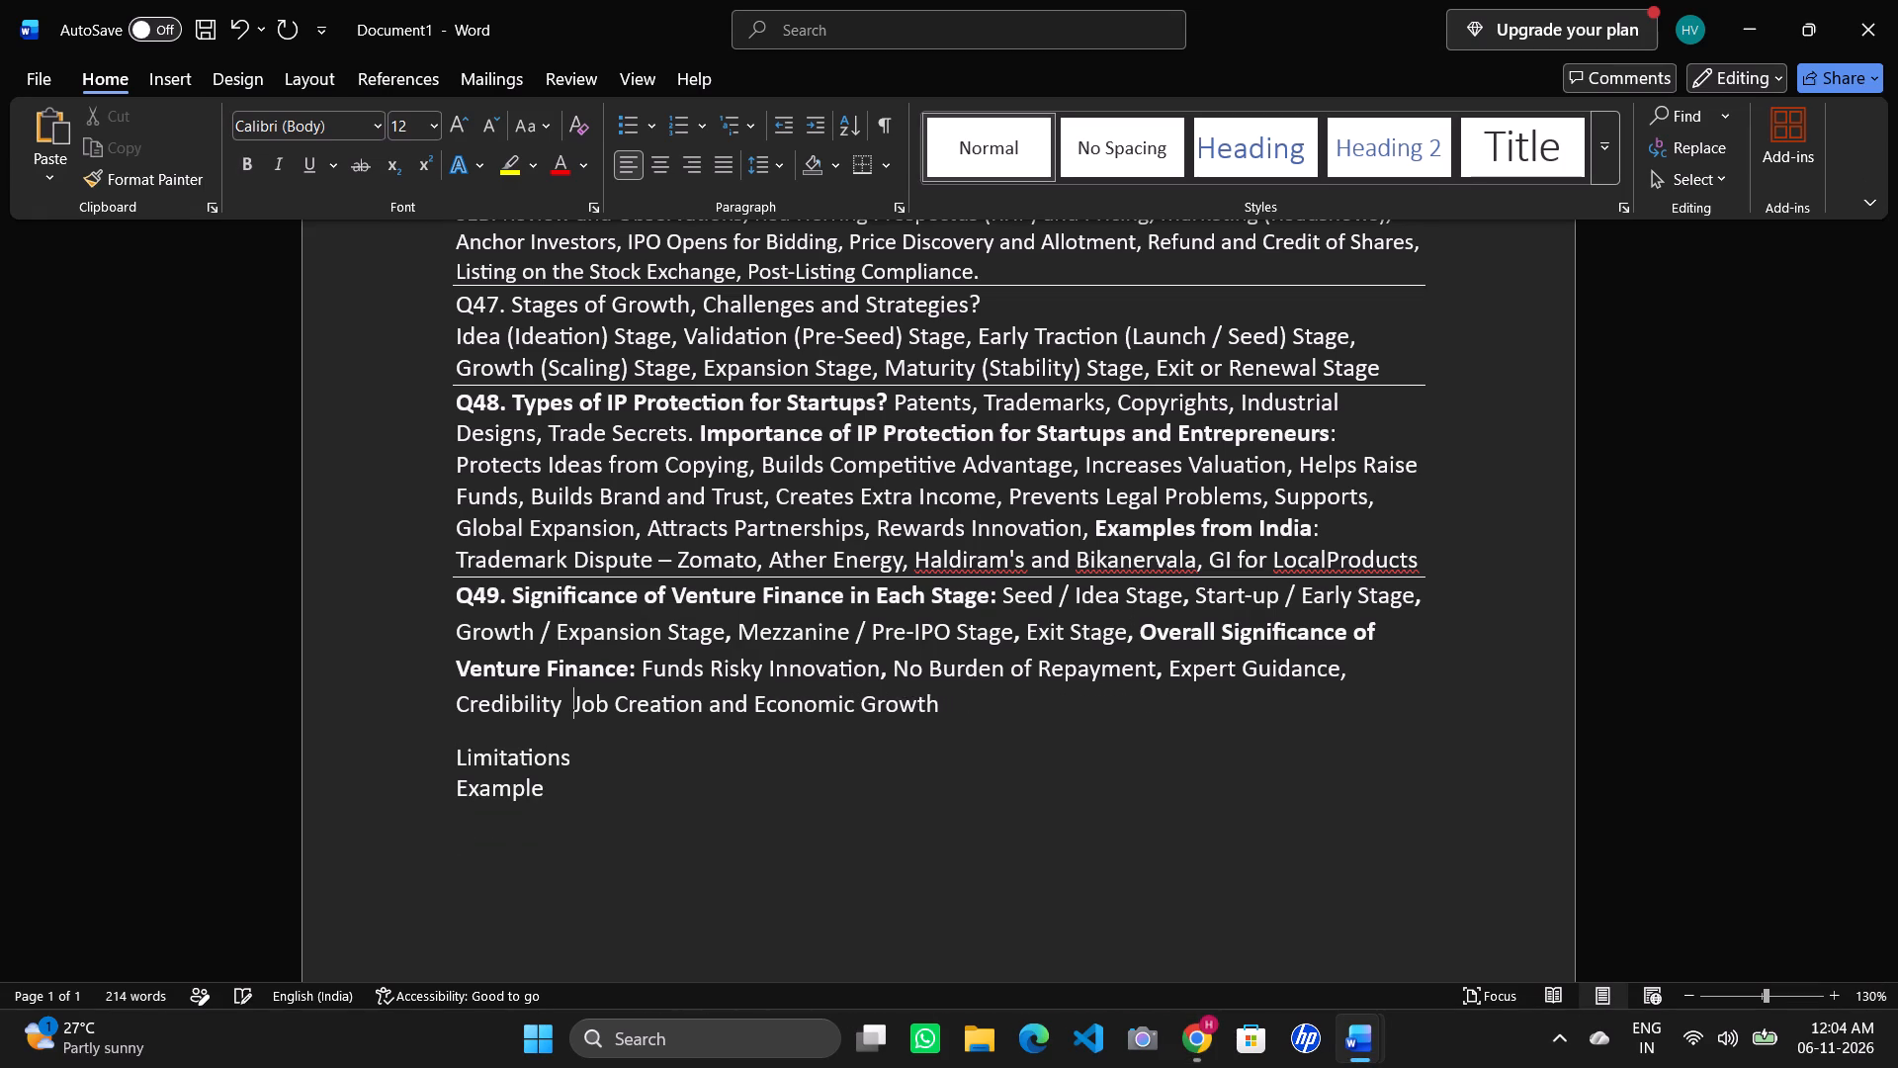
pyautogui.press('BackSpace')
pyautogui.press('BackSpace')
pyautogui.write(',')
pyautogui.press('space')
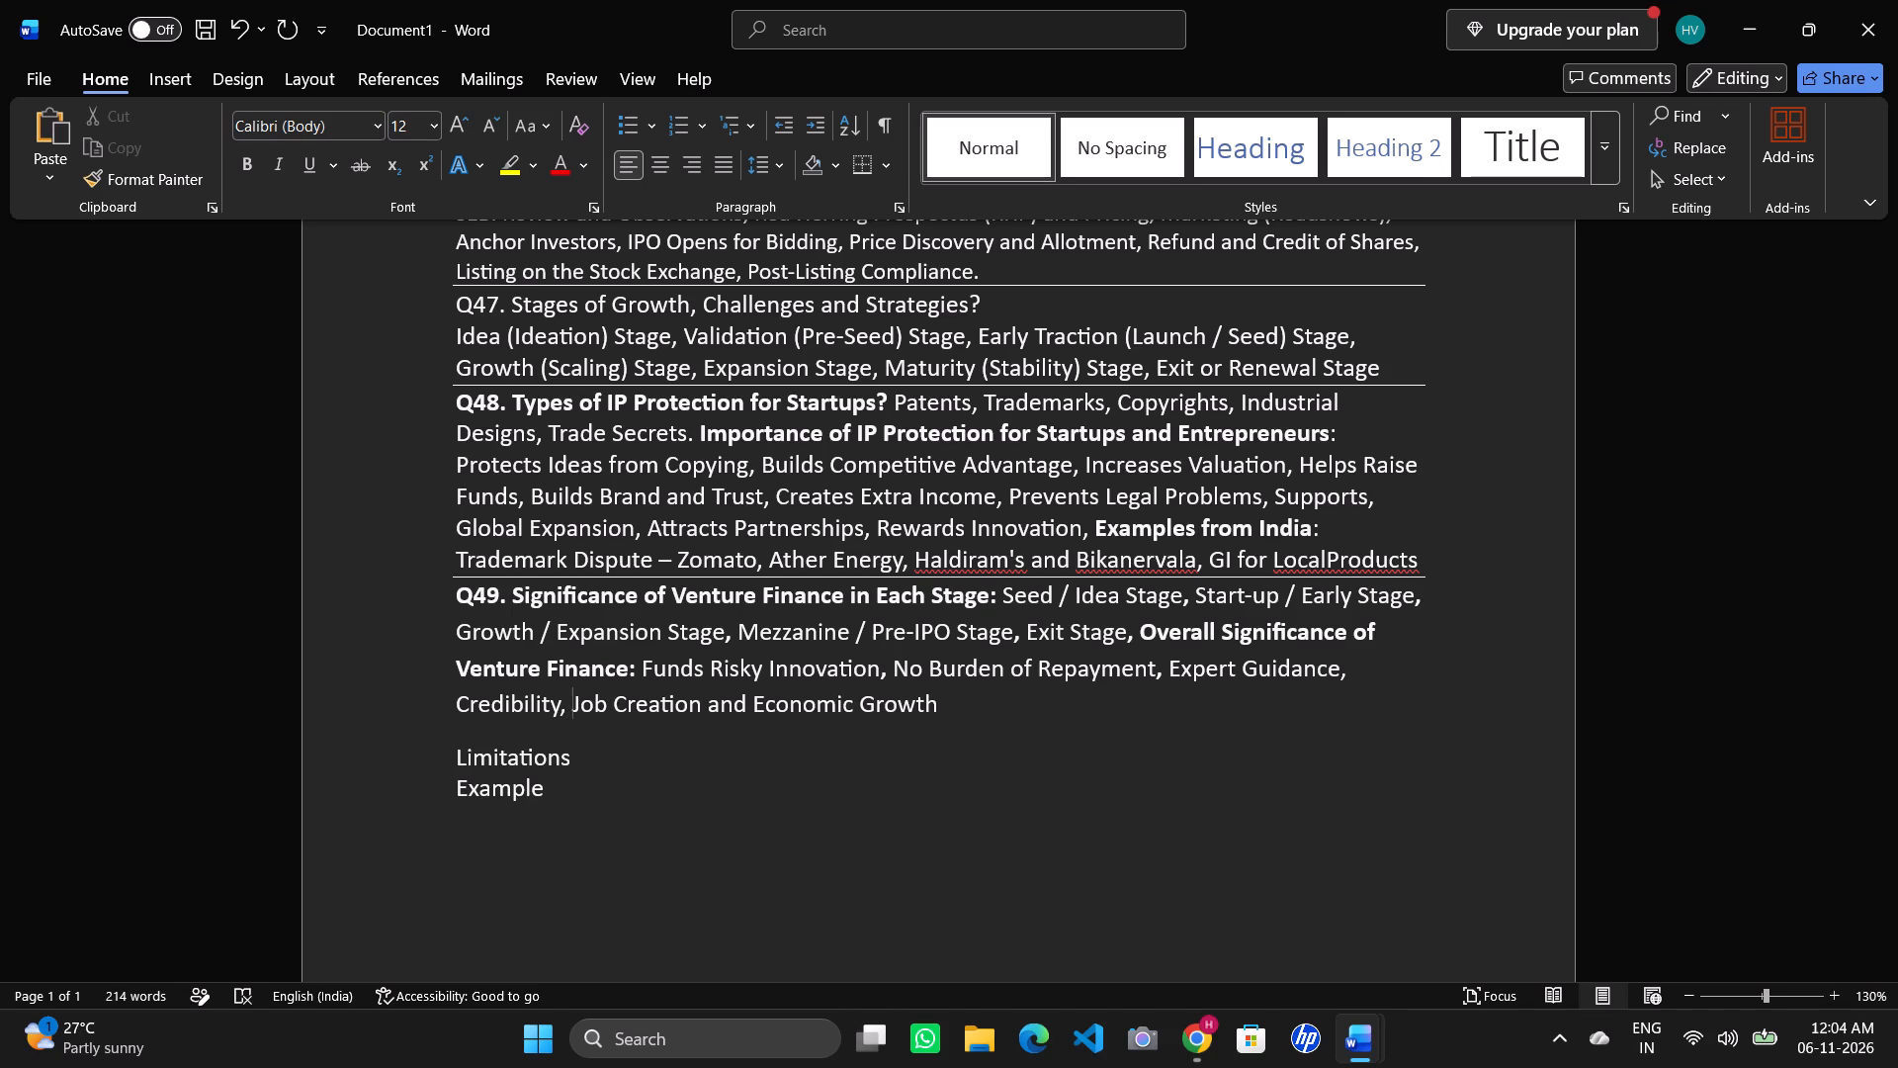
# Review the Q49 answer in SIE Section V.pdf, from the features of venture finance through to the limitations and example.
pyautogui.hotkey('alt', 'Tab')
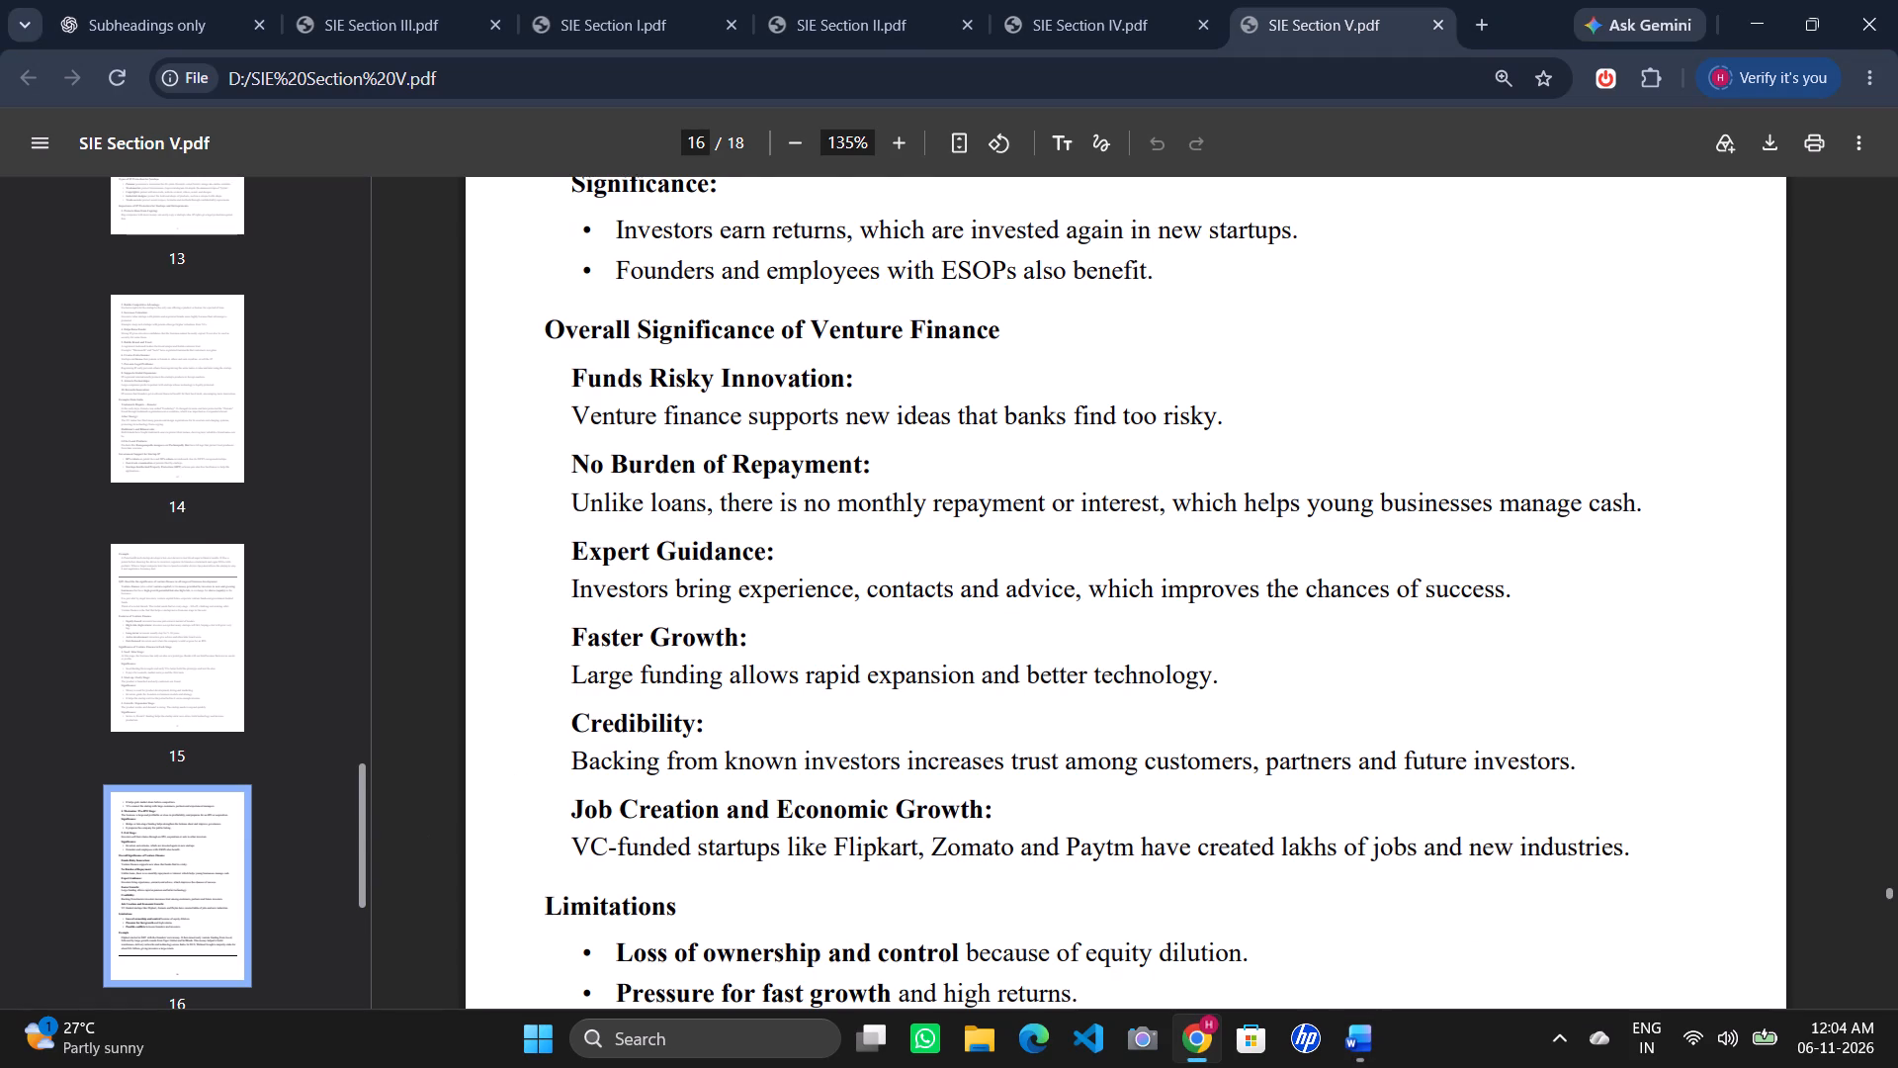
pyautogui.scroll(8, 690, 675)
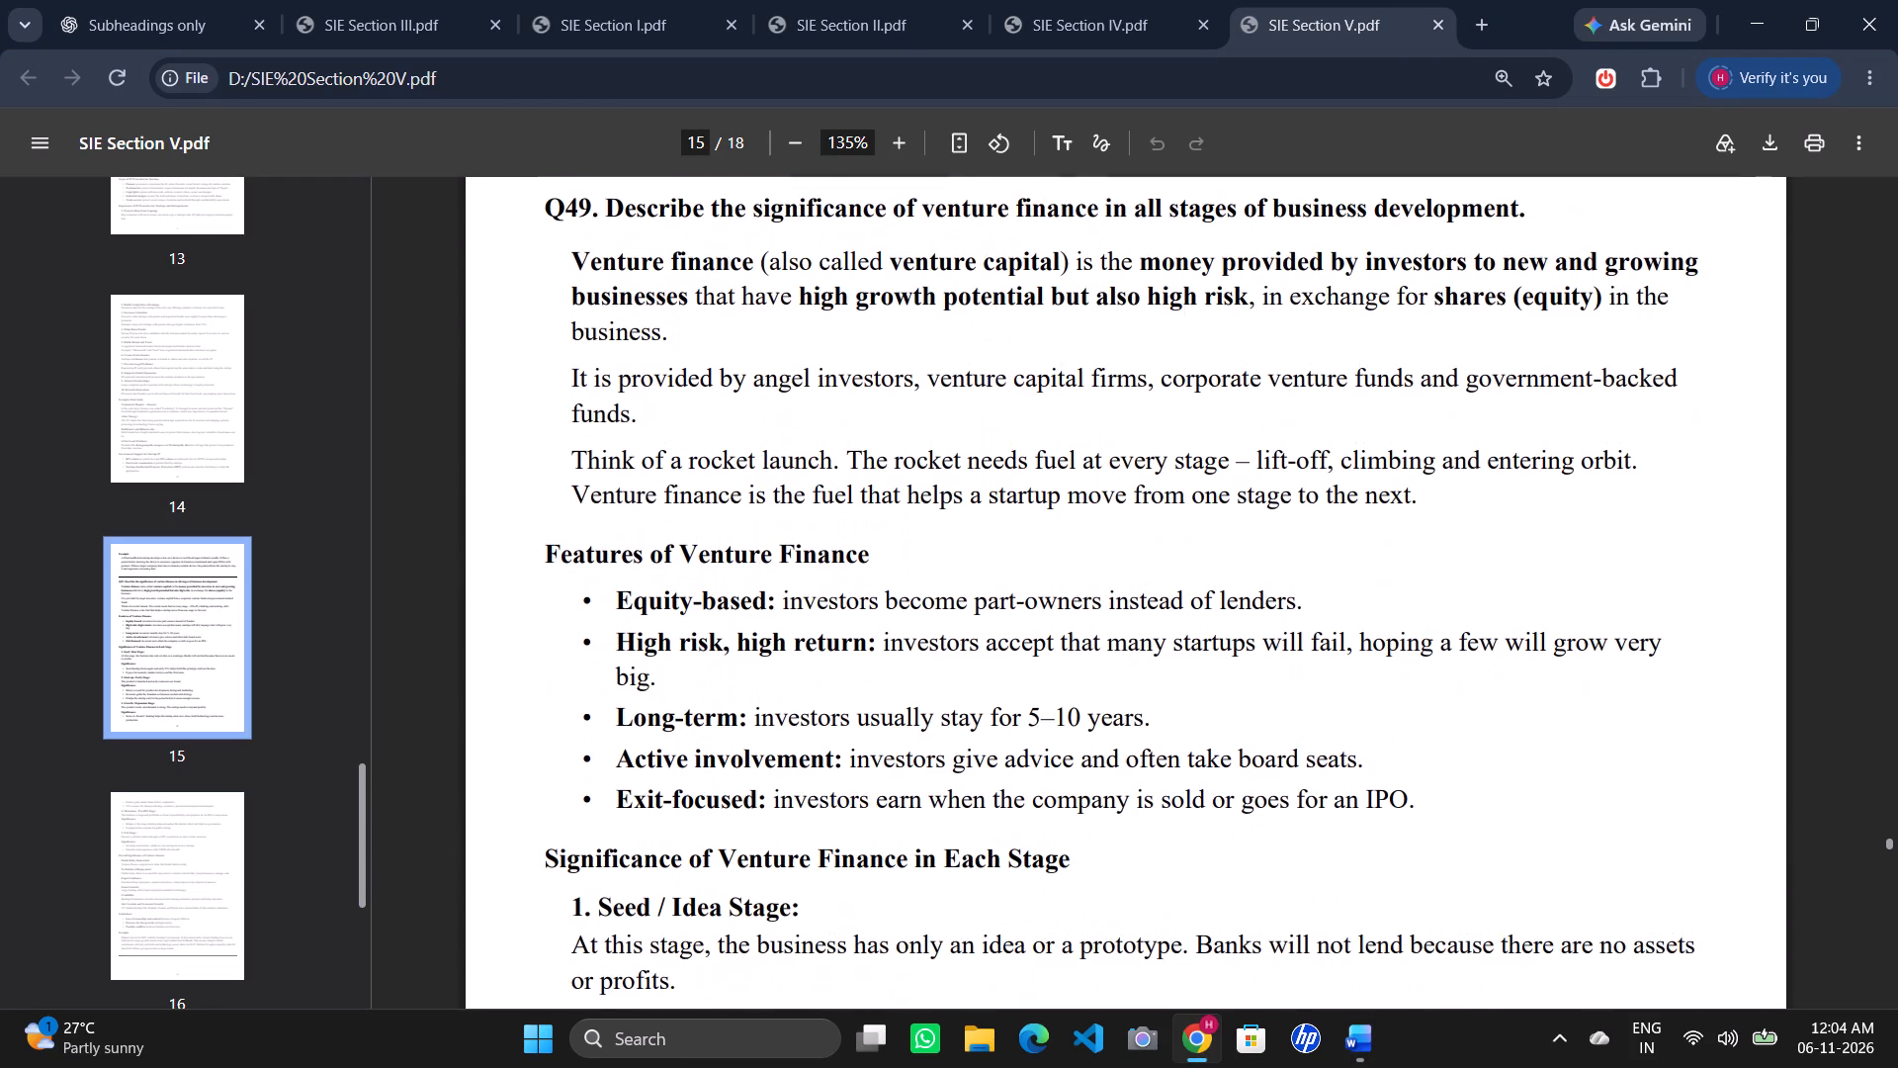
pyautogui.scroll(1, 690, 675)
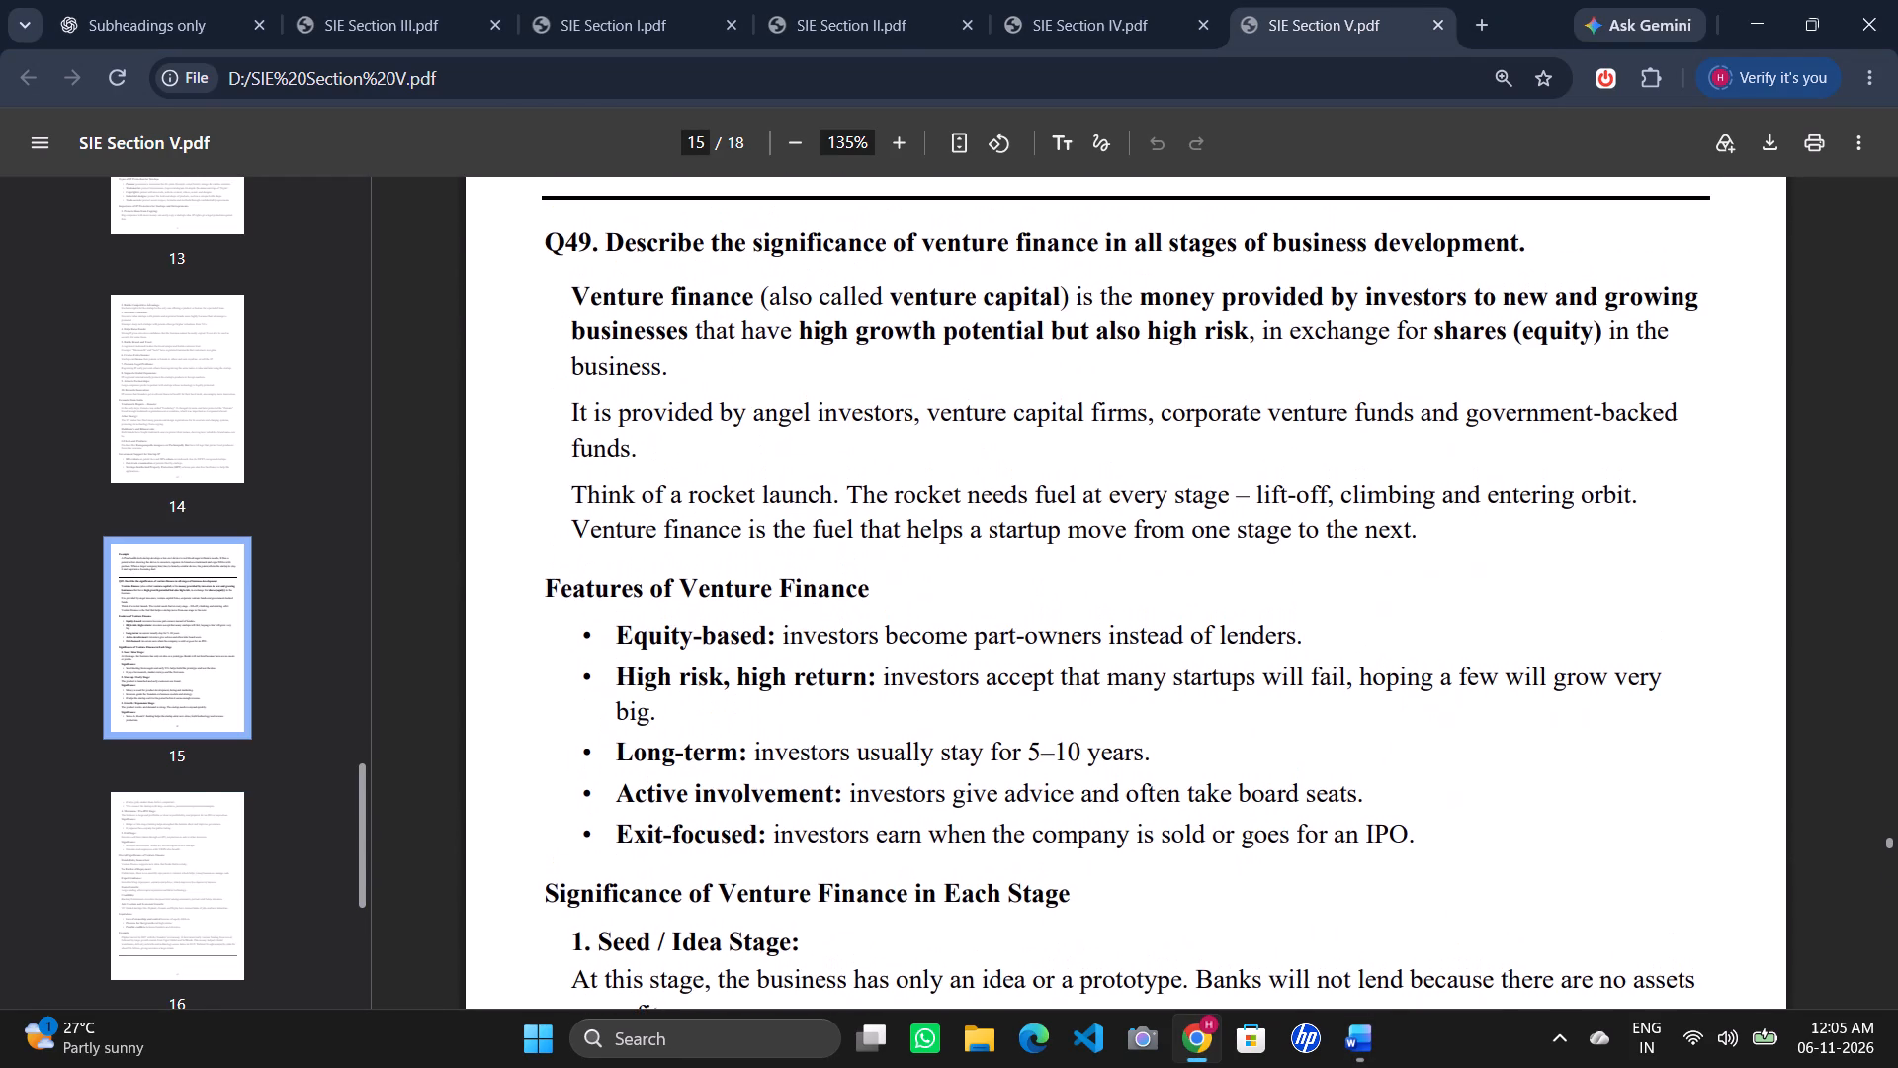
pyautogui.scroll(-1, 690, 675)
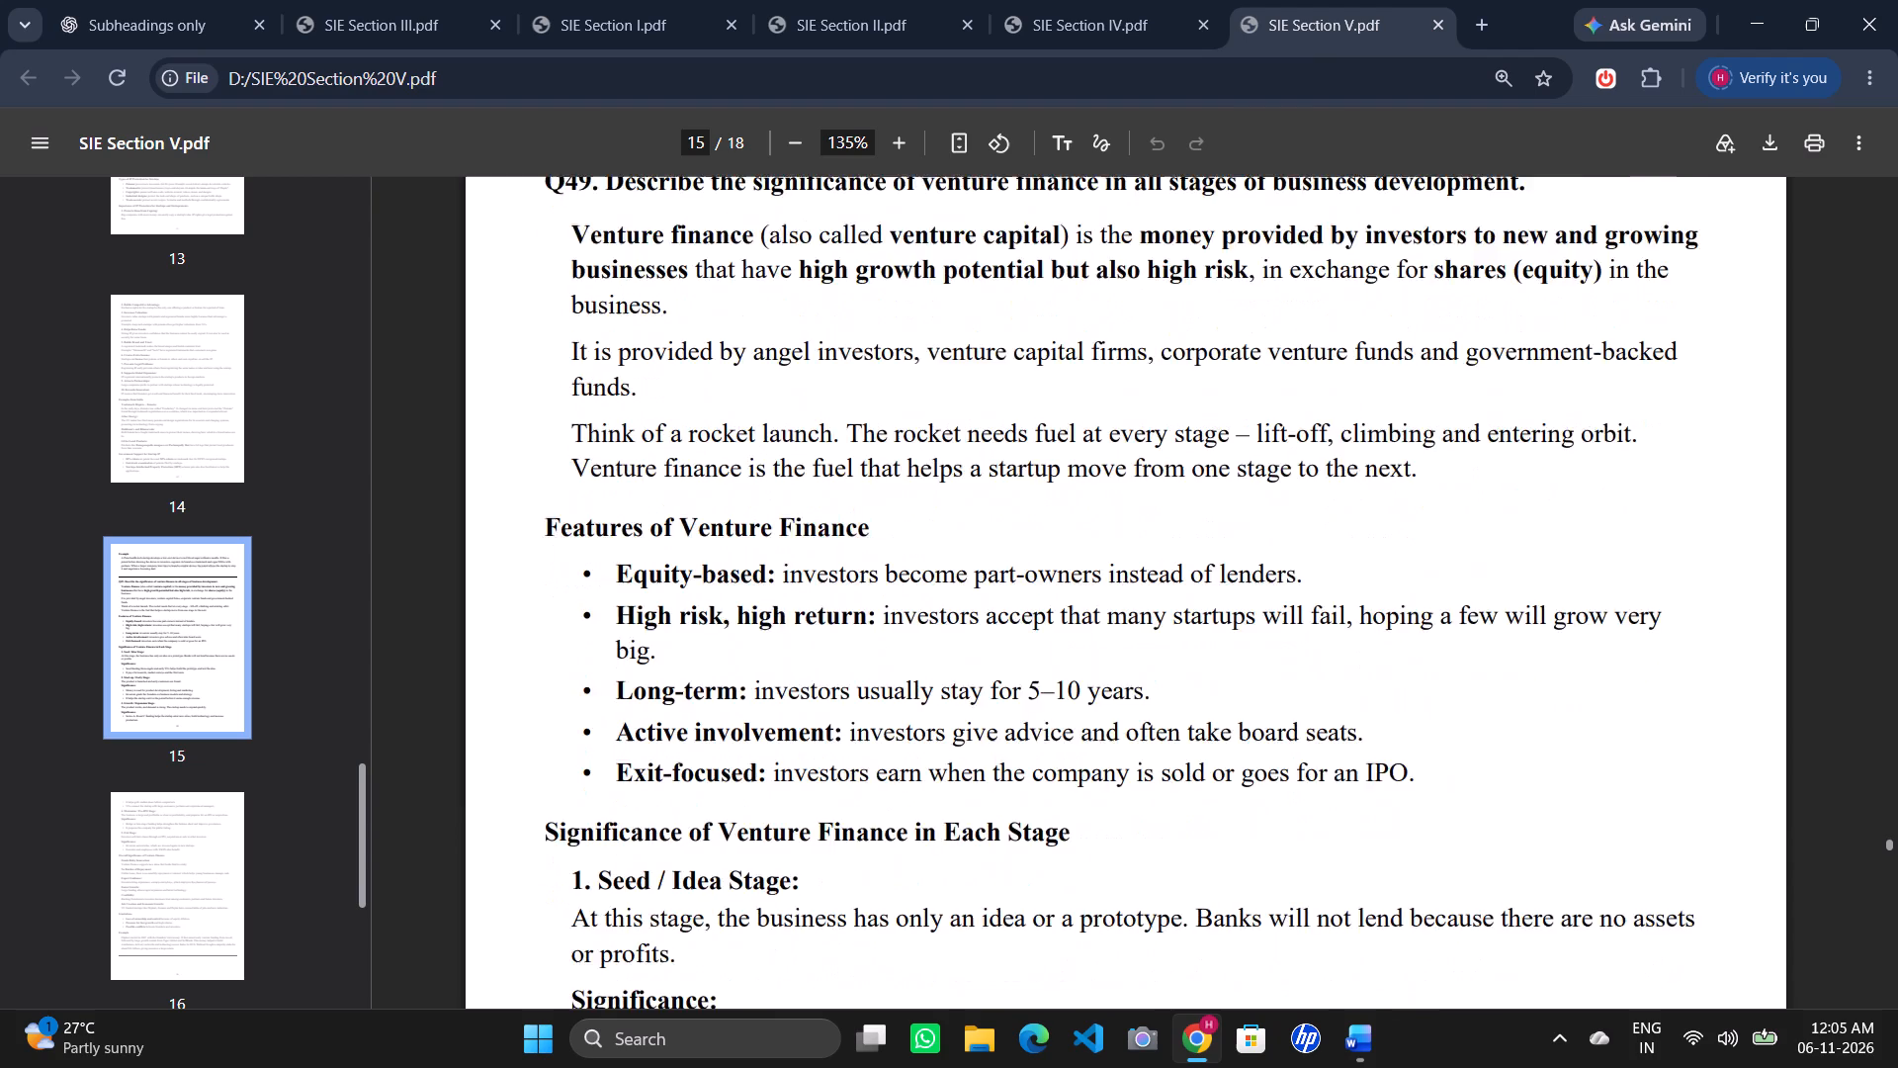
pyautogui.scroll(-4, 690, 675)
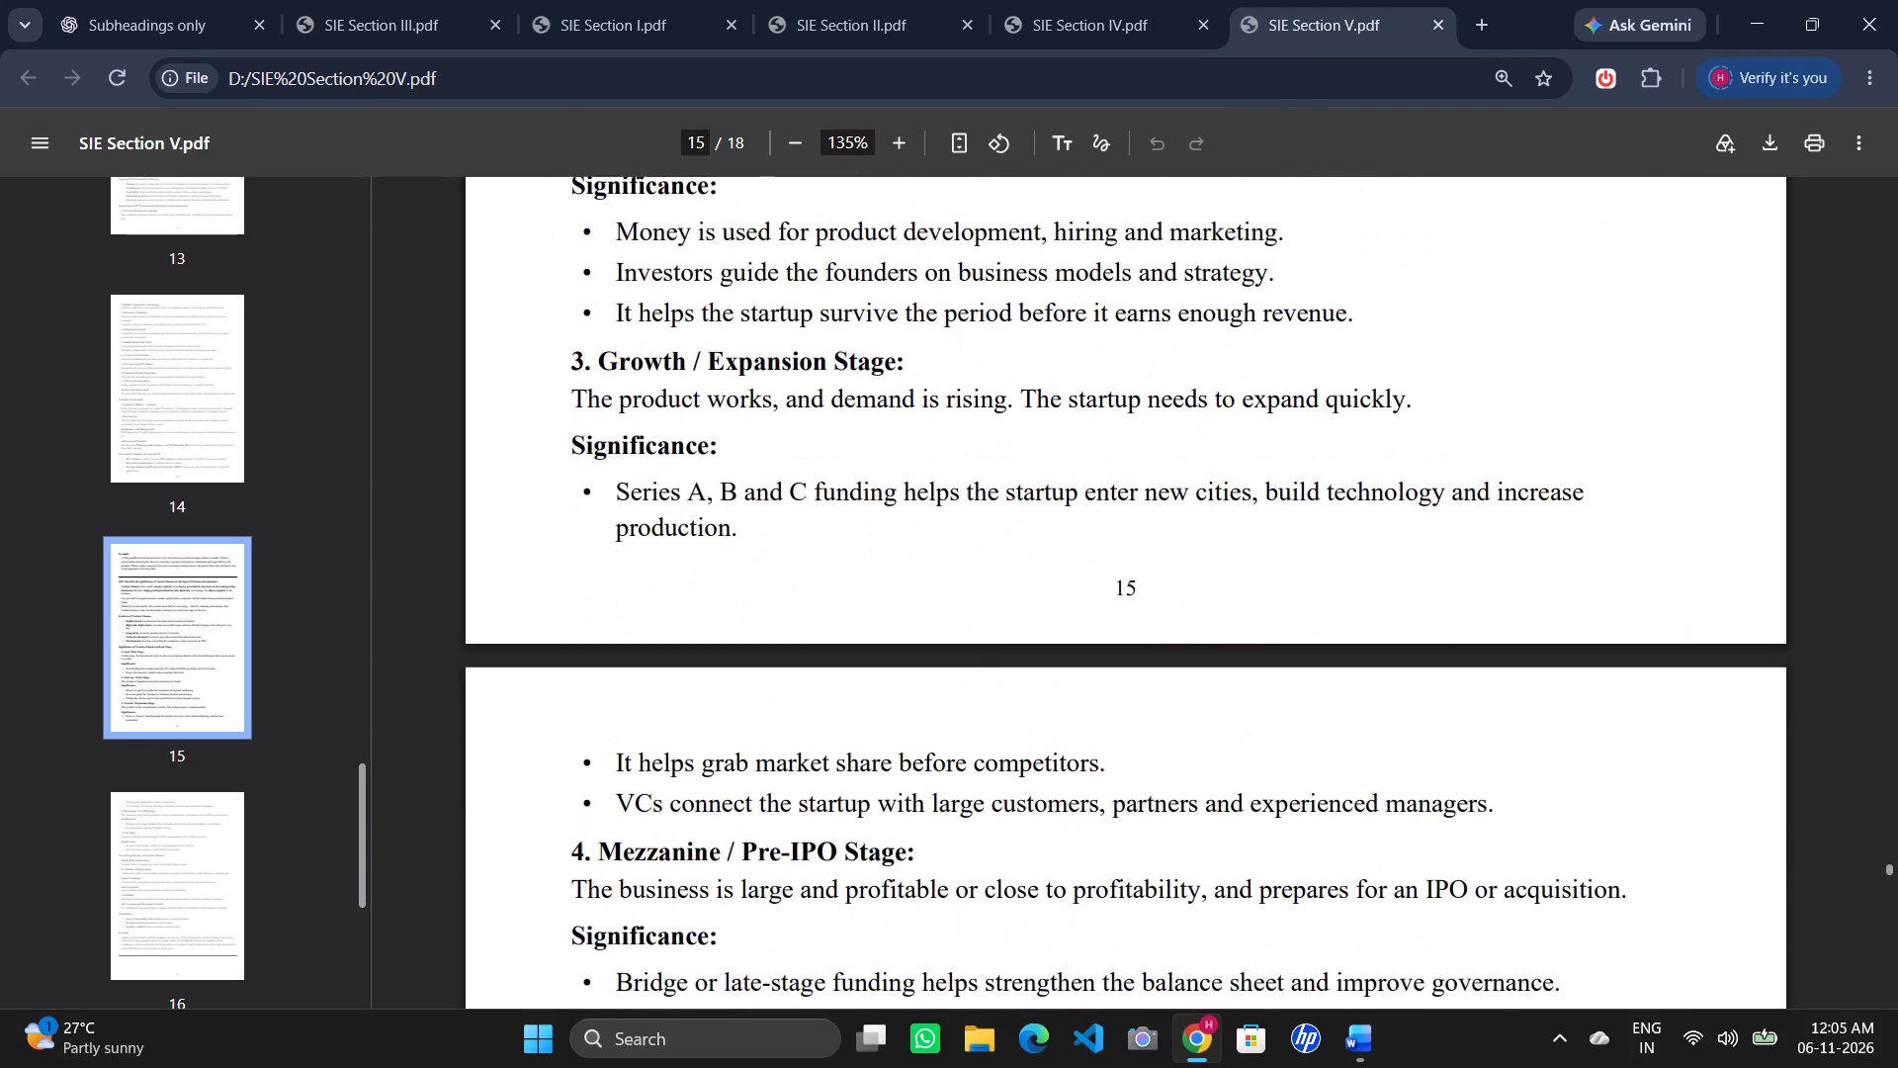
pyautogui.scroll(-4, 690, 675)
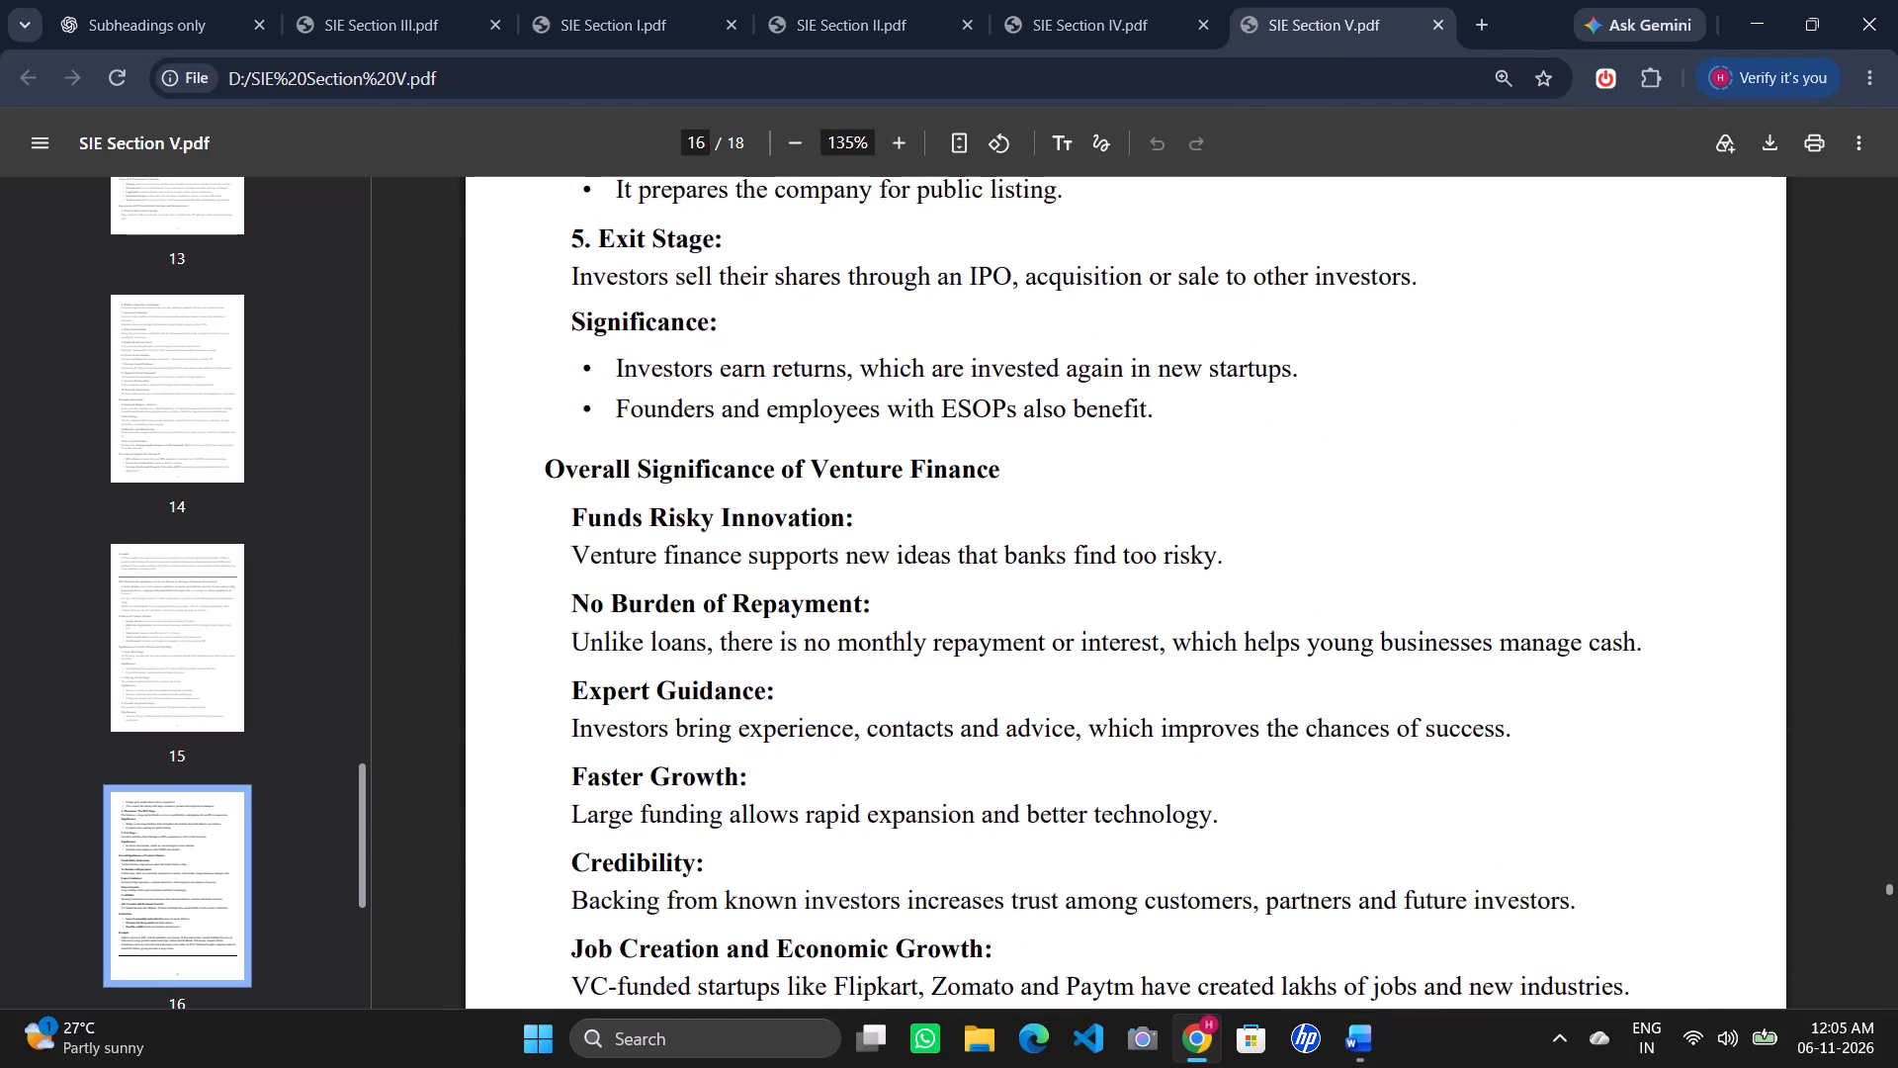
pyautogui.scroll(-3, 690, 675)
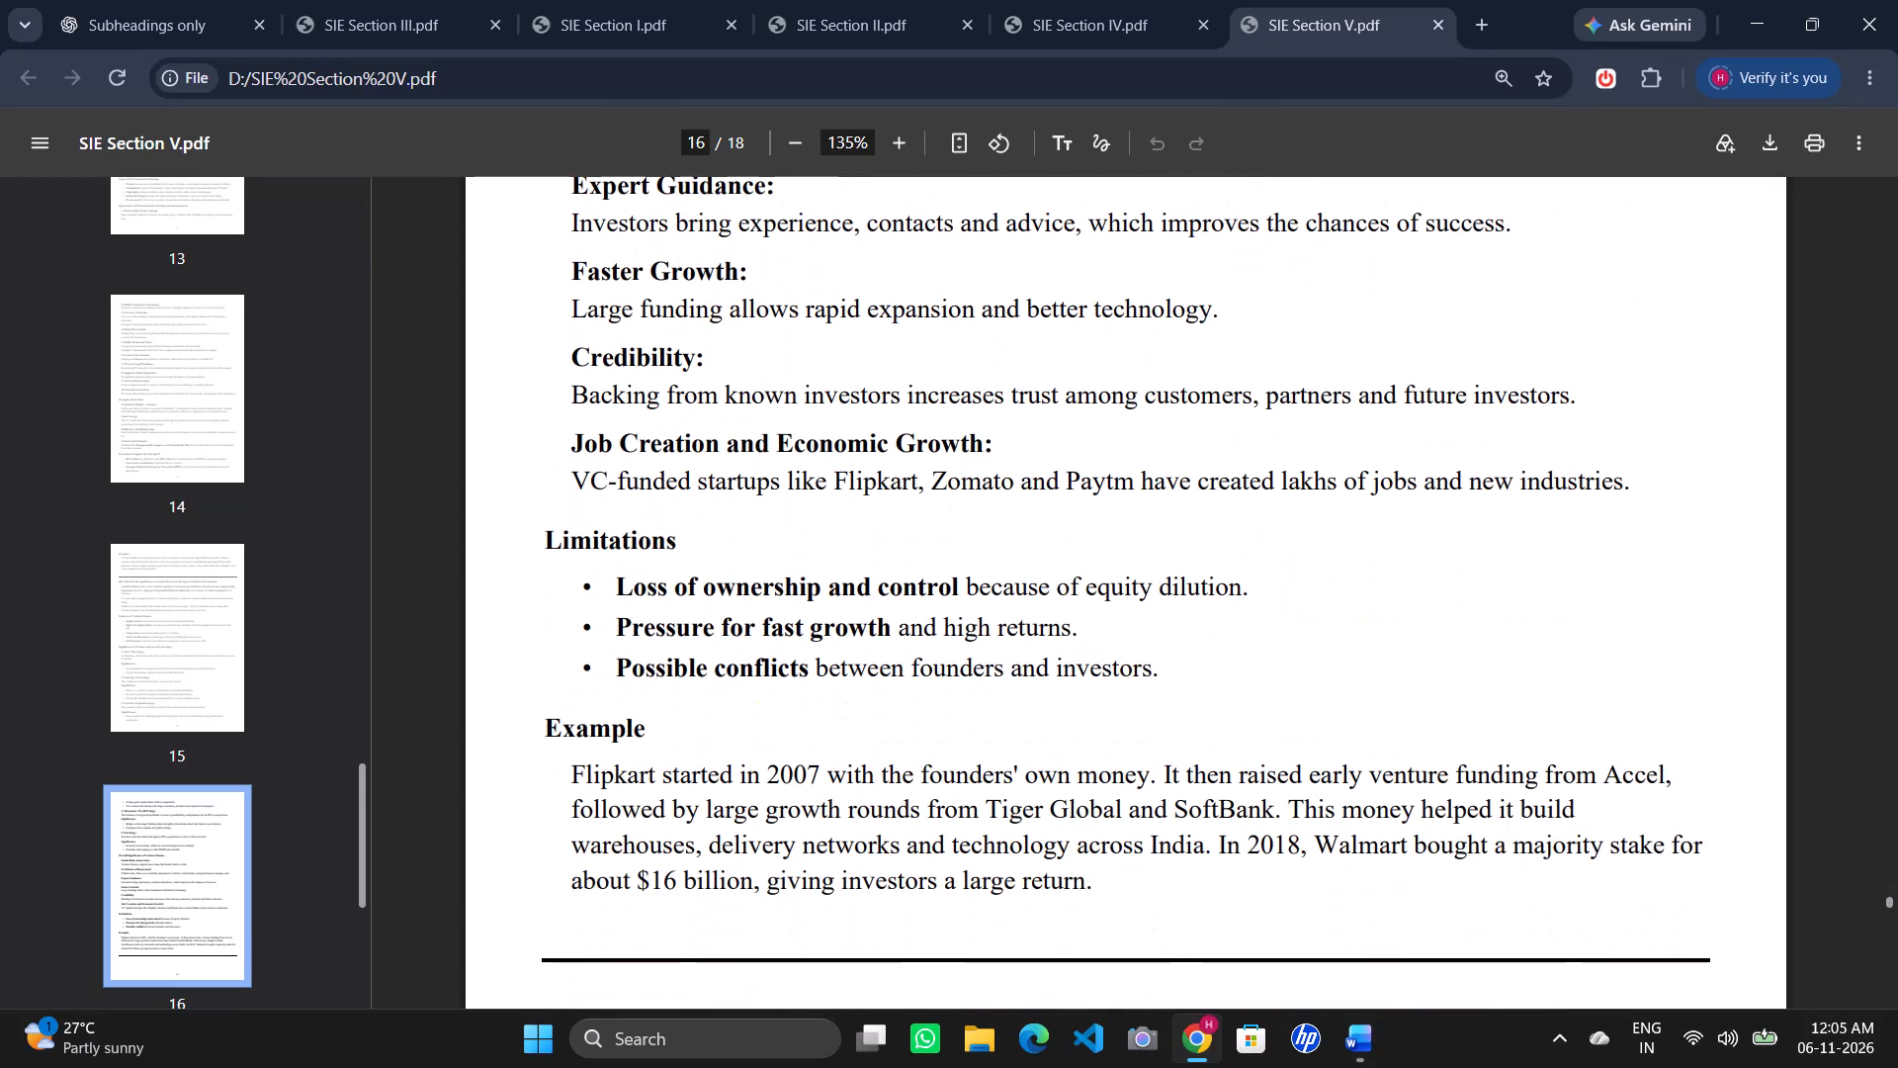
pyautogui.scroll(-1, 715, 683)
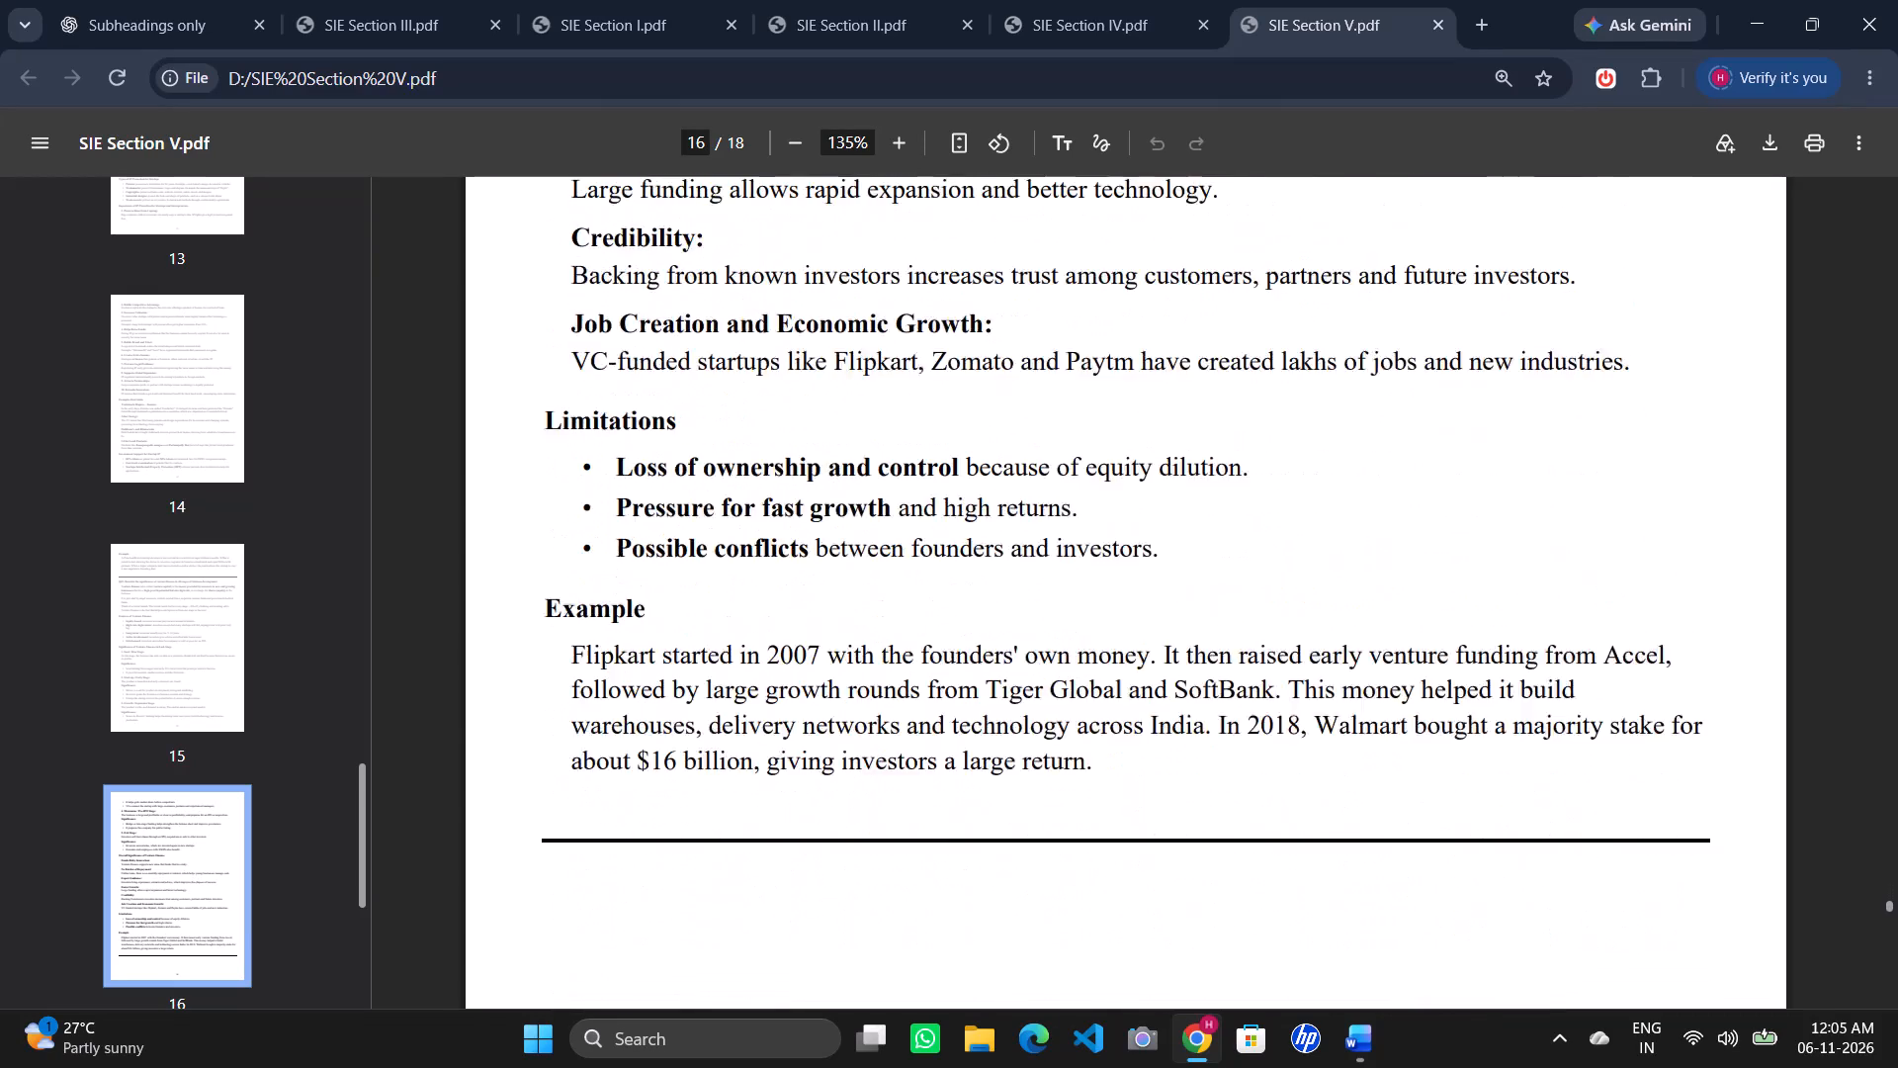
pyautogui.scroll(-1, 715, 683)
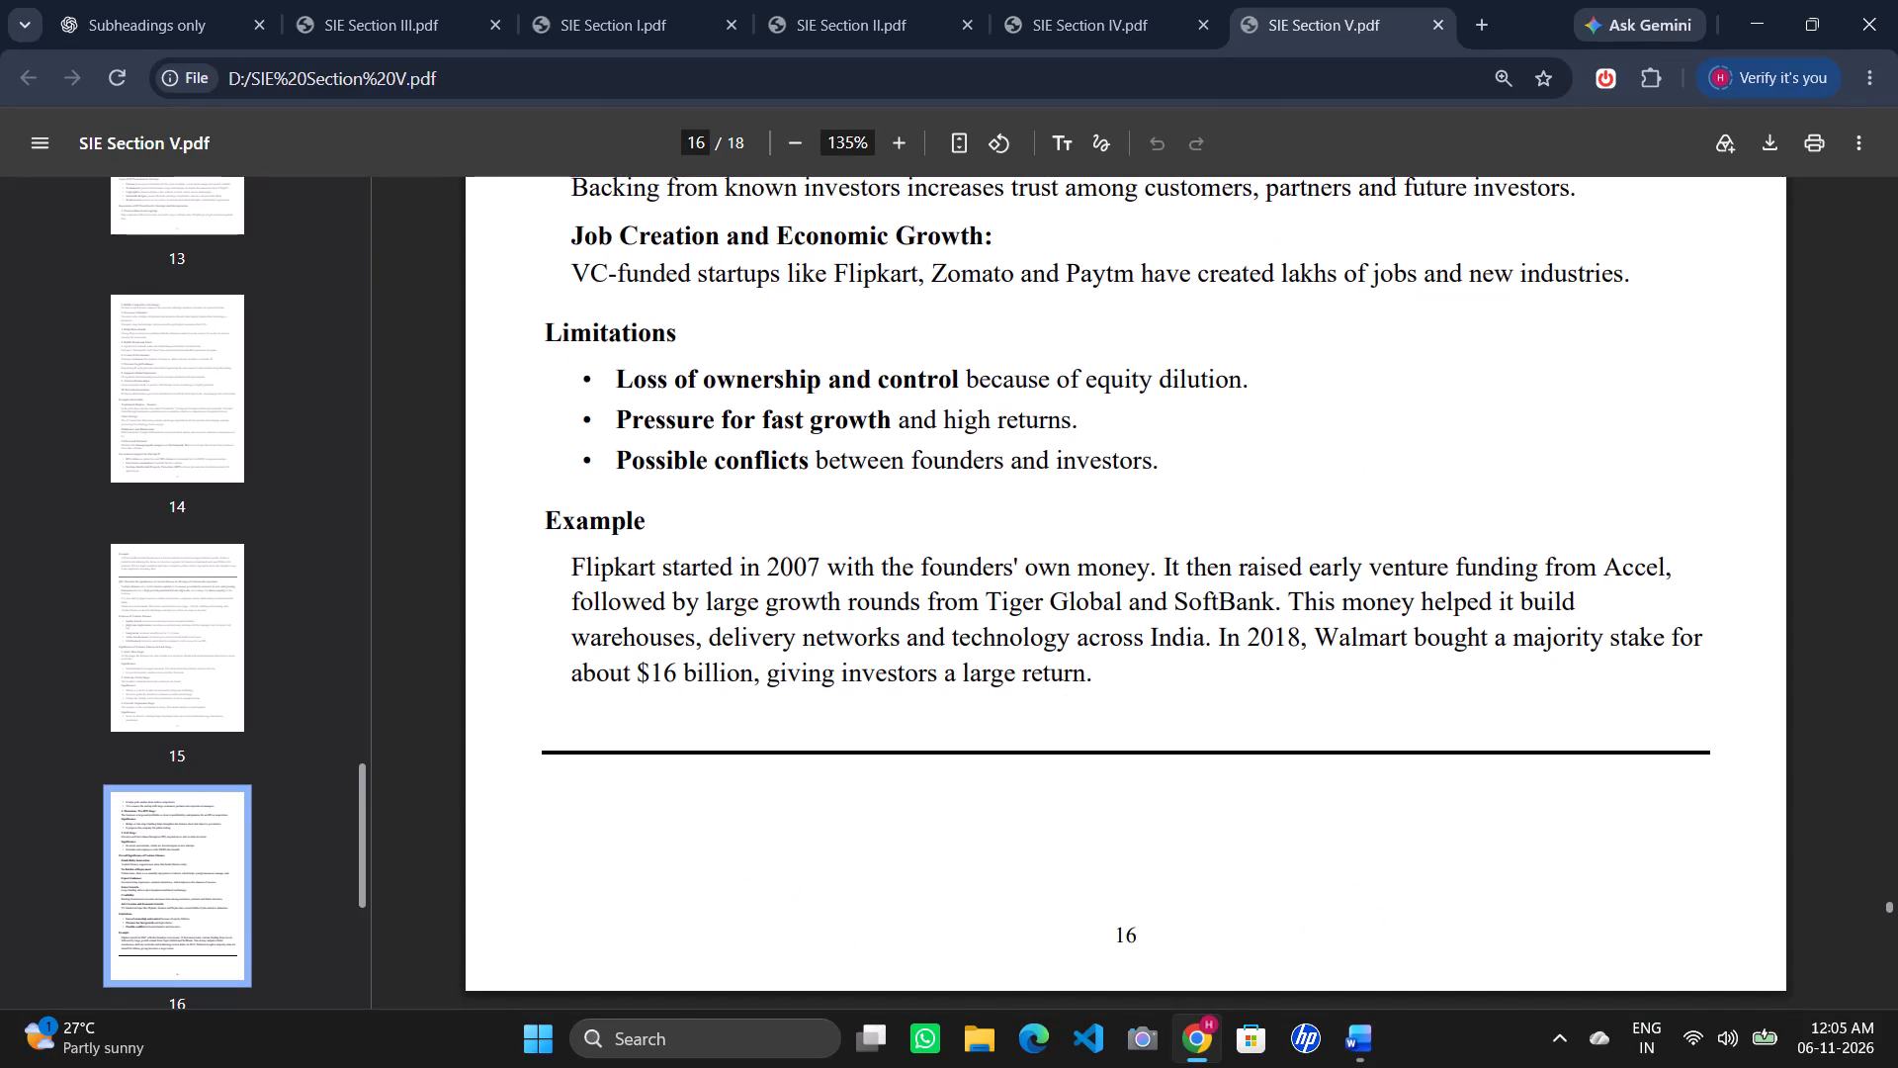
# In the Word notes, delete the "Limitations" and "Example" lines below the Q49 paragraph.
pyautogui.hotkey('alt', 'Tab')
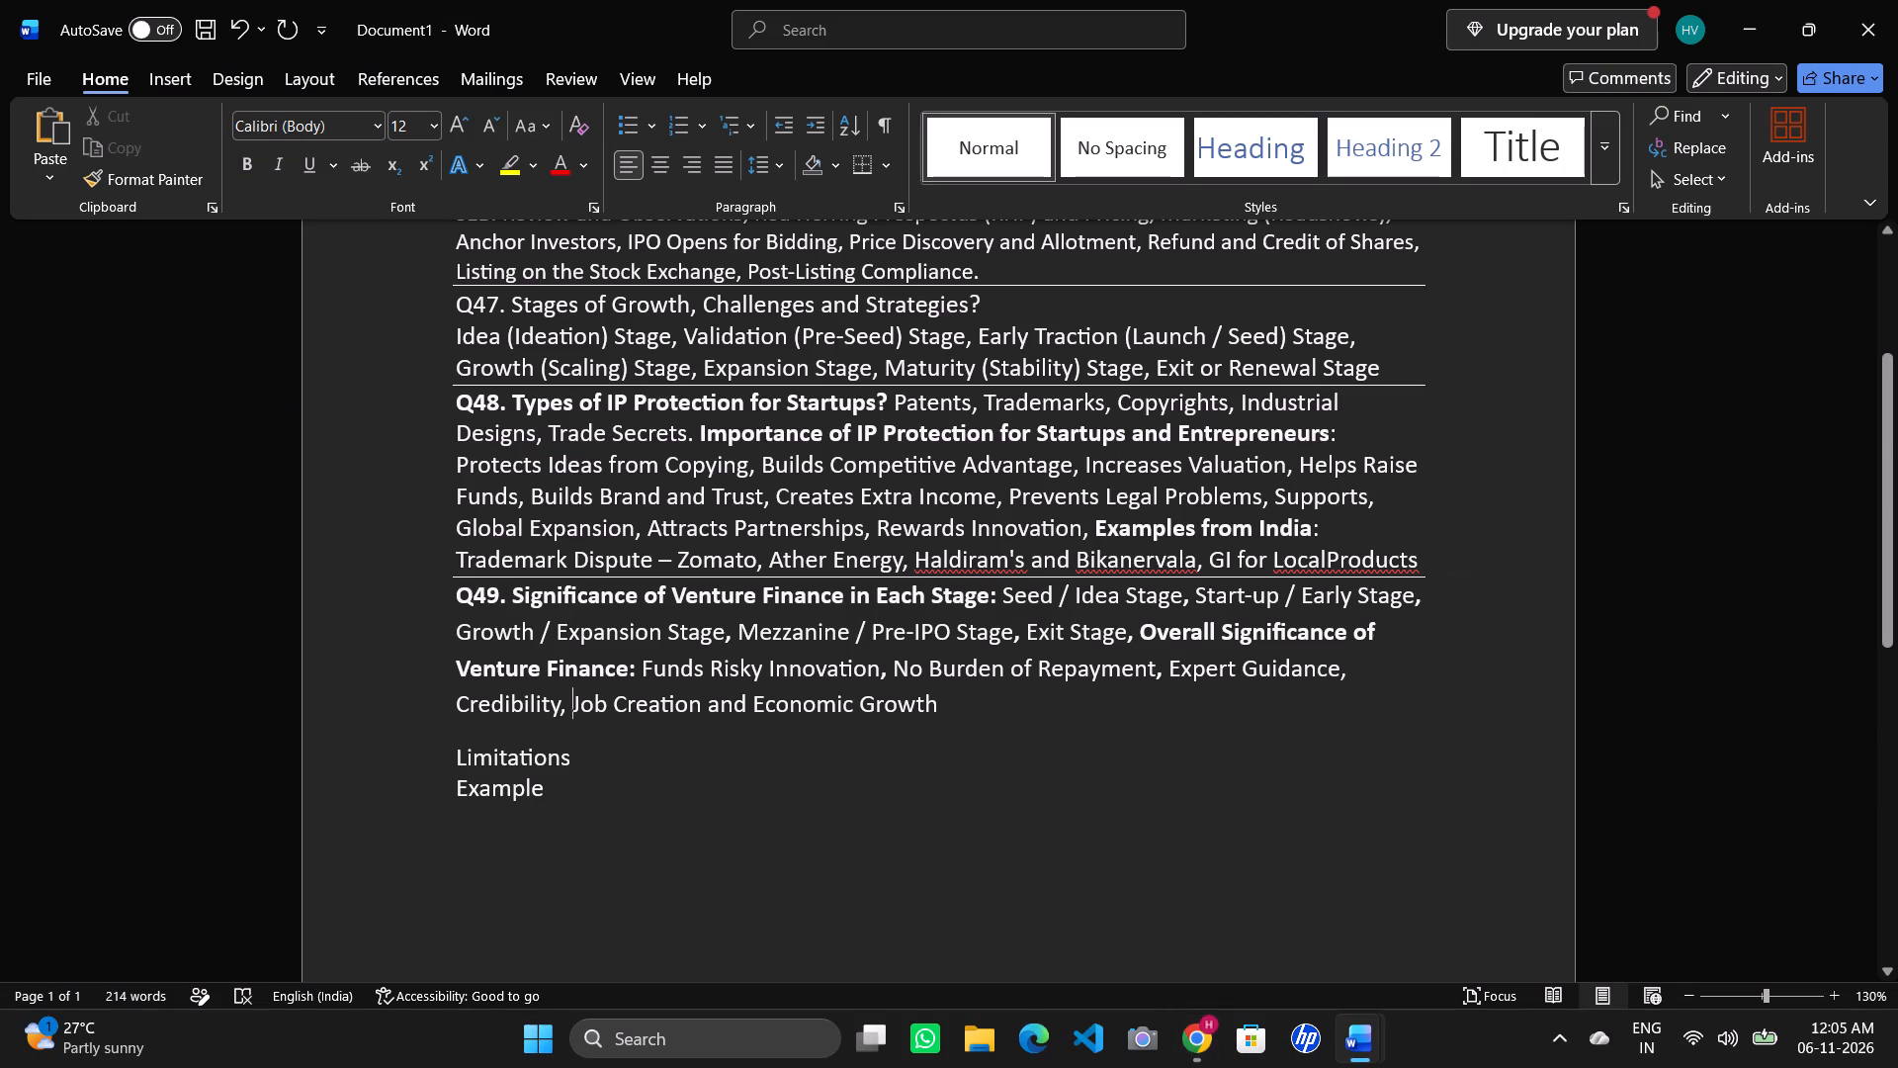
pyautogui.click(555, 801)
pyautogui.press('BackSpace')
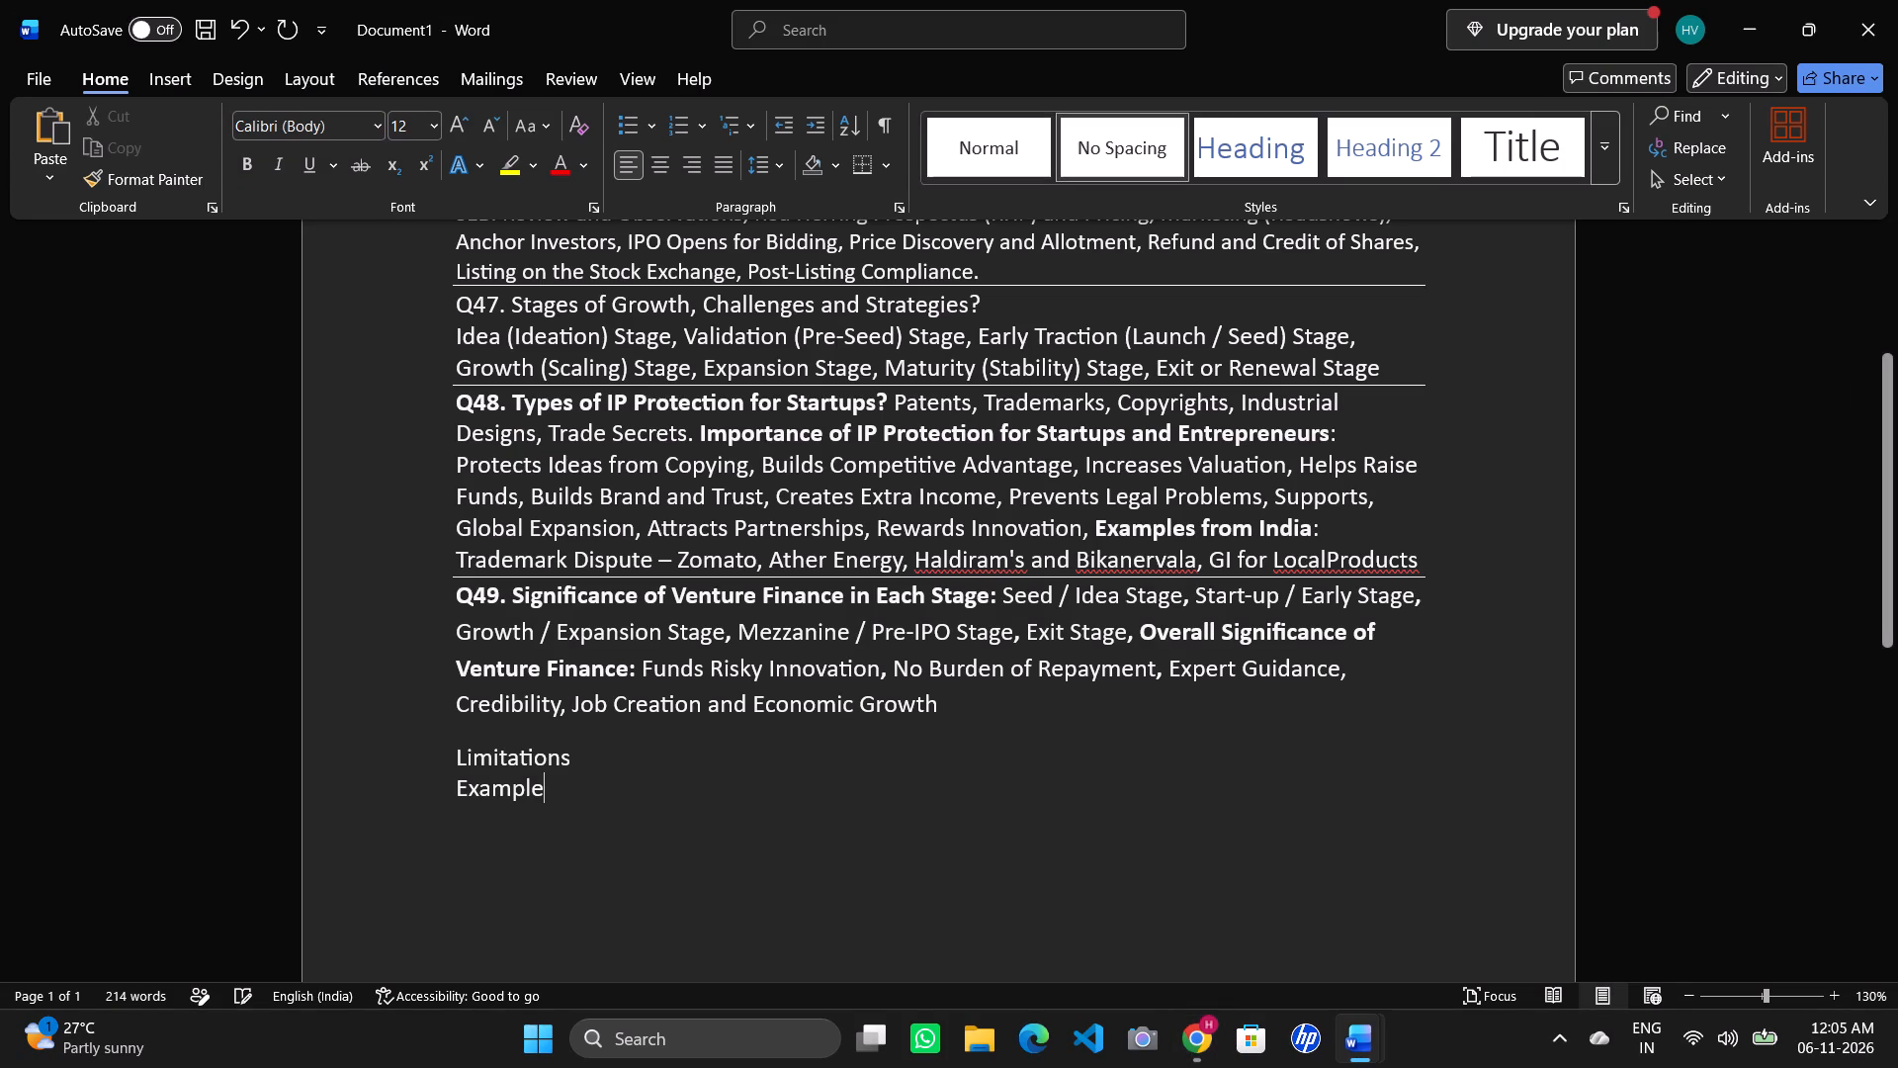
pyautogui.press('BackSpace')
pyautogui.press('BackSpace')
pyautogui.press('BackSpace')
pyautogui.press('BackSpace')
pyautogui.press('BackSpace')
pyautogui.press('BackSpace')
pyautogui.press('BackSpace')
pyautogui.press('BackSpace')
pyautogui.press('BackSpace')
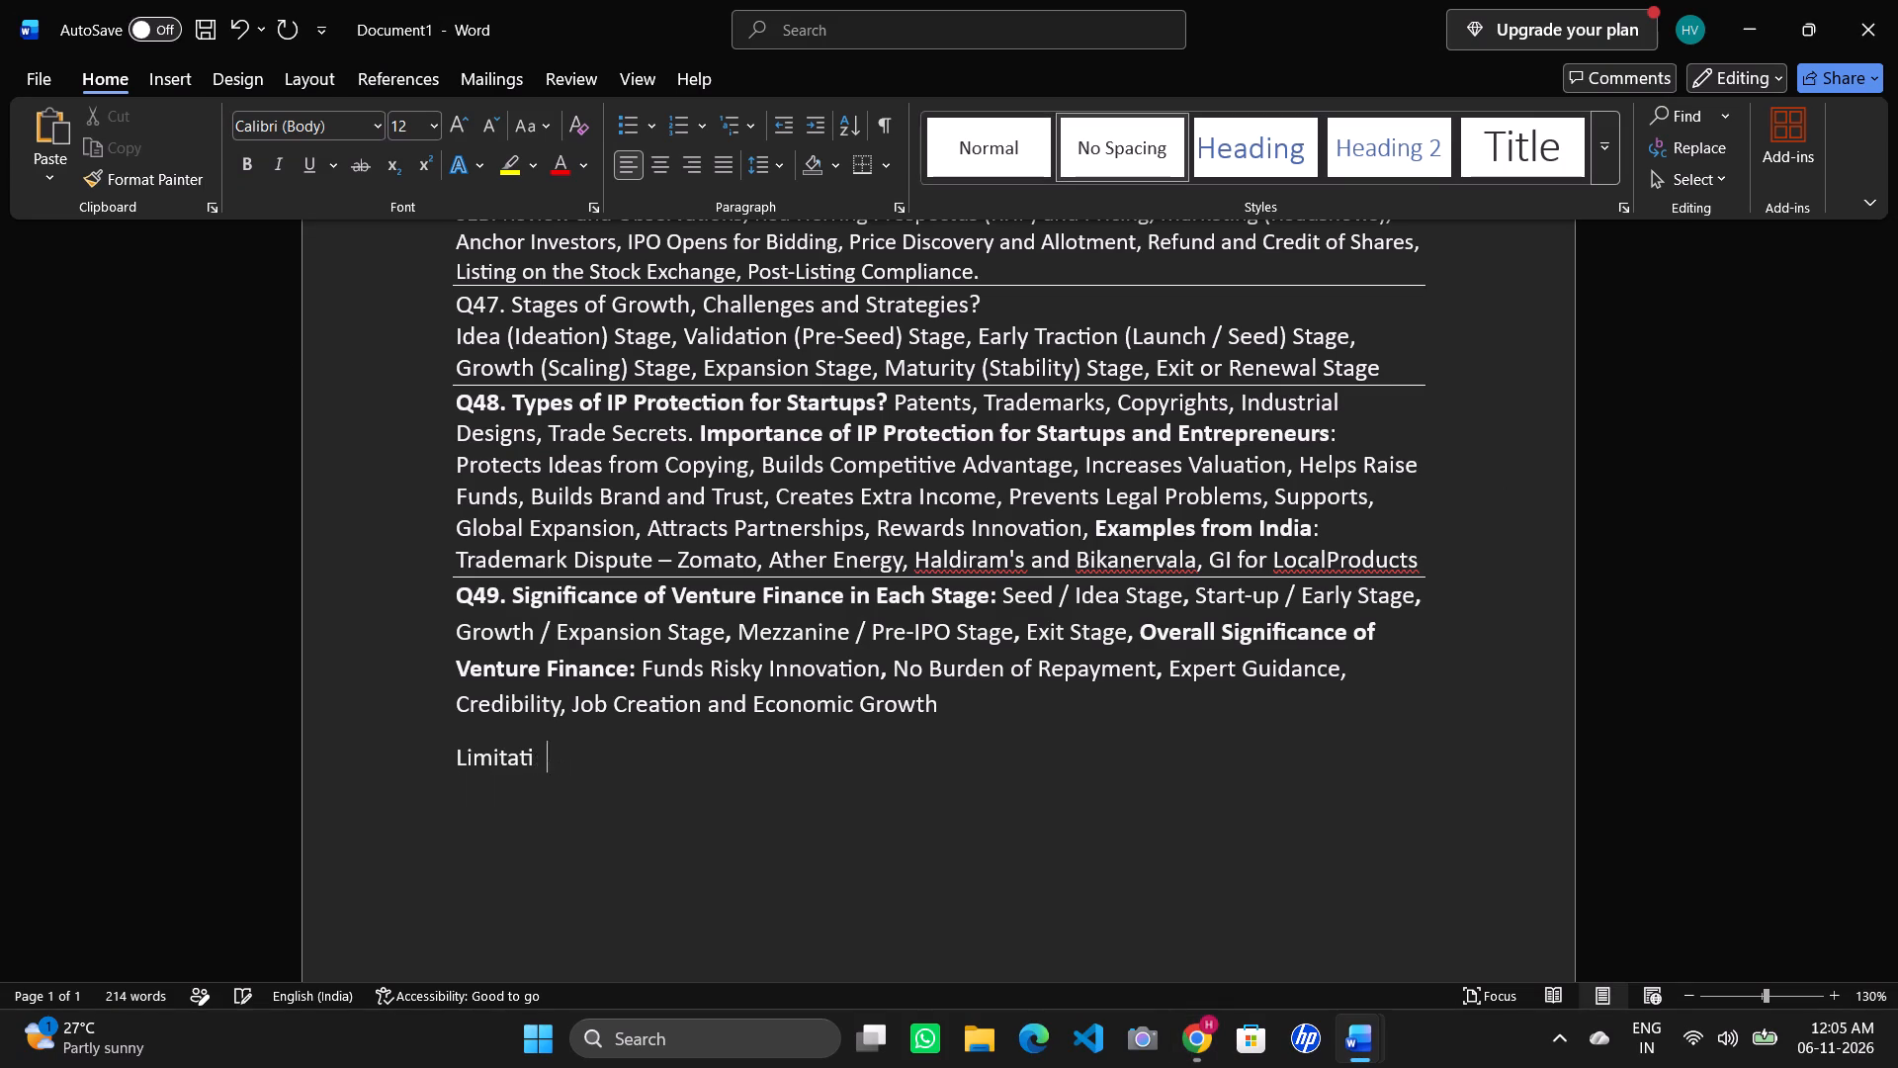
pyautogui.press('BackSpace')
pyautogui.press('BackSpace')
pyautogui.press('BackSpace')
pyautogui.press('BackSpace')
pyautogui.press('BackSpace')
pyautogui.press('BackSpace')
pyautogui.press('BackSpace')
pyautogui.press('BackSpace')
pyautogui.press('BackSpace')
pyautogui.press('BackSpace')
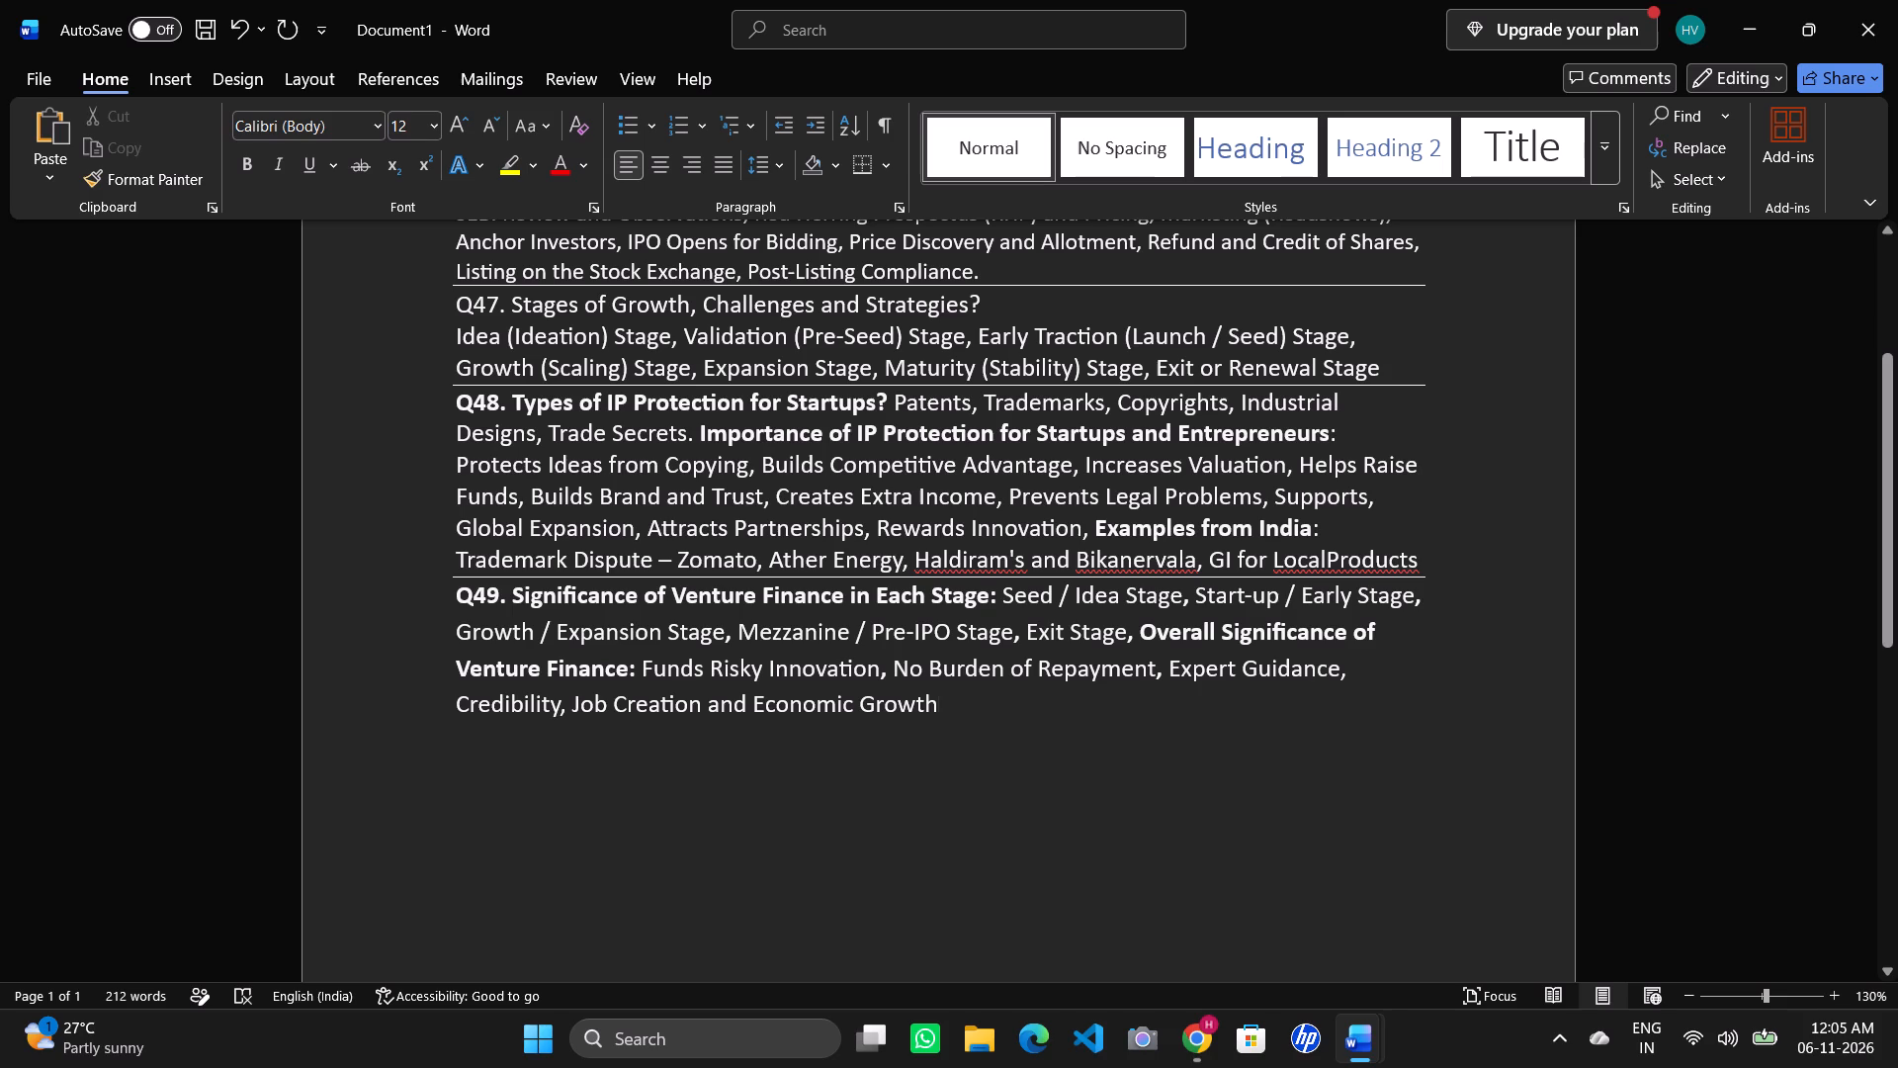
# Apply the No Spacing style to the whole Q49 paragraph.
pyautogui.moveTo(947, 698); pyautogui.dragTo(499, 617)
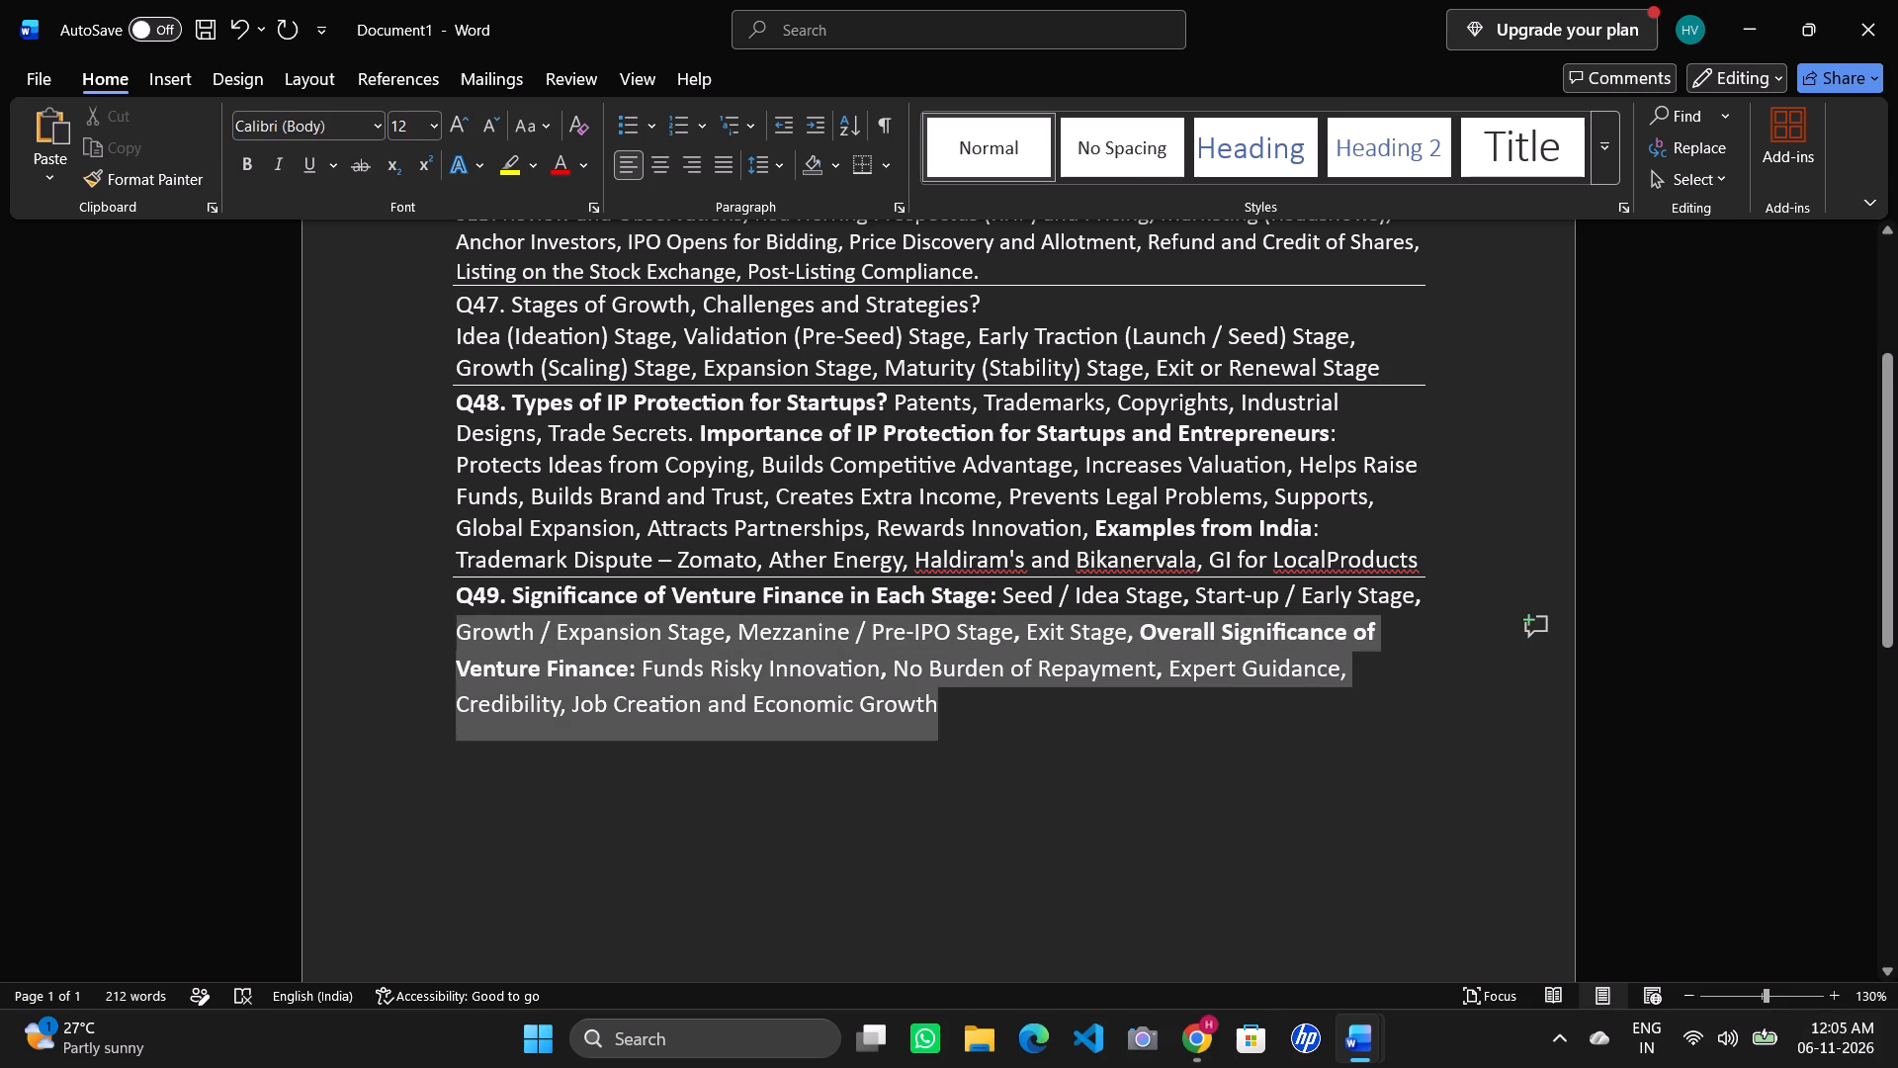
pyautogui.moveTo(499, 617); pyautogui.dragTo(473, 595)
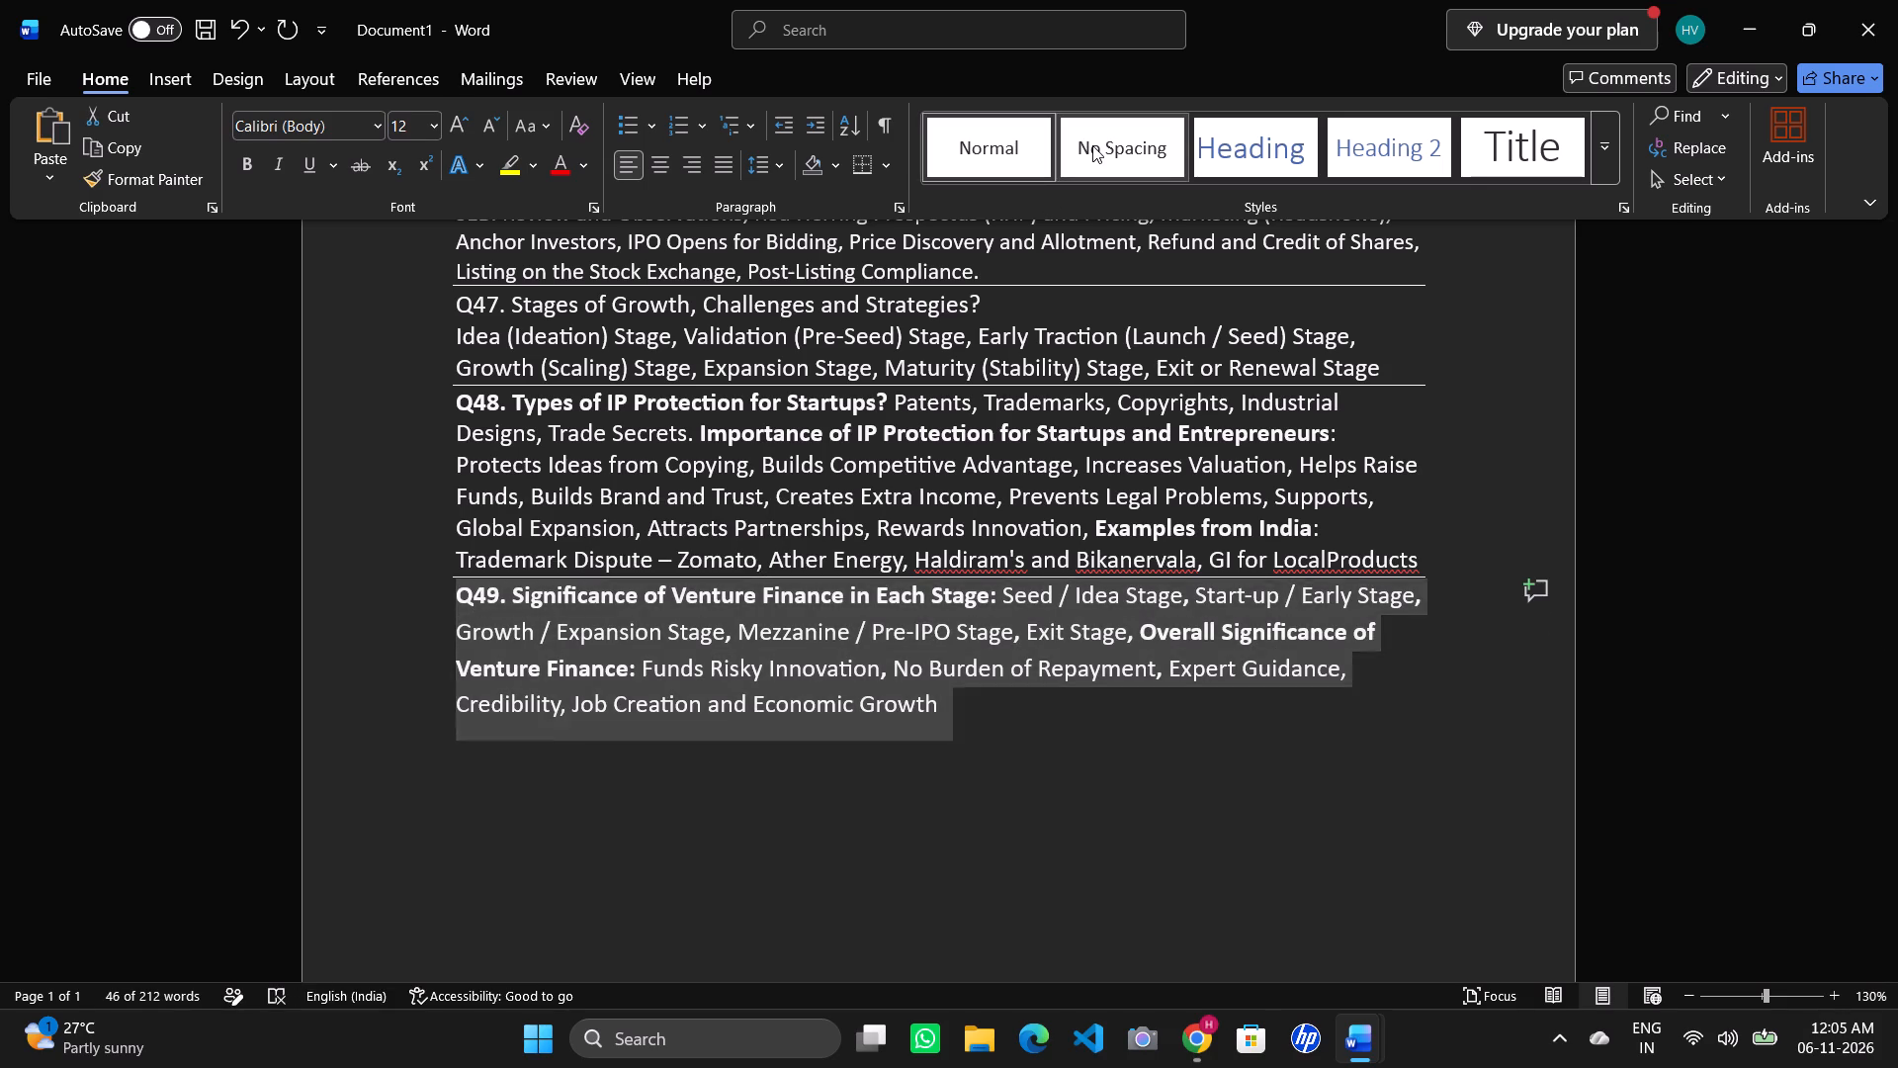
pyautogui.click(1092, 145)
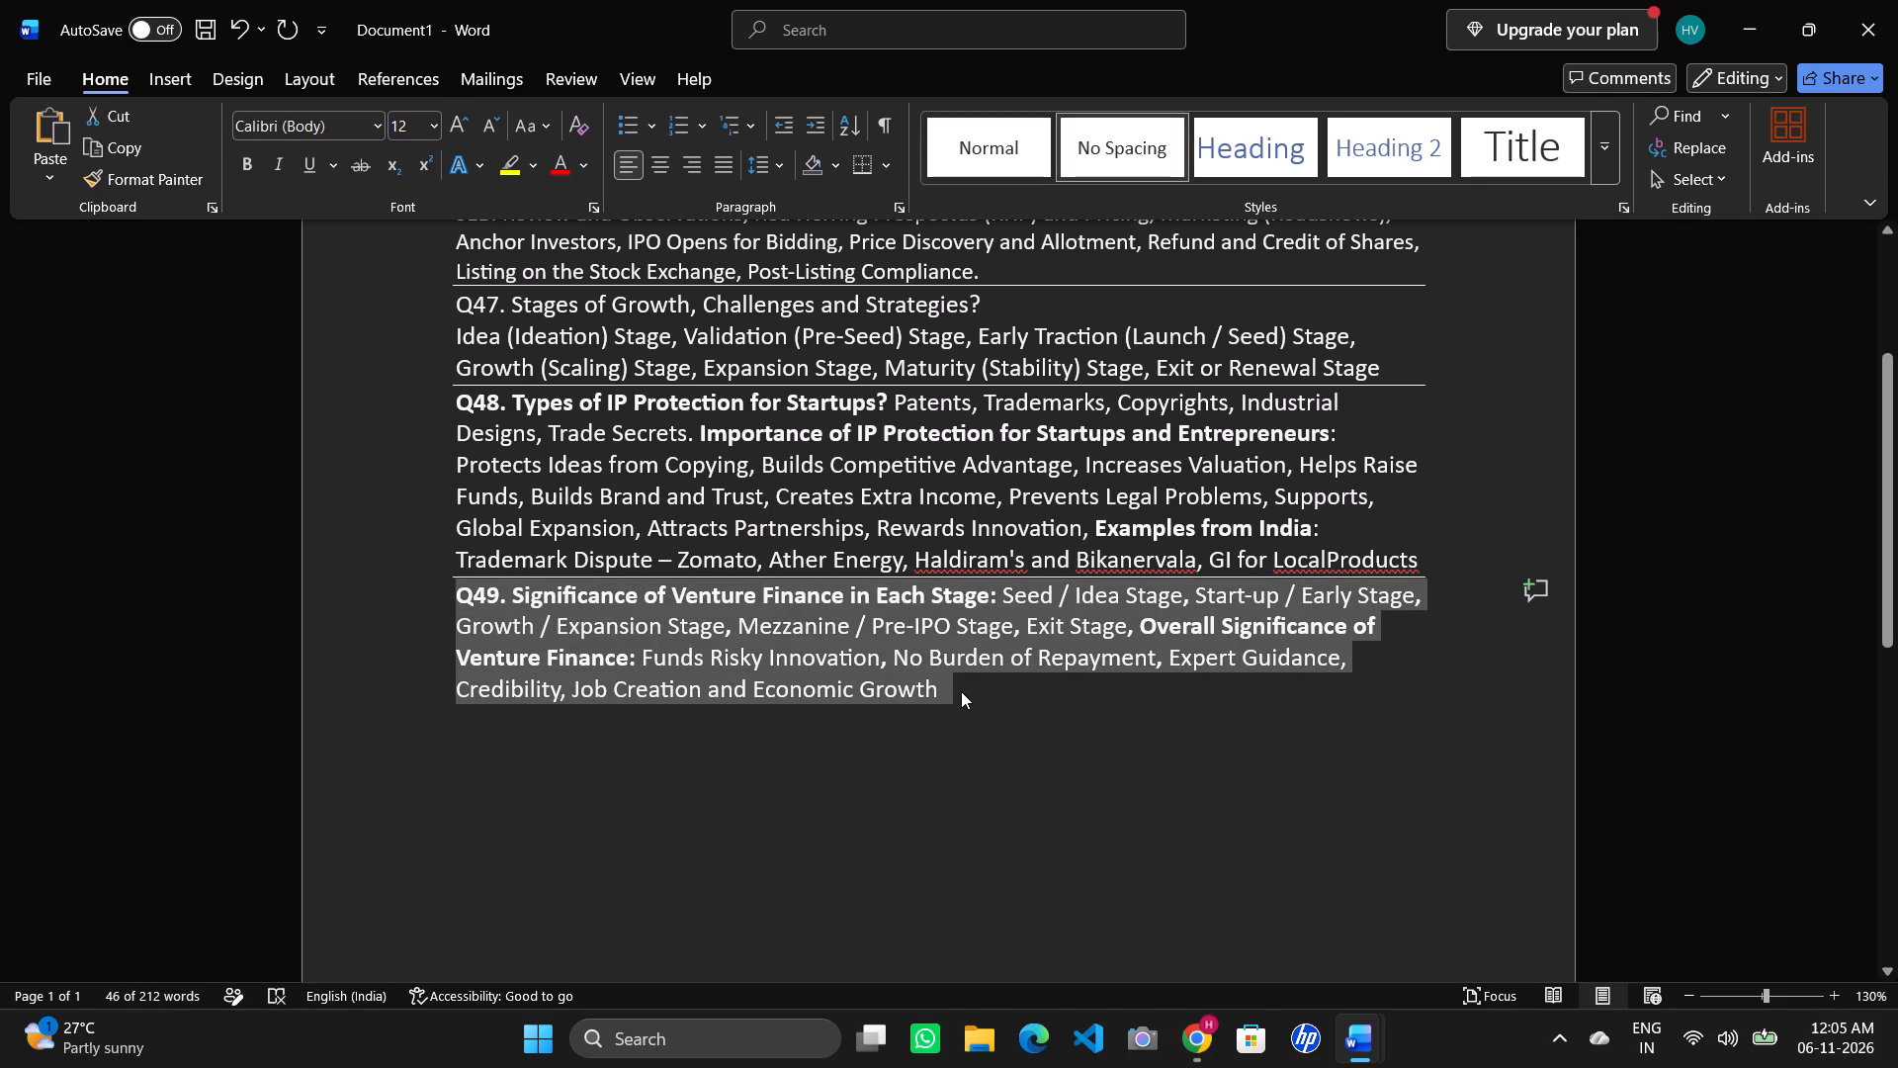
# Insert a full-width horizontal separator line below the Q49 paragraph, leaving an empty line under it.
pyautogui.click(961, 691)
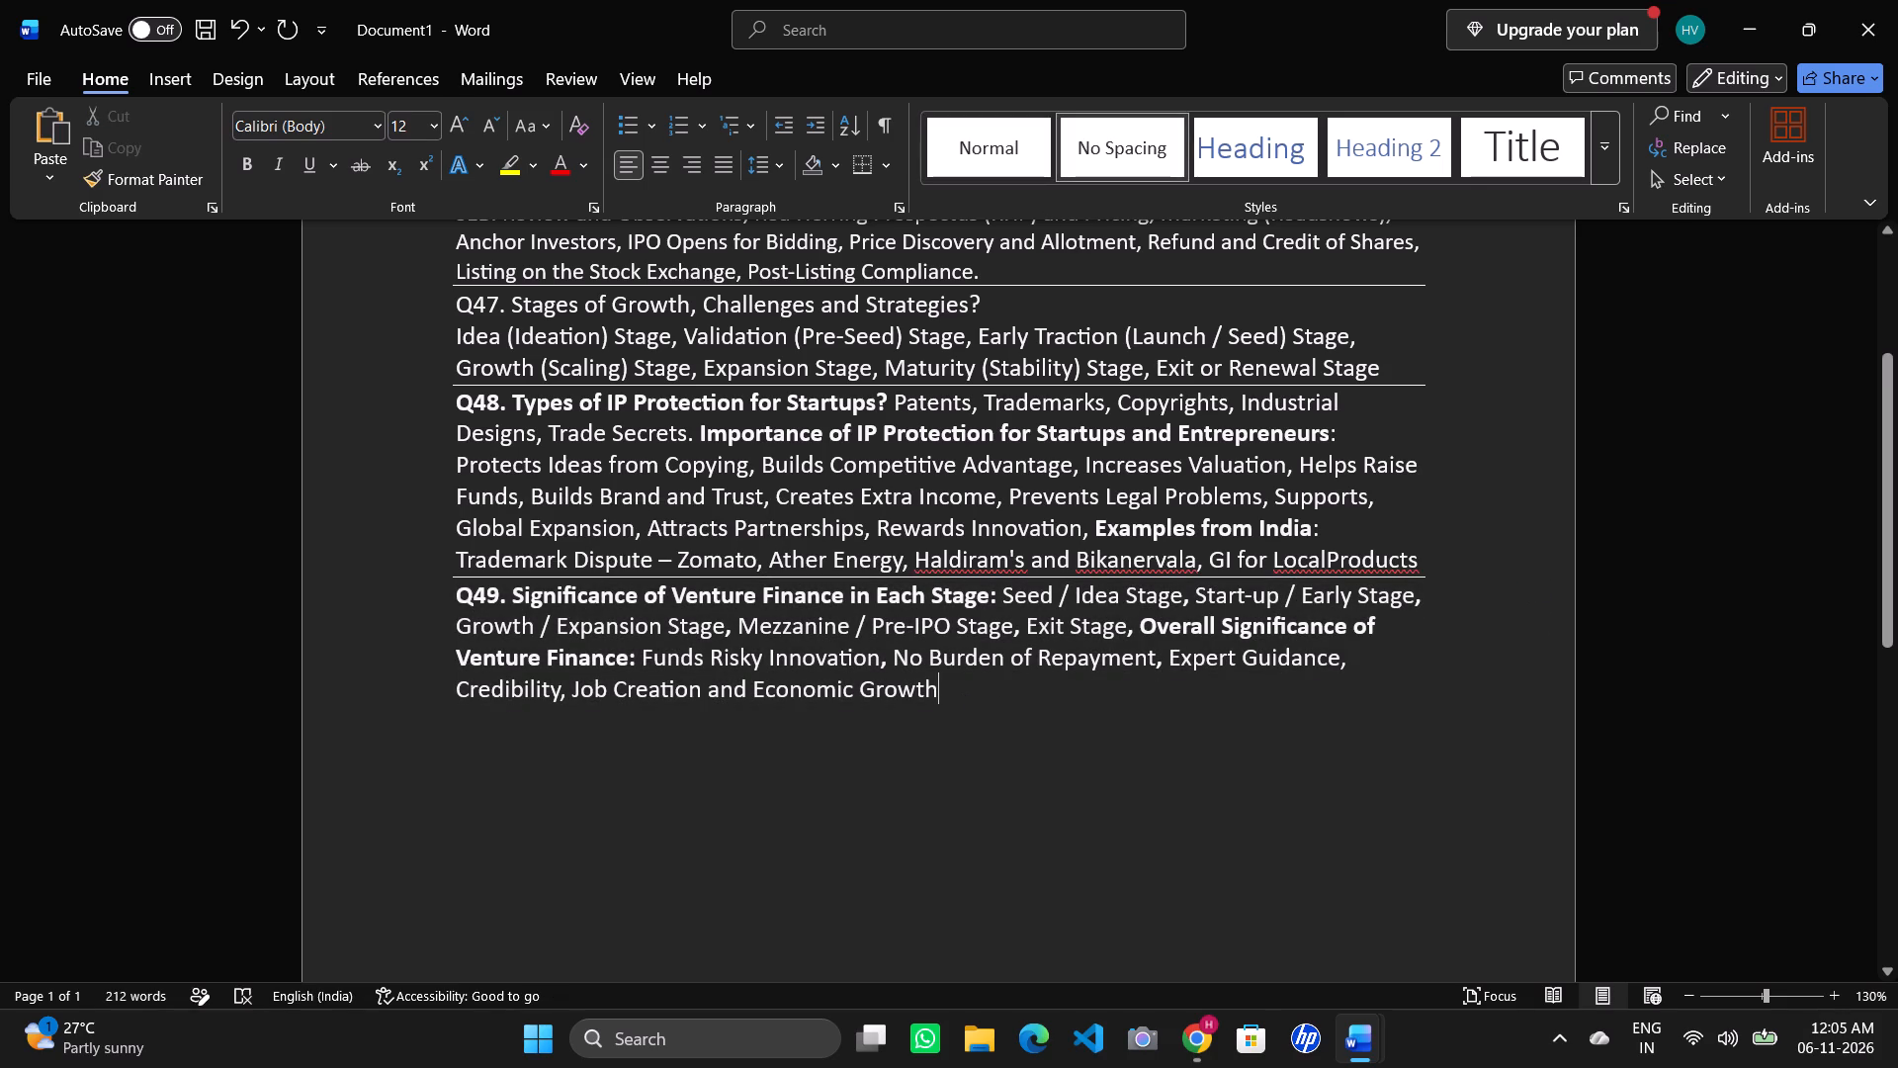
pyautogui.press('Return')
pyautogui.press('-')
pyautogui.press('-')
pyautogui.press('-')
pyautogui.press('-')
pyautogui.press('-')
pyautogui.press('-')
pyautogui.press('-')
pyautogui.press('-')
pyautogui.press('-')
pyautogui.press('-')
pyautogui.press('-')
pyautogui.press('-')
pyautogui.press('-')
pyautogui.press('-')
pyautogui.press('-')
pyautogui.press('-')
pyautogui.press('-')
pyautogui.press('-')
pyautogui.press('-')
pyautogui.press('-')
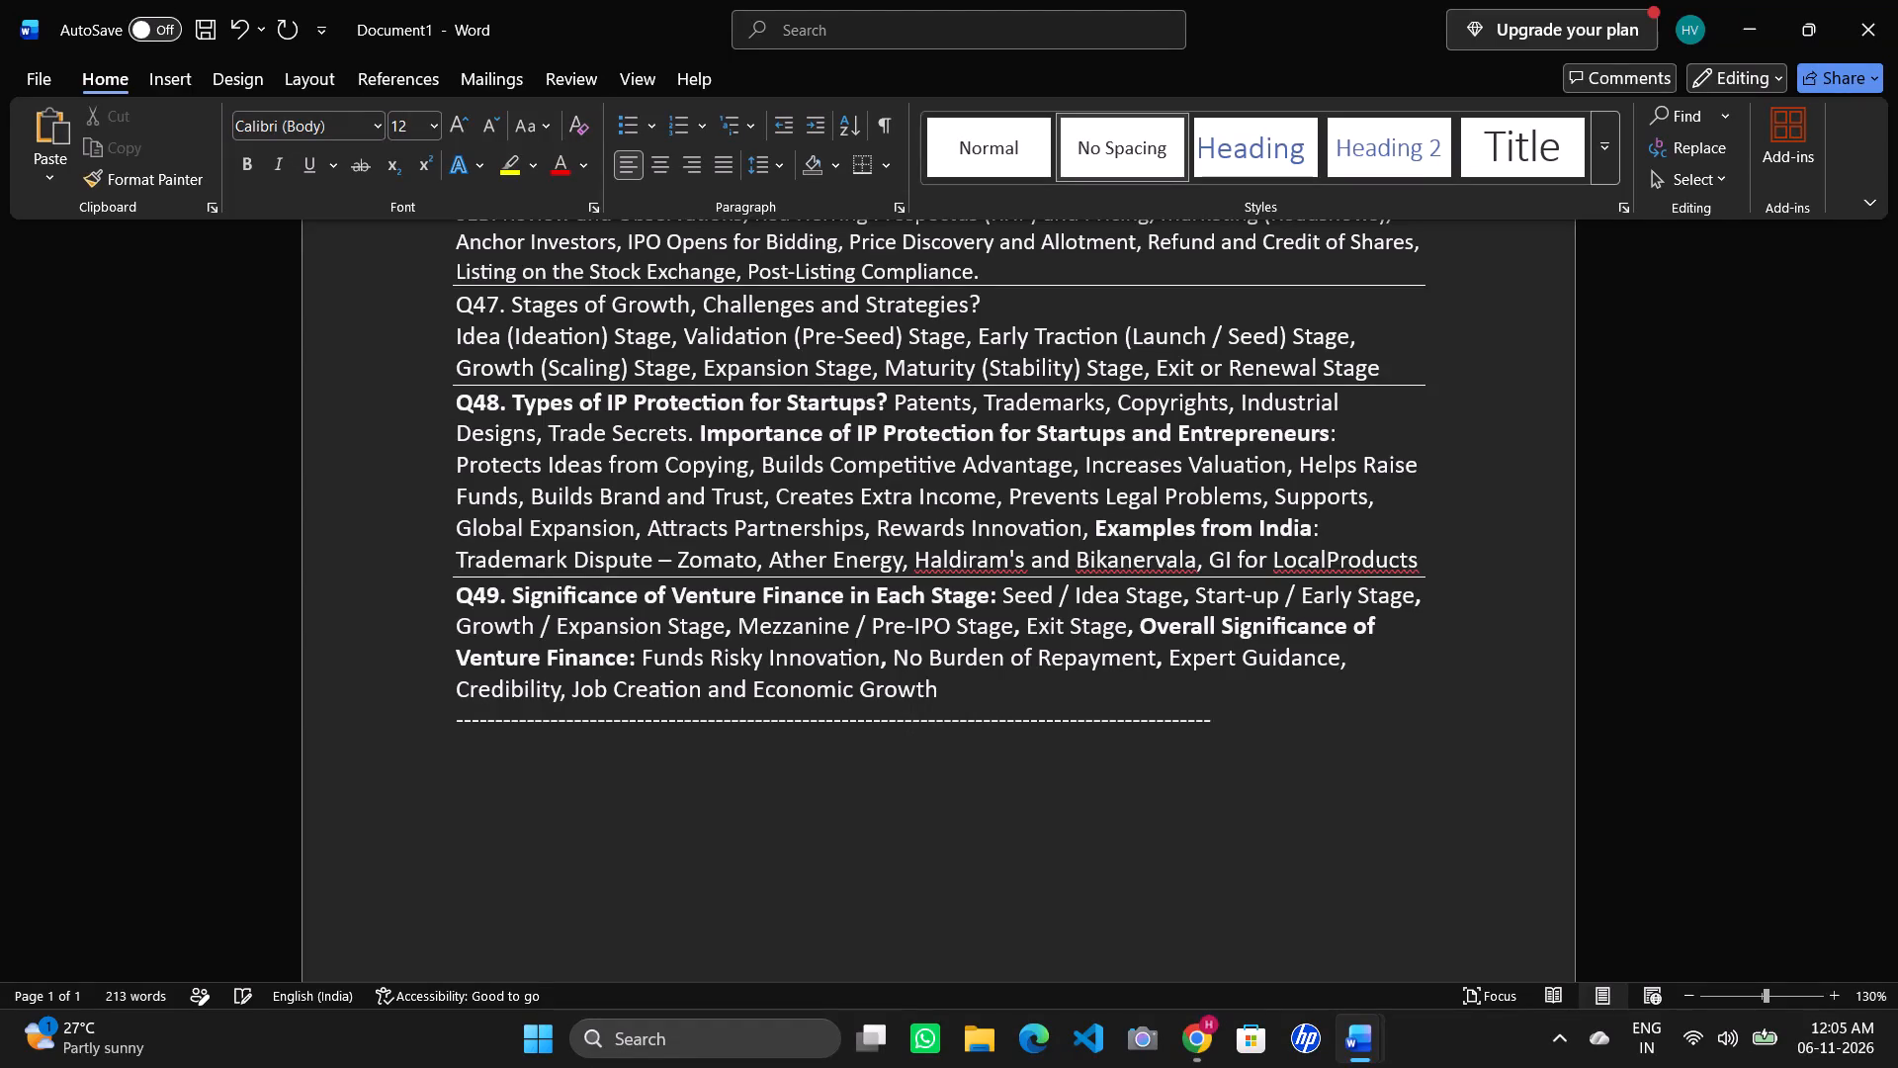
pyautogui.write('---')
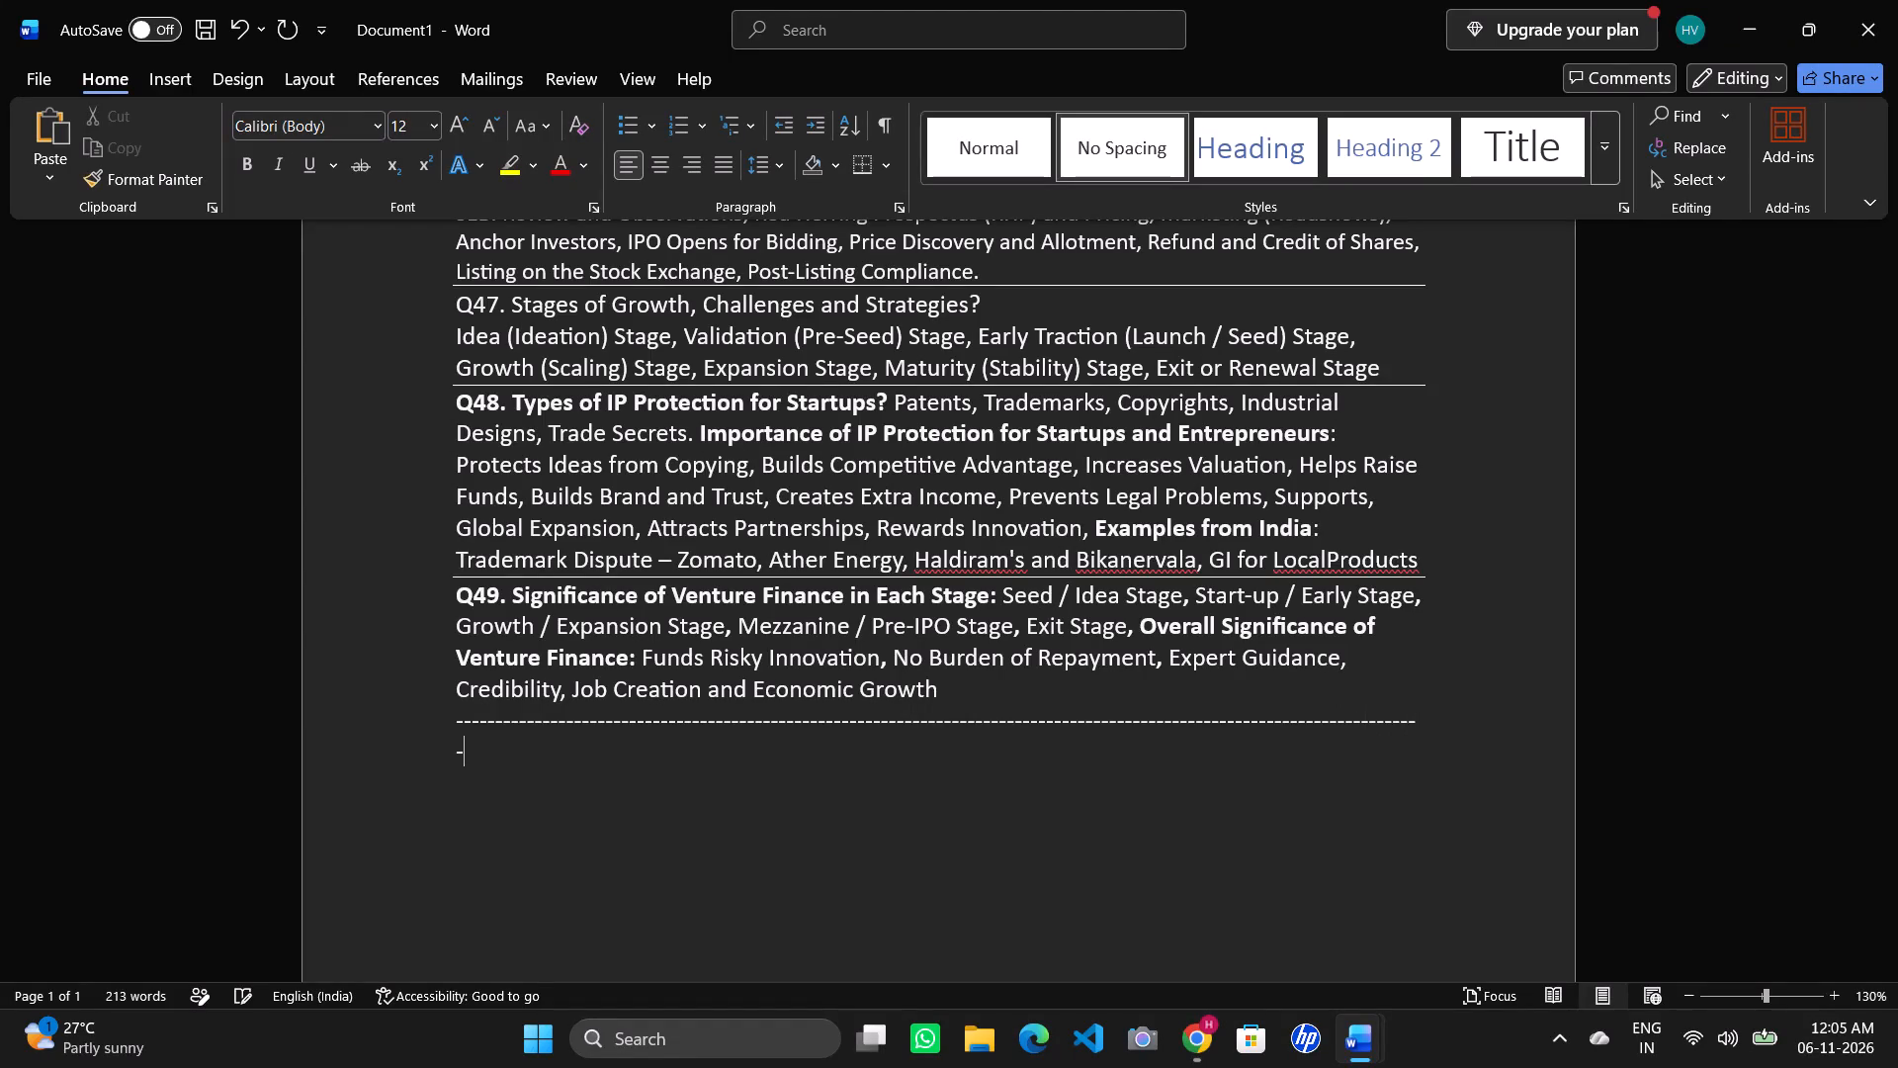
pyautogui.press('BackSpace')
pyautogui.press('Return')
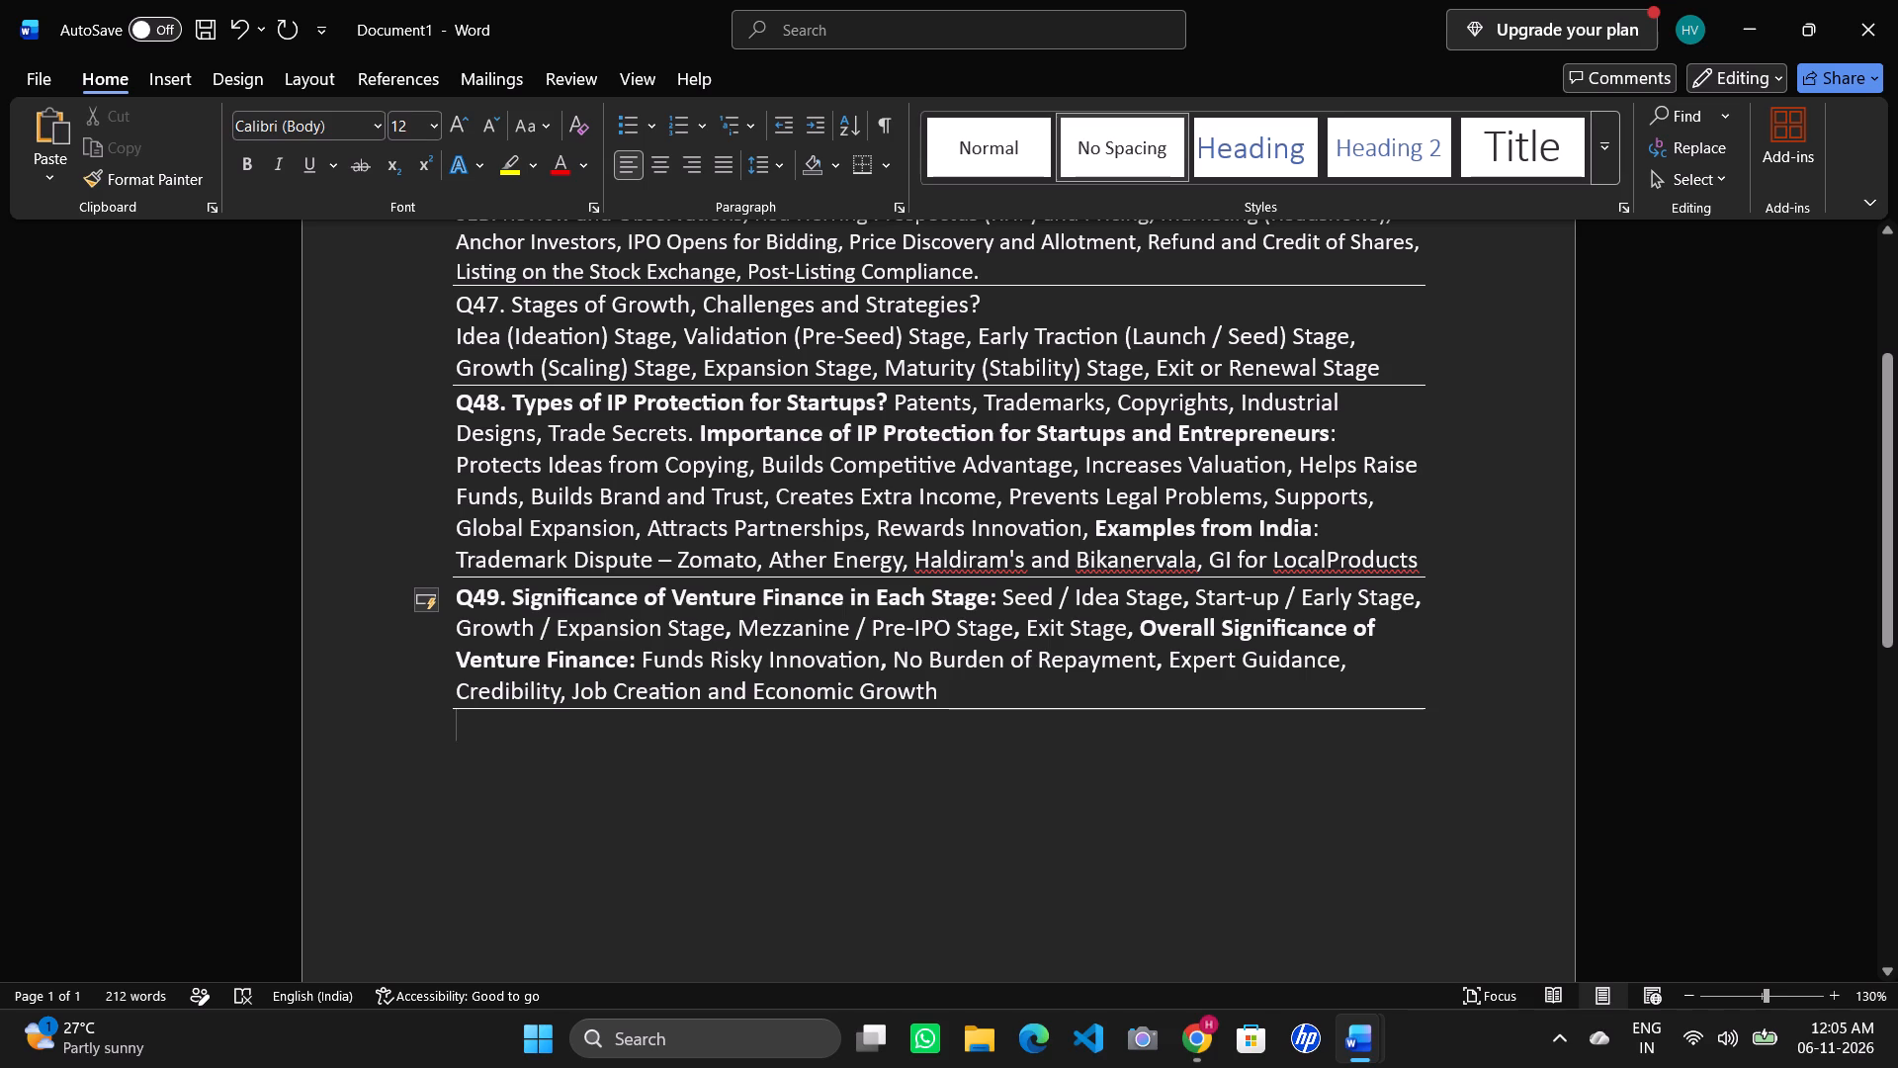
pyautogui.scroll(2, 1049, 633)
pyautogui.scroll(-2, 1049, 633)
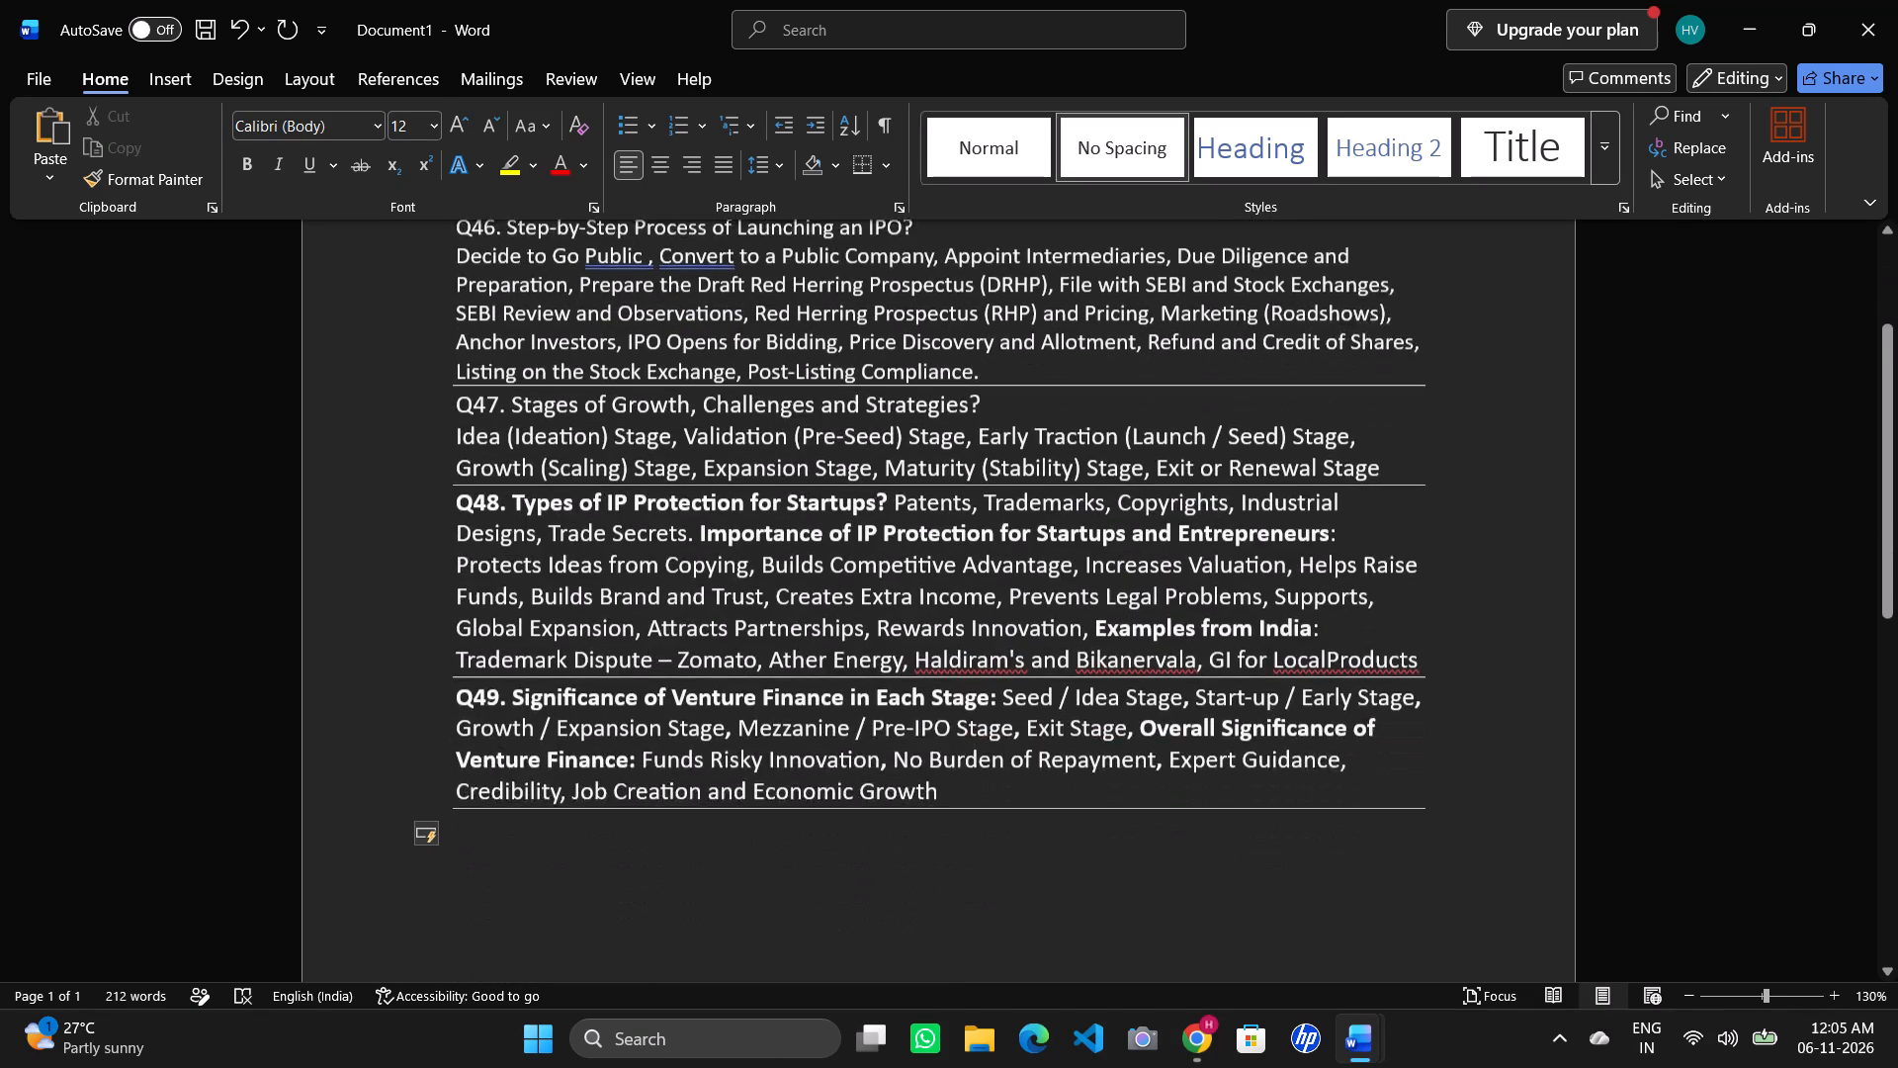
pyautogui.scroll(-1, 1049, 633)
# Switch to SIE Section V.pdf in Chrome and read the Q50 question and introduction on sources of funding for new ventures.
pyautogui.hotkey('alt', 'Tab')
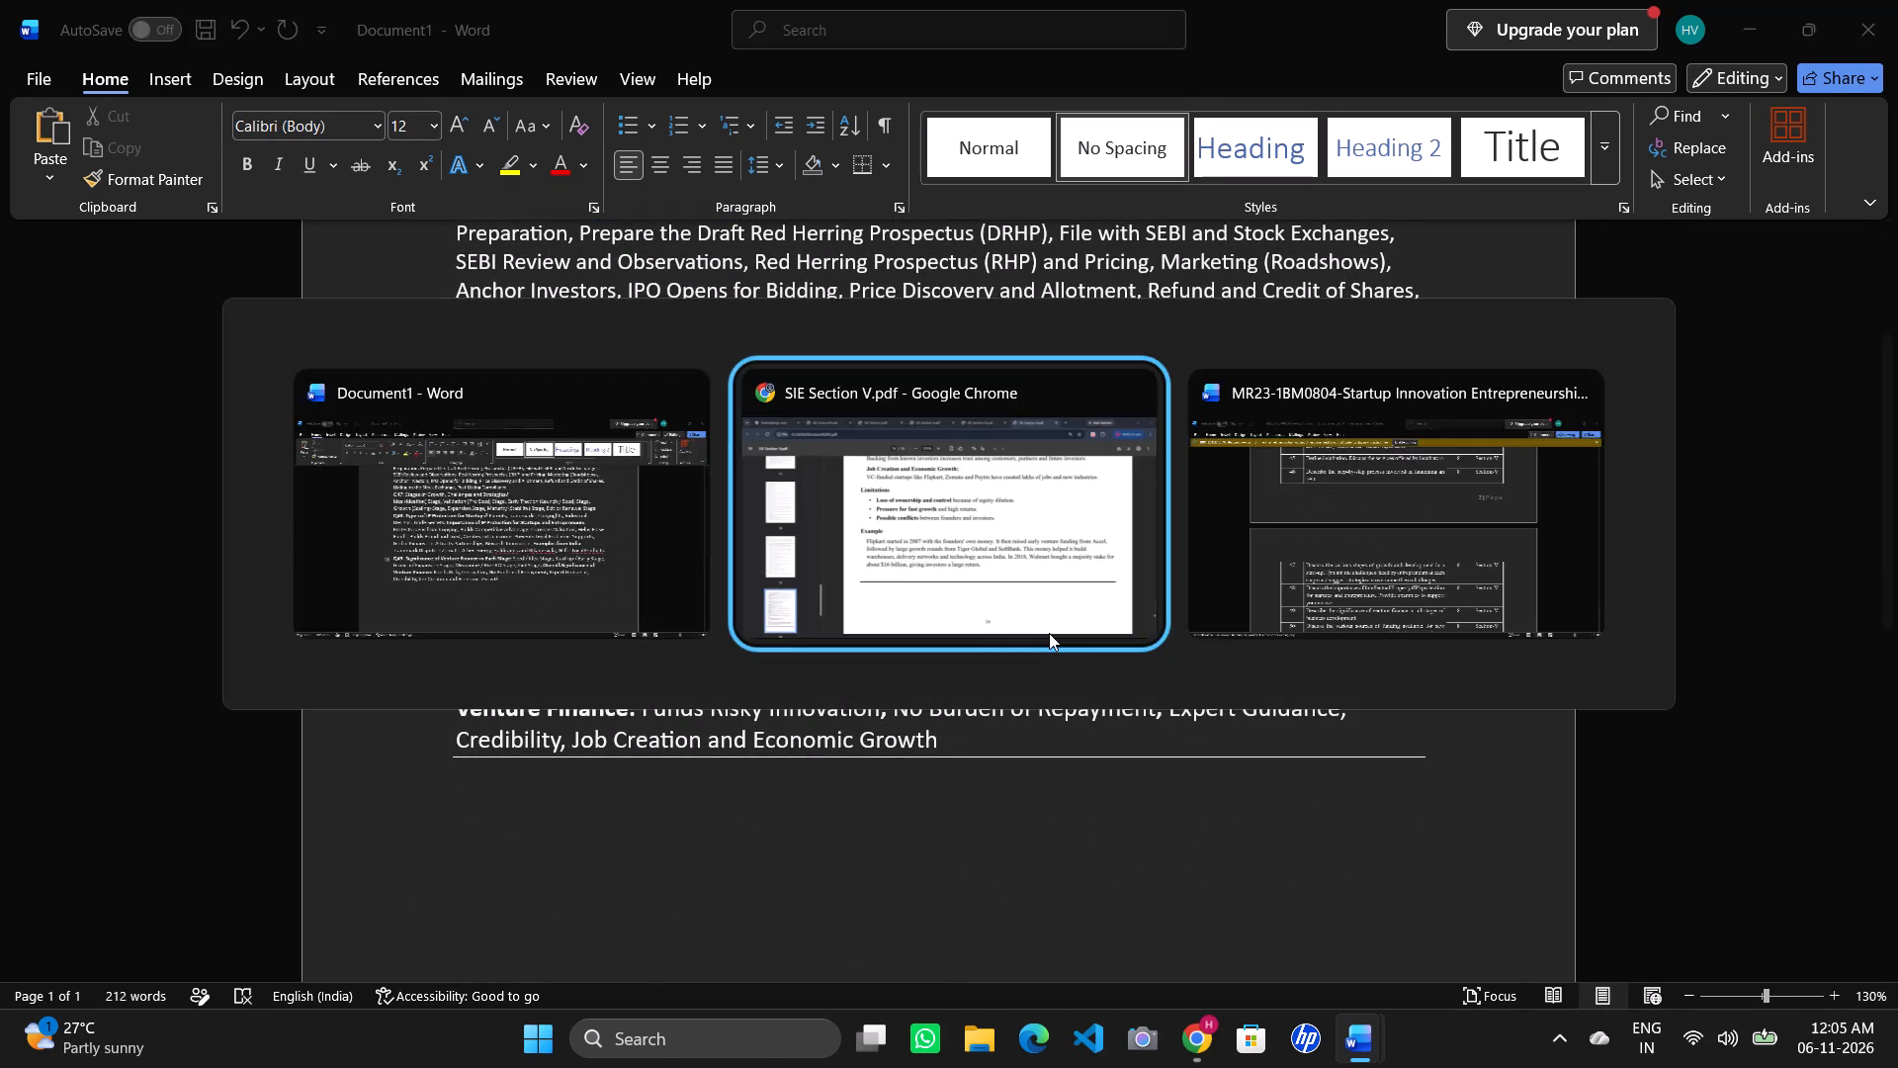
pyautogui.scroll(-4, 893, 670)
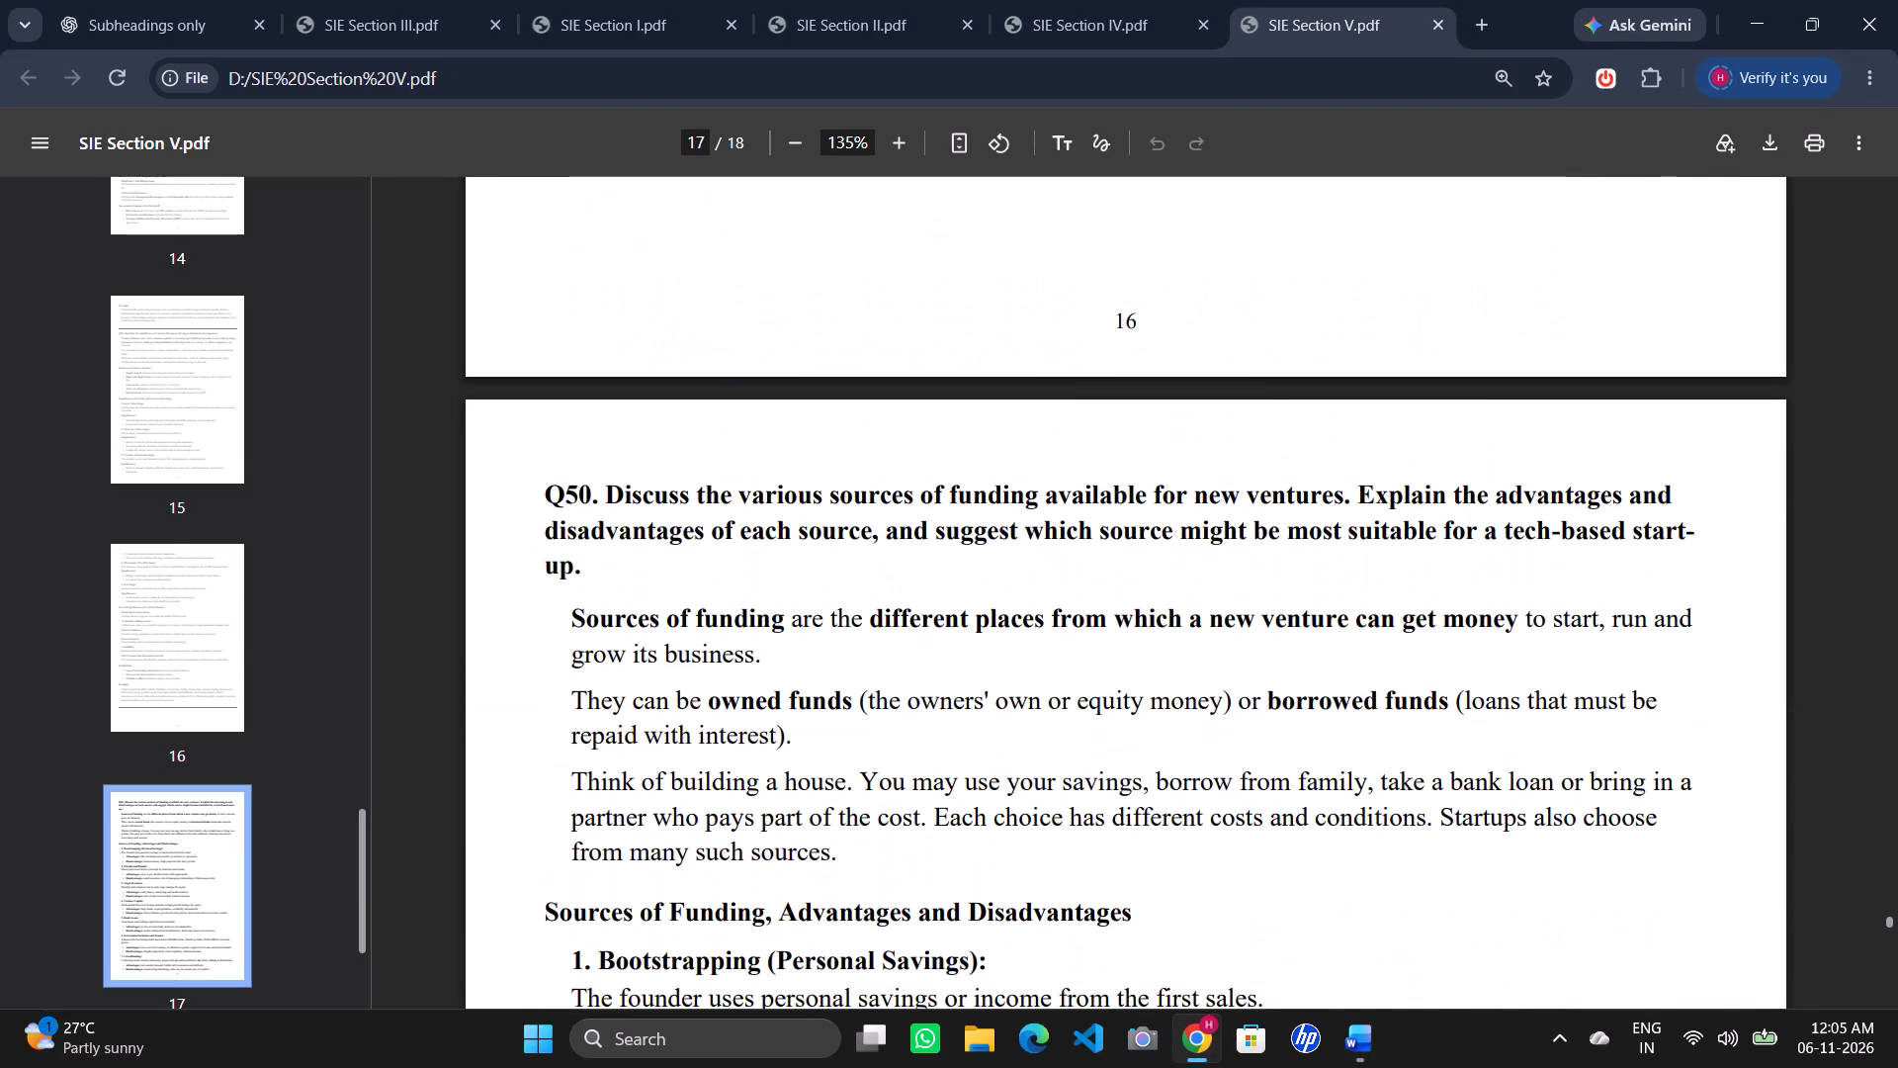
pyautogui.scroll(-1, 678, 673)
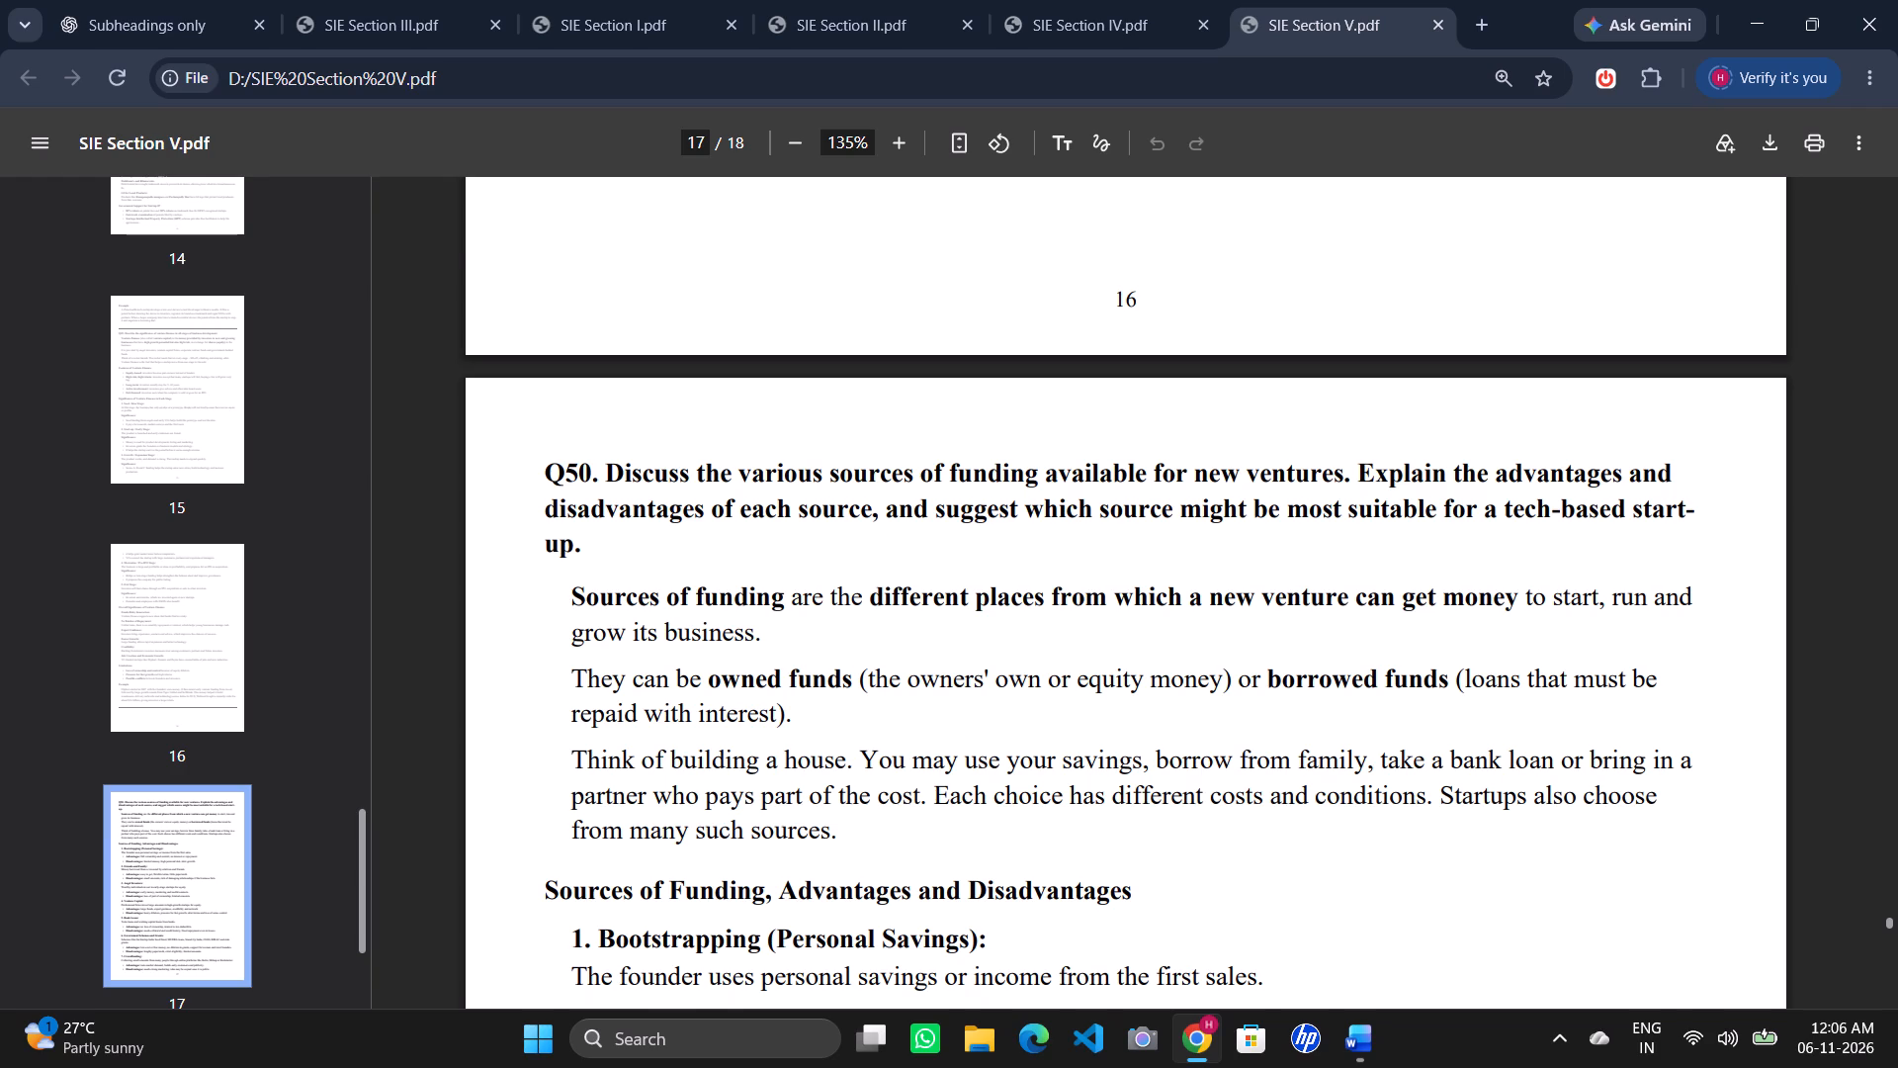
pyautogui.scroll(-1, 584, 489)
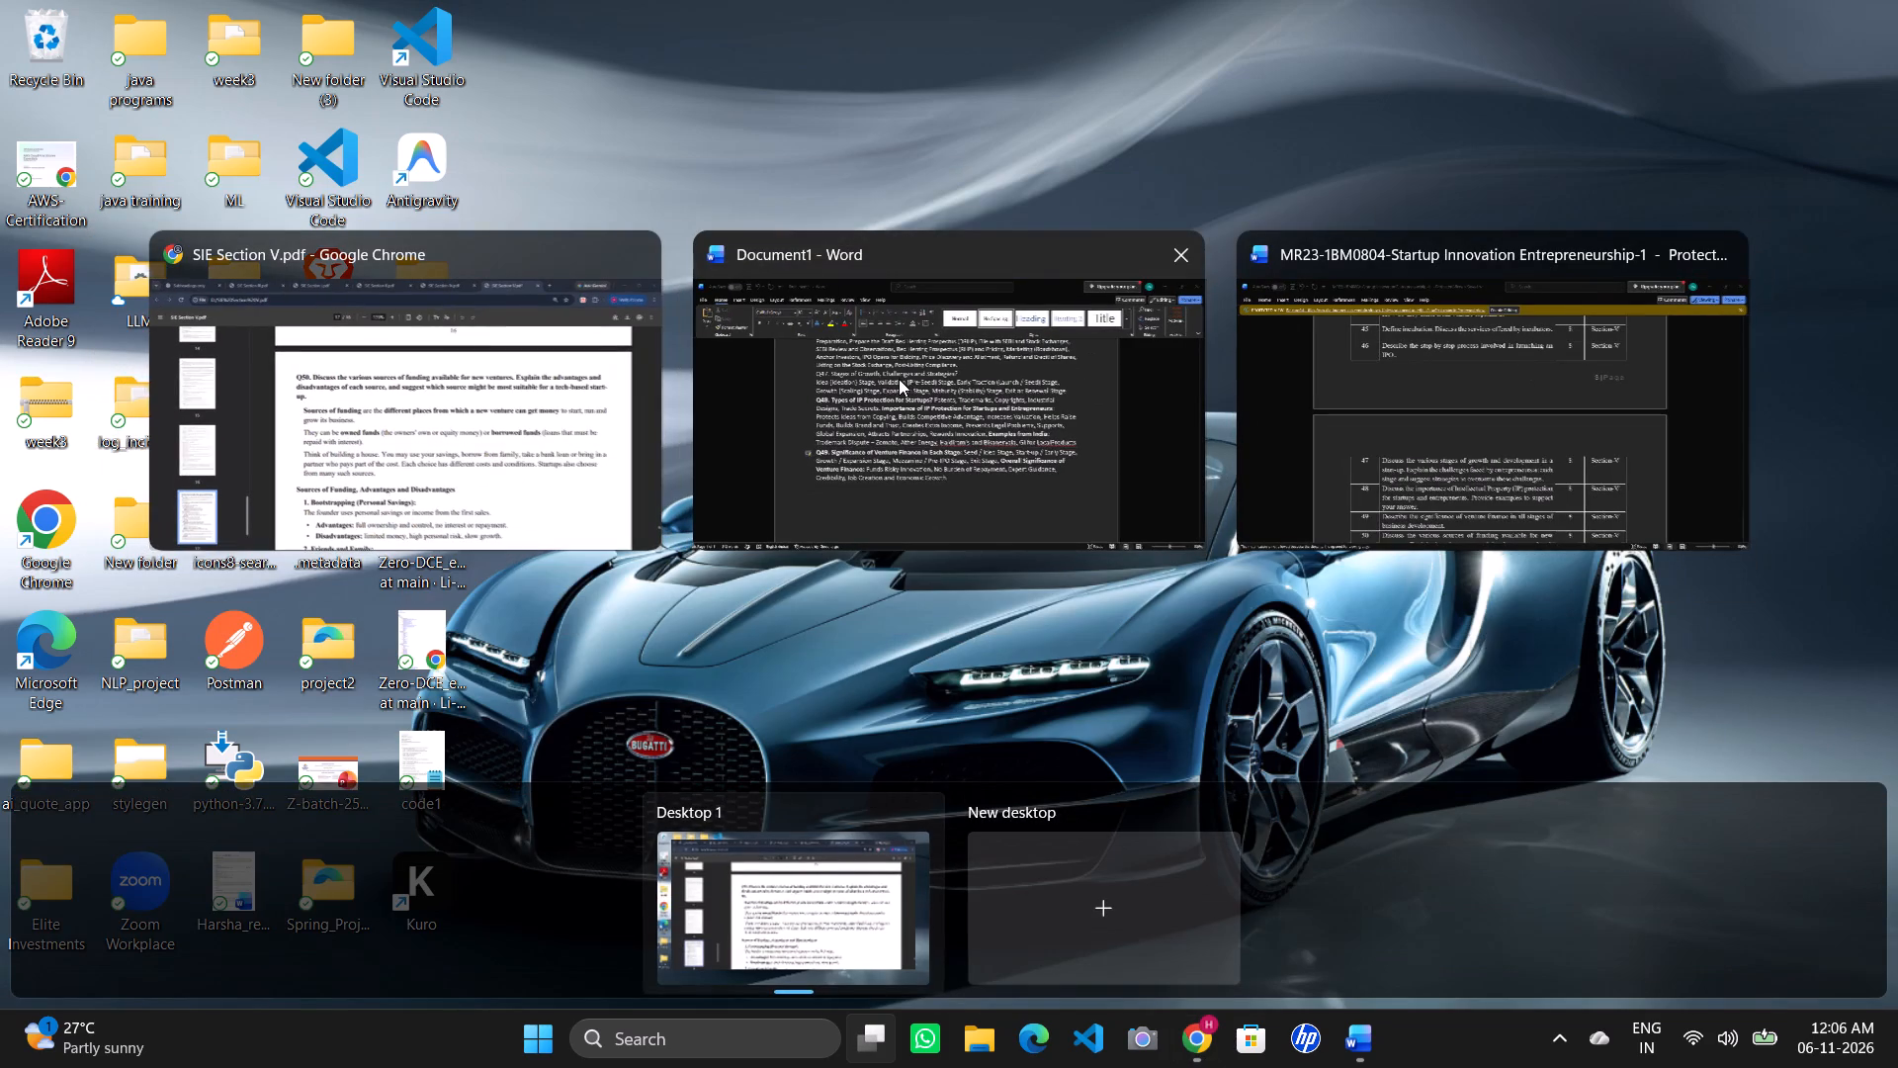
pyautogui.click(575, 374)
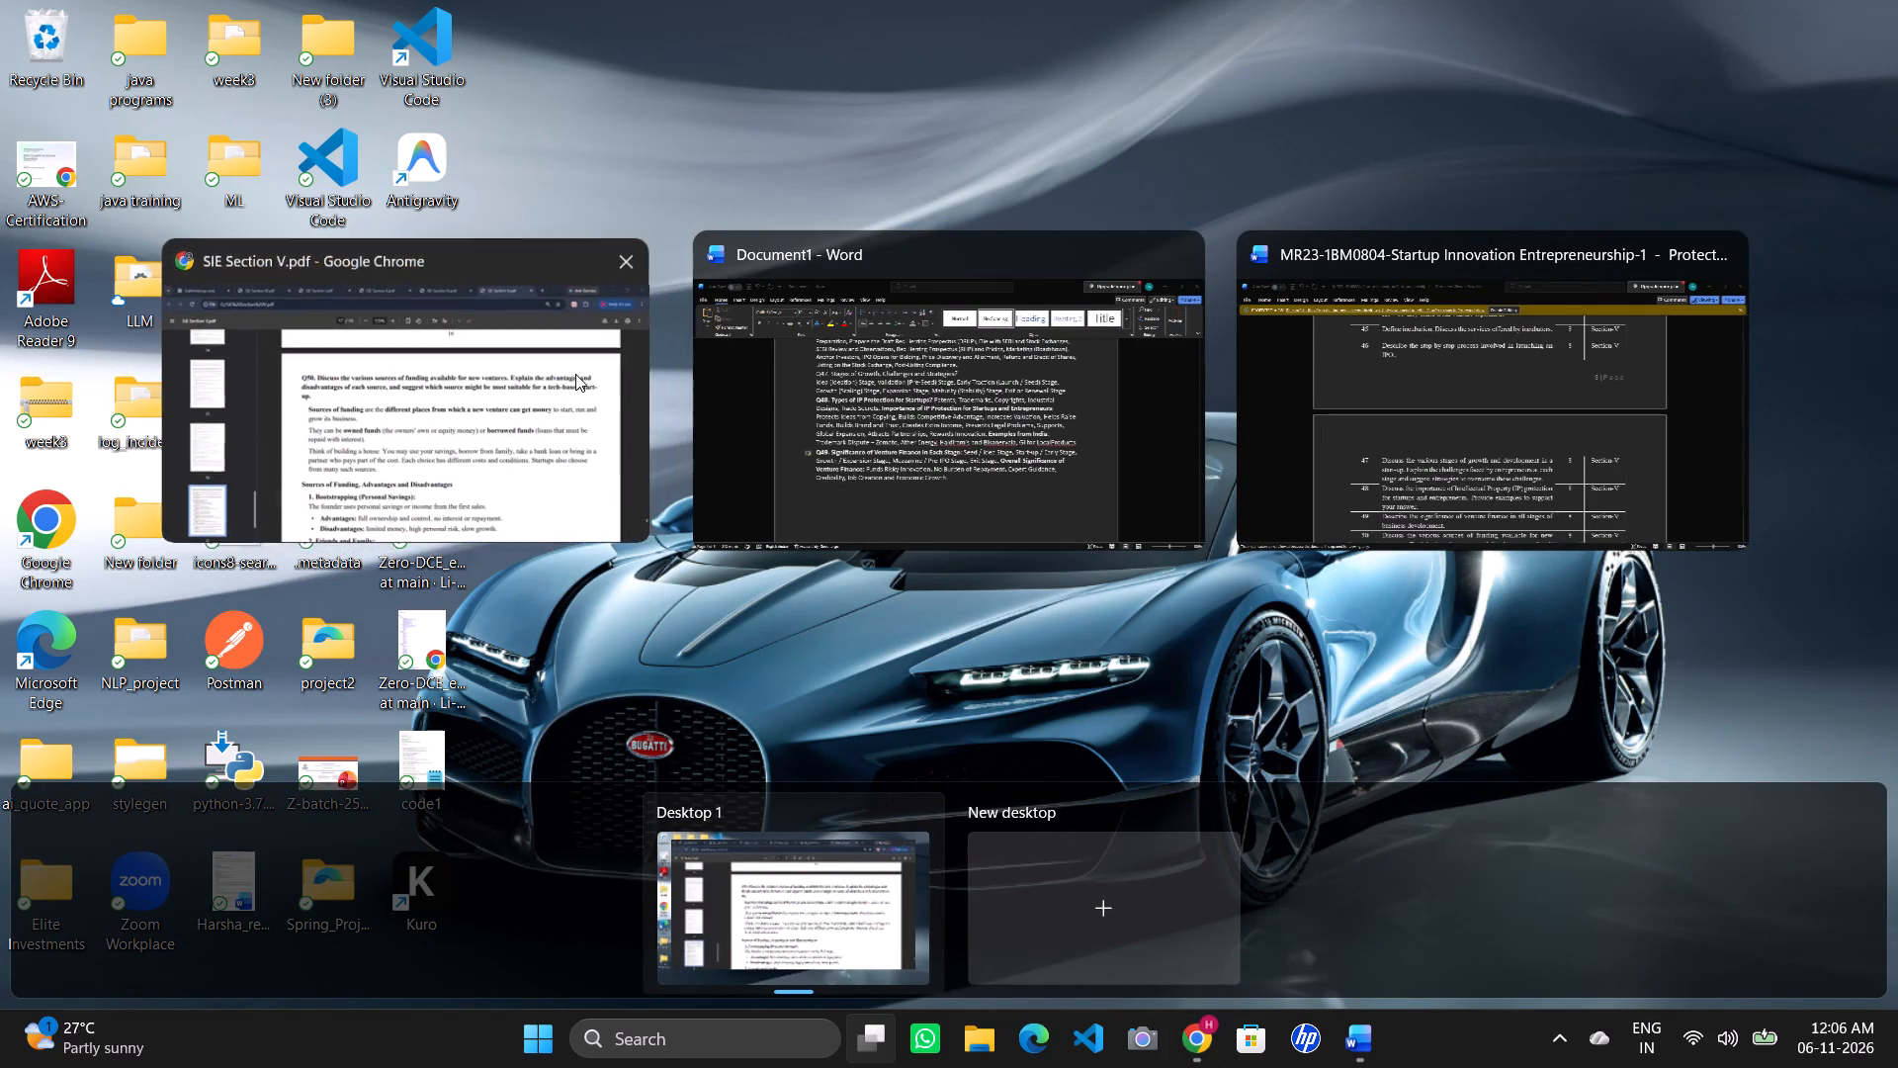
pyautogui.click(74, 0)
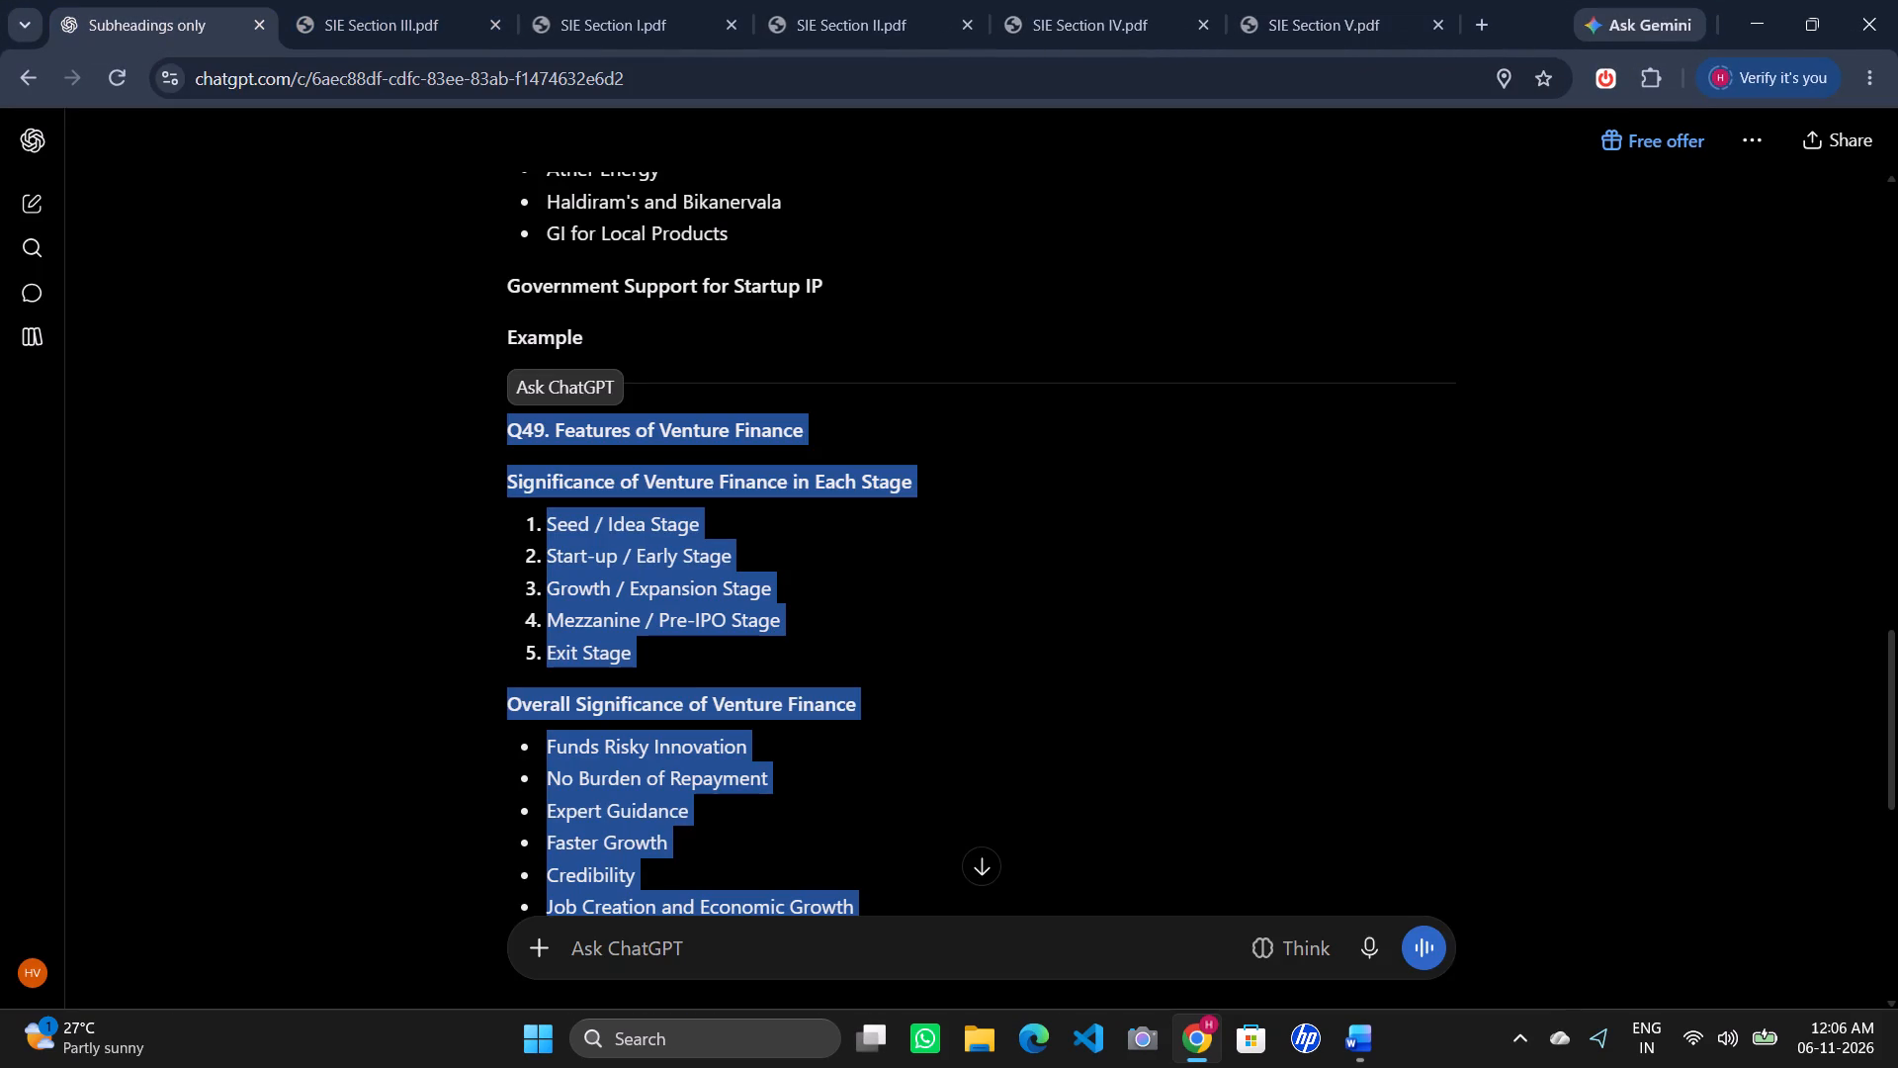
pyautogui.scroll(-3, 497, 533)
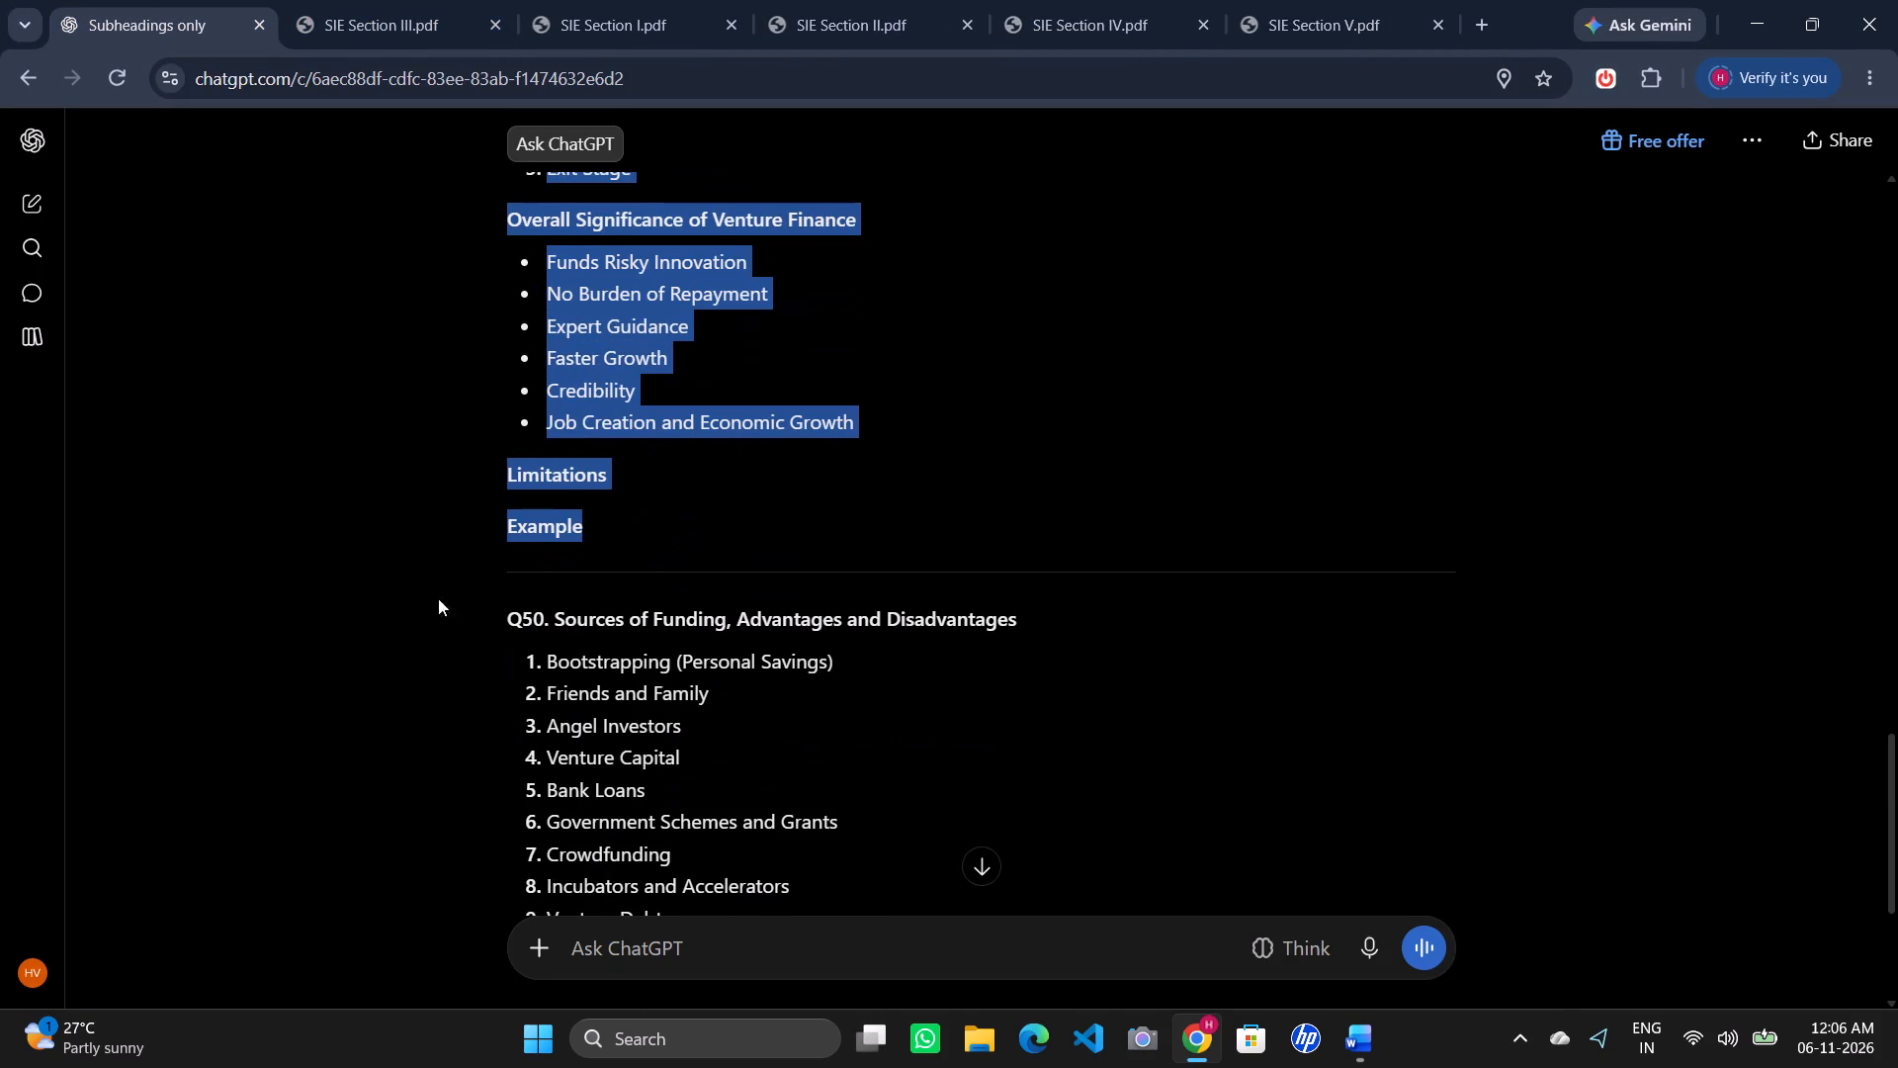
pyautogui.click(413, 630)
pyautogui.scroll(-2, 413, 630)
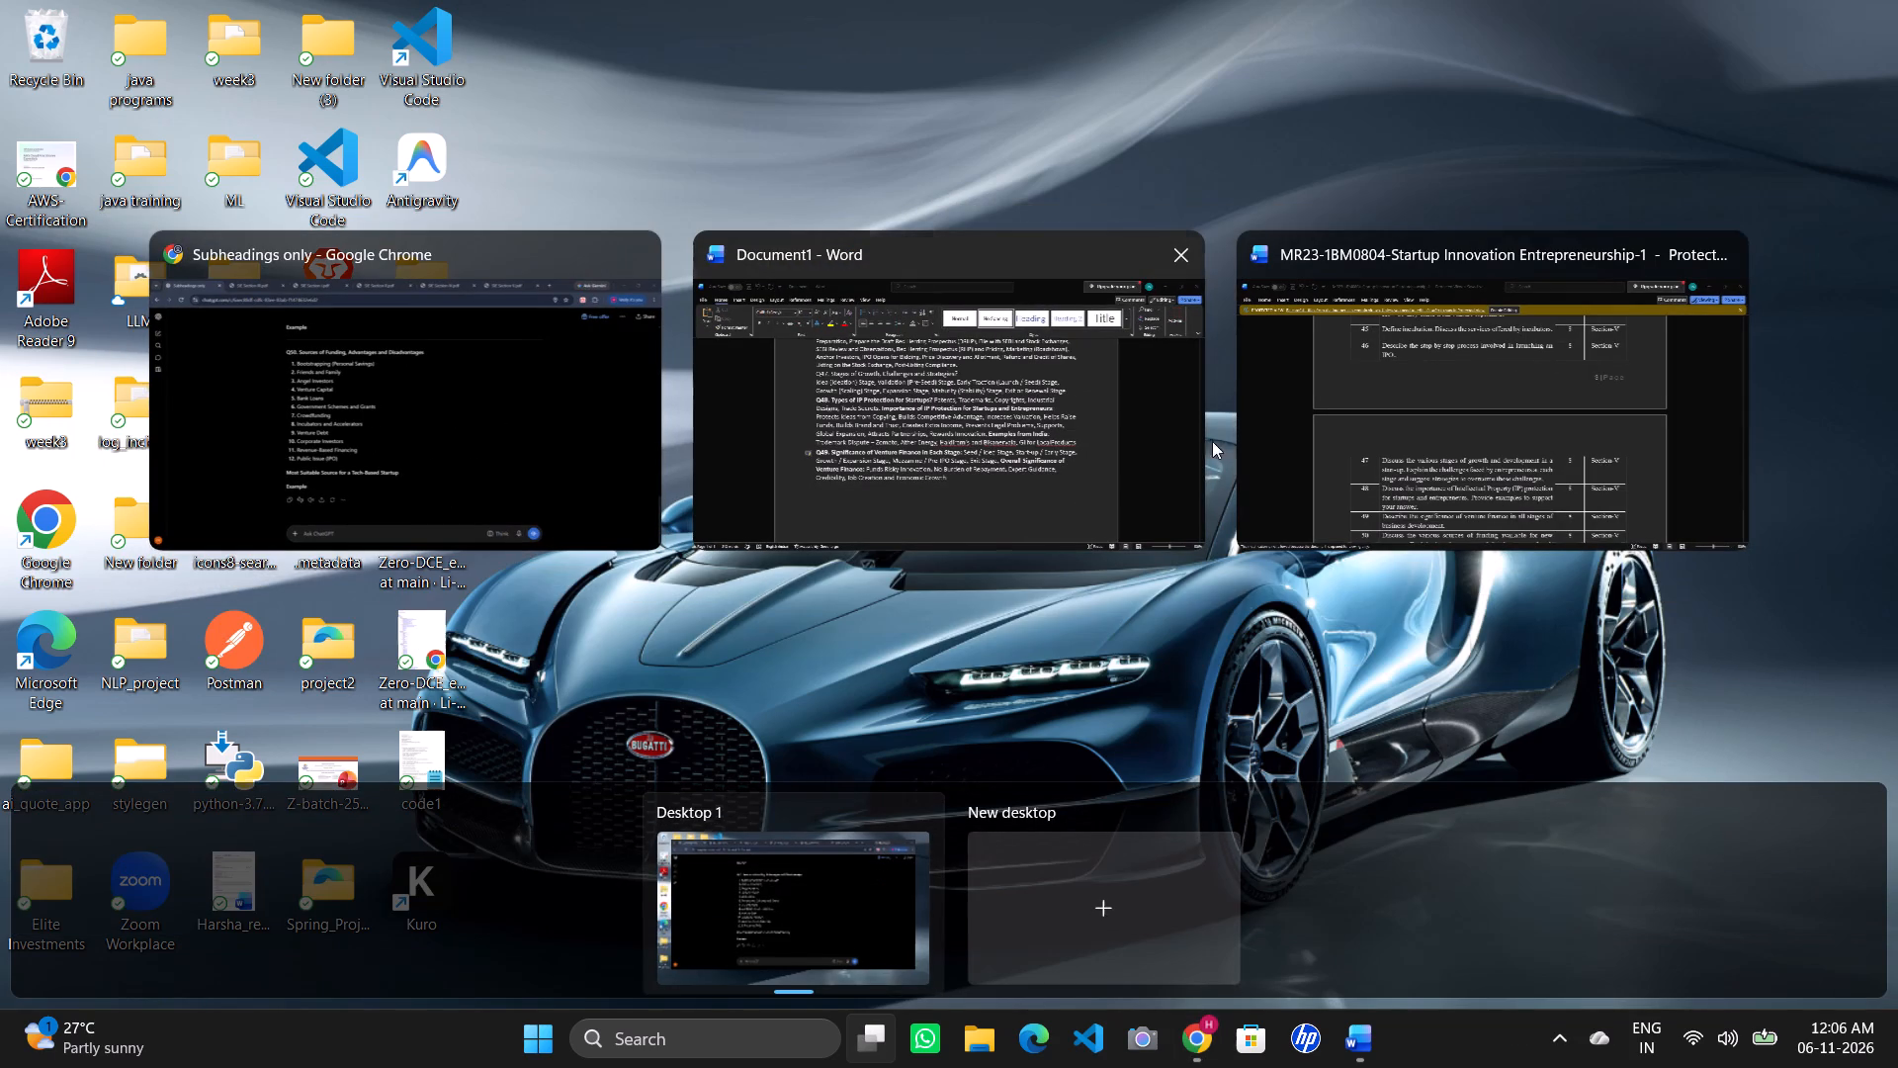
pyautogui.click(977, 440)
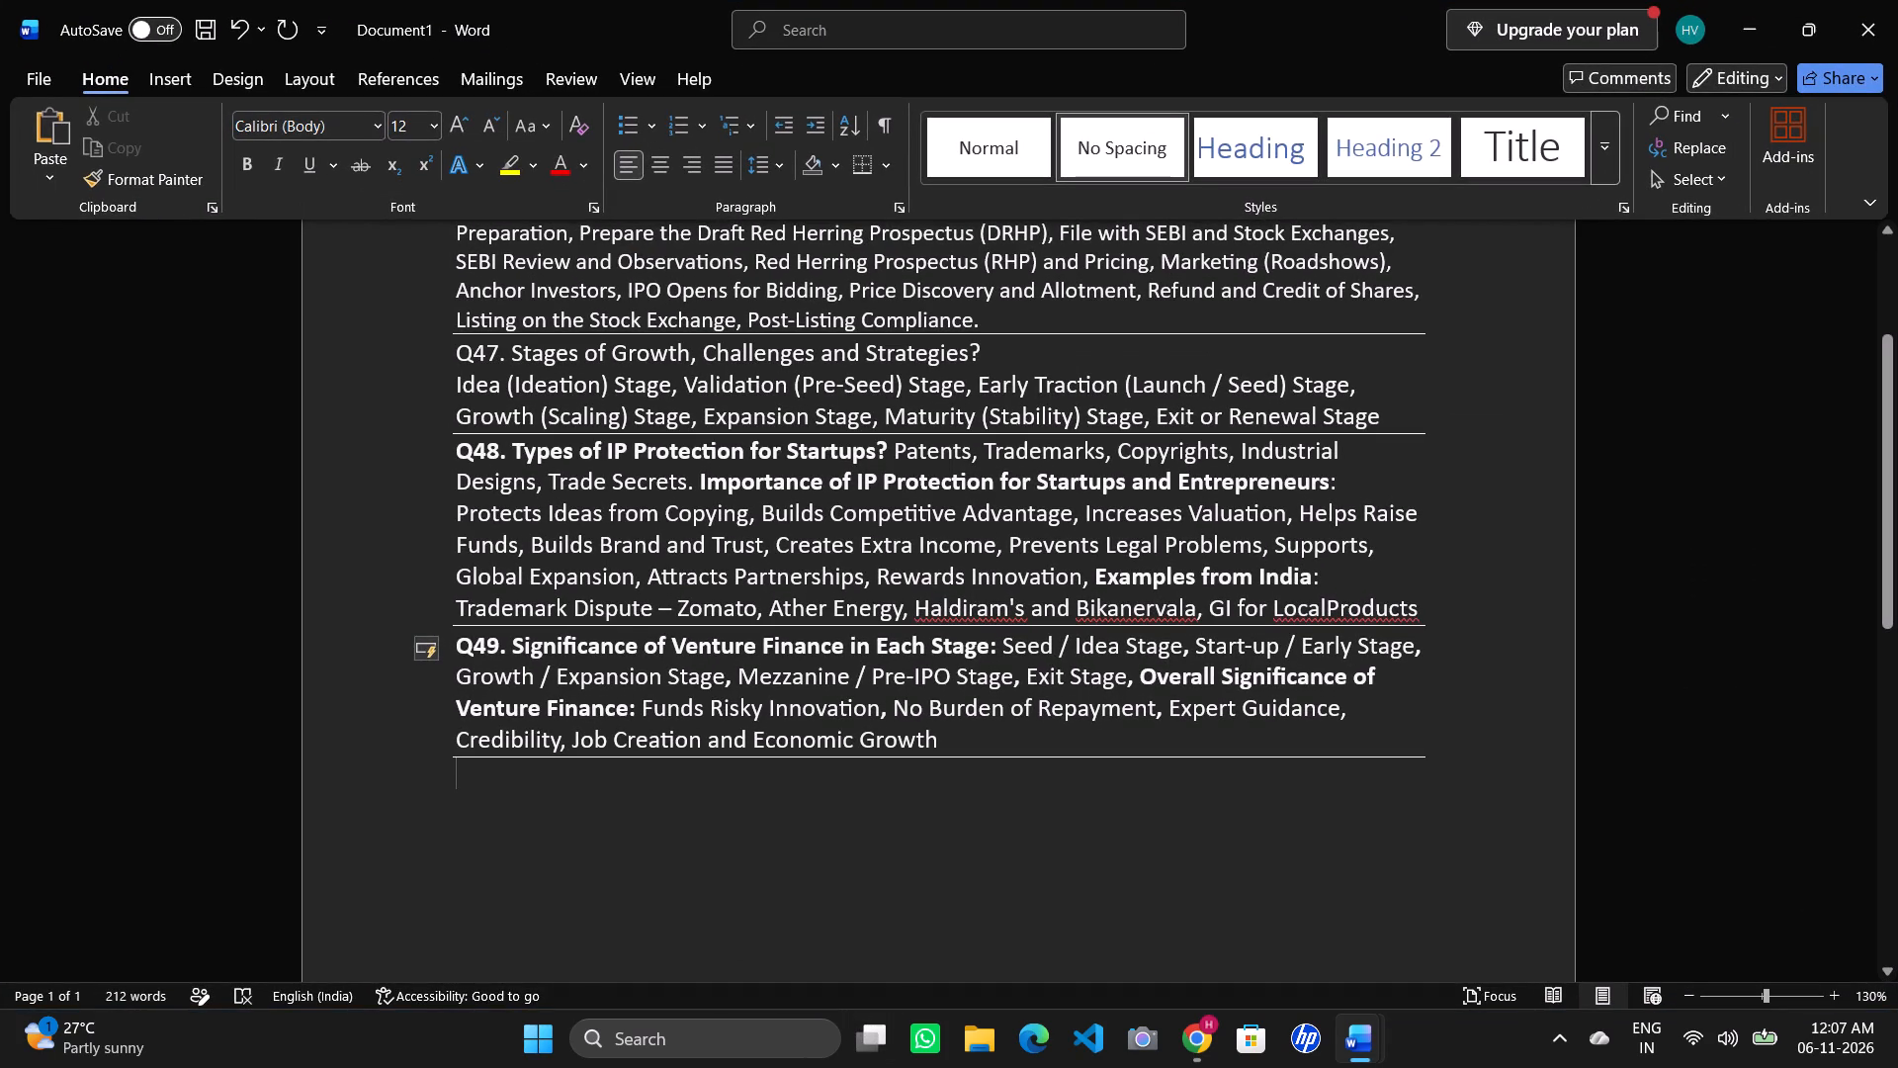
pyautogui.hotkey('ctrl', 'v')
pyautogui.scroll(-3, 572, 734)
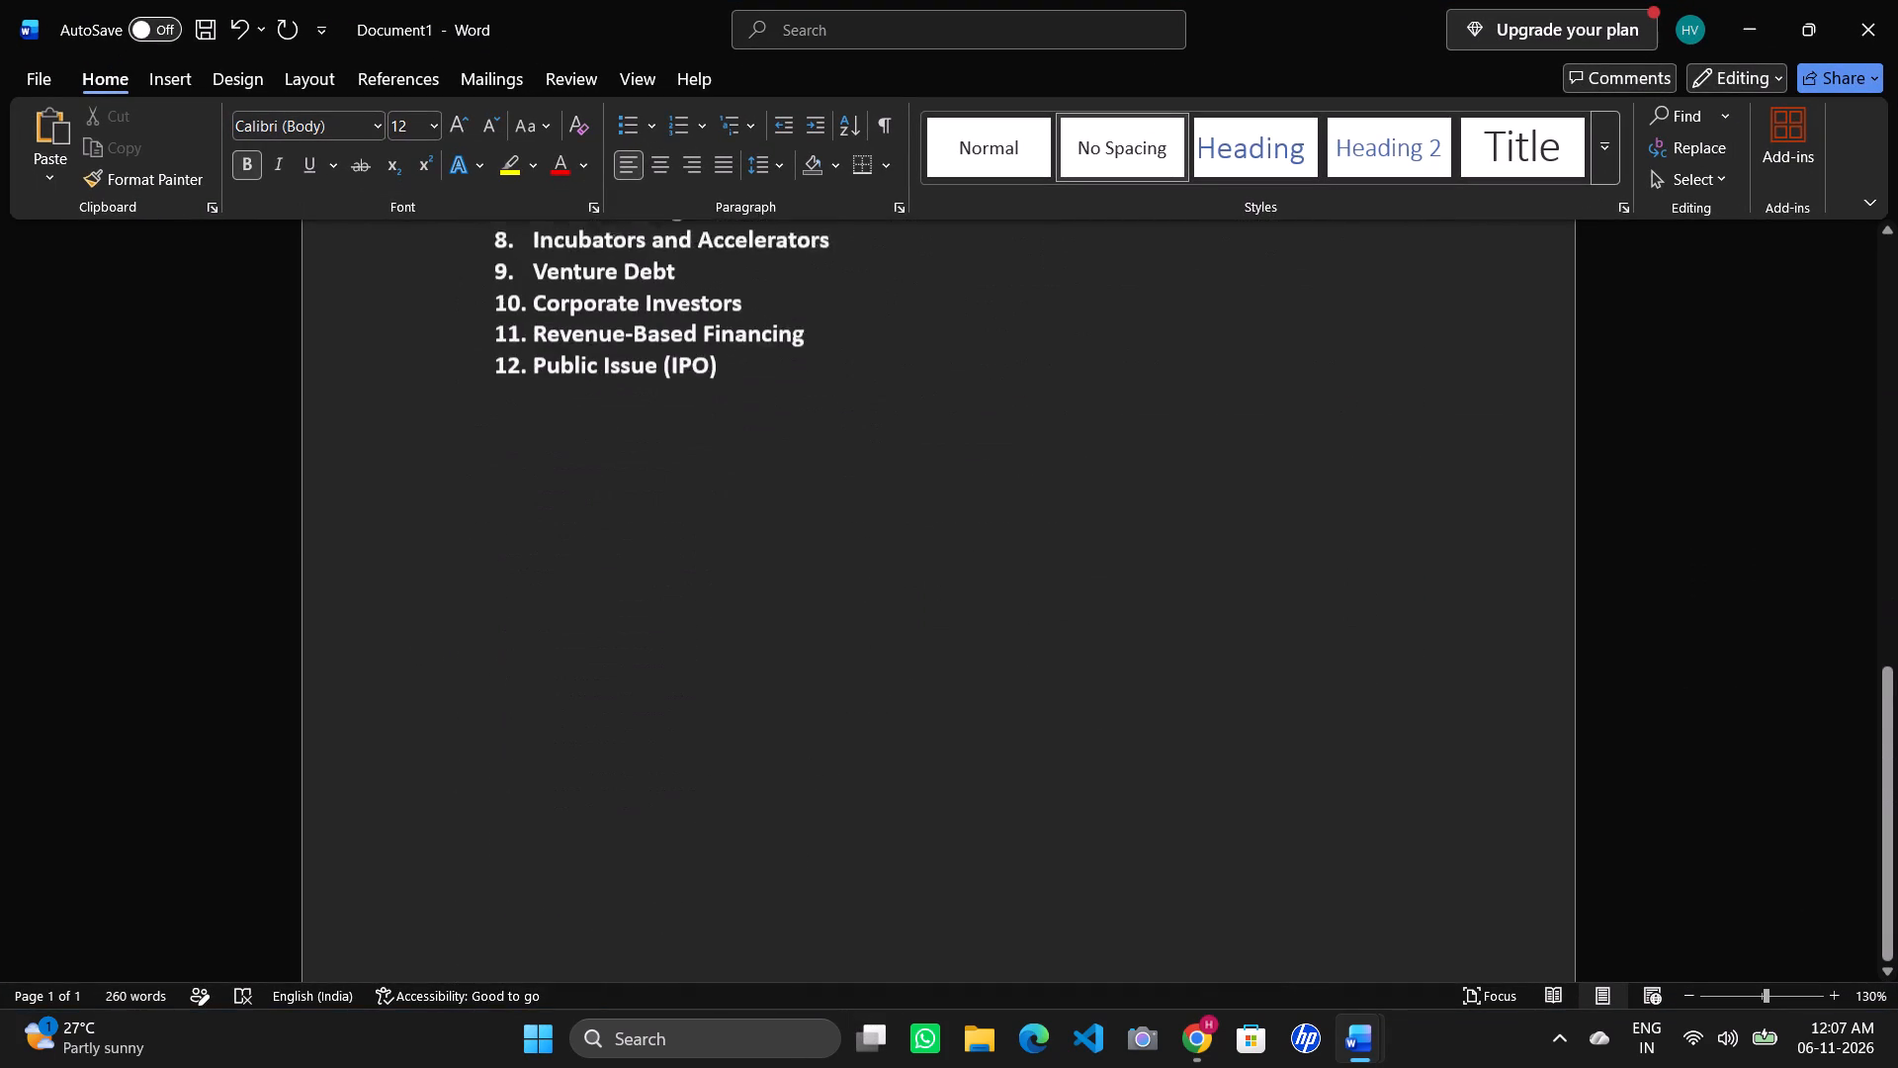
pyautogui.scroll(-2, 572, 734)
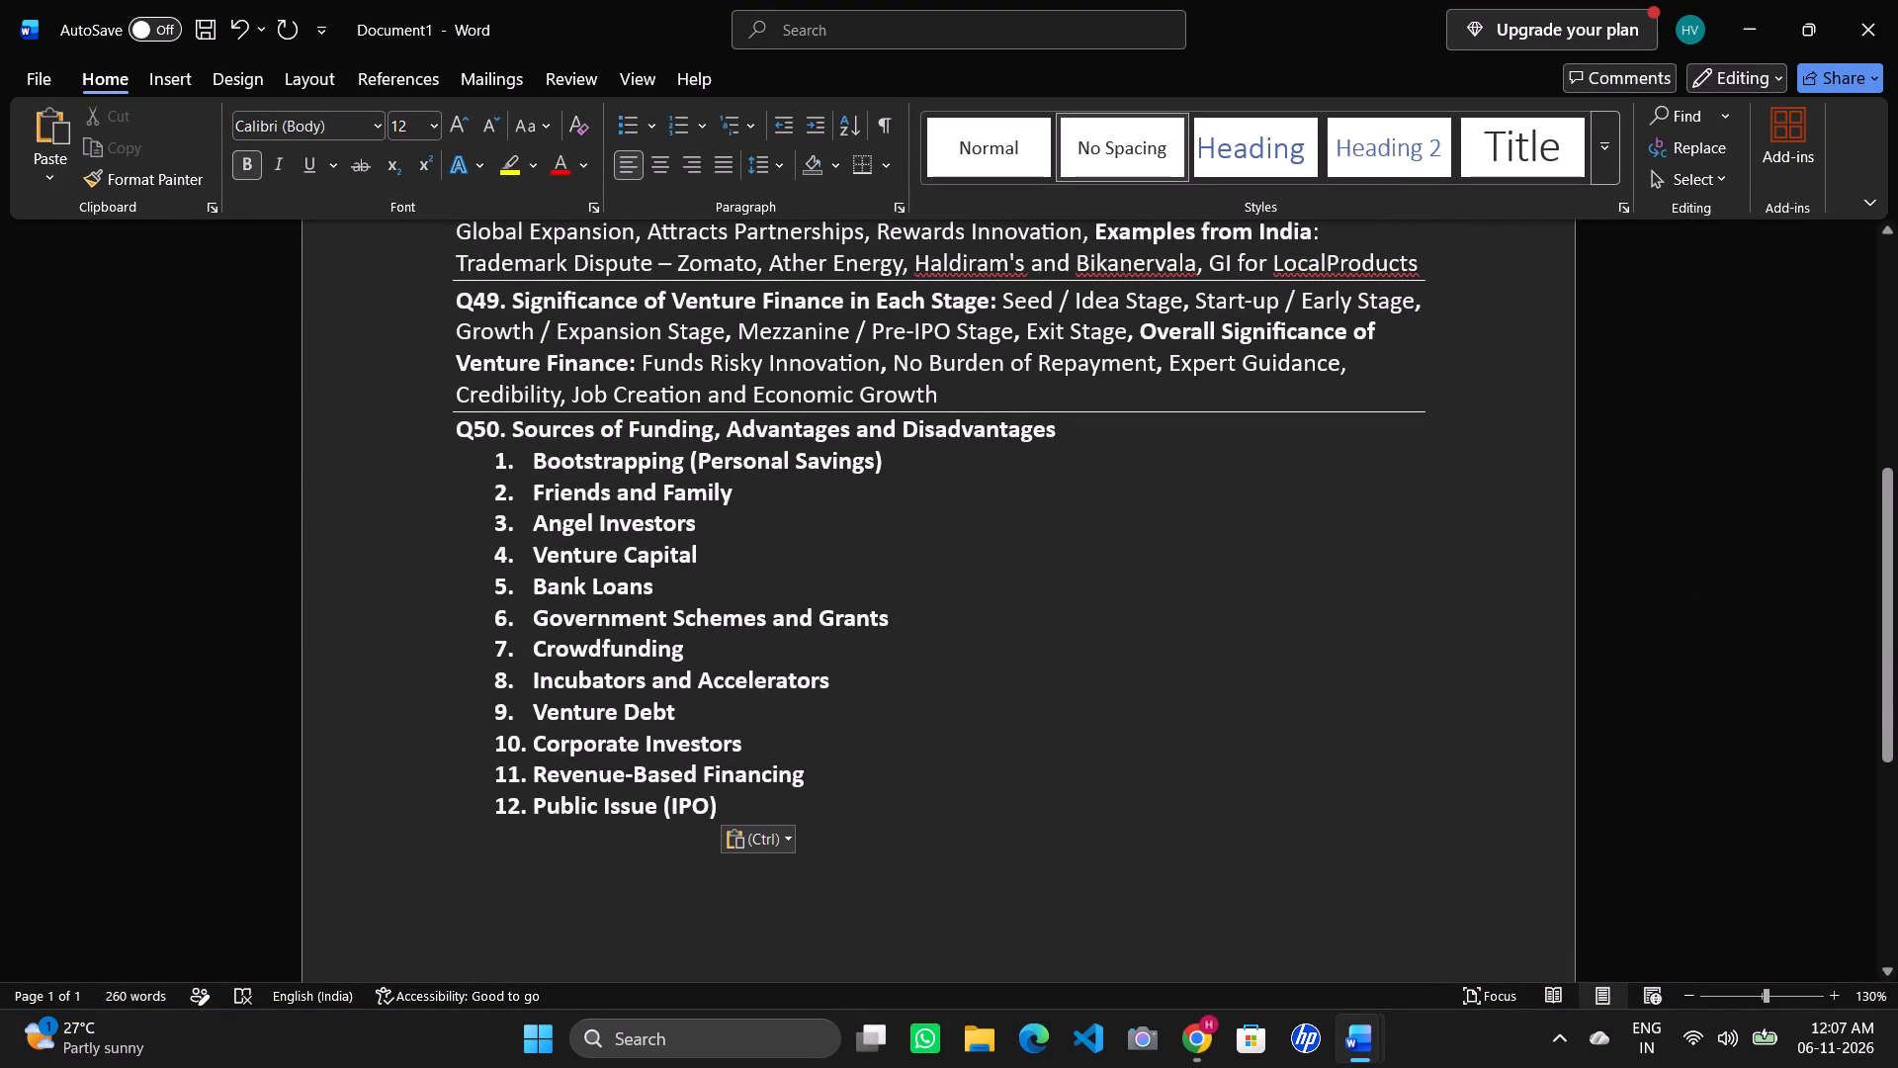
# Remove bold from the whole pasted Q50 block, including its heading and twelve list items.
pyautogui.moveTo(457, 423); pyautogui.dragTo(767, 832)
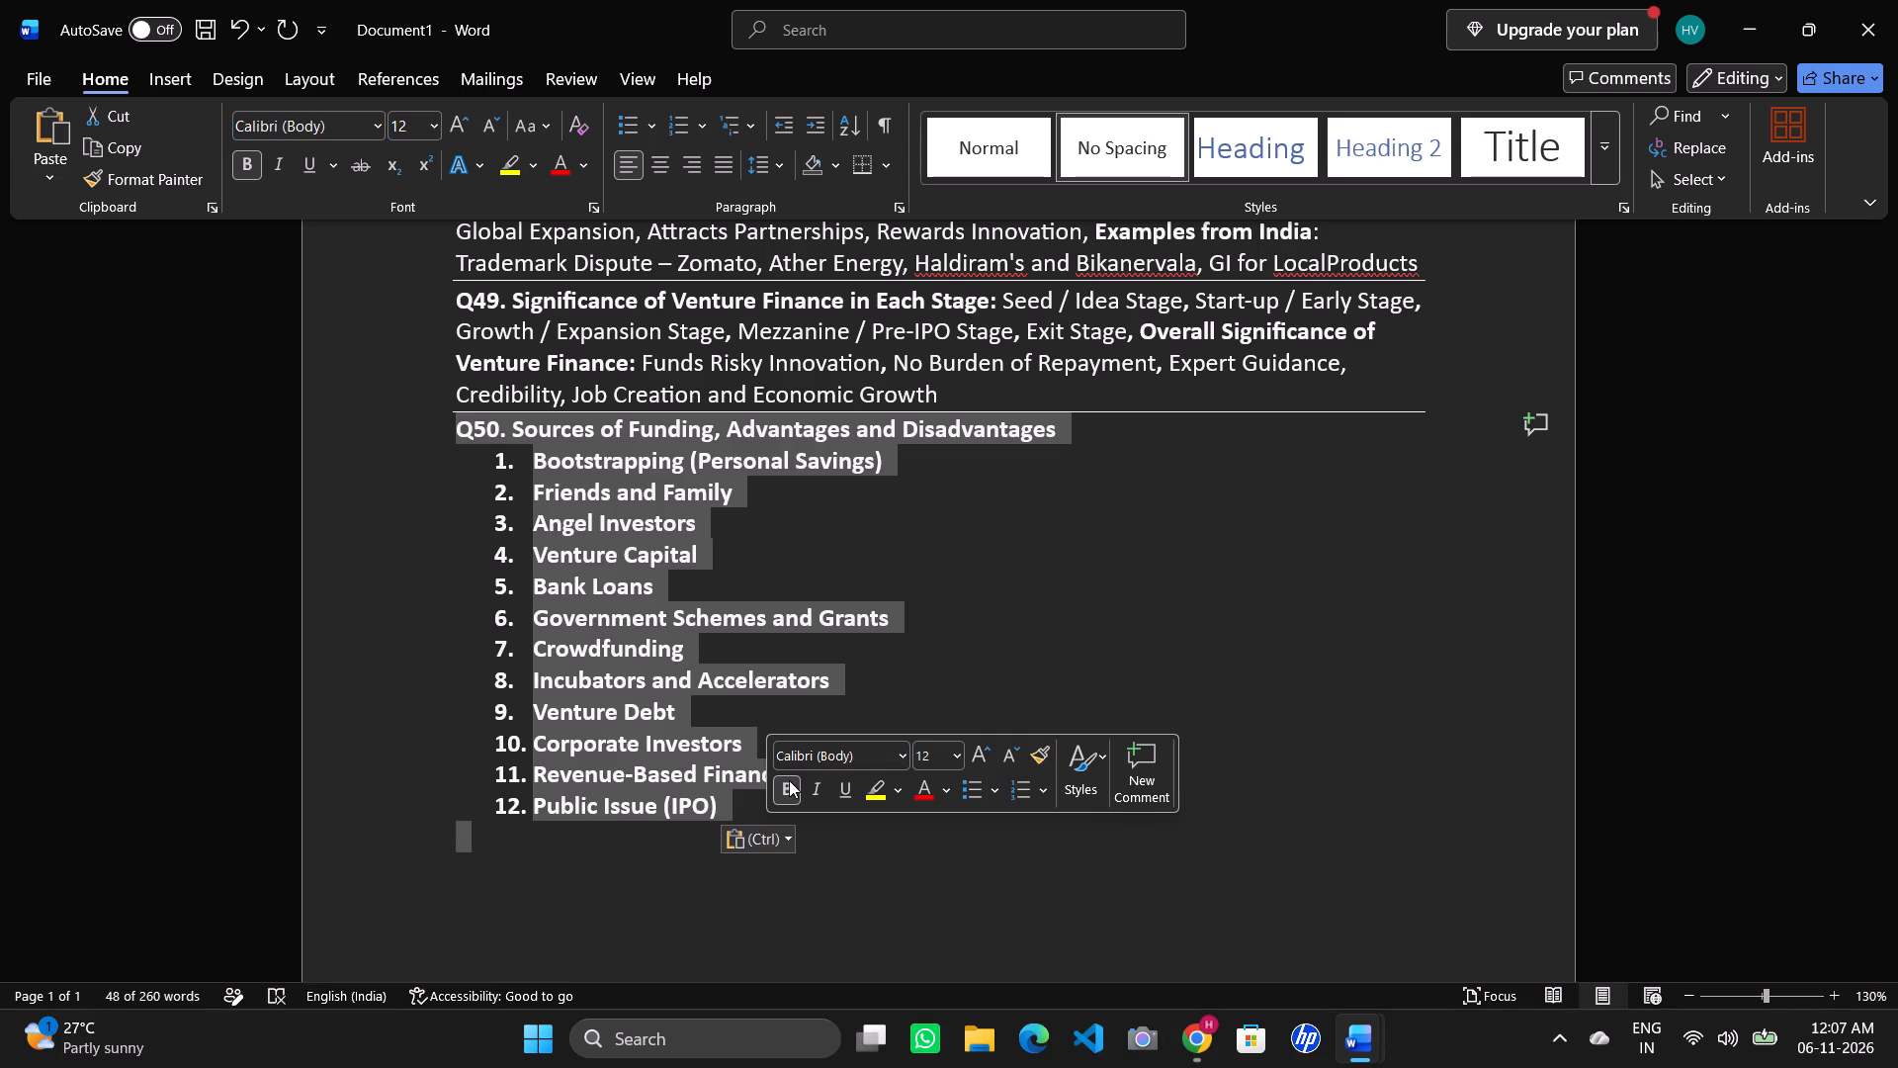
pyautogui.click(789, 788)
pyautogui.click(789, 788)
pyautogui.click(789, 788)
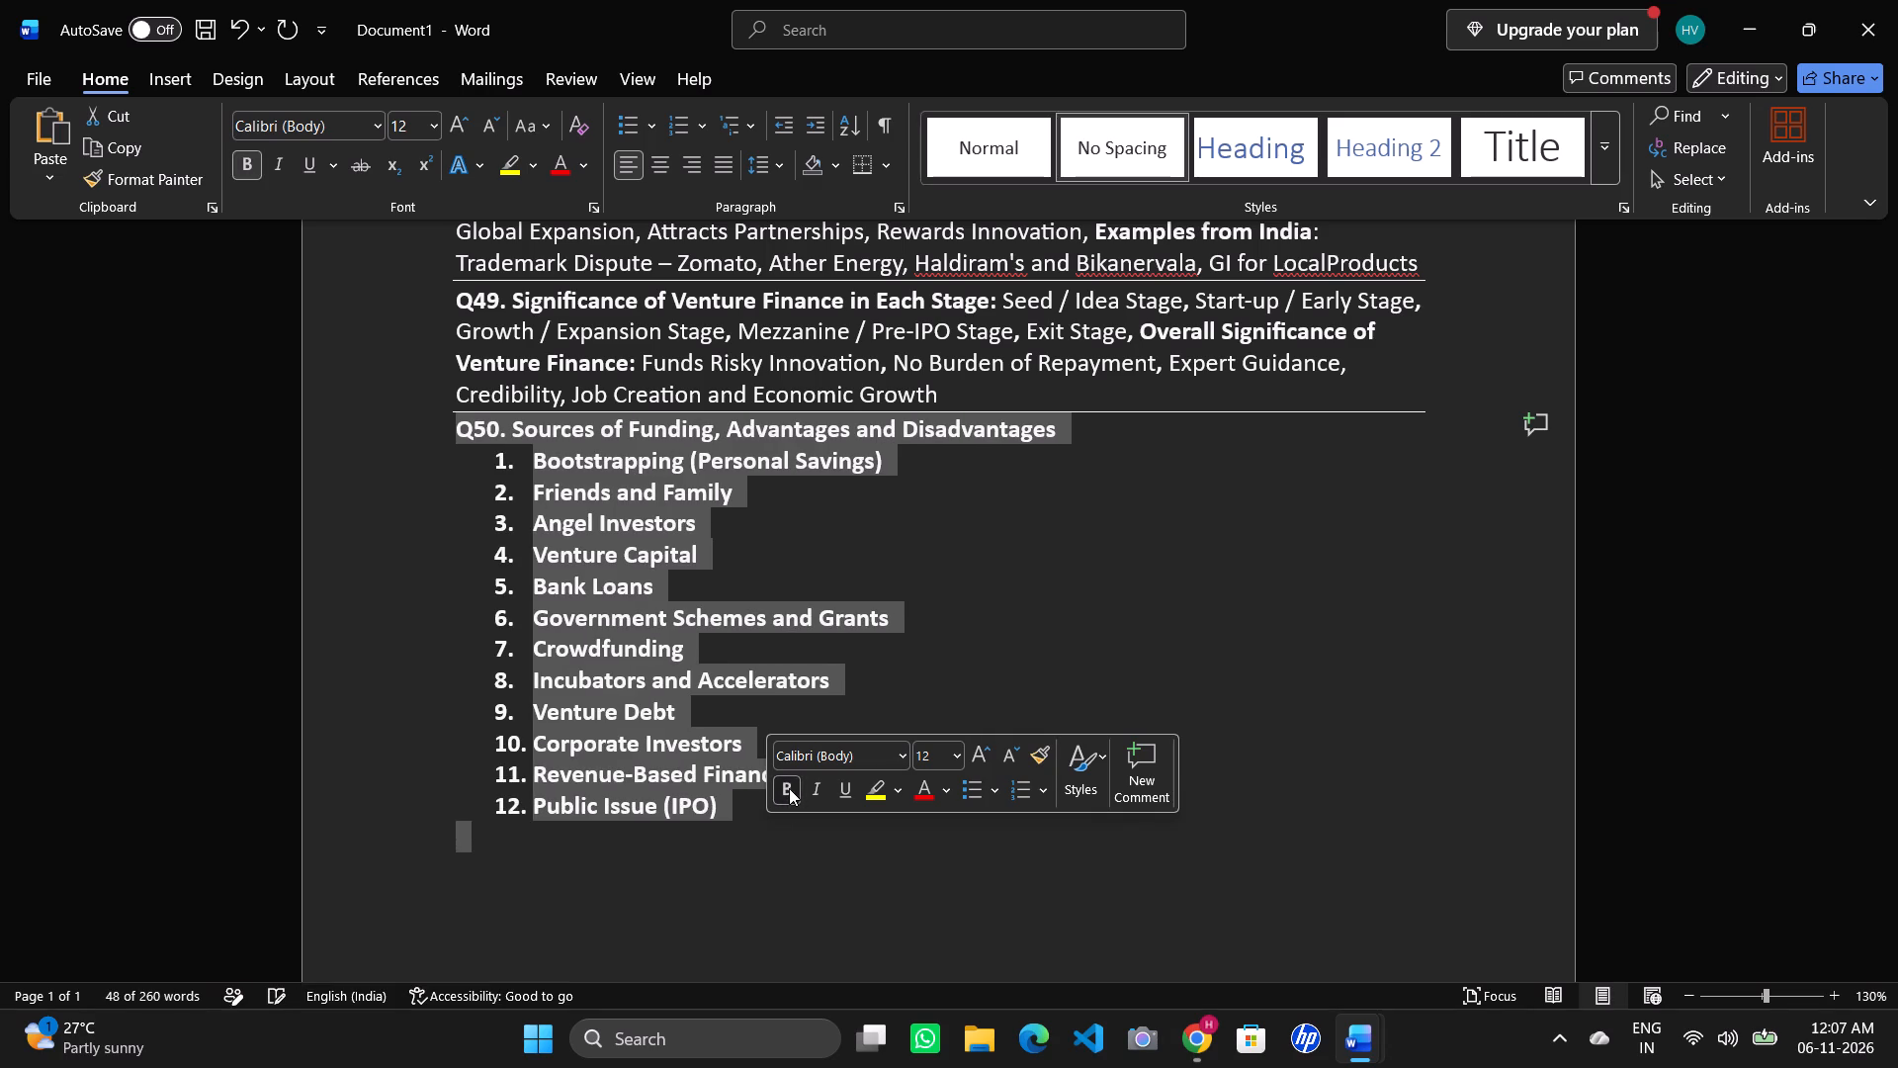
pyautogui.click(893, 703)
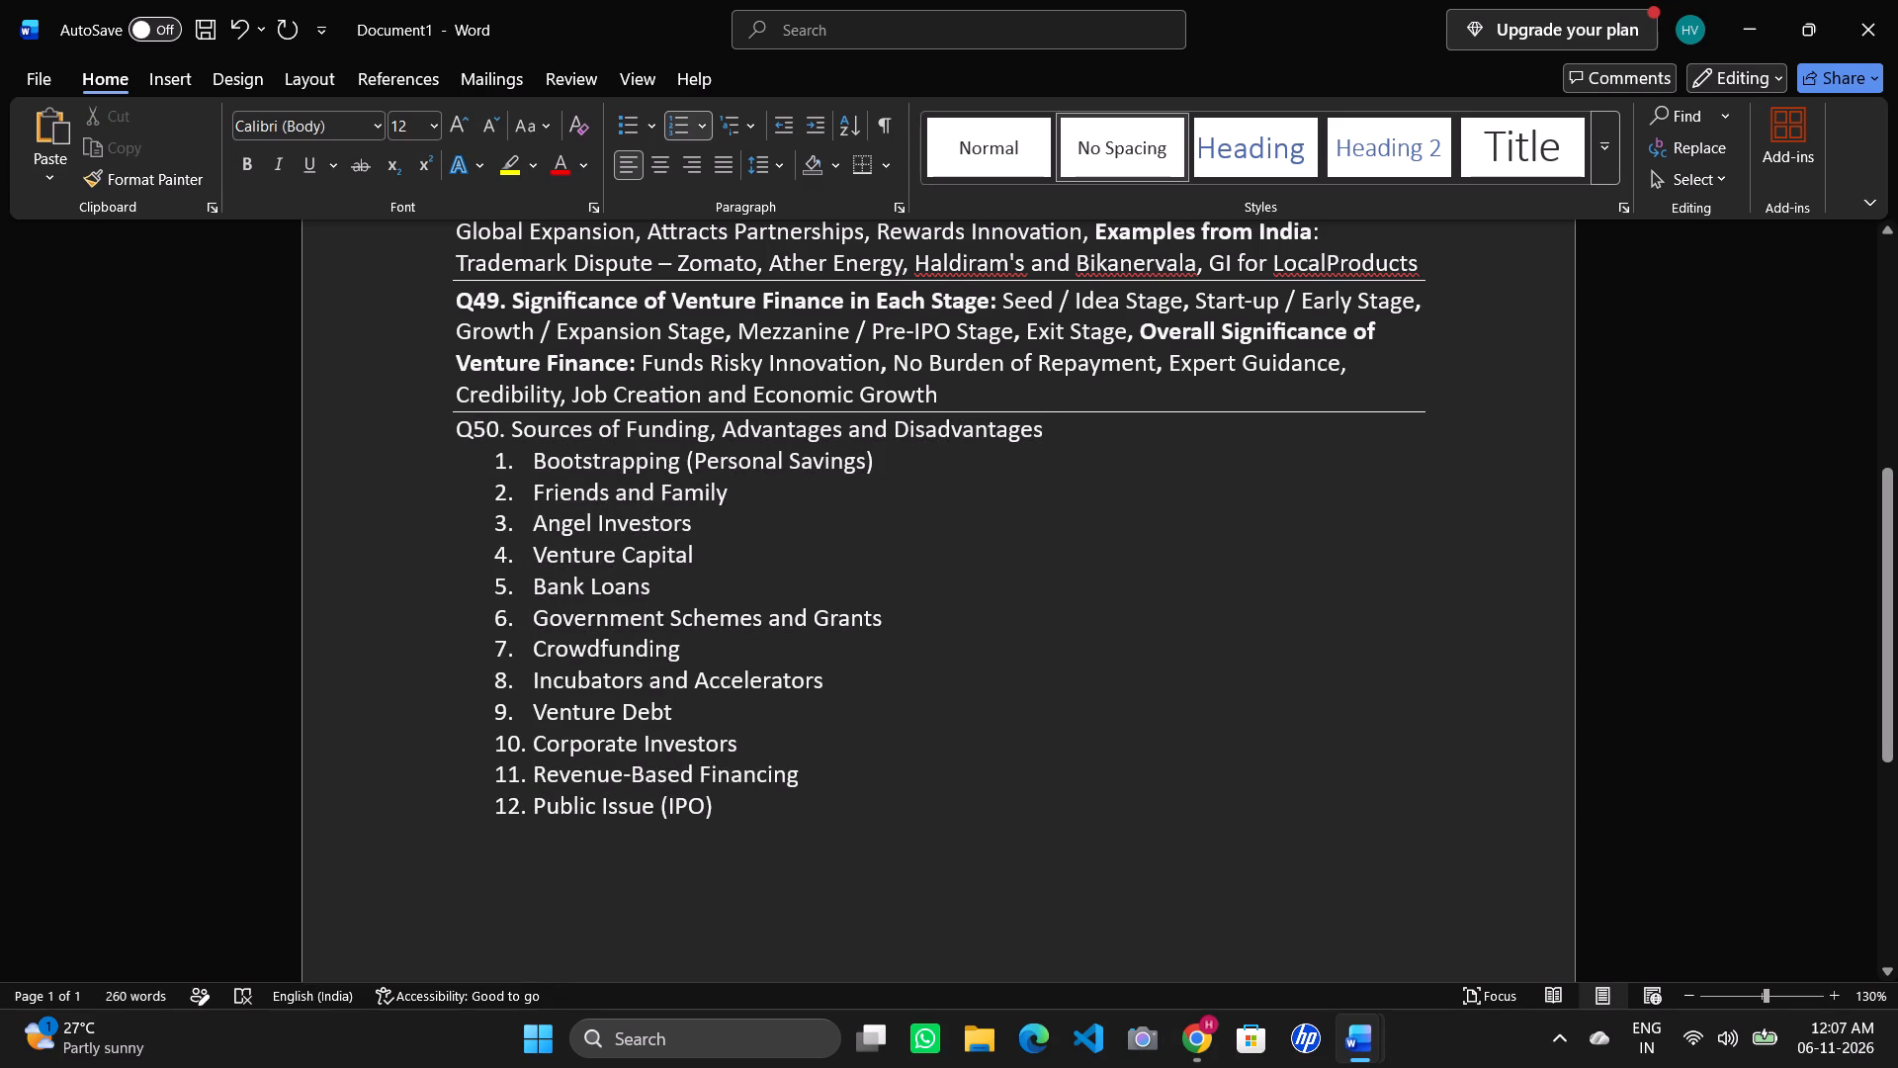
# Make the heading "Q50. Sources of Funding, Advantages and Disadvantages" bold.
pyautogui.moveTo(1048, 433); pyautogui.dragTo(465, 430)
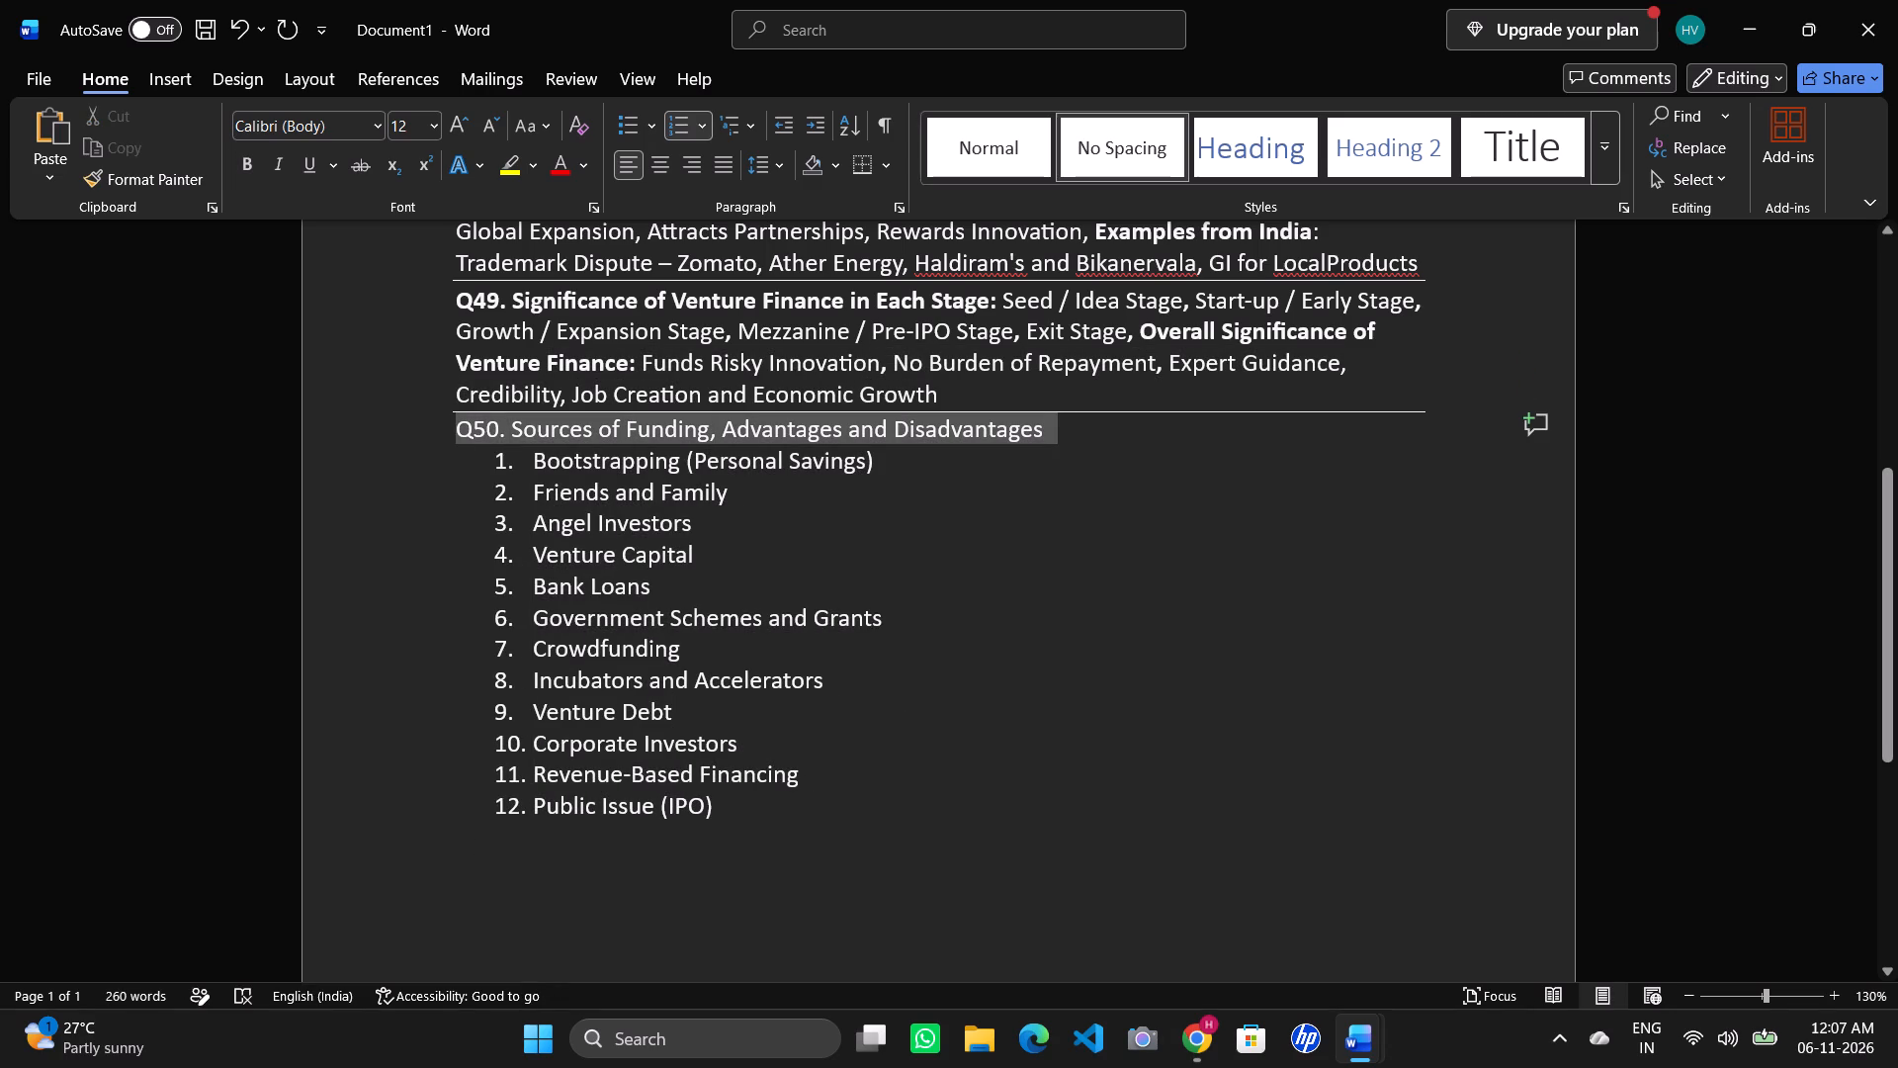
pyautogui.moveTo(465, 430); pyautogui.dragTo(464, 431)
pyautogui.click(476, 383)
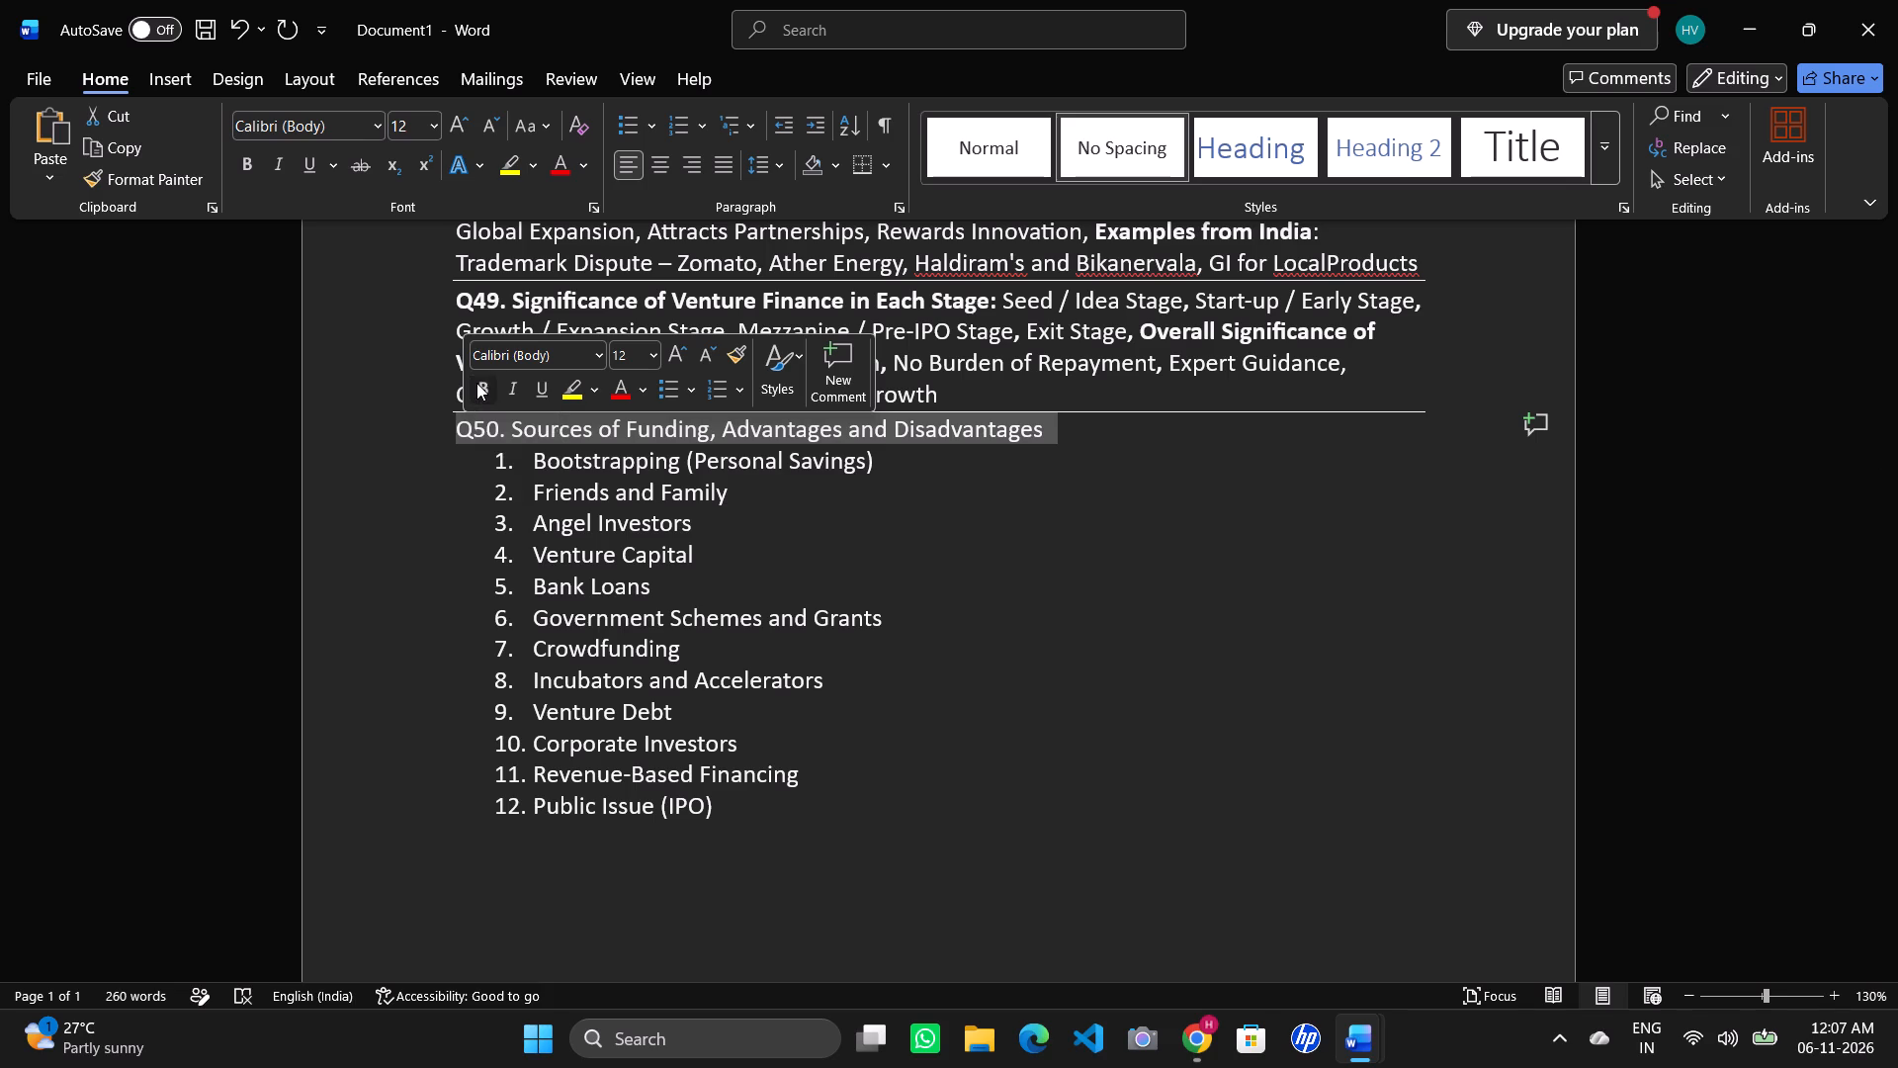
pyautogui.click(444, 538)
# Review the formatting of the notes from Q46 through Q50, comparing the question headings and how their points are laid out.
pyautogui.scroll(1, 444, 538)
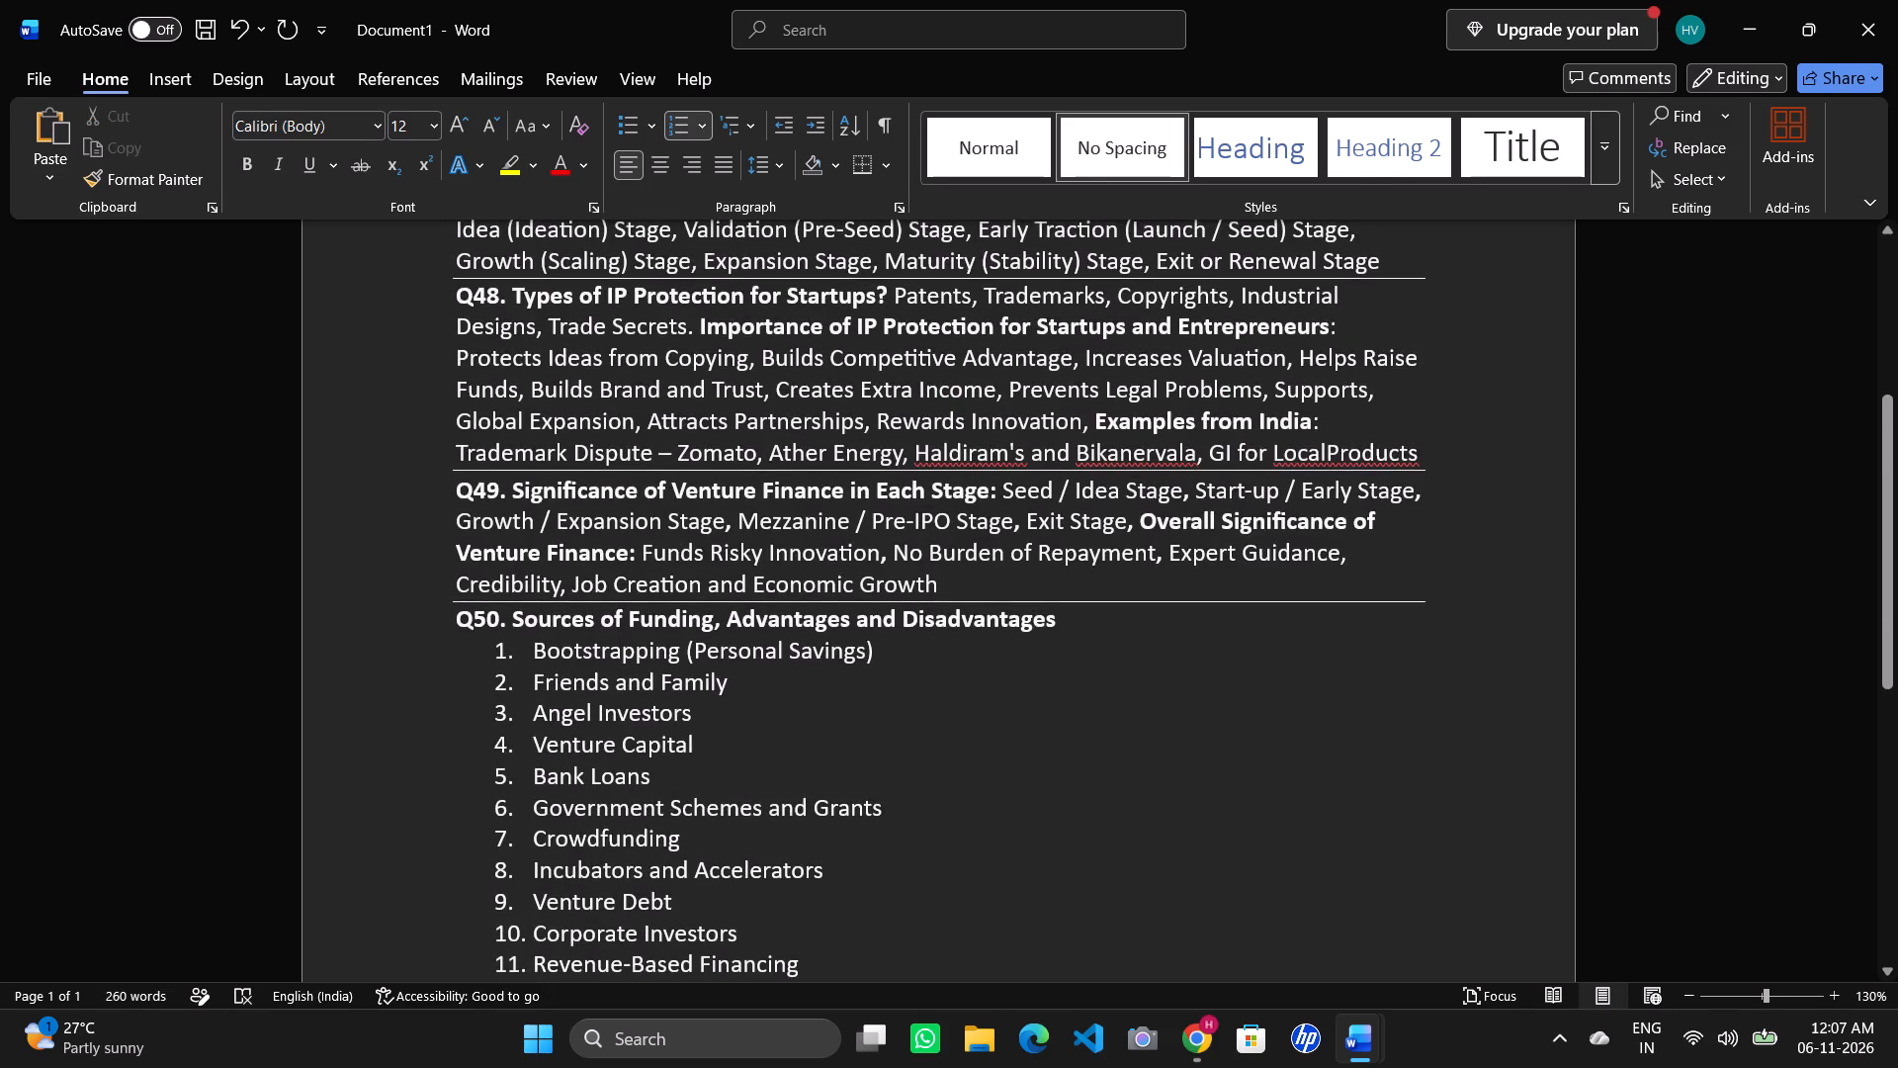
pyautogui.scroll(3, 444, 538)
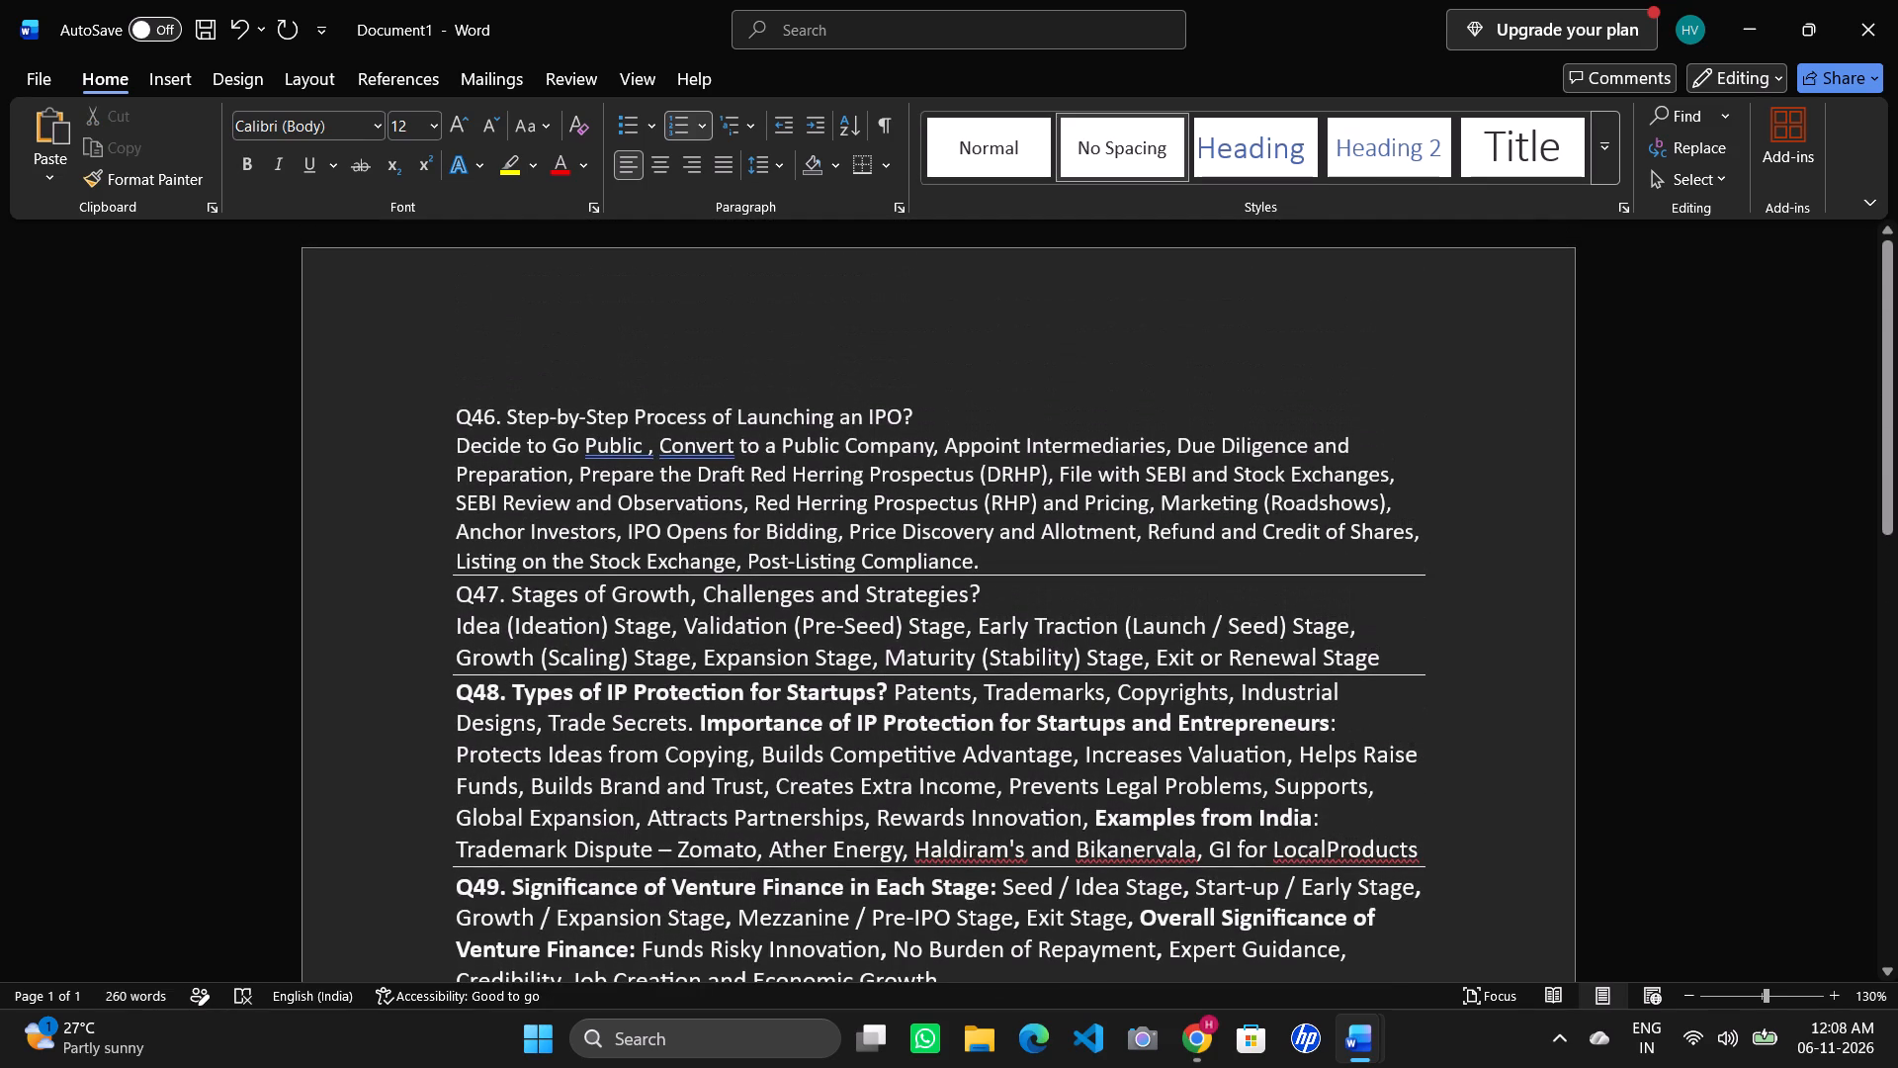
pyautogui.scroll(-2, 706, 432)
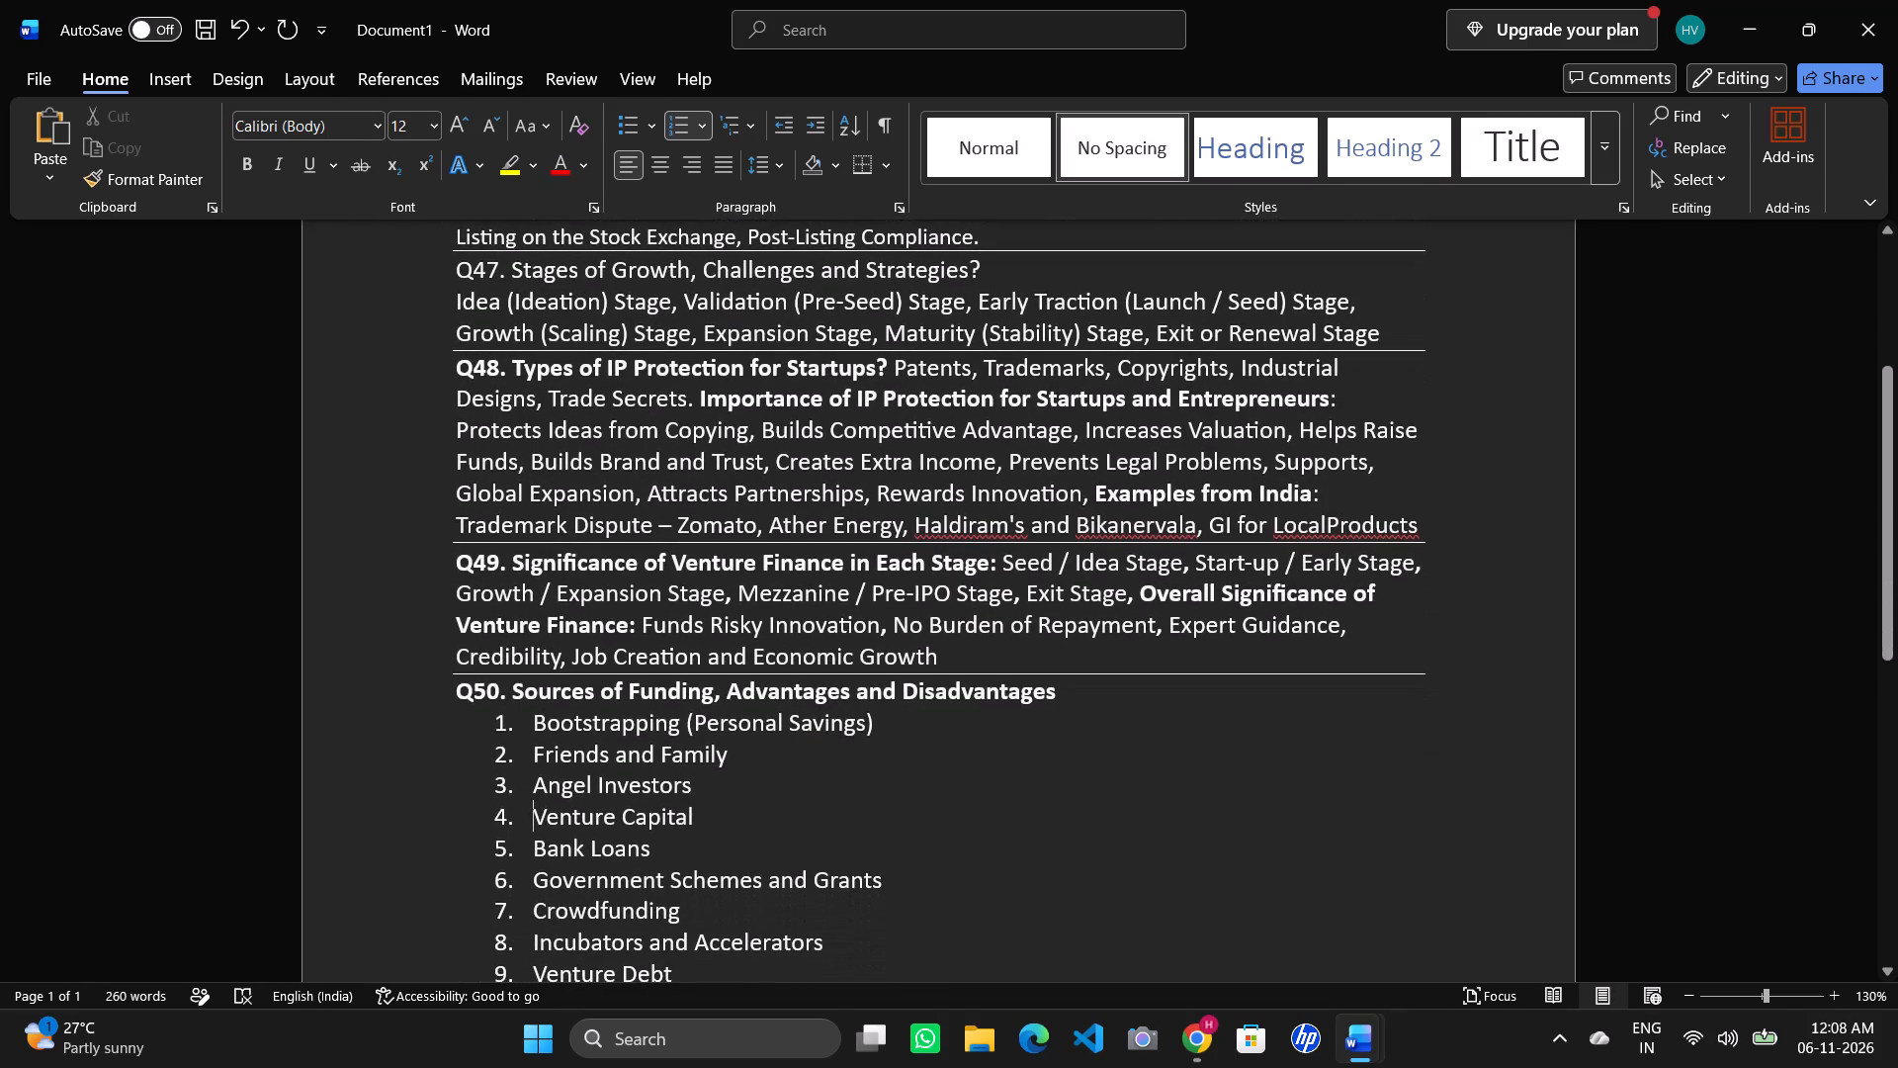
pyautogui.scroll(-1, 706, 432)
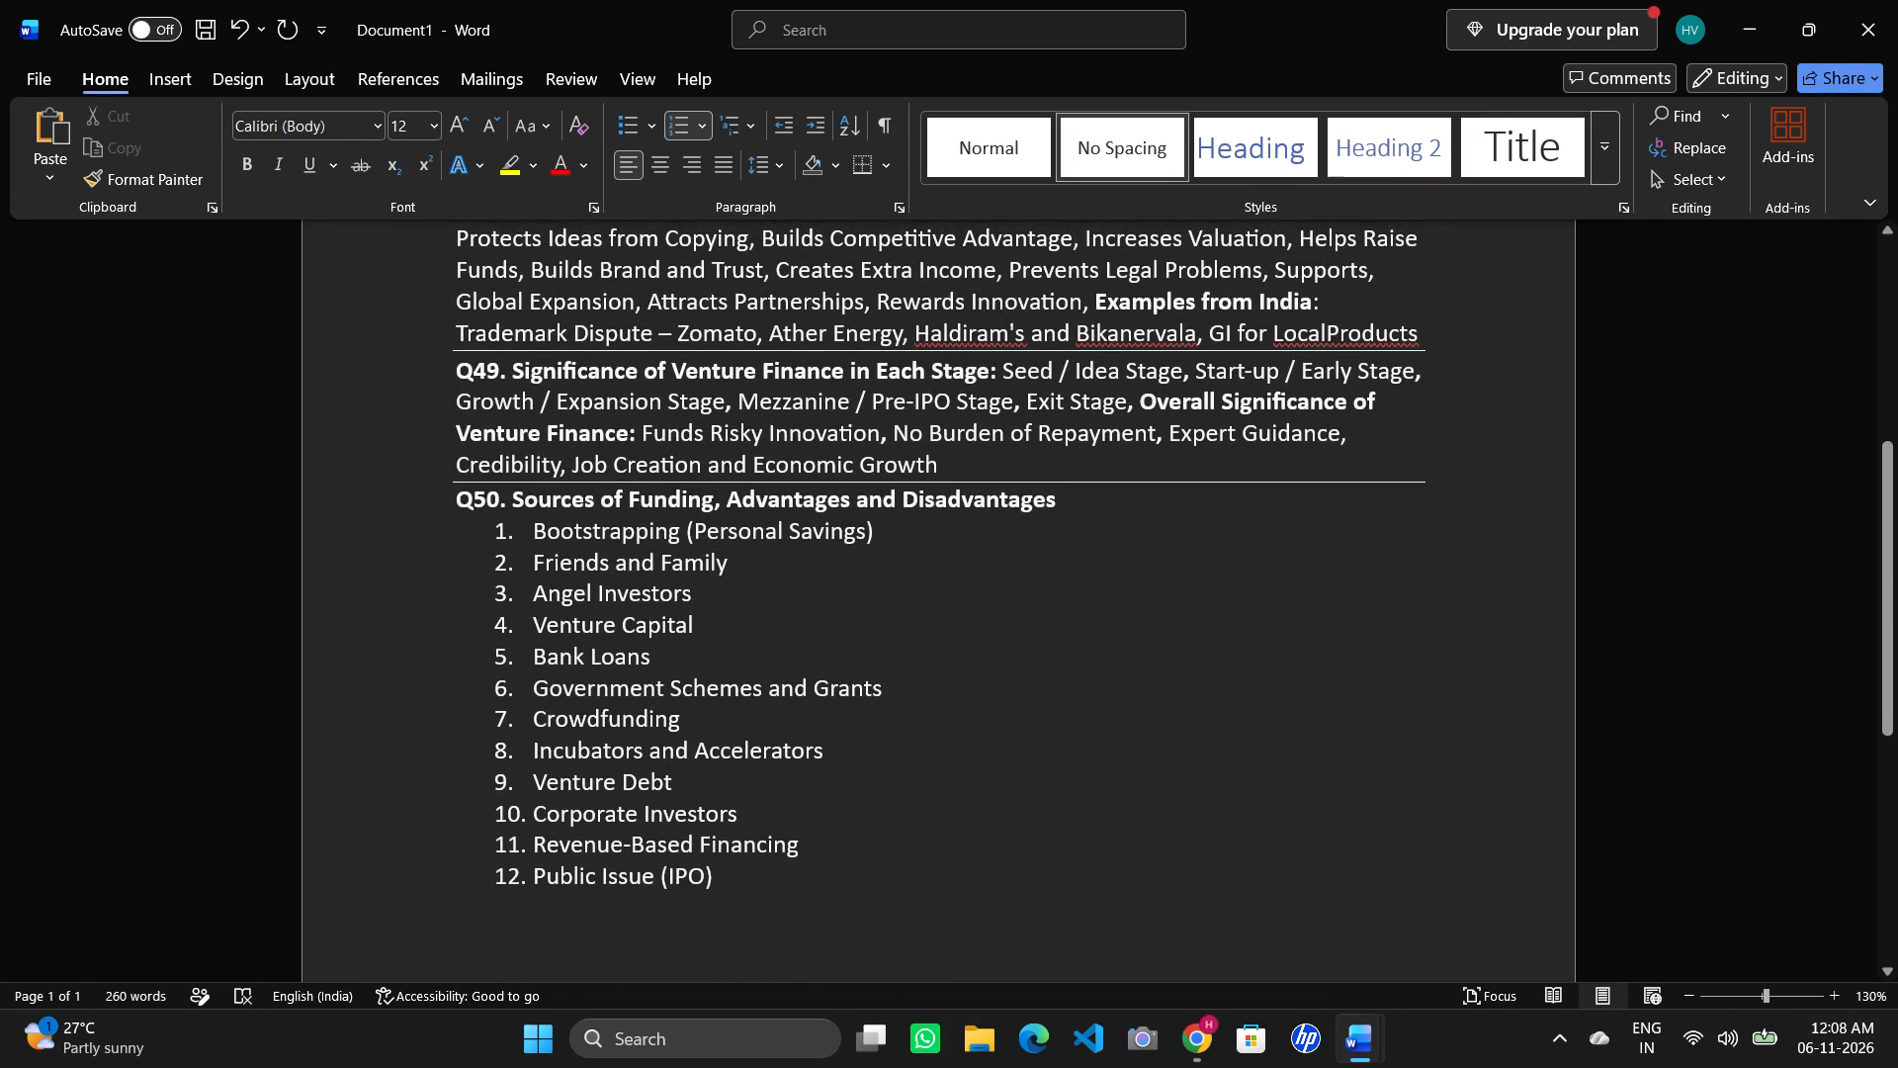
pyautogui.scroll(1, 706, 432)
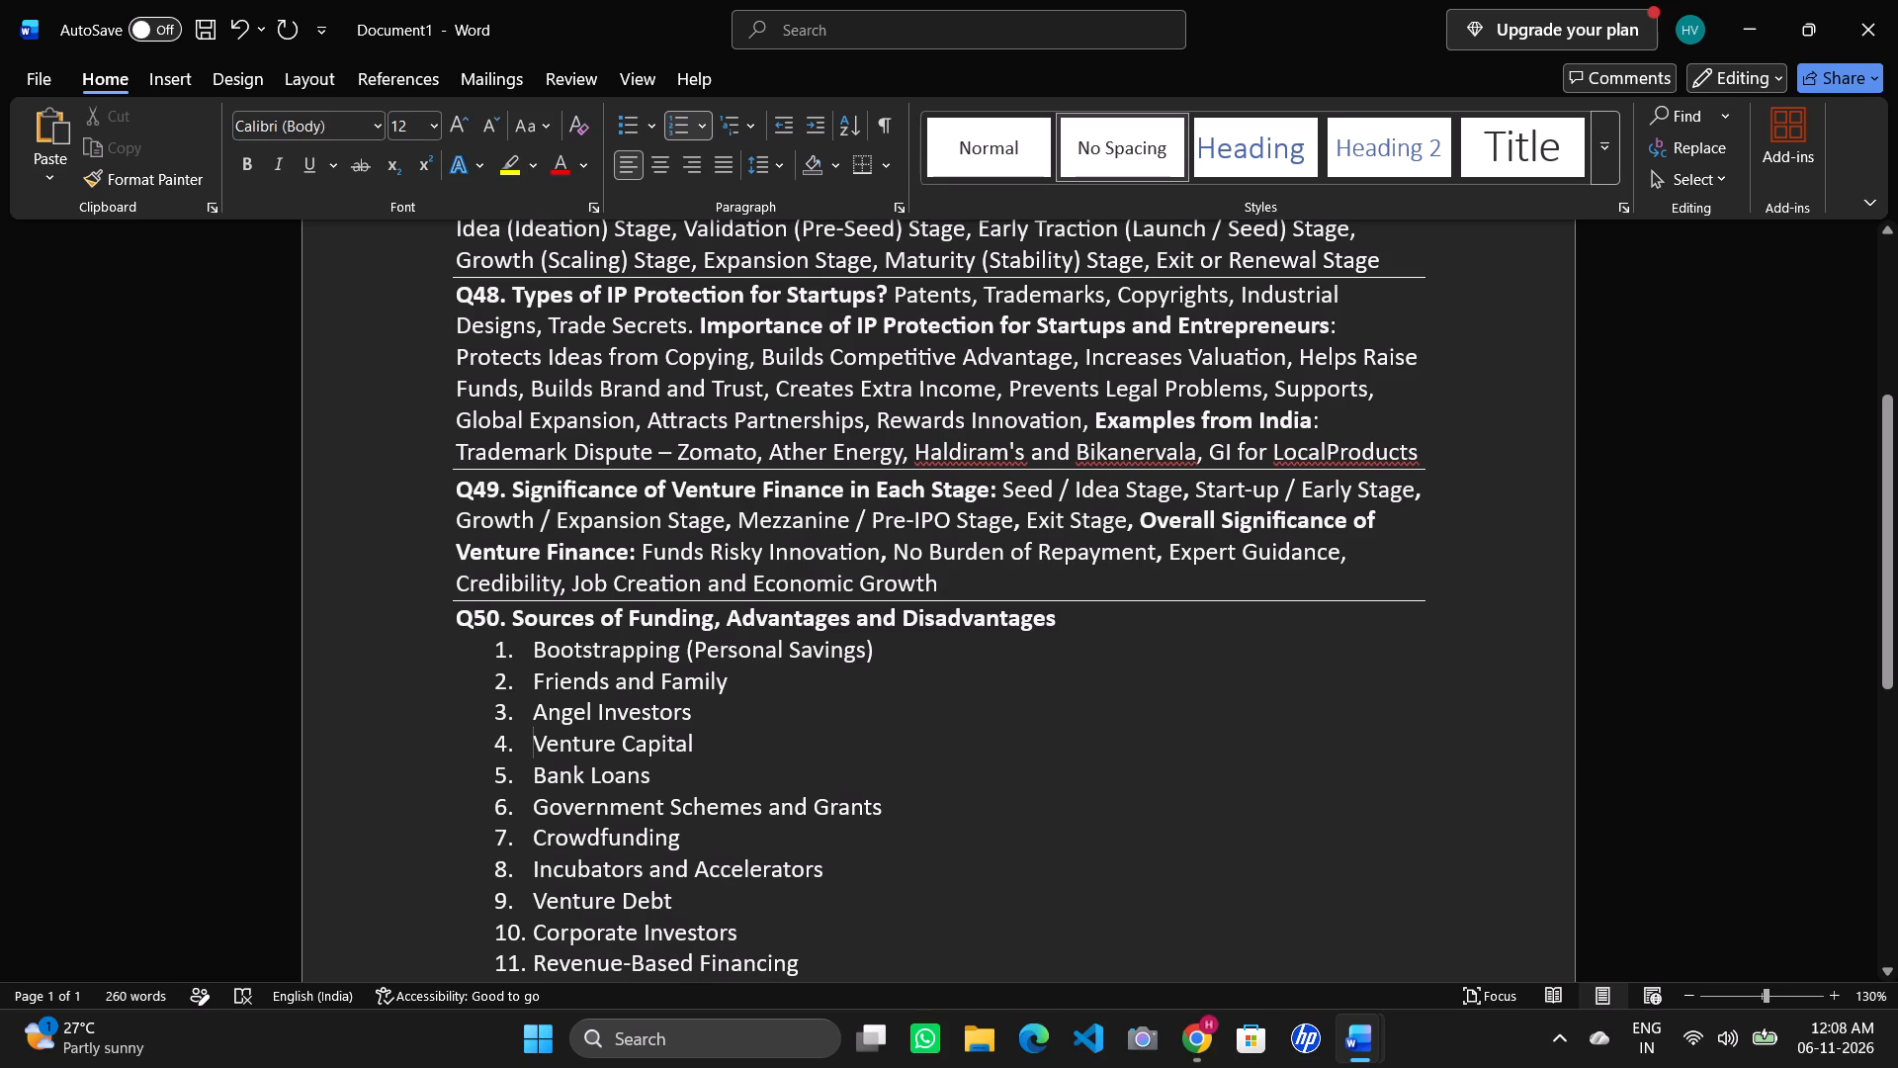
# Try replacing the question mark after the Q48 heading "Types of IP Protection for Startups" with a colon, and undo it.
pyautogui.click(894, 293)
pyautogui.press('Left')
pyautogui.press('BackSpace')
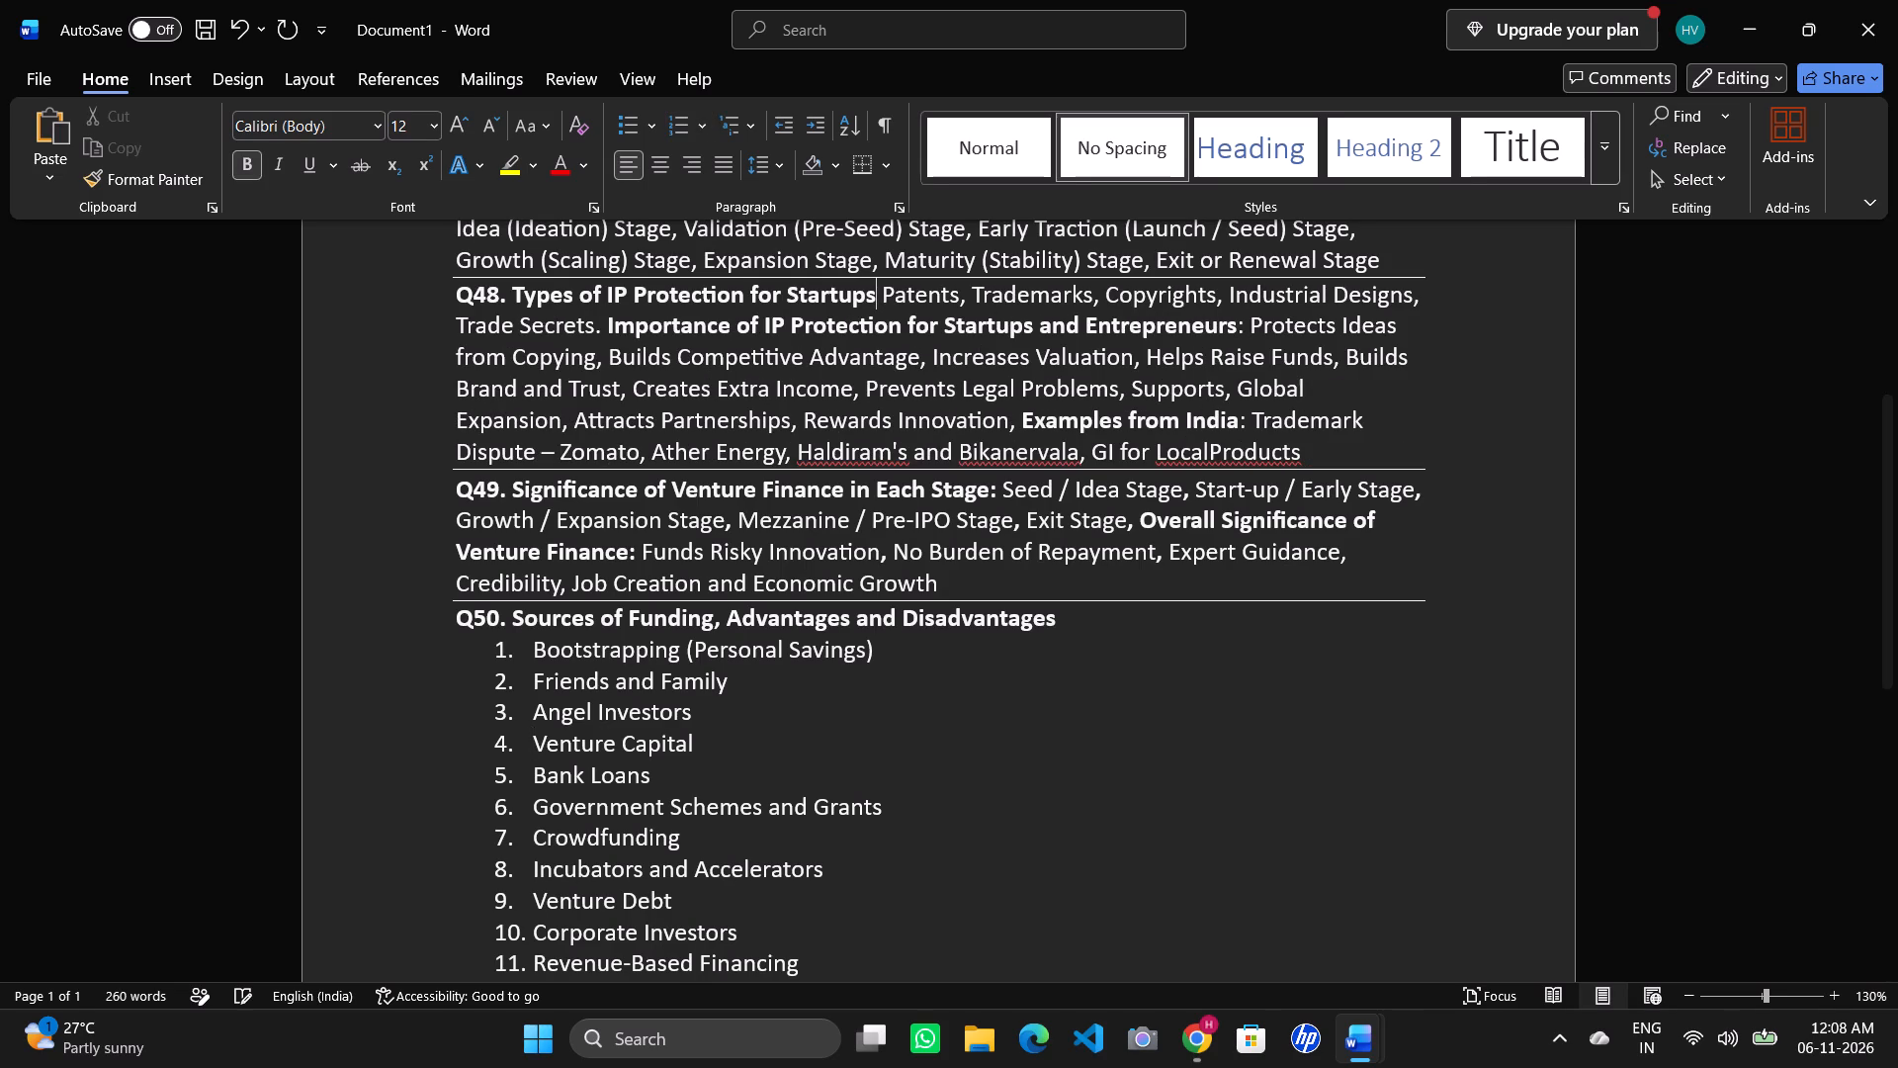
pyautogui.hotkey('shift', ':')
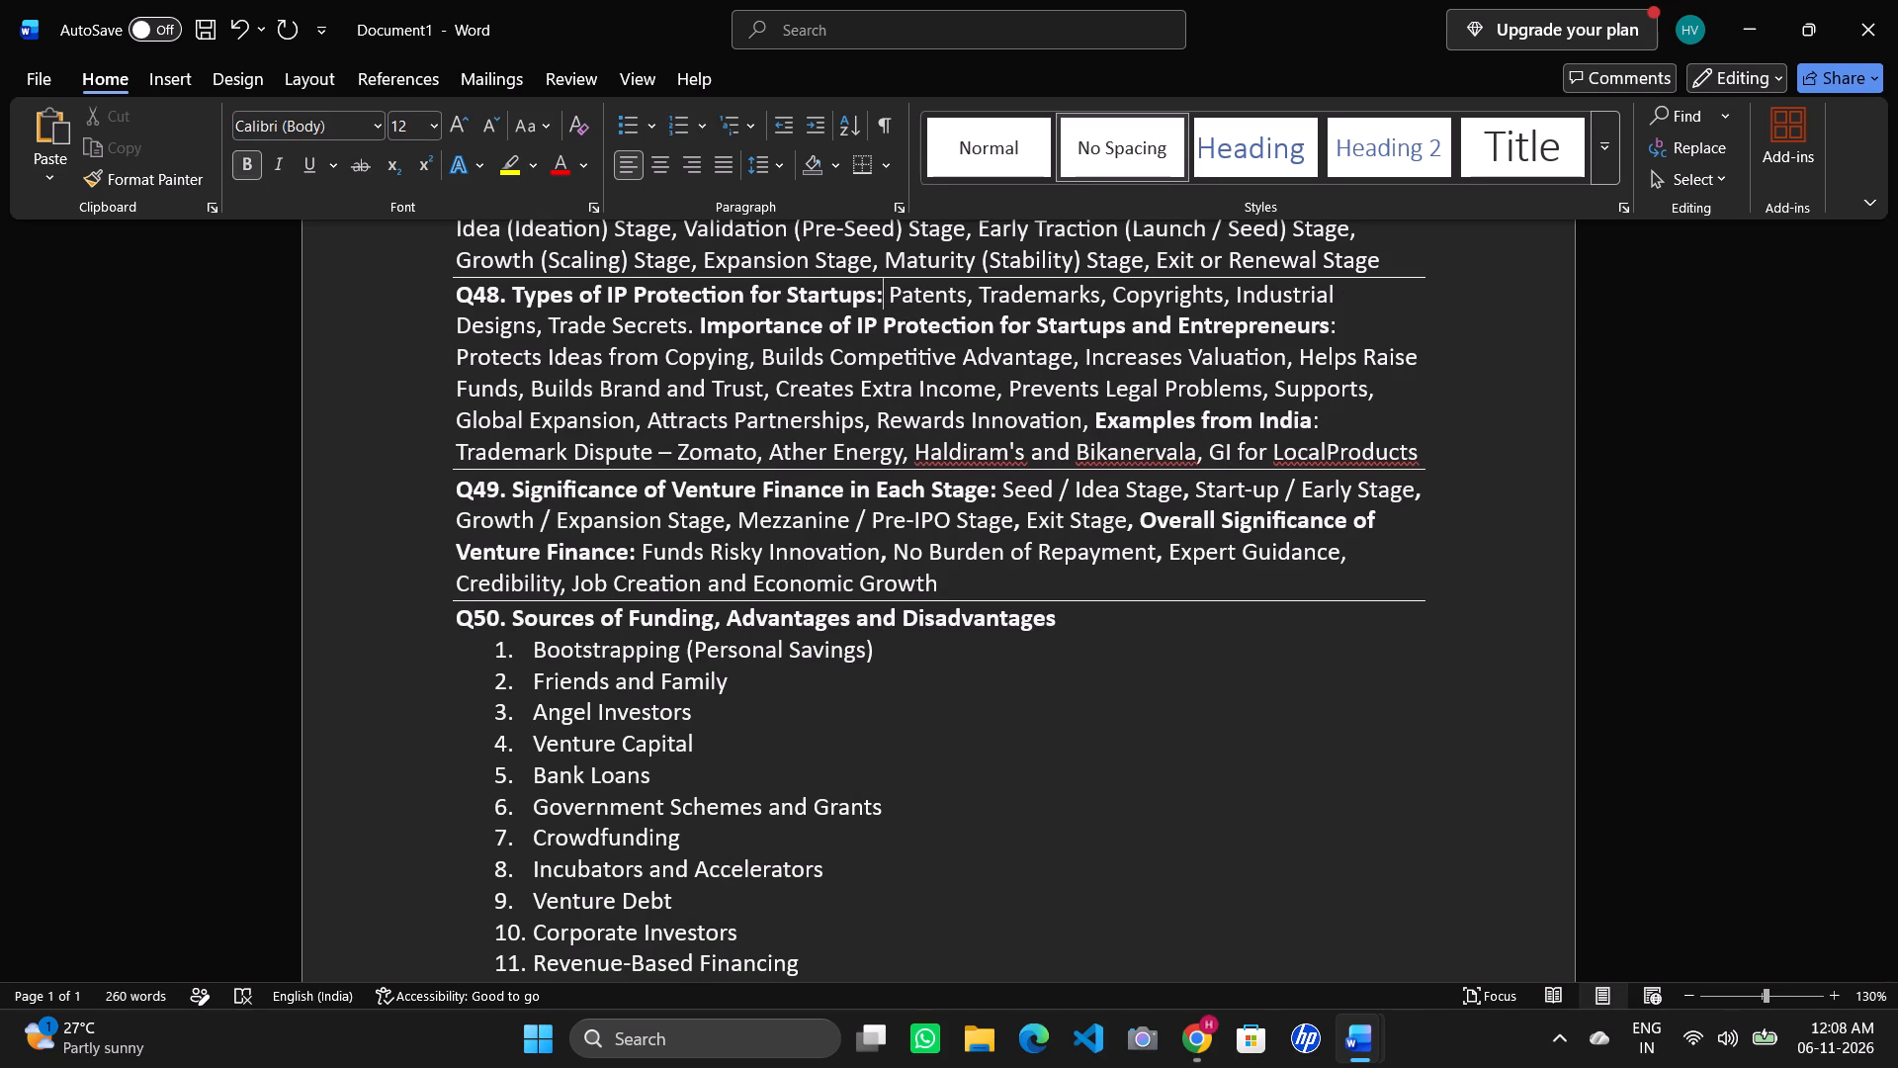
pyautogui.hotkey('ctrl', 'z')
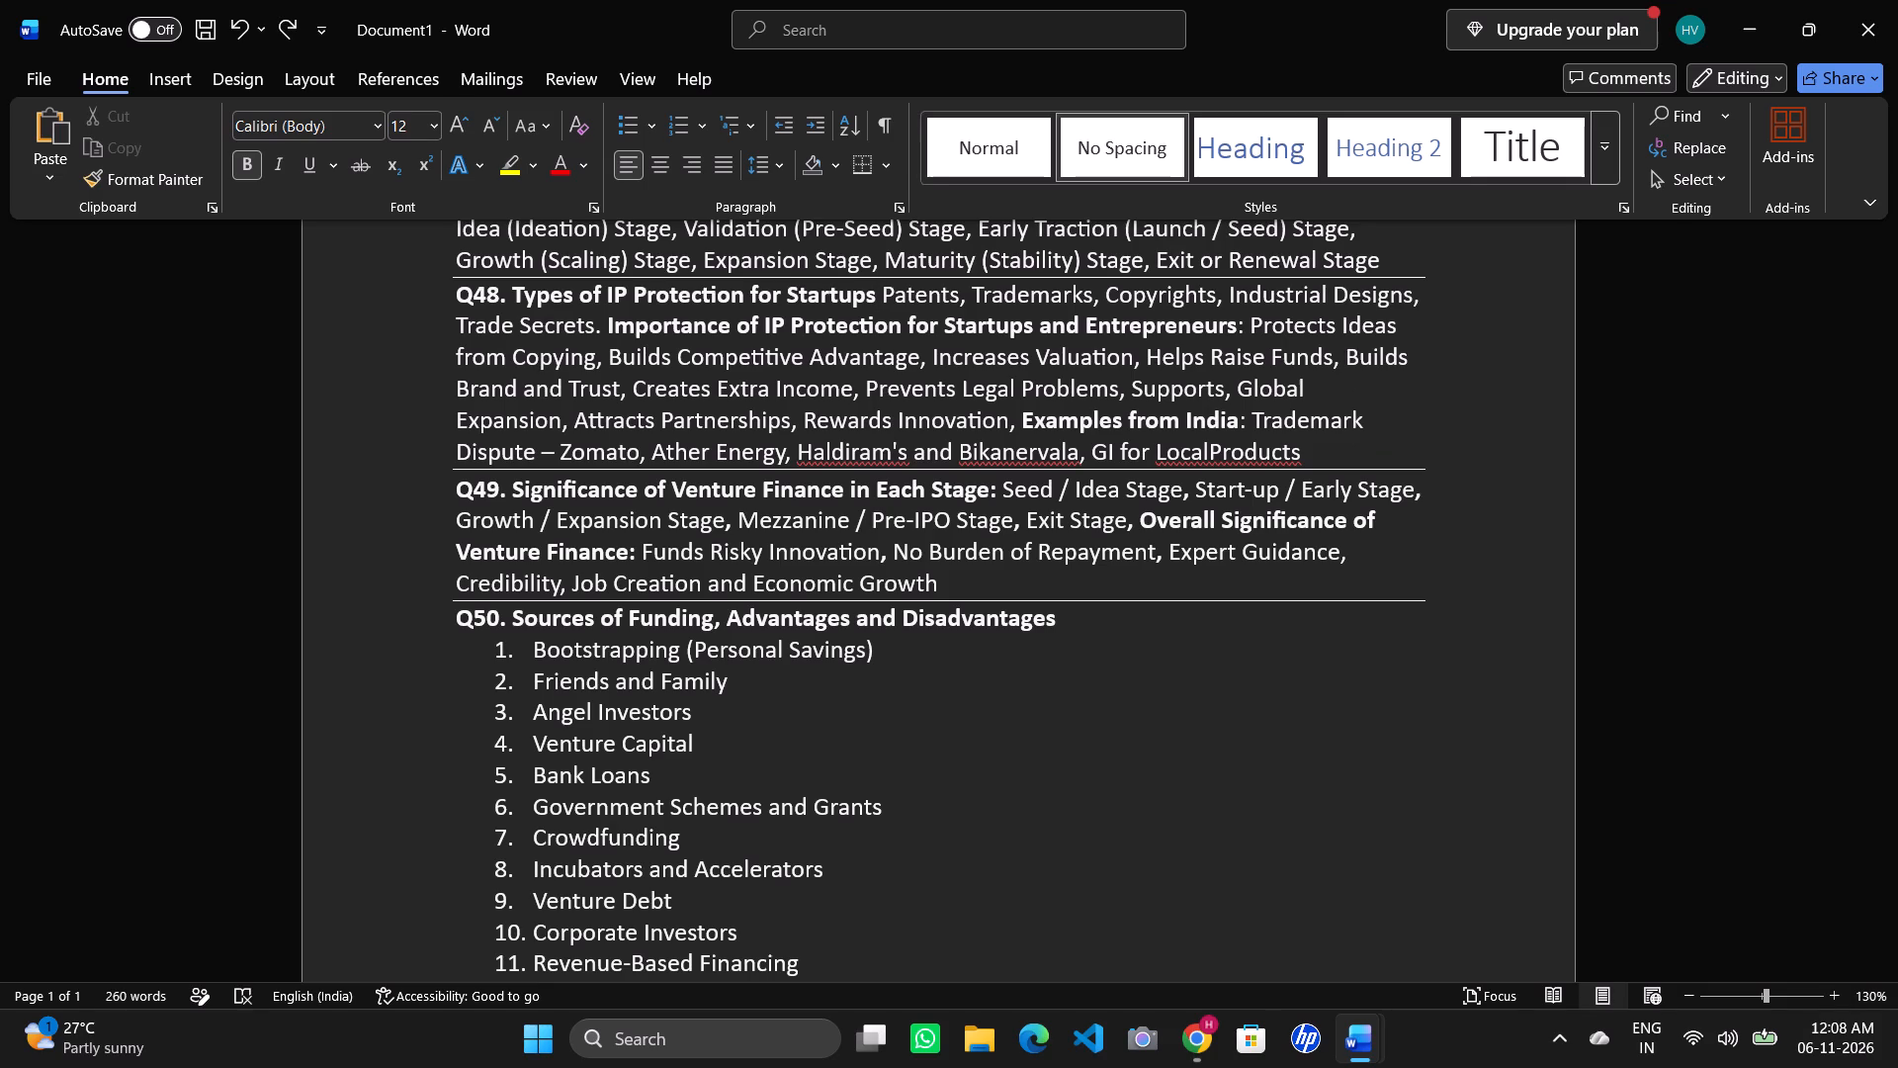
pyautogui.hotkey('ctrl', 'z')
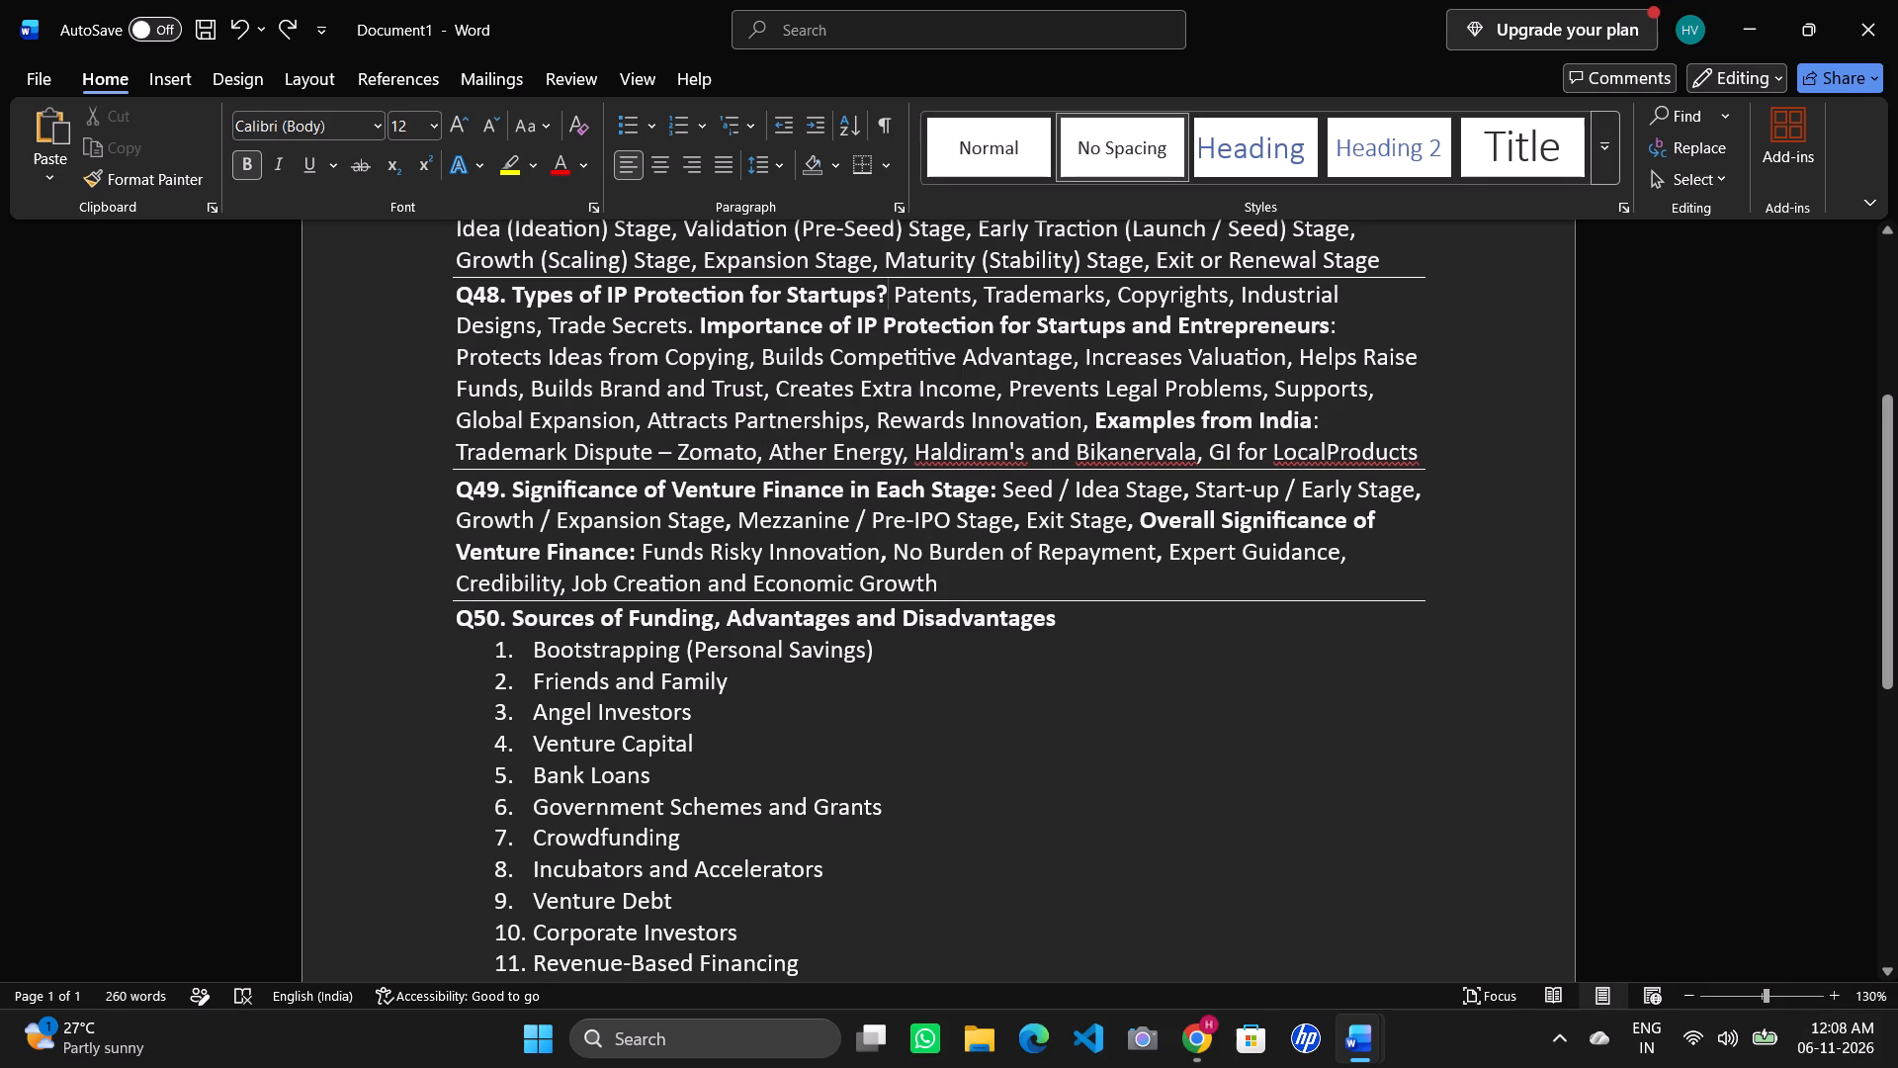
# Apply the Normal style to the Q50 heading and its twelve numbered funding sources.
pyautogui.scroll(-1, 967, 583)
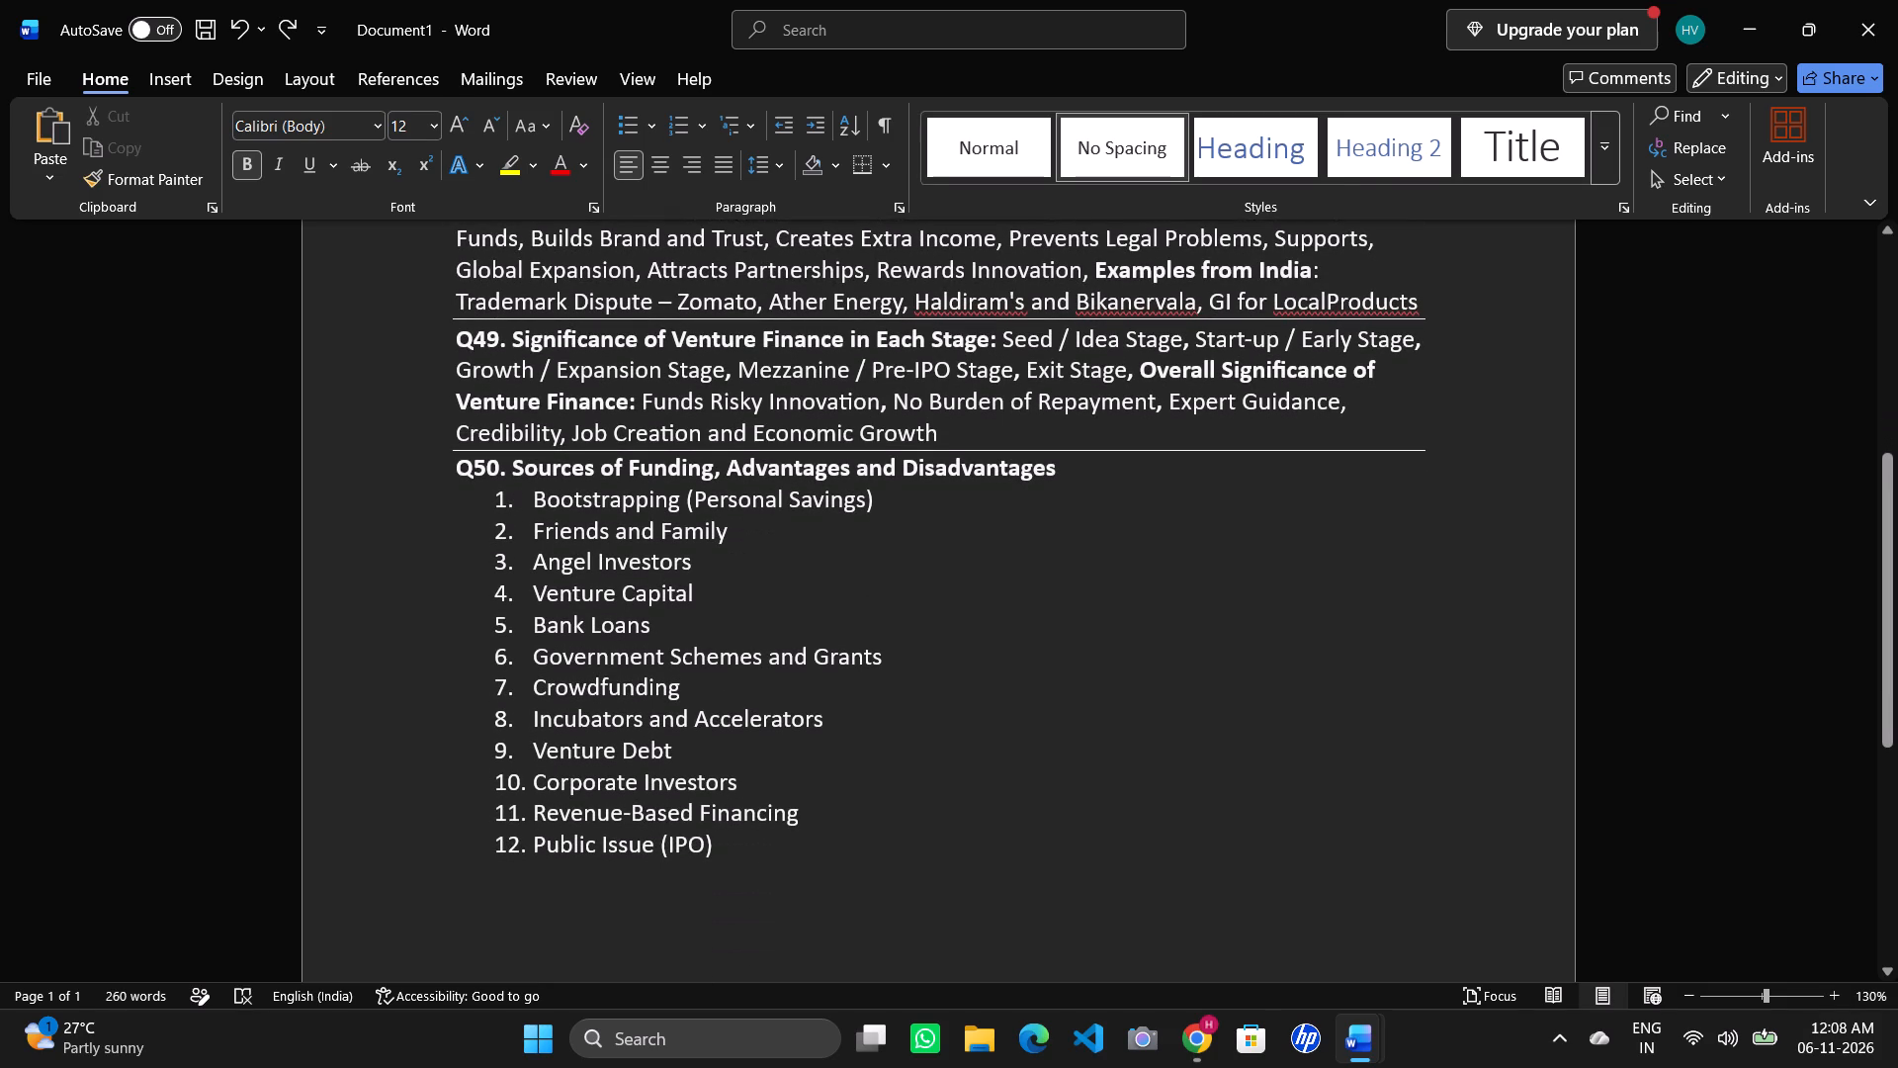
pyautogui.scroll(2, 967, 583)
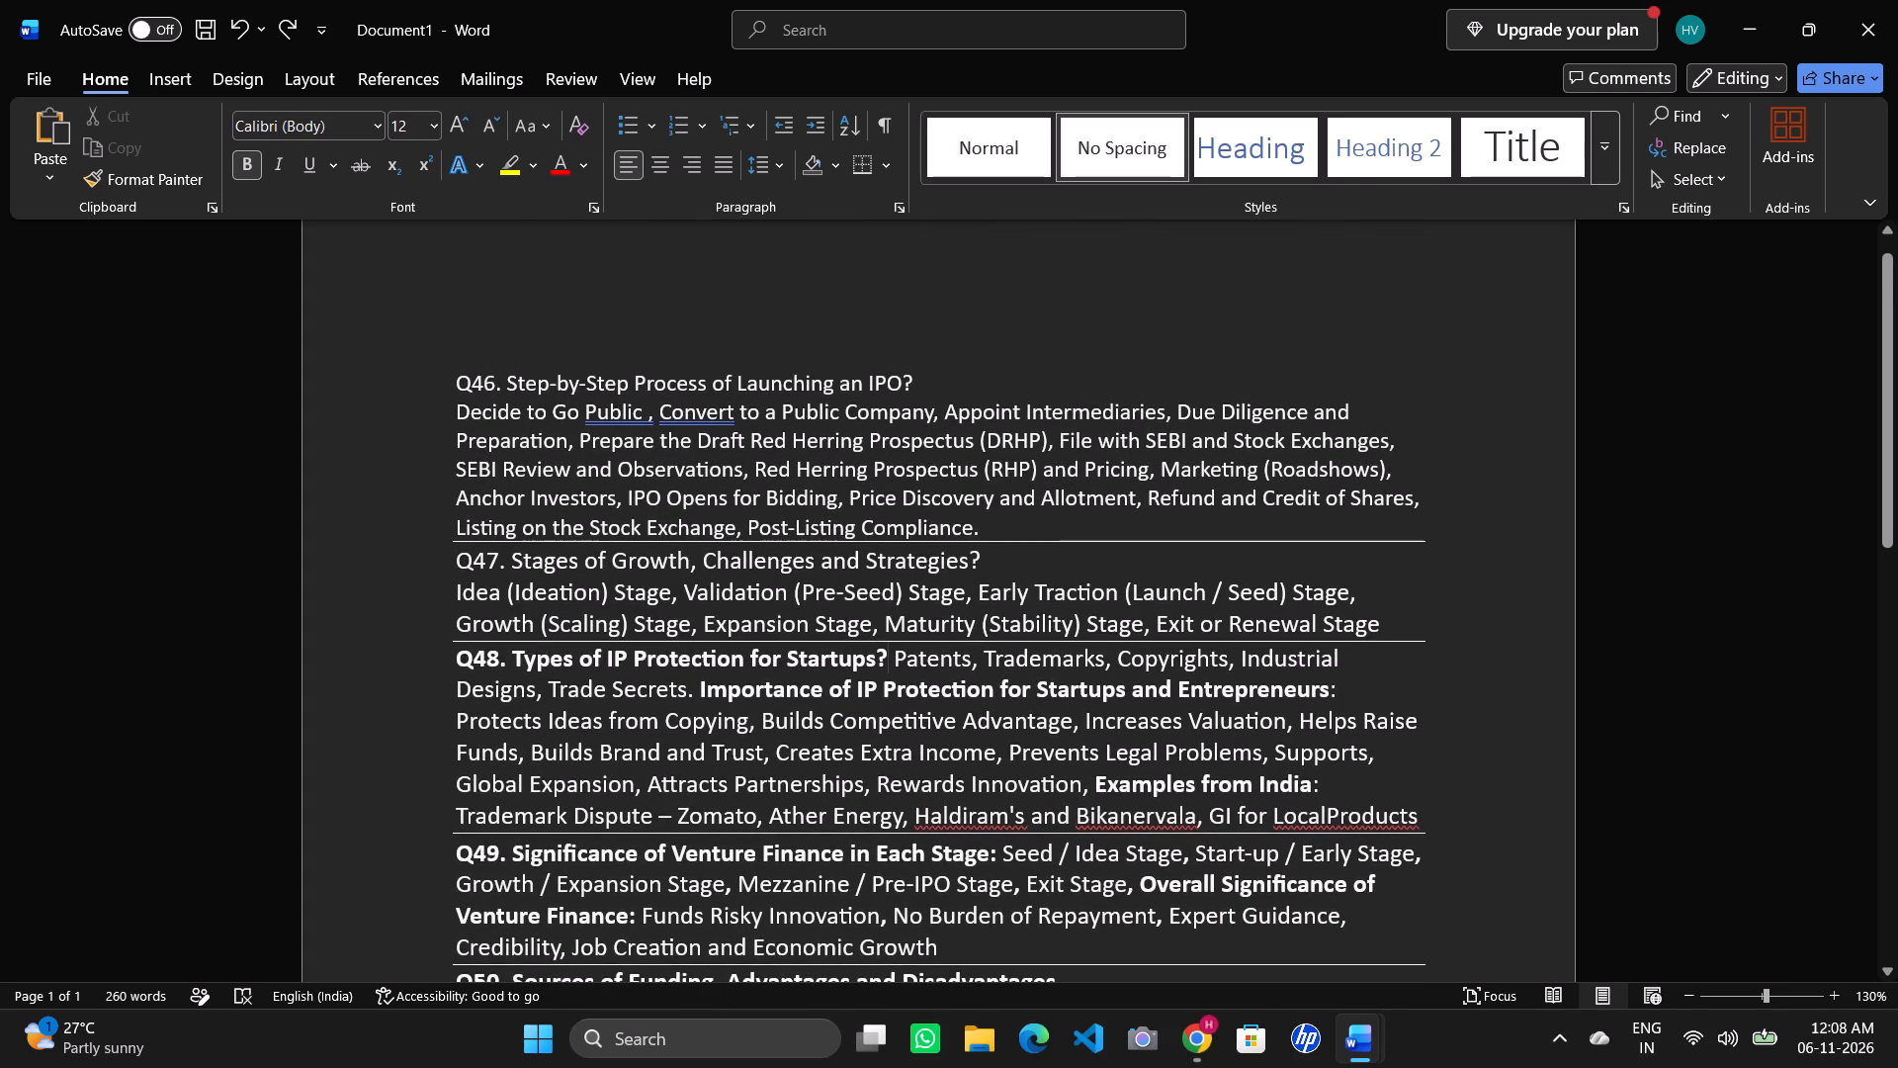
pyautogui.scroll(-3, 983, 532)
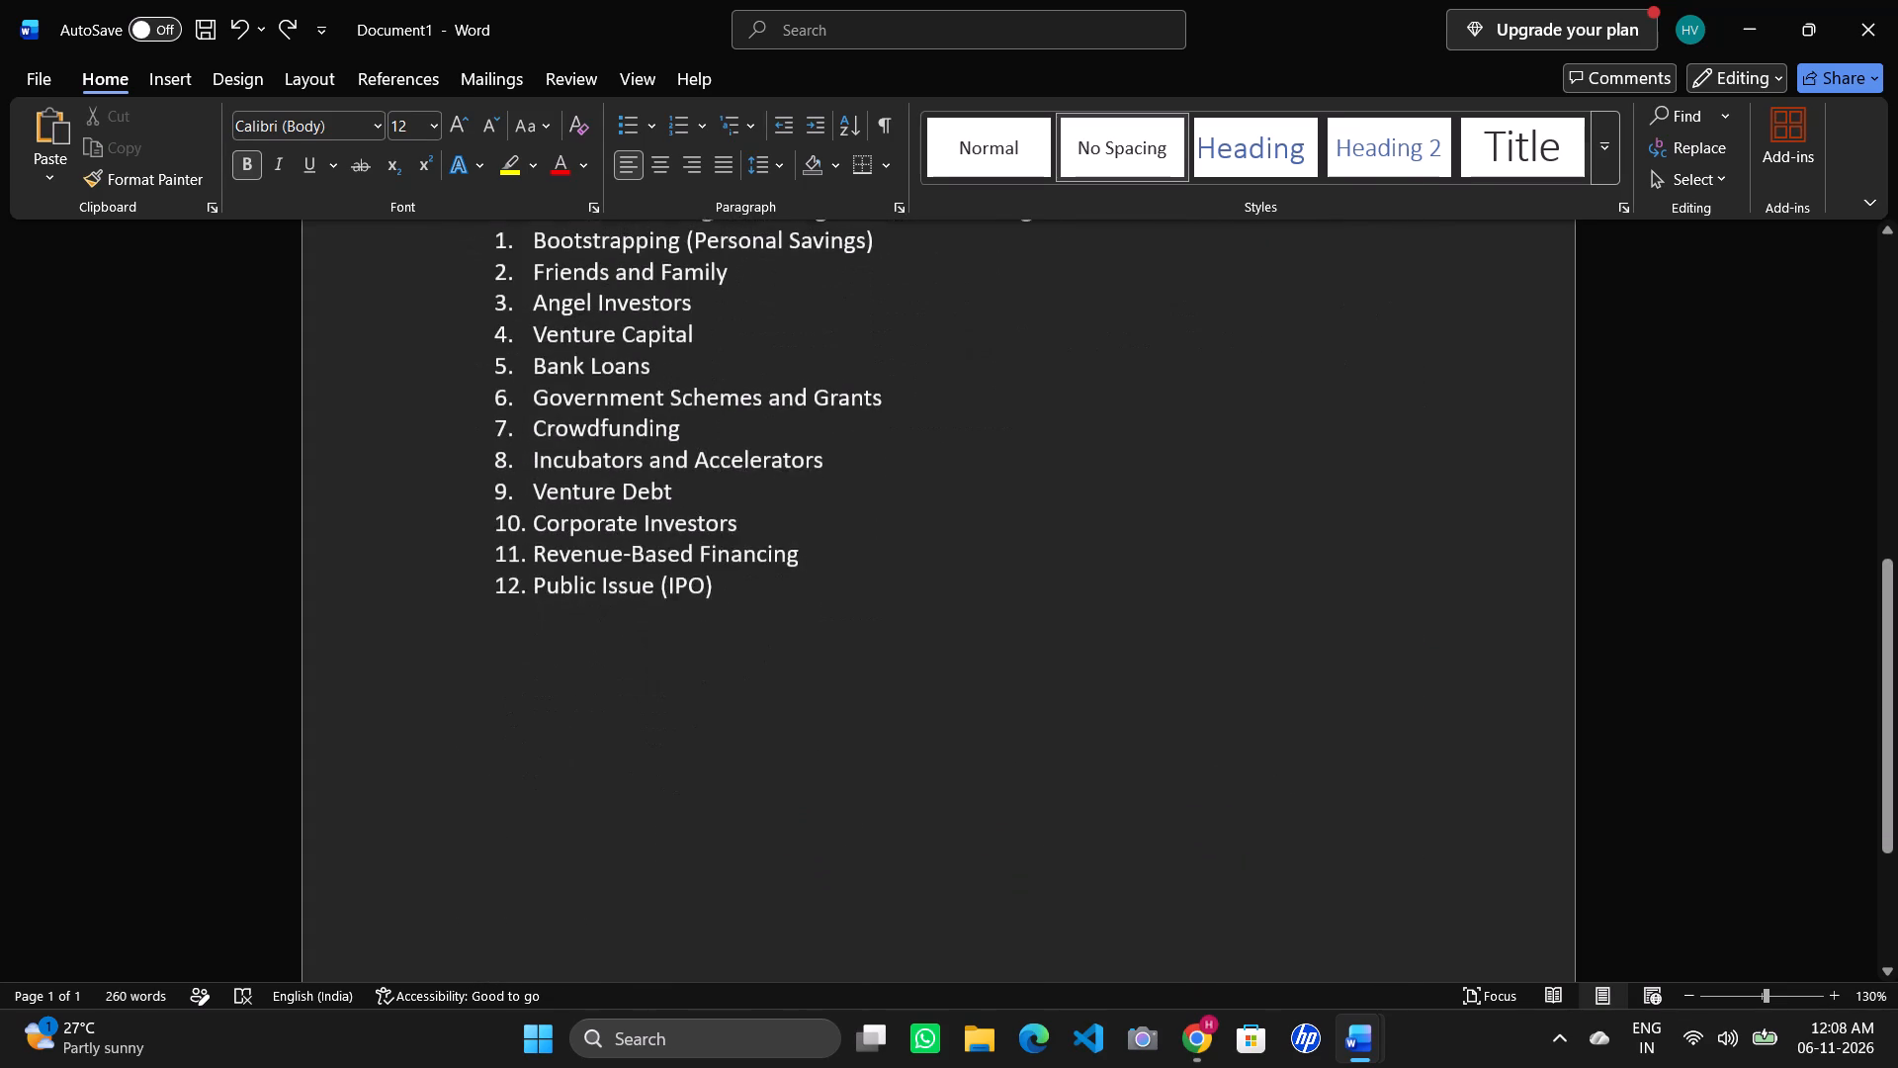
pyautogui.scroll(1, 848, 489)
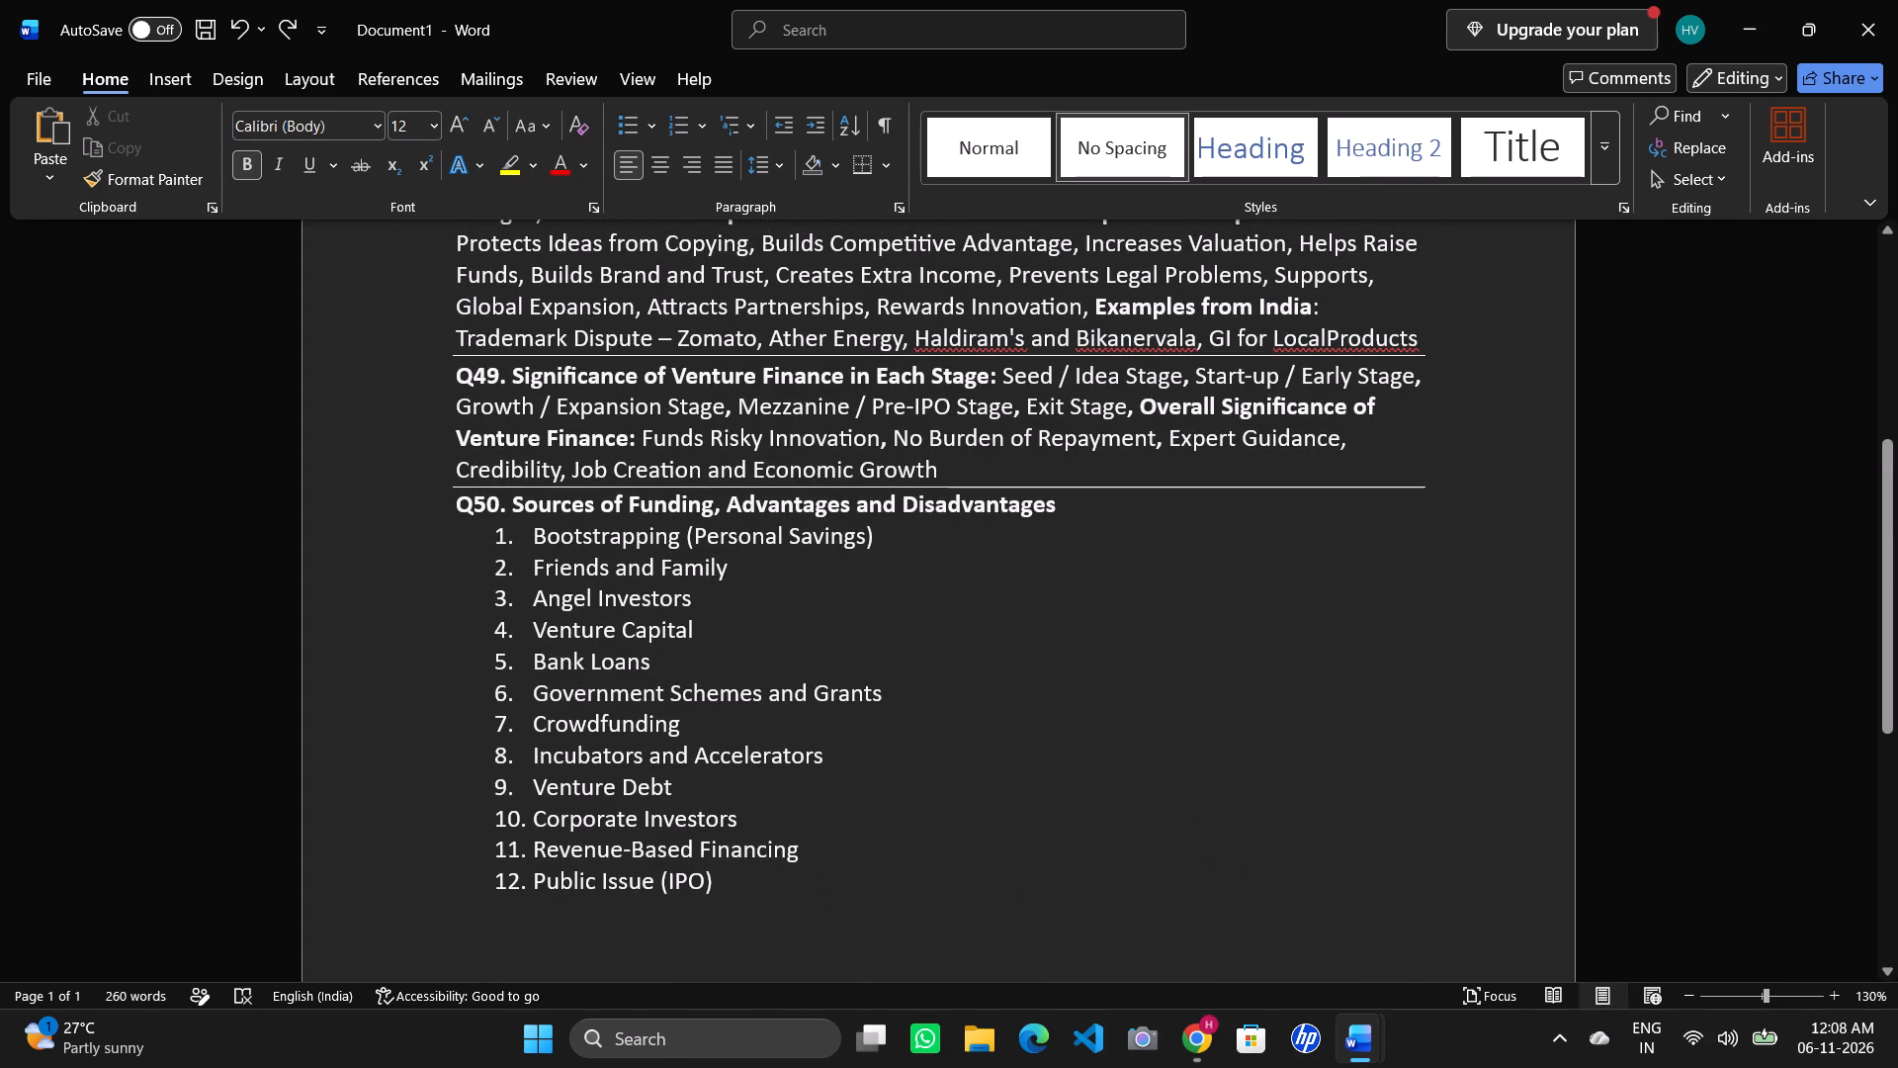
pyautogui.moveTo(715, 884); pyautogui.dragTo(442, 526)
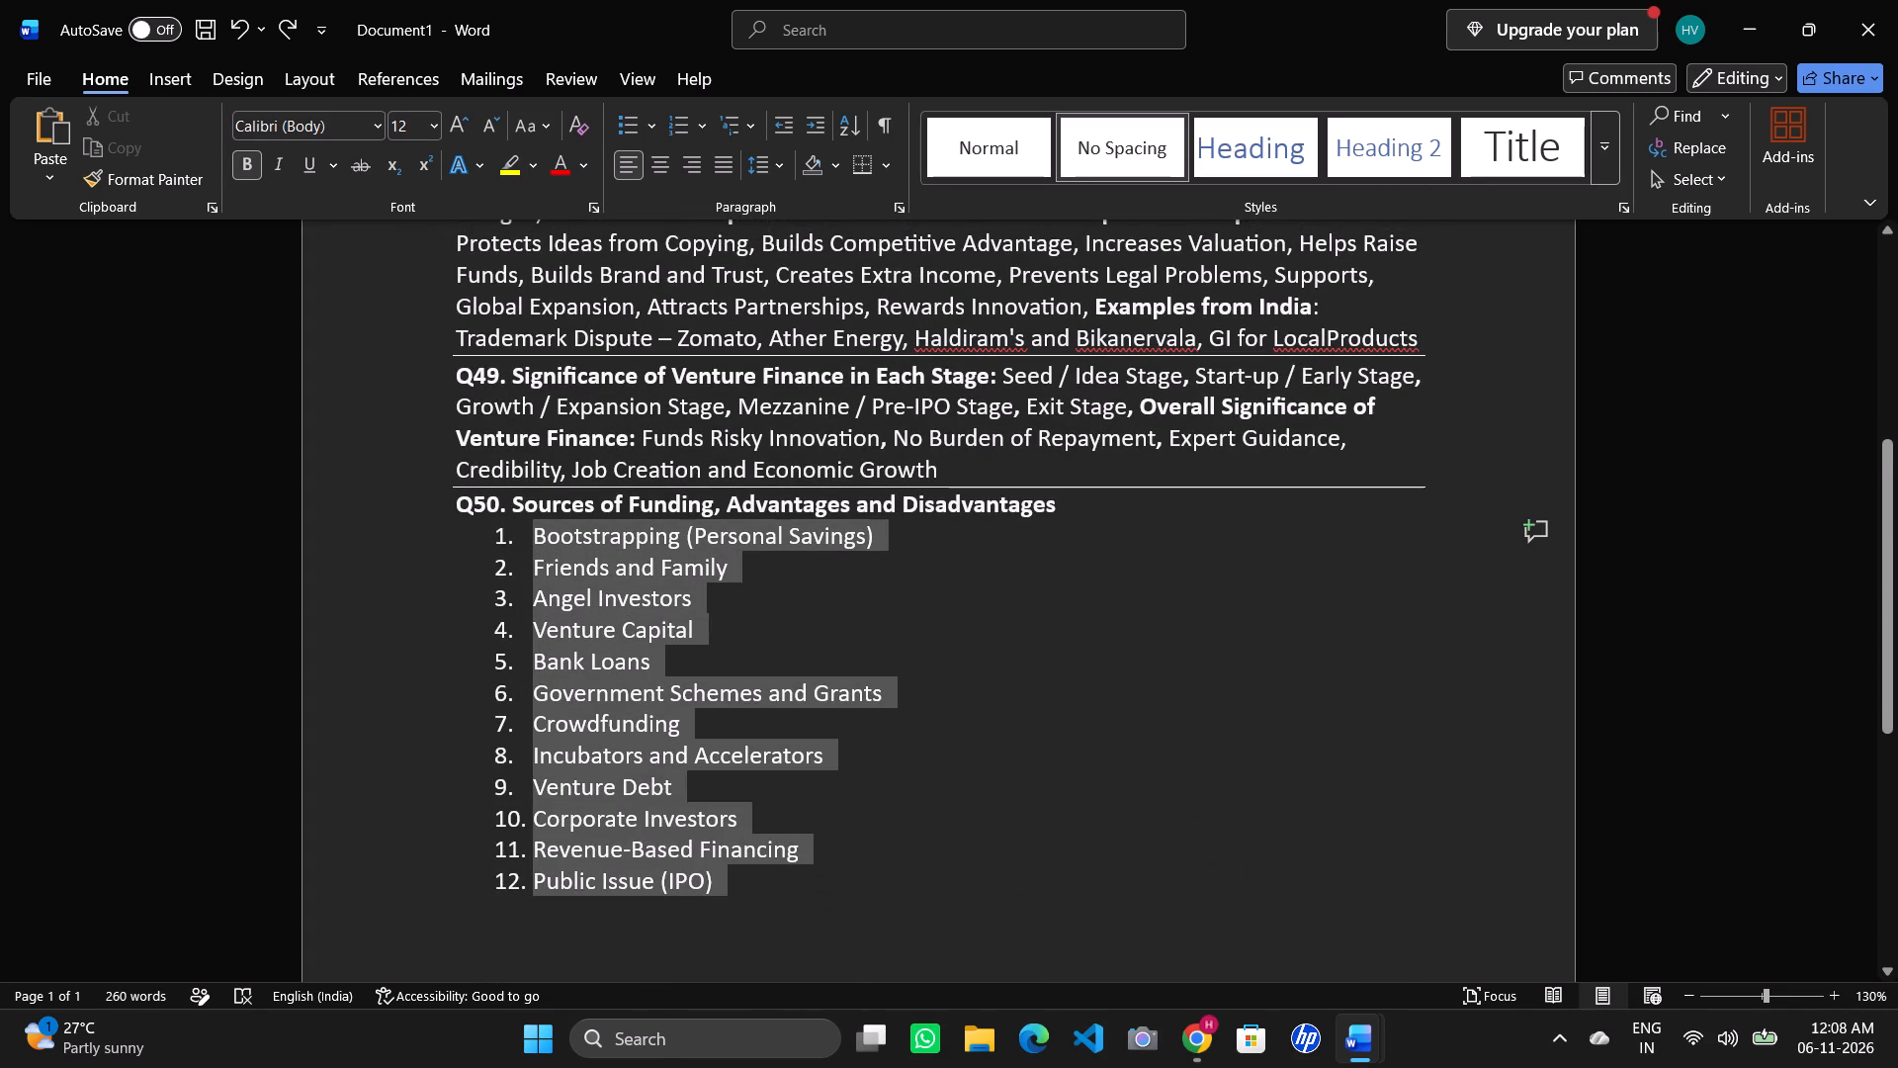
pyautogui.moveTo(442, 526); pyautogui.dragTo(451, 509)
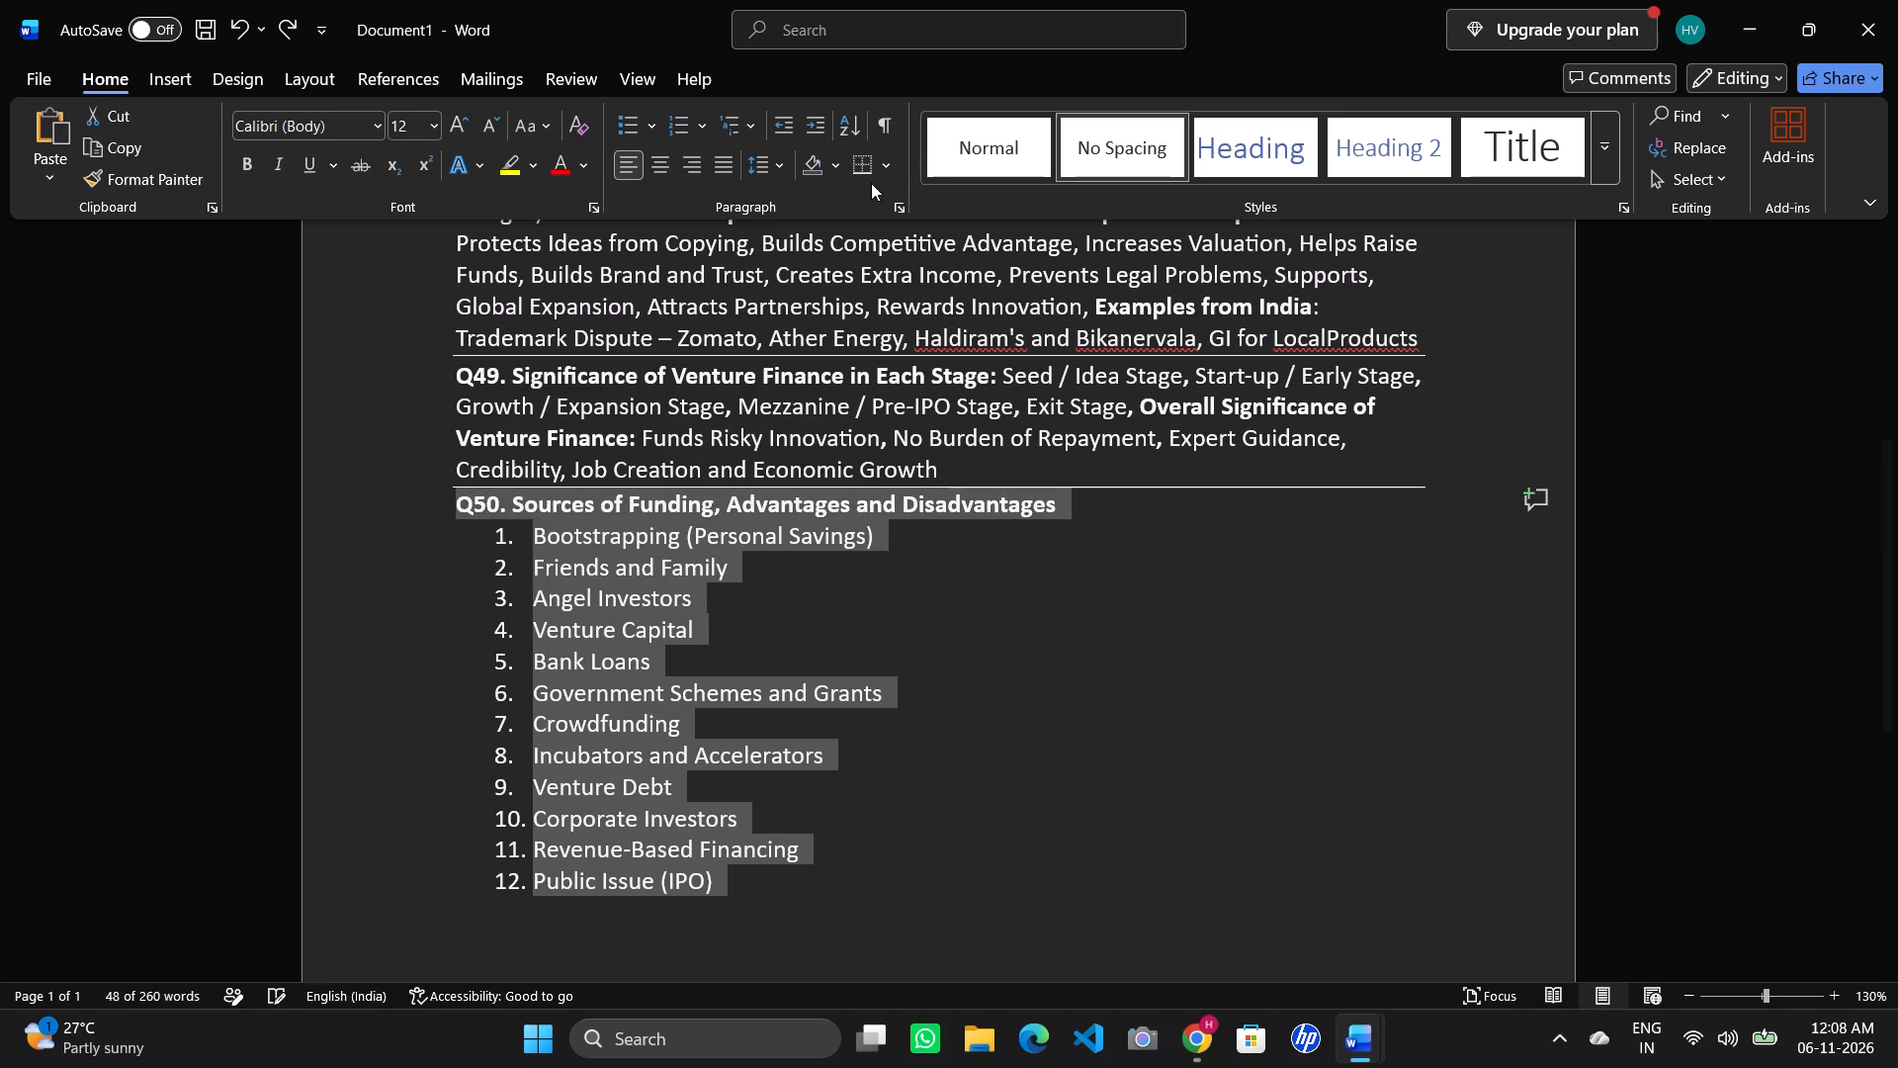
pyautogui.click(978, 151)
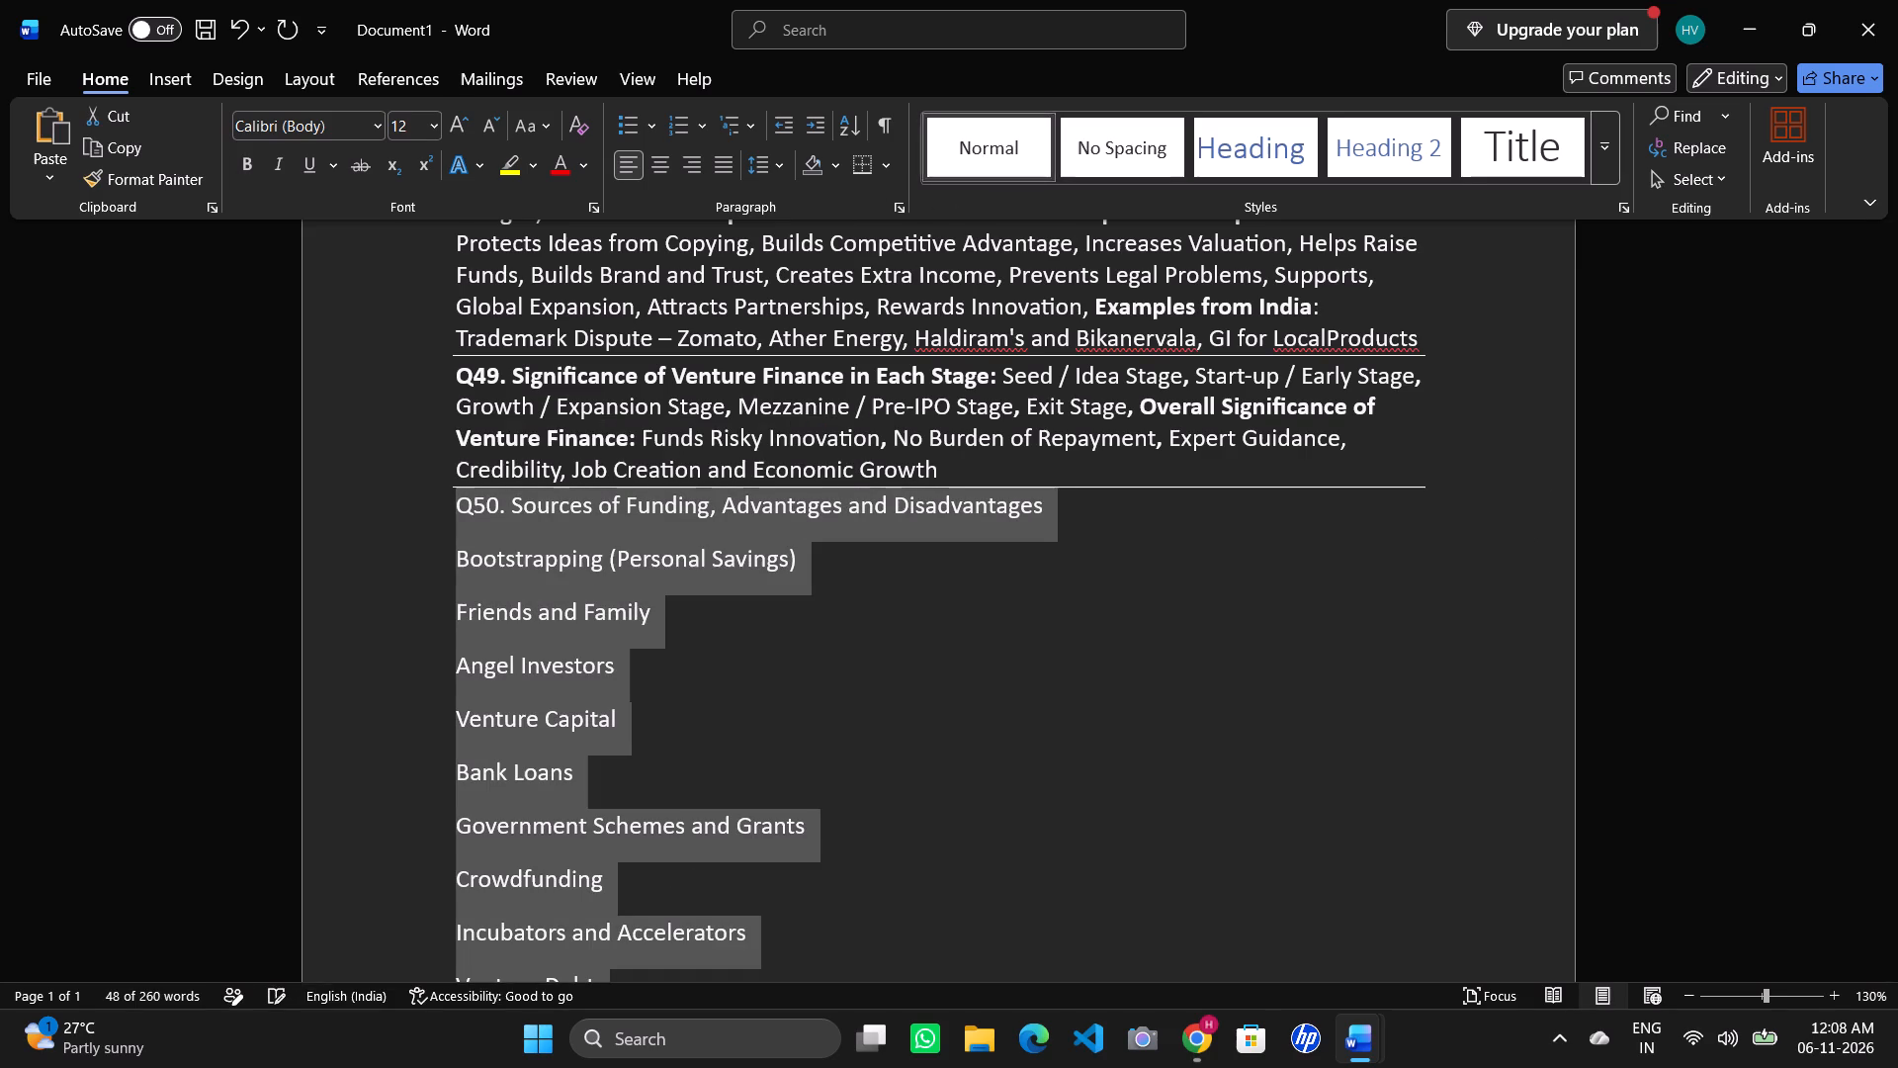
# Make the heading "Q50. Sources of Funding, Advantages and Disadvantages" bold and end it with a colon.
pyautogui.click(664, 684)
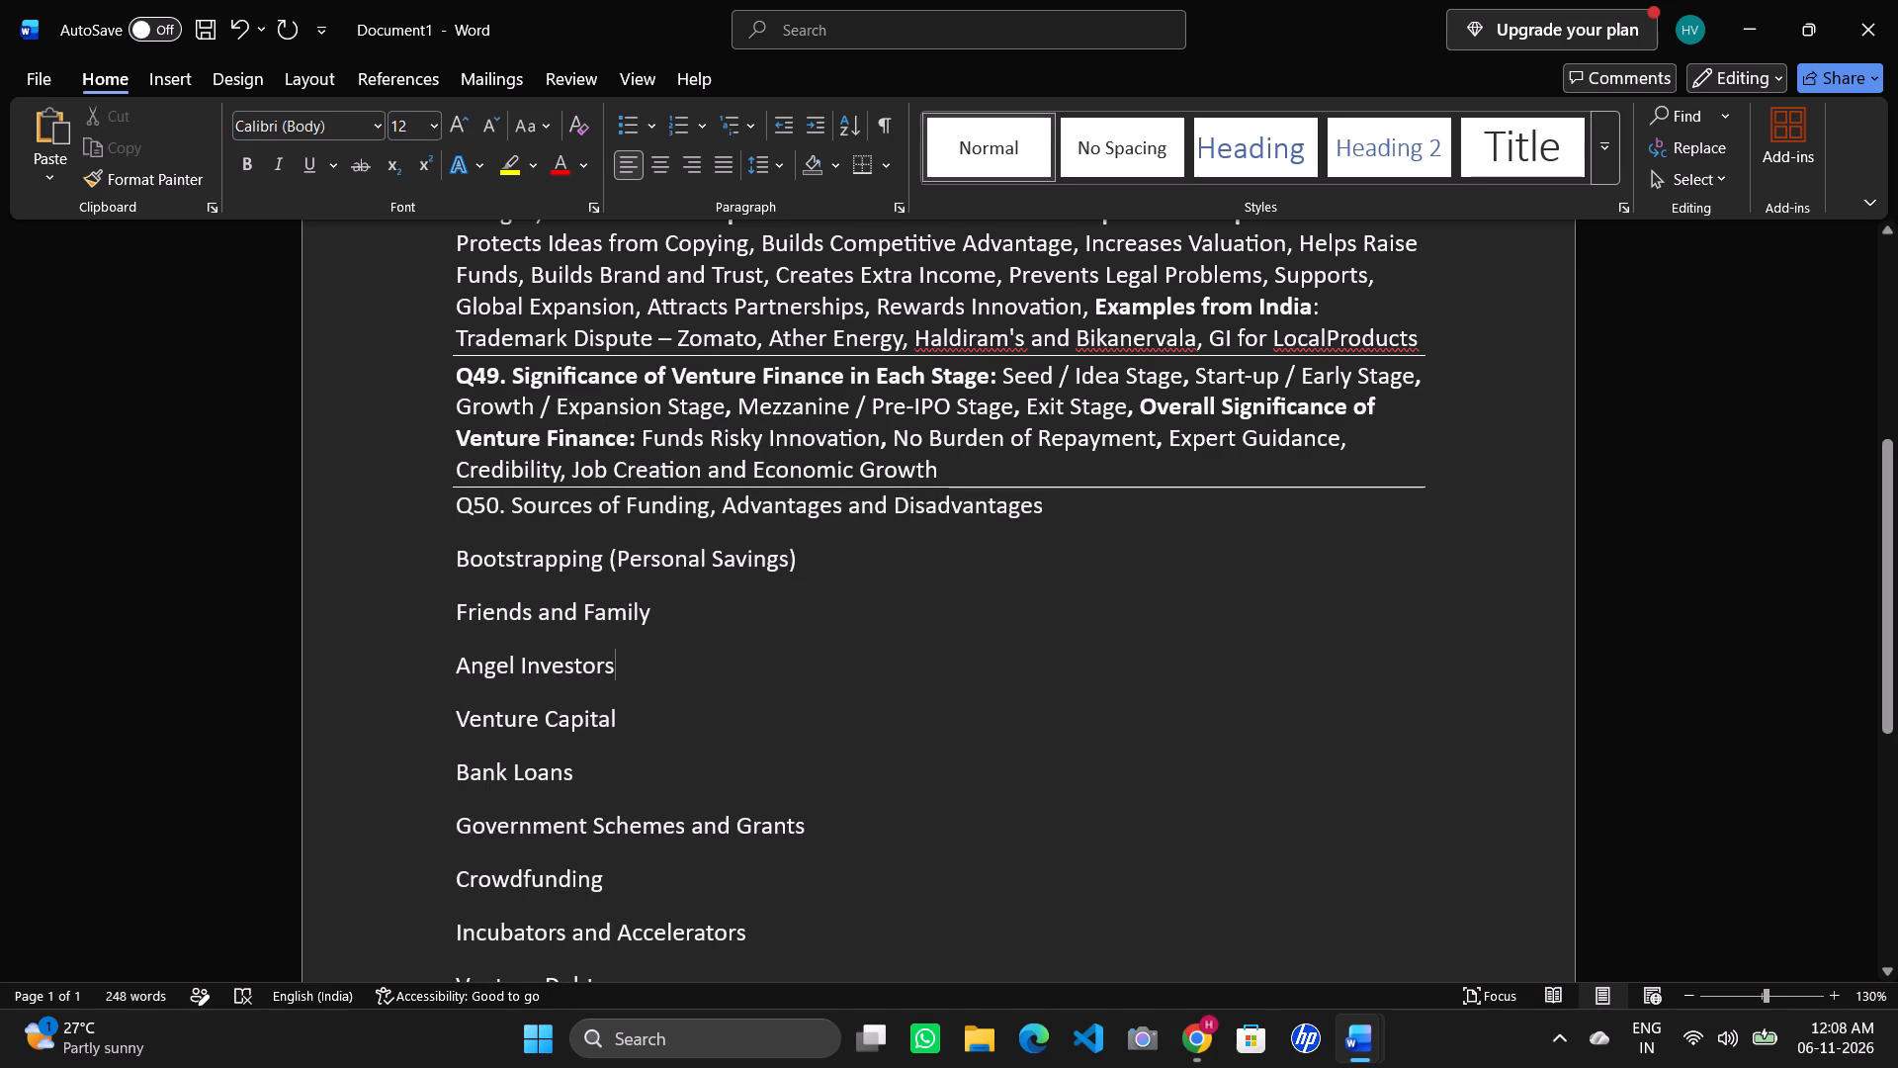
pyautogui.moveTo(1042, 509); pyautogui.dragTo(466, 506)
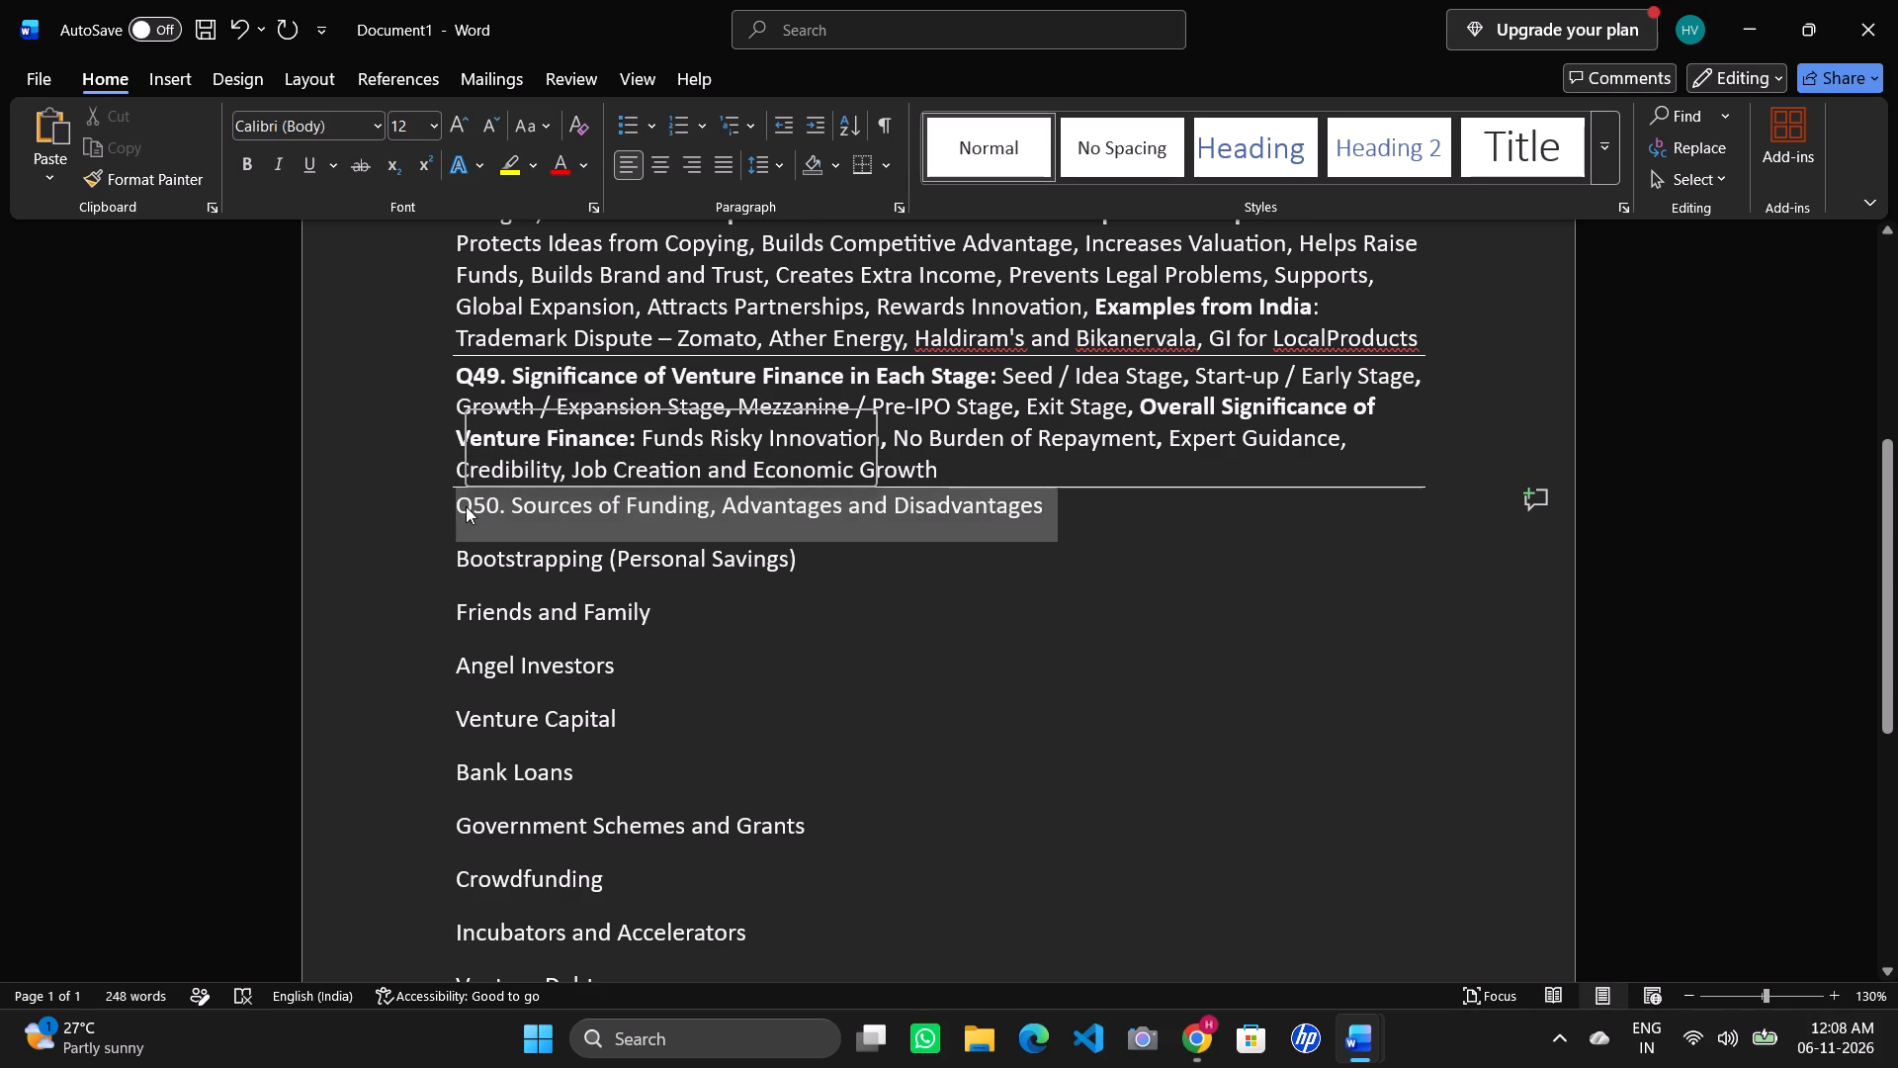
pyautogui.click(484, 467)
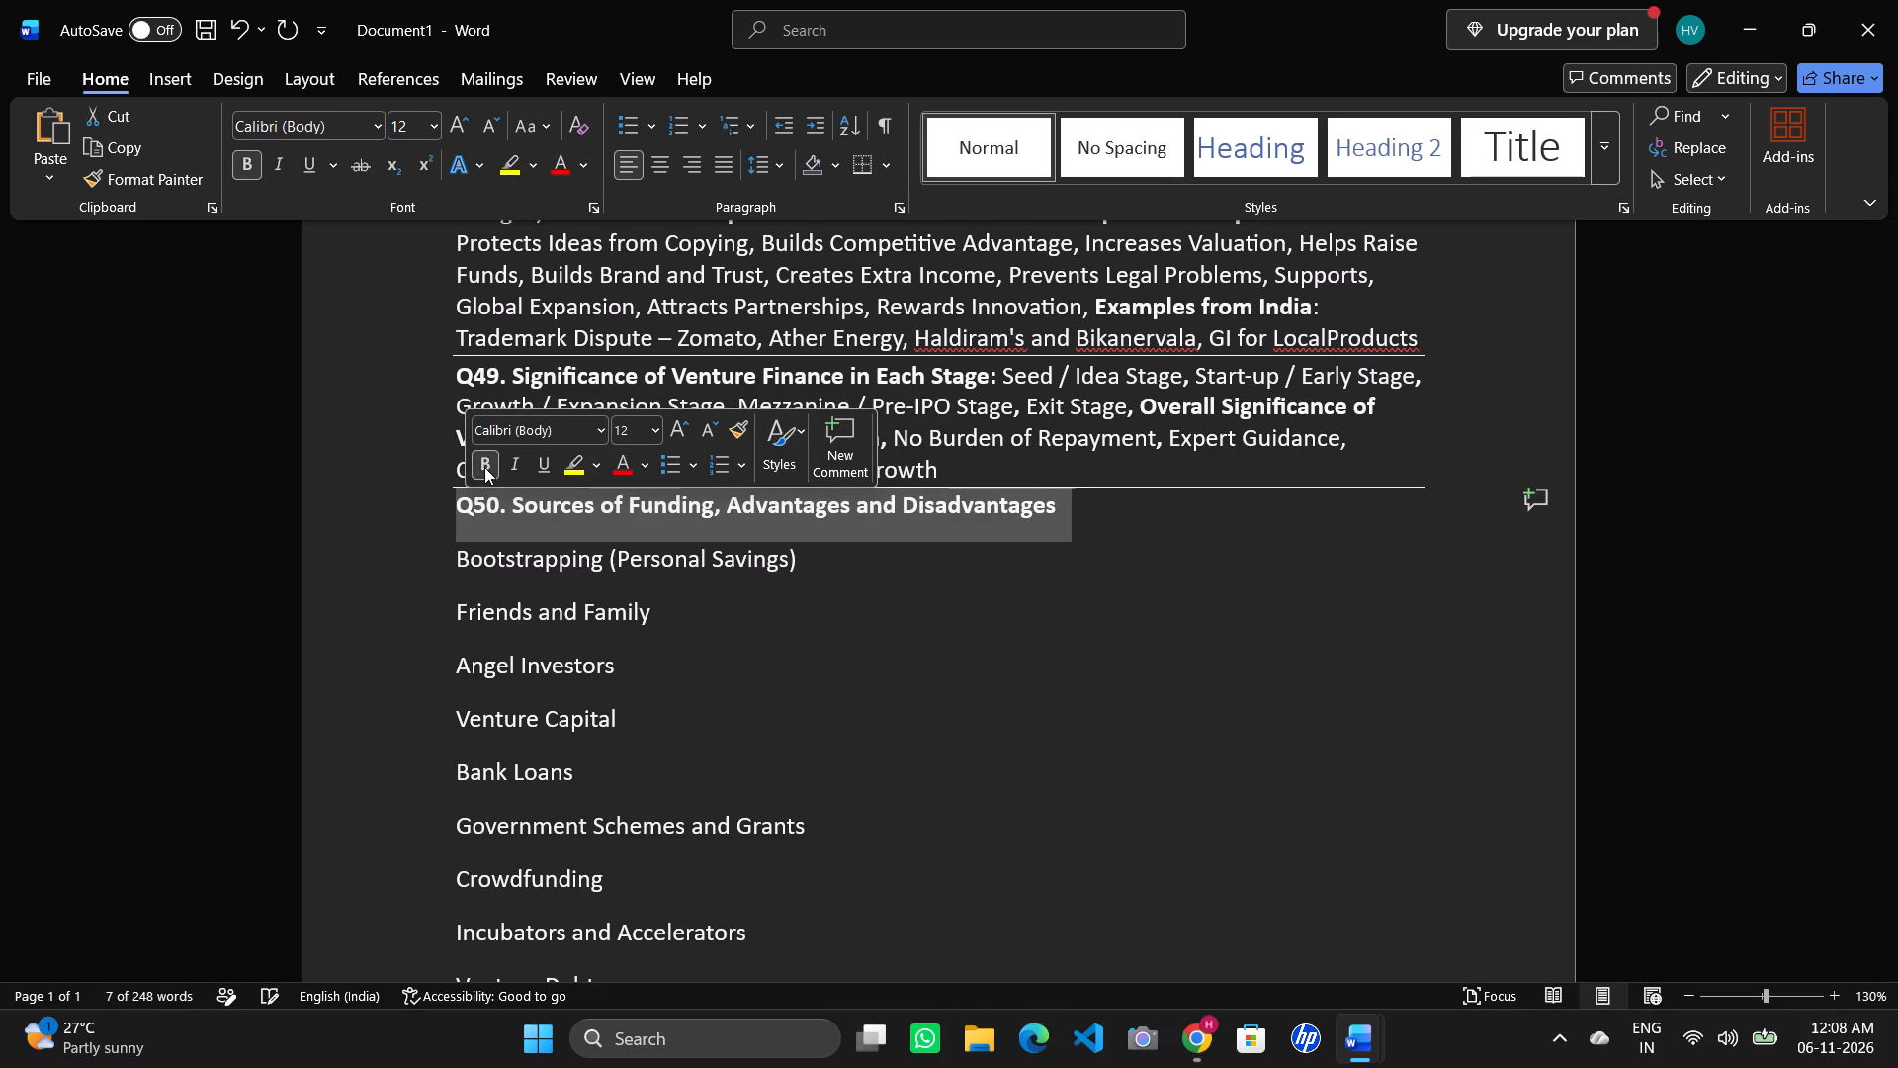
pyautogui.click(1113, 507)
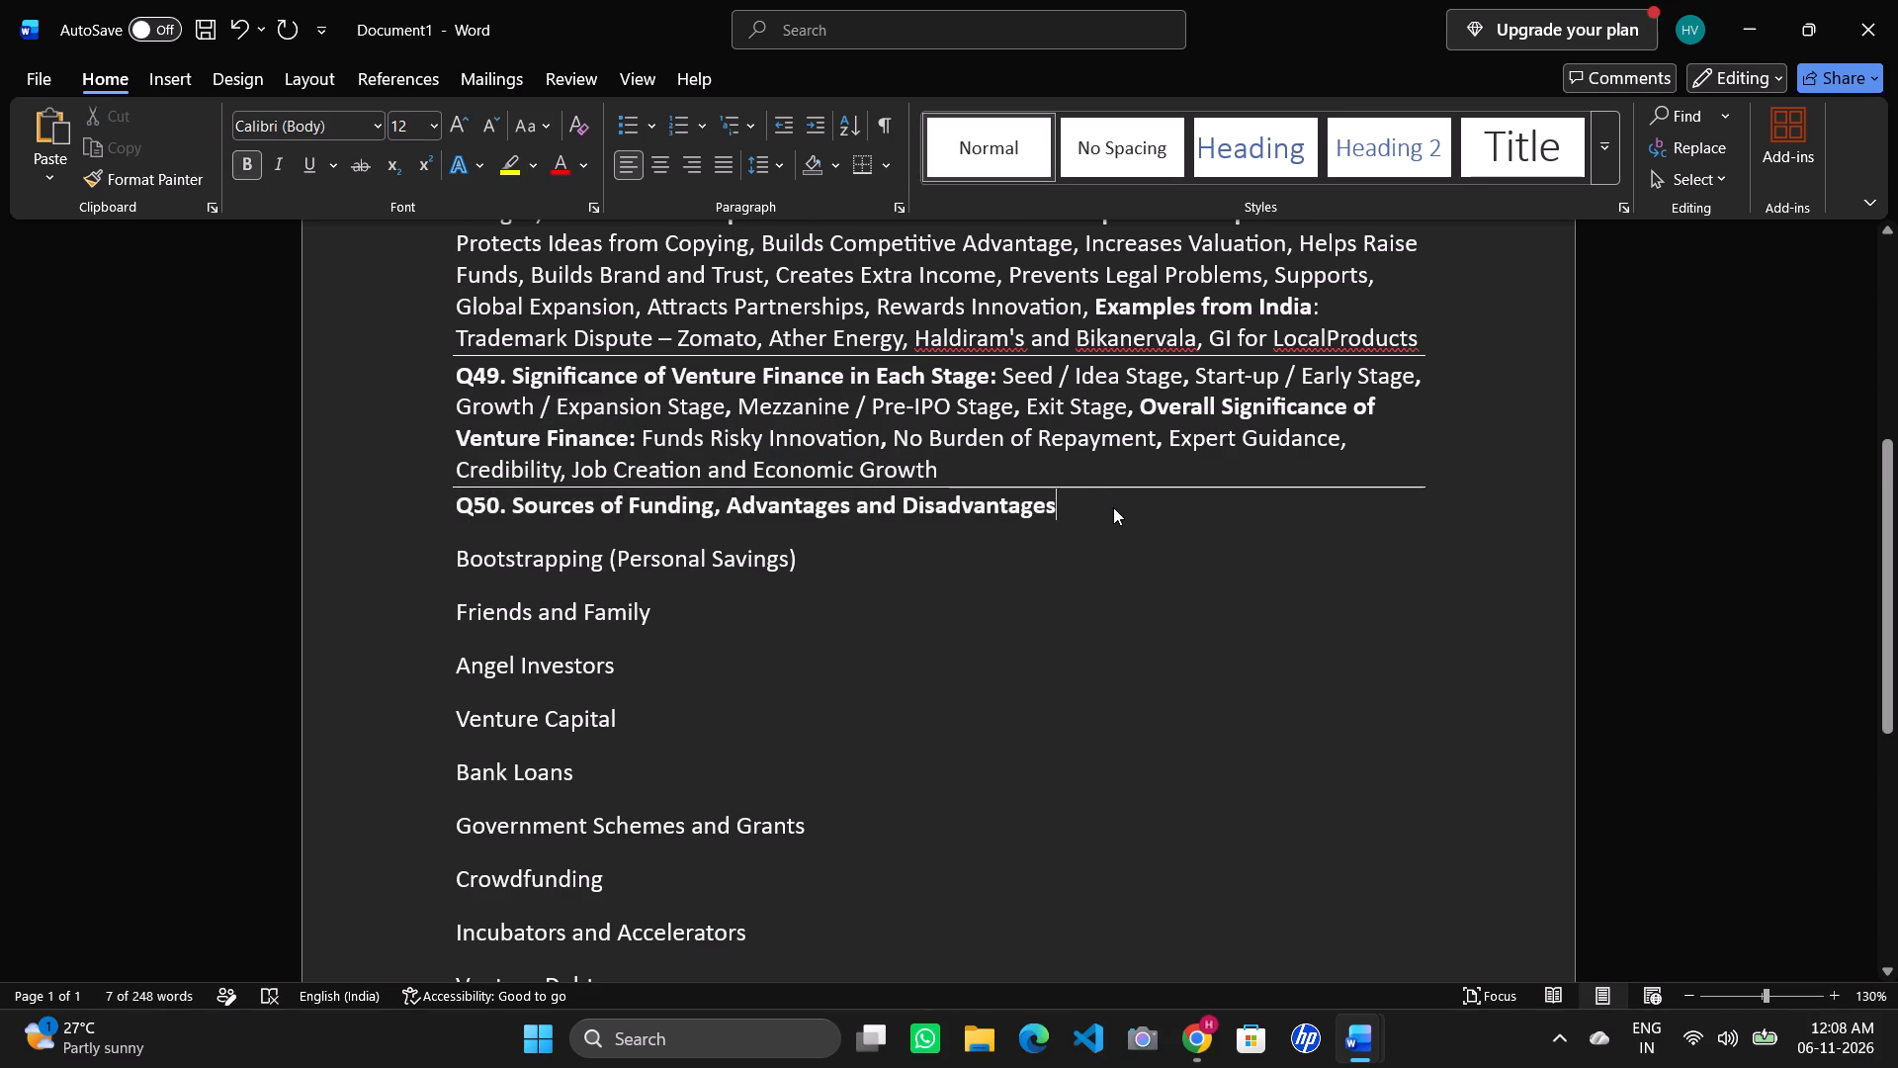
pyautogui.hotkey('shift', ':')
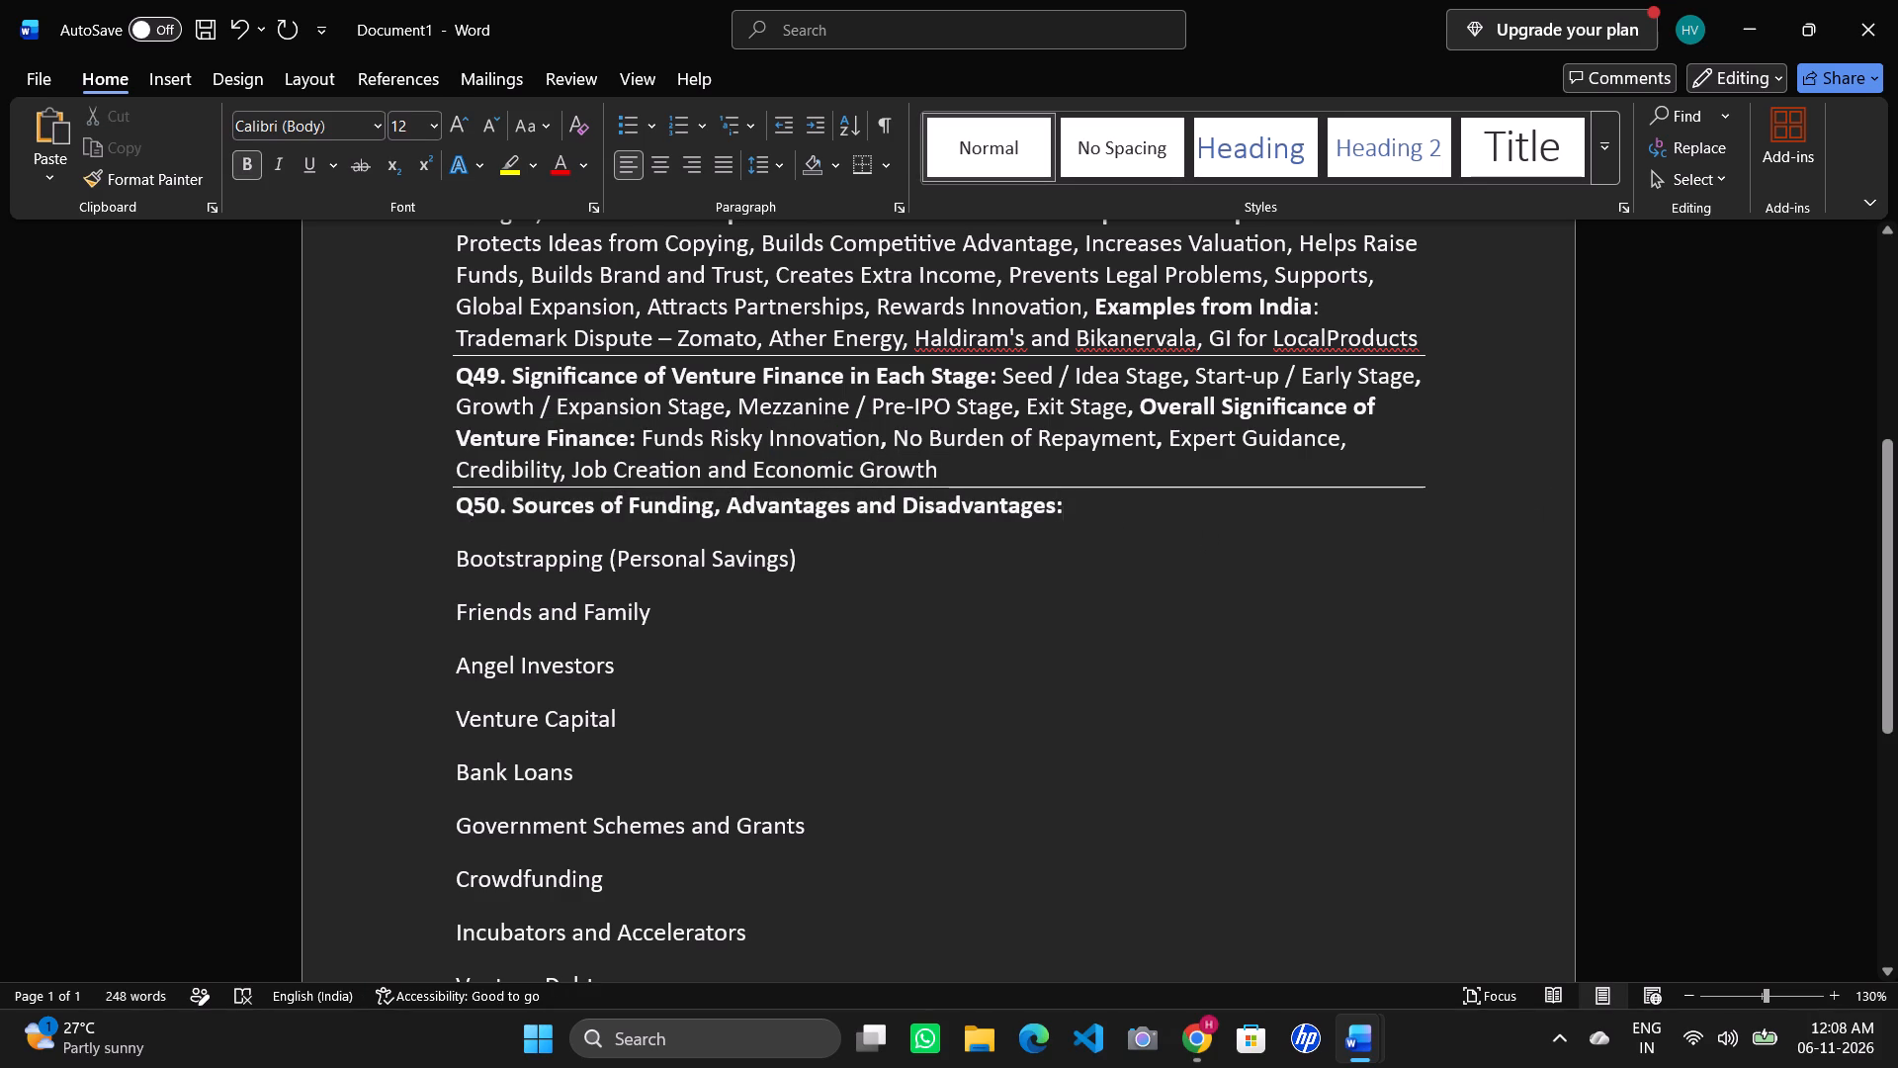
# Run "Bootstrapping (Personal Savings)", "Friends and Family" and "Angel Investors" on after the Q50 heading's colon, separated by commas and spaces.
pyautogui.click(469, 555)
pyautogui.press('Left')
pyautogui.press('BackSpace')
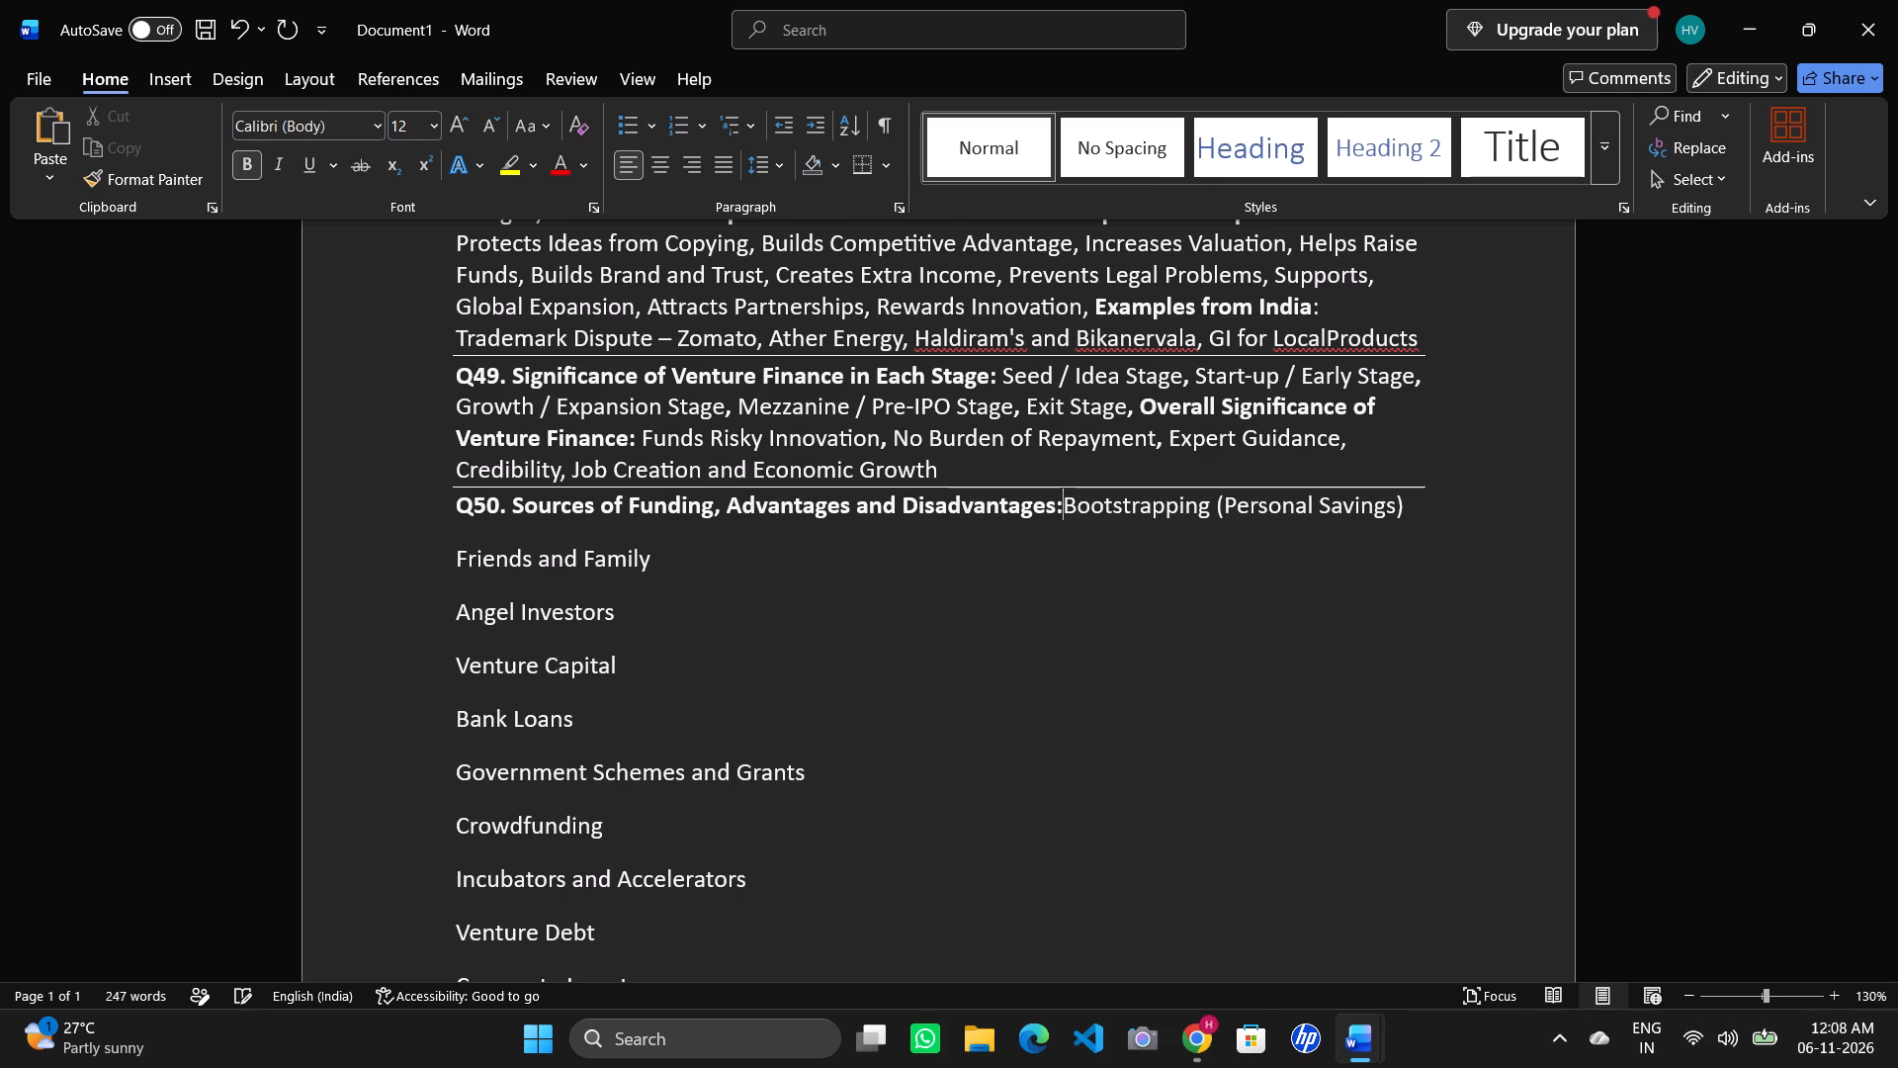
pyautogui.press('space')
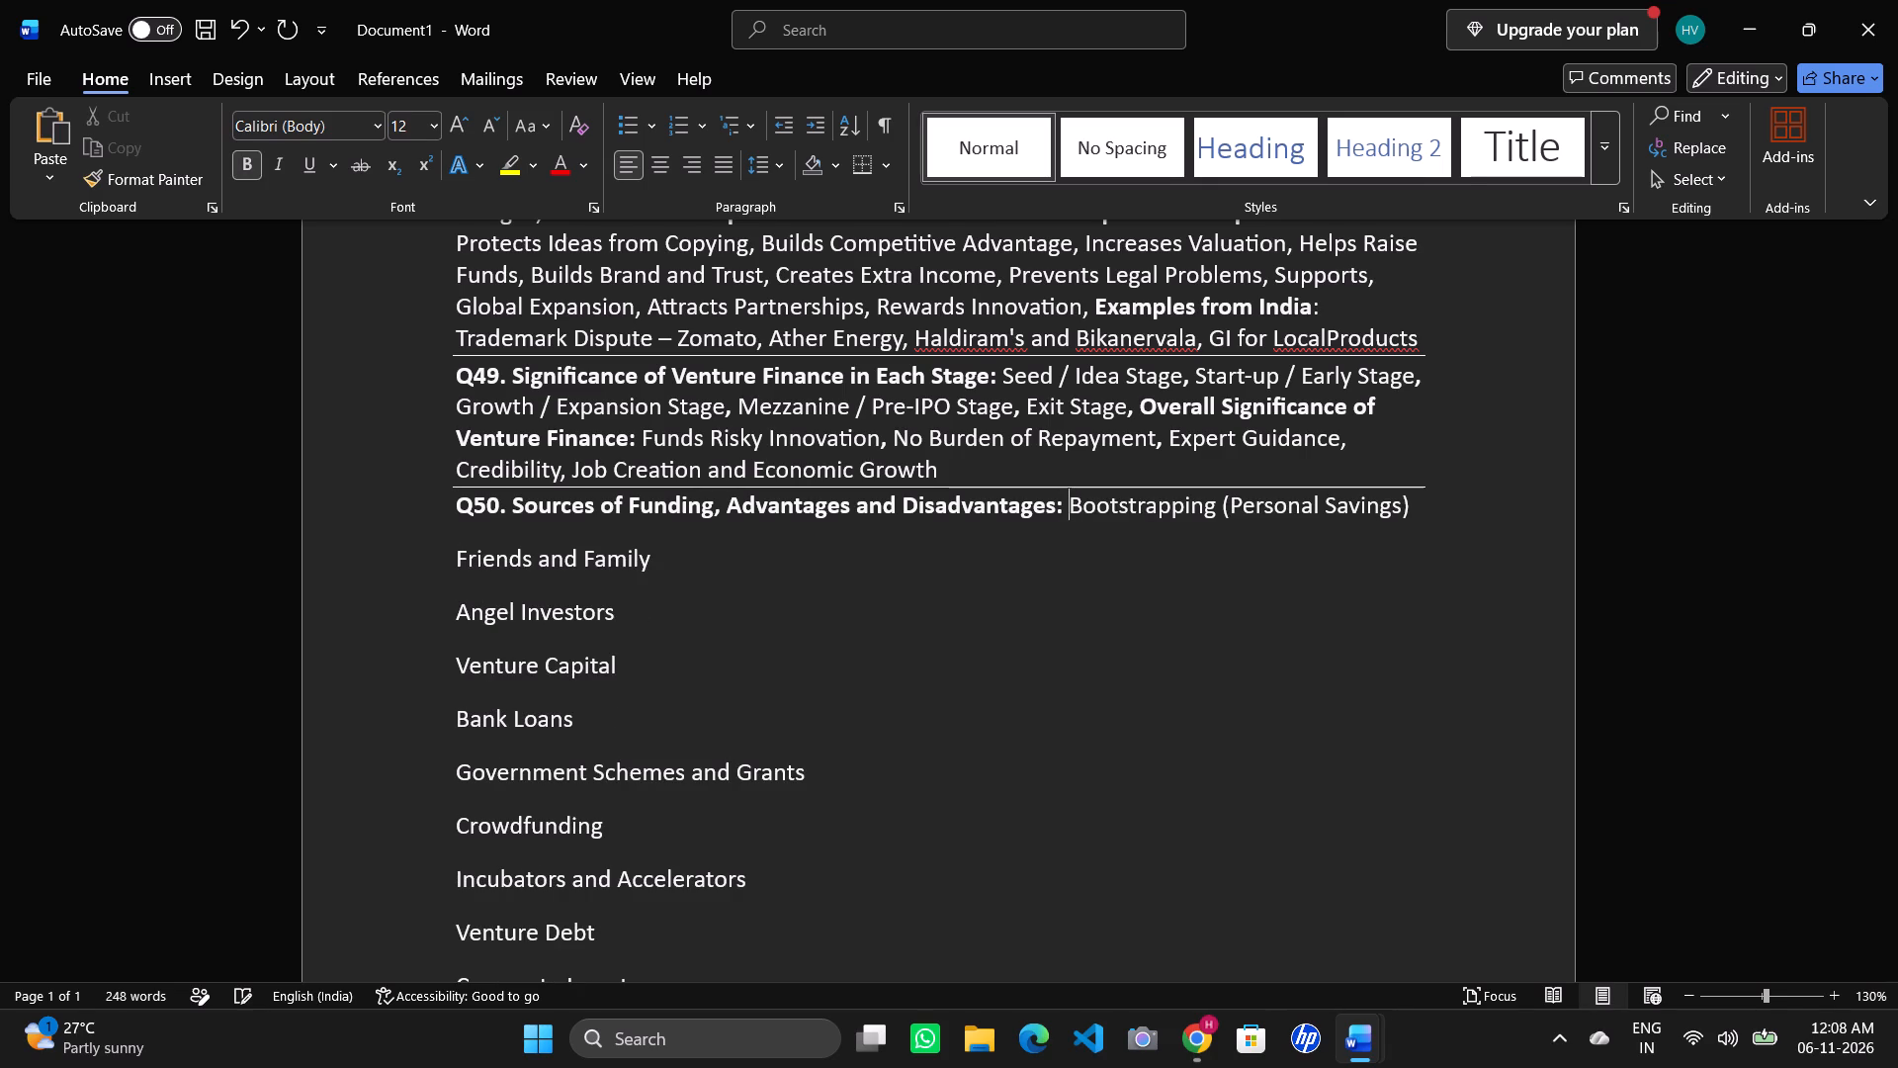
pyautogui.click(458, 561)
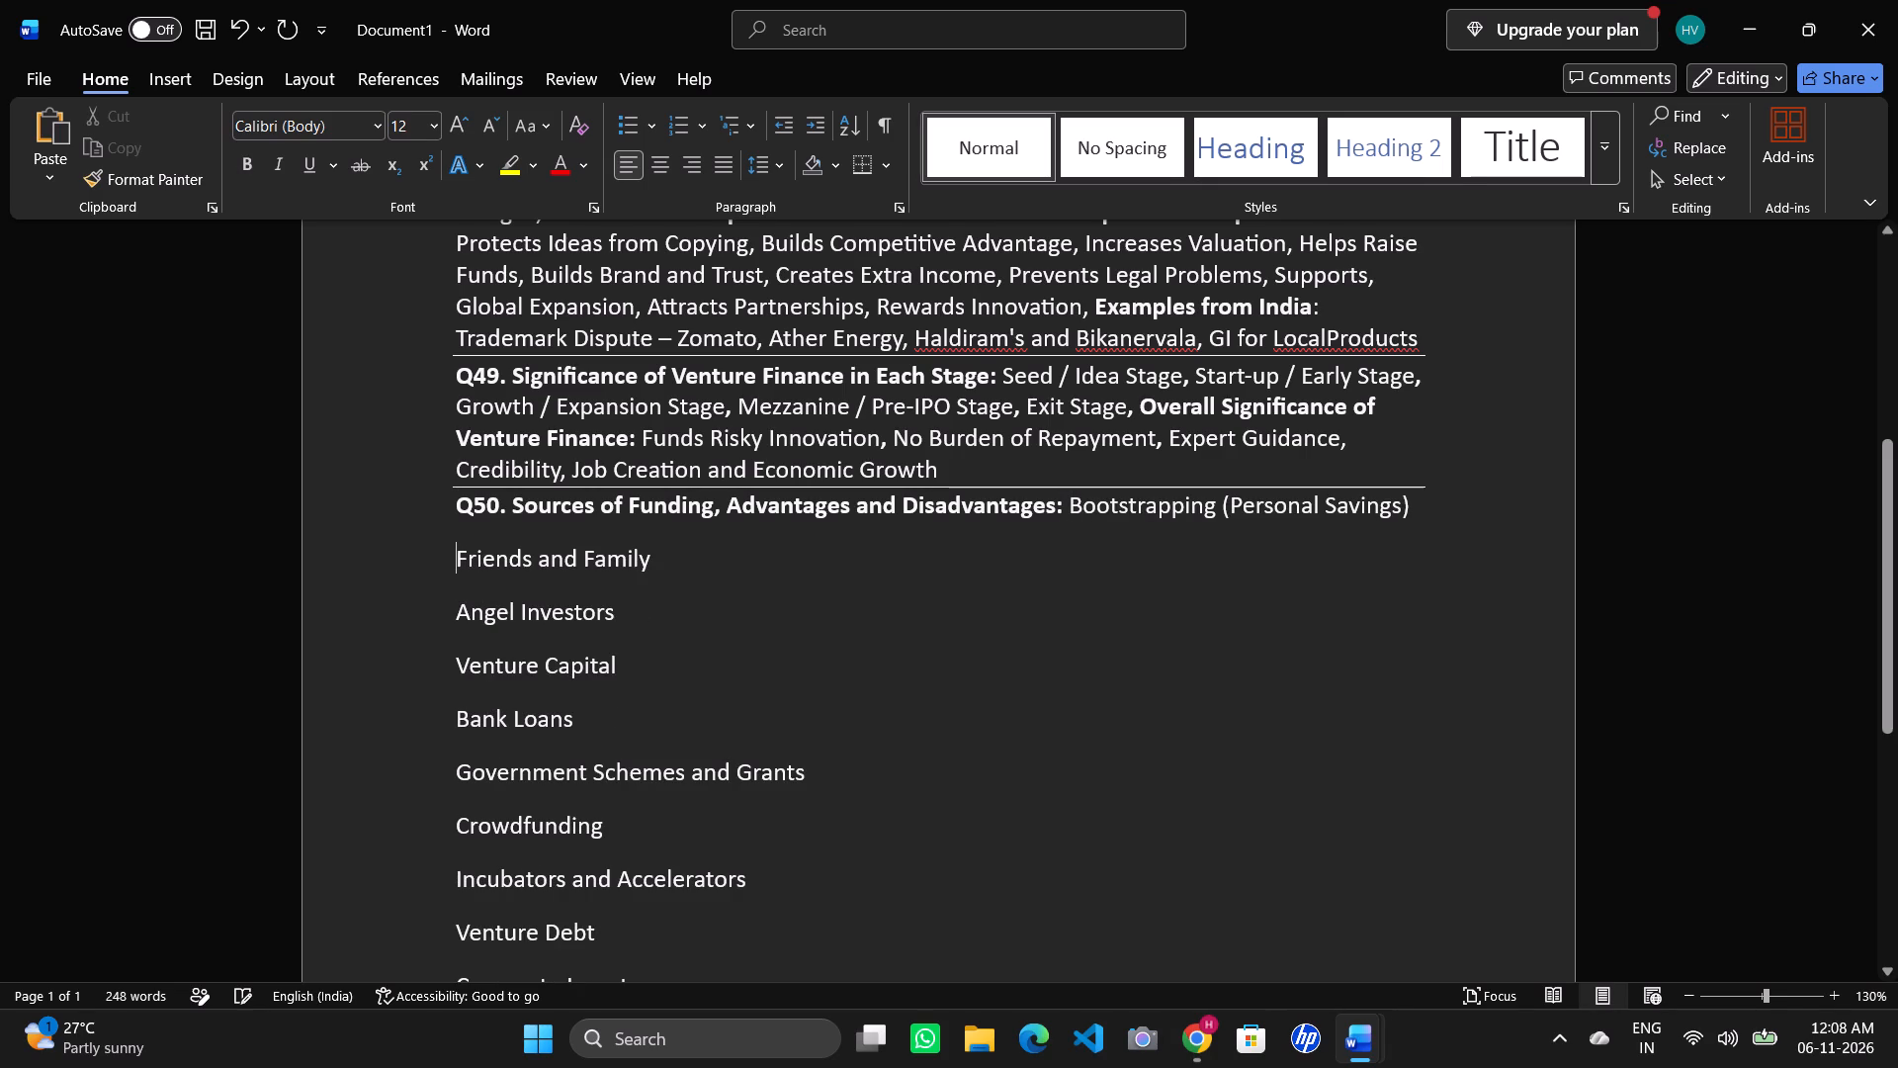
pyautogui.press('BackSpace')
pyautogui.write(',')
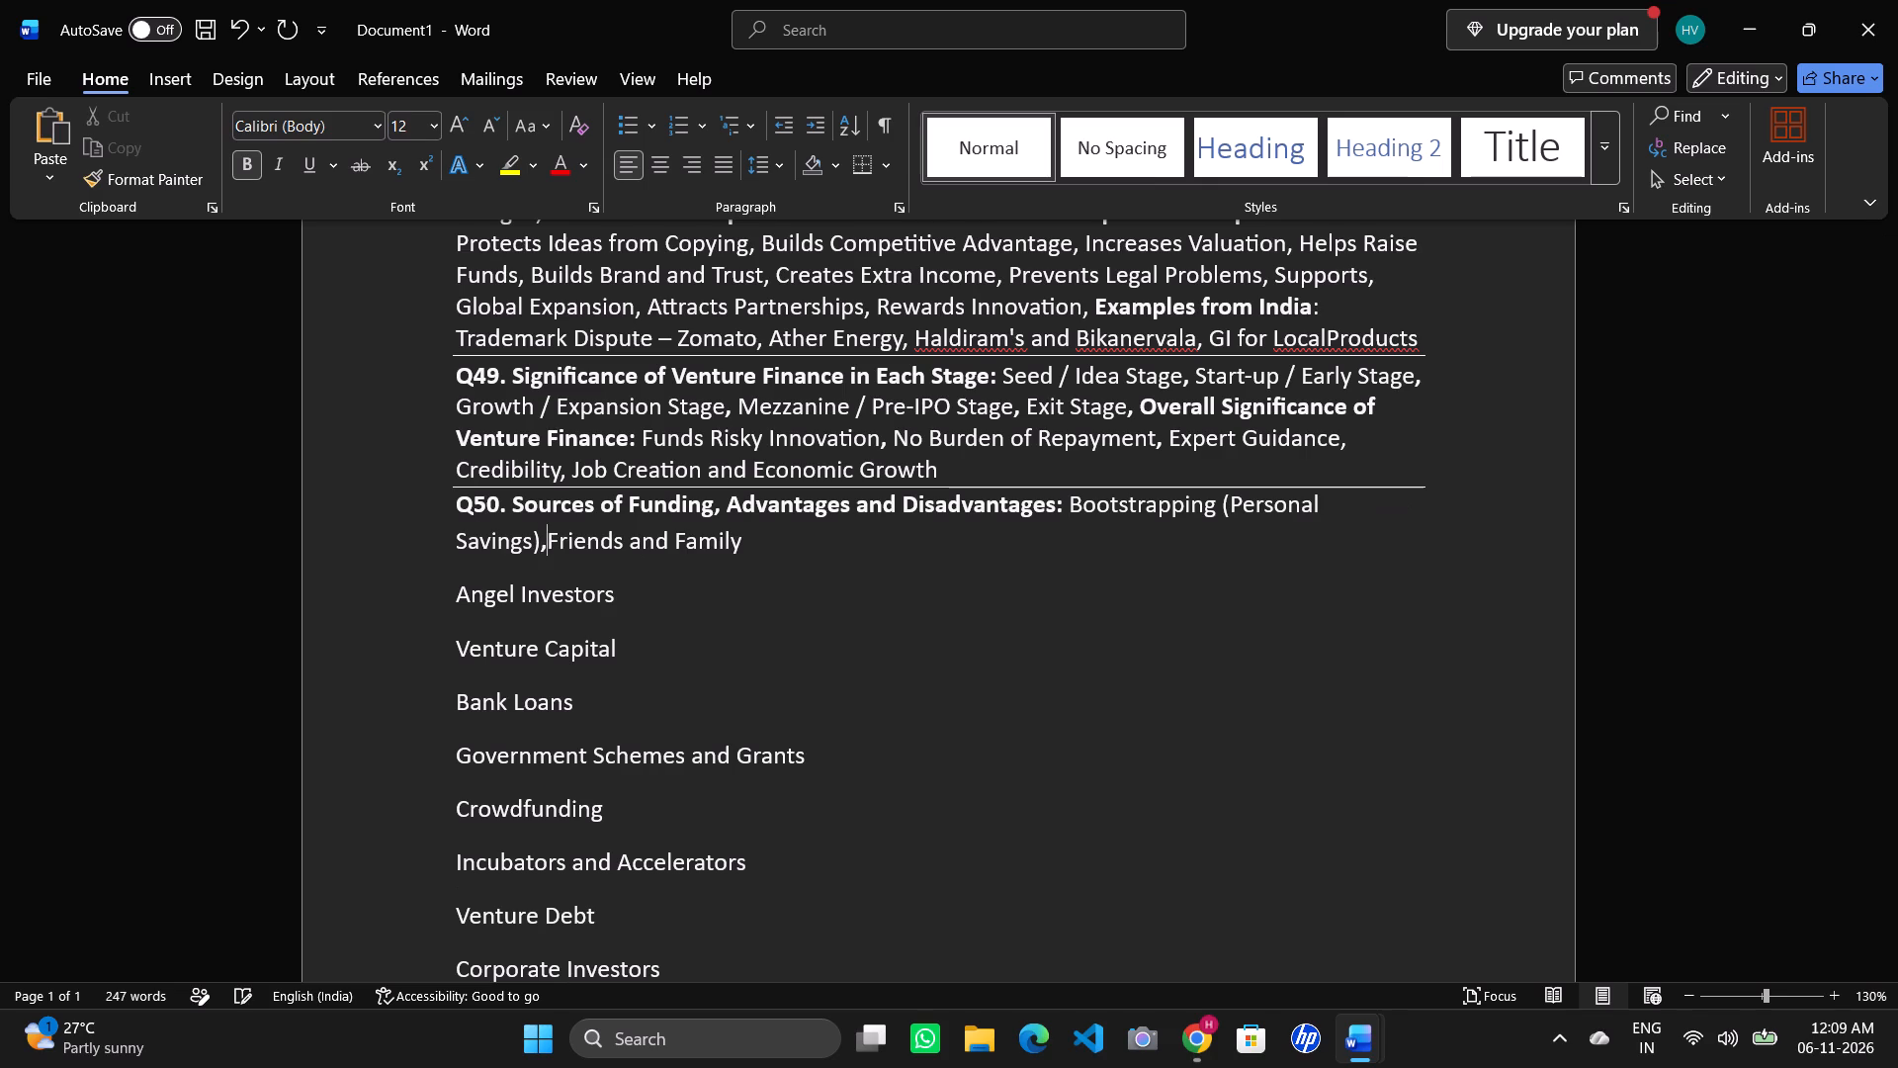
pyautogui.press('space')
pyautogui.click(453, 590)
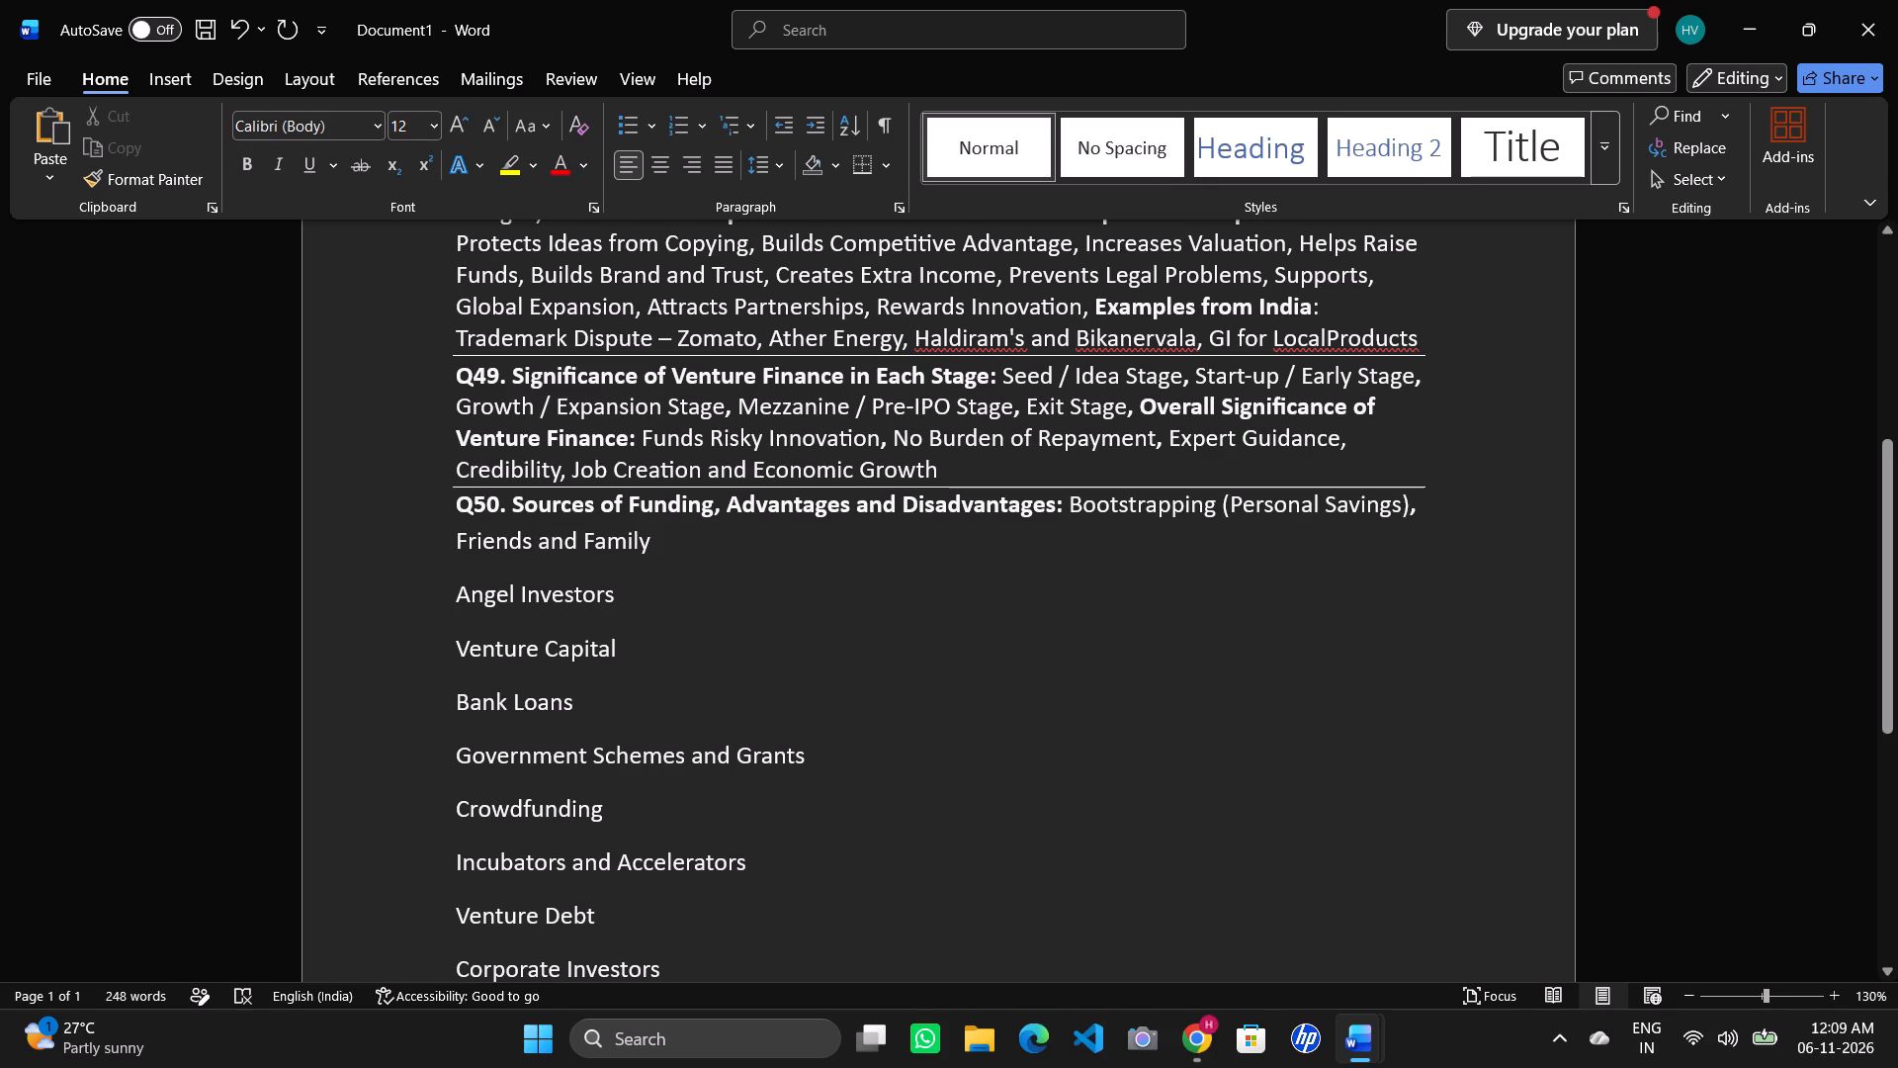
pyautogui.press('BackSpace')
pyautogui.write(',')
pyautogui.press('space')
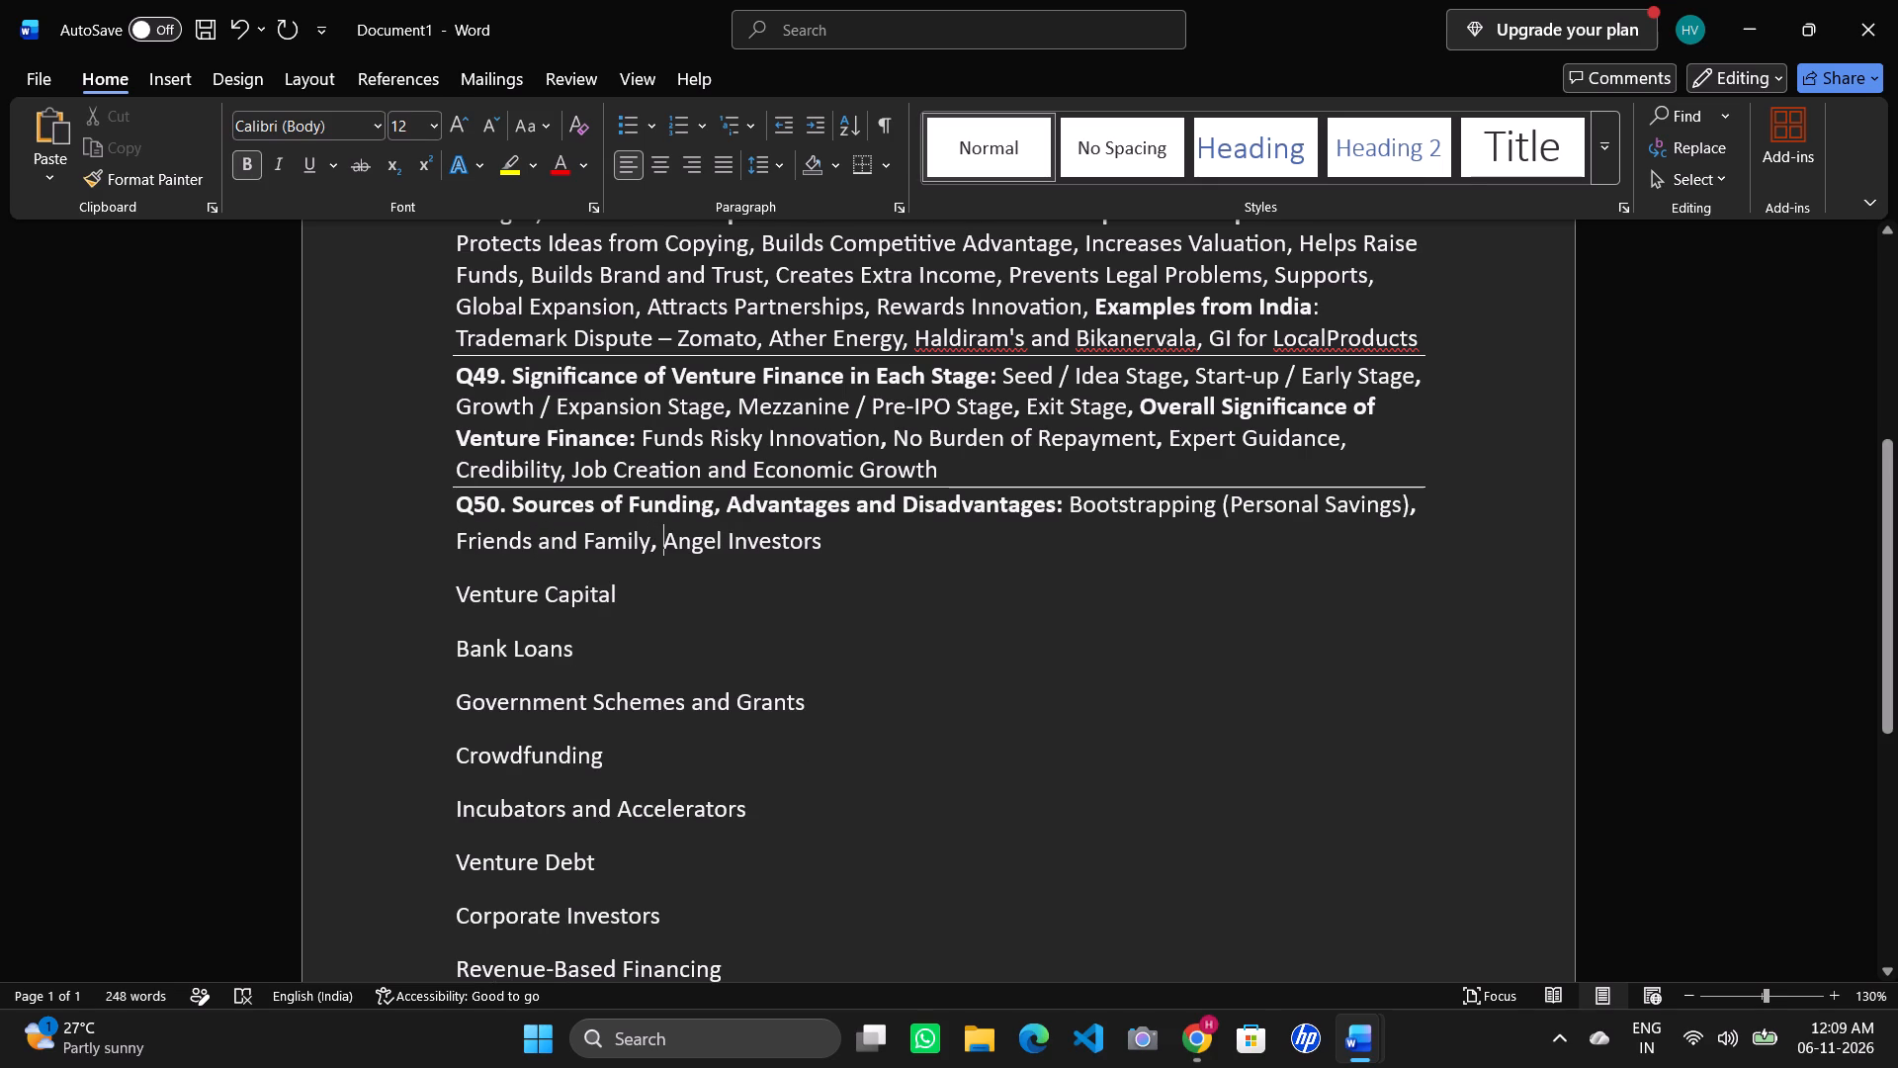
# Join "Venture Capital", "Bank Loans" and "Government Schemes and Grants" to the Q50 paragraph, each preceded by a comma and space.
pyautogui.click(458, 598)
pyautogui.press('BackSpace')
pyautogui.write(',')
pyautogui.press('space')
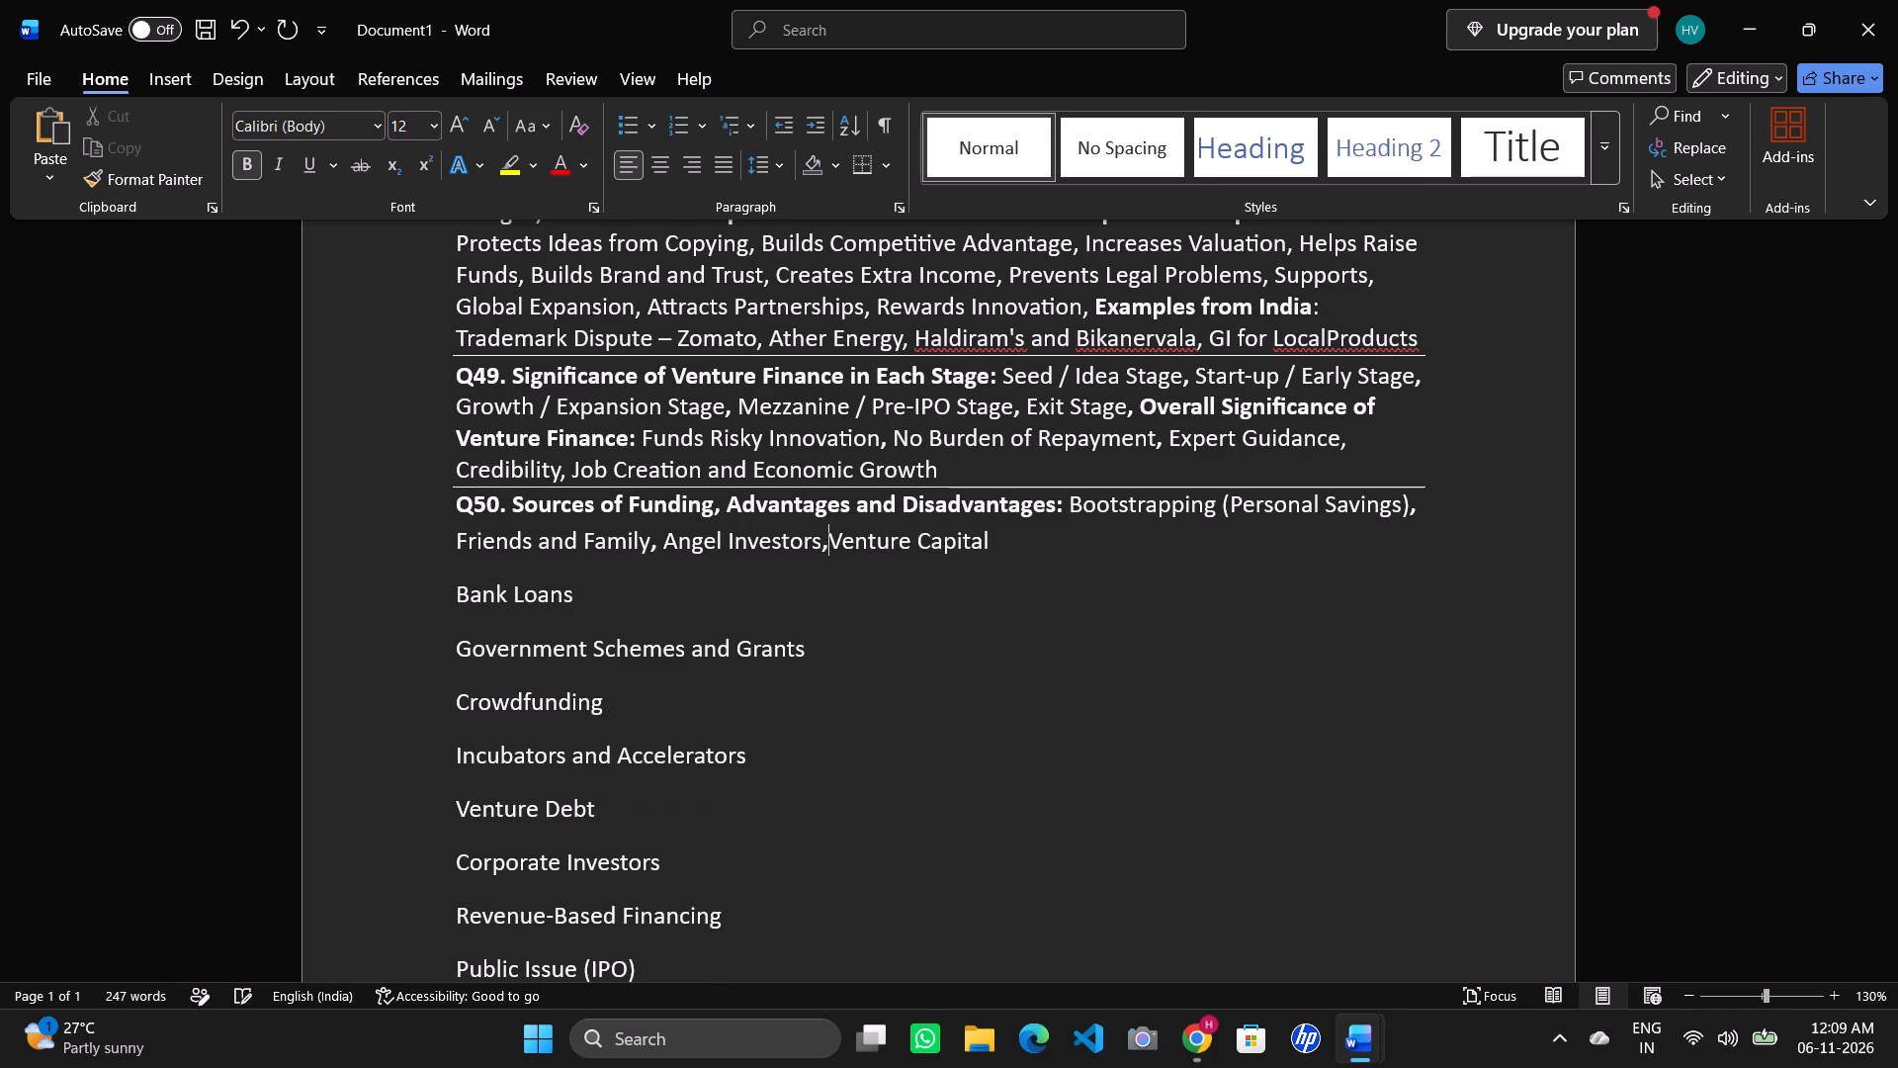
pyautogui.click(458, 598)
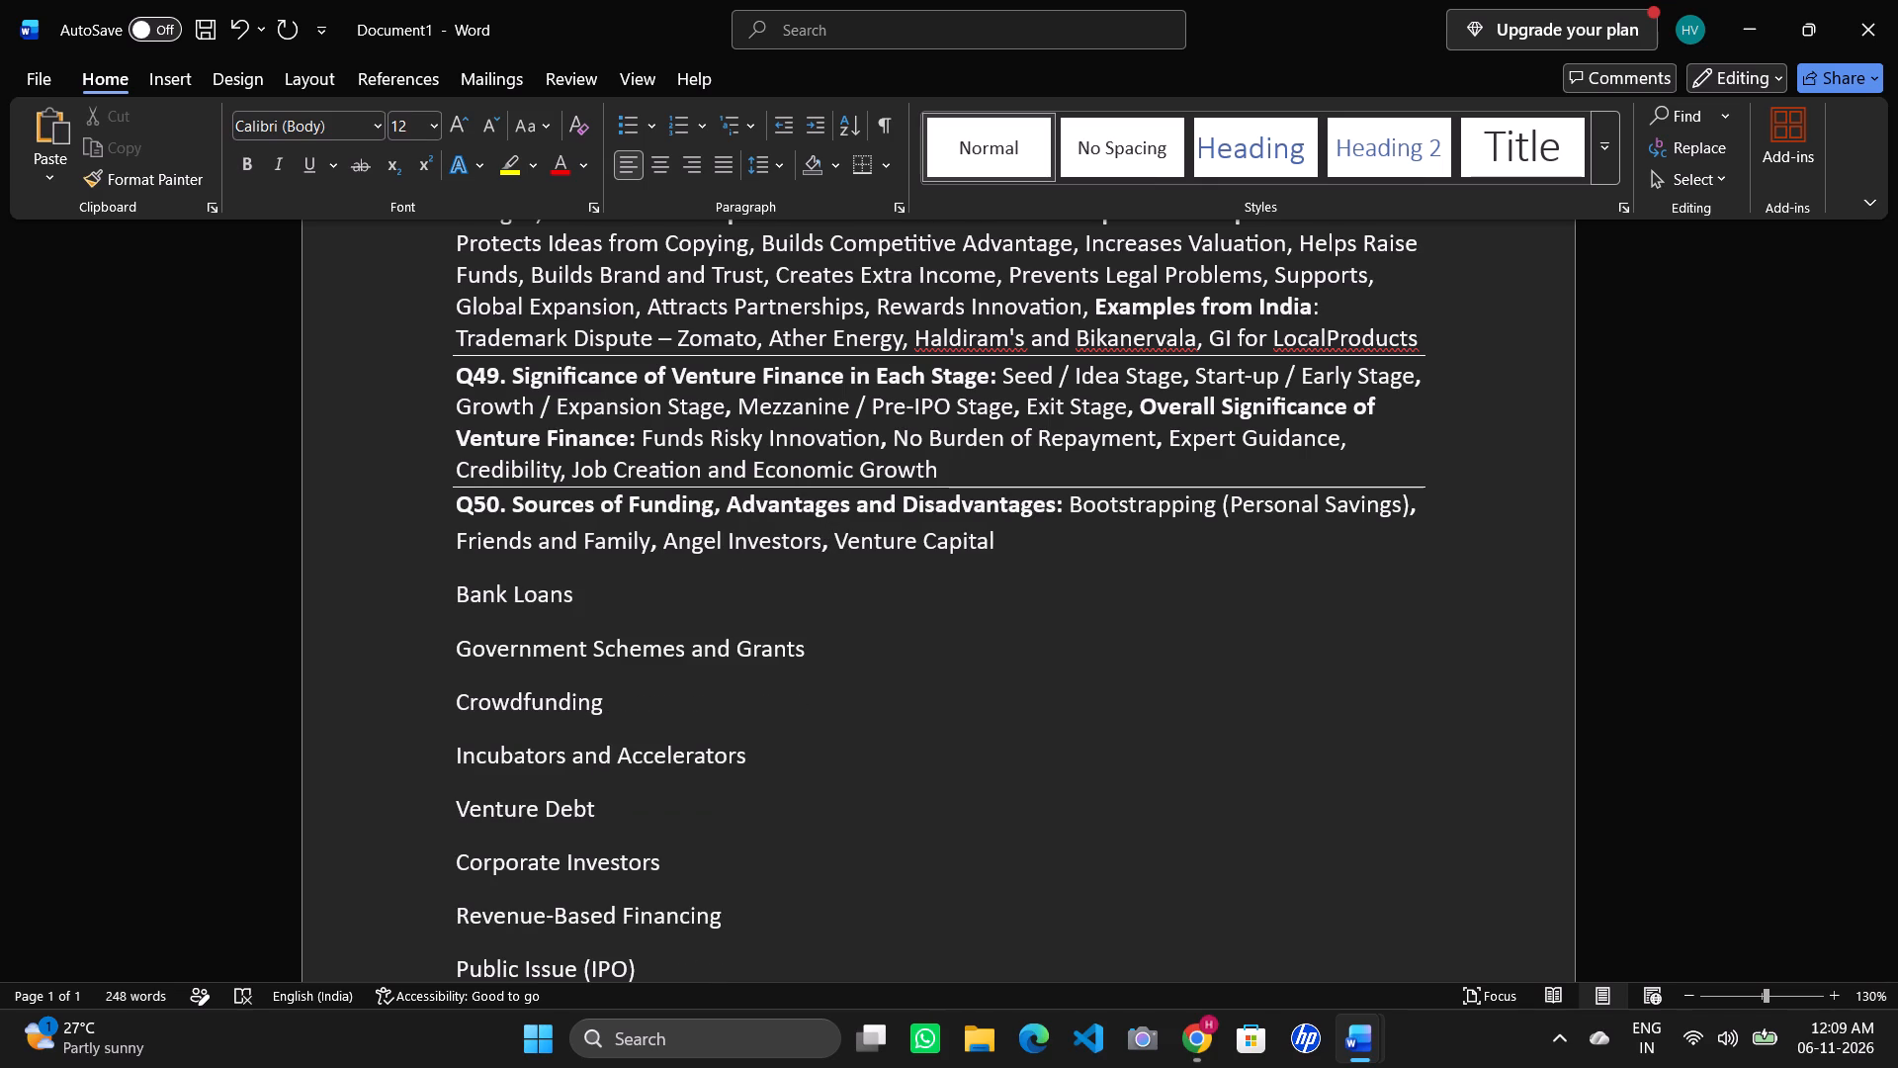
pyautogui.press('BackSpace')
pyautogui.write(',')
pyautogui.press('space')
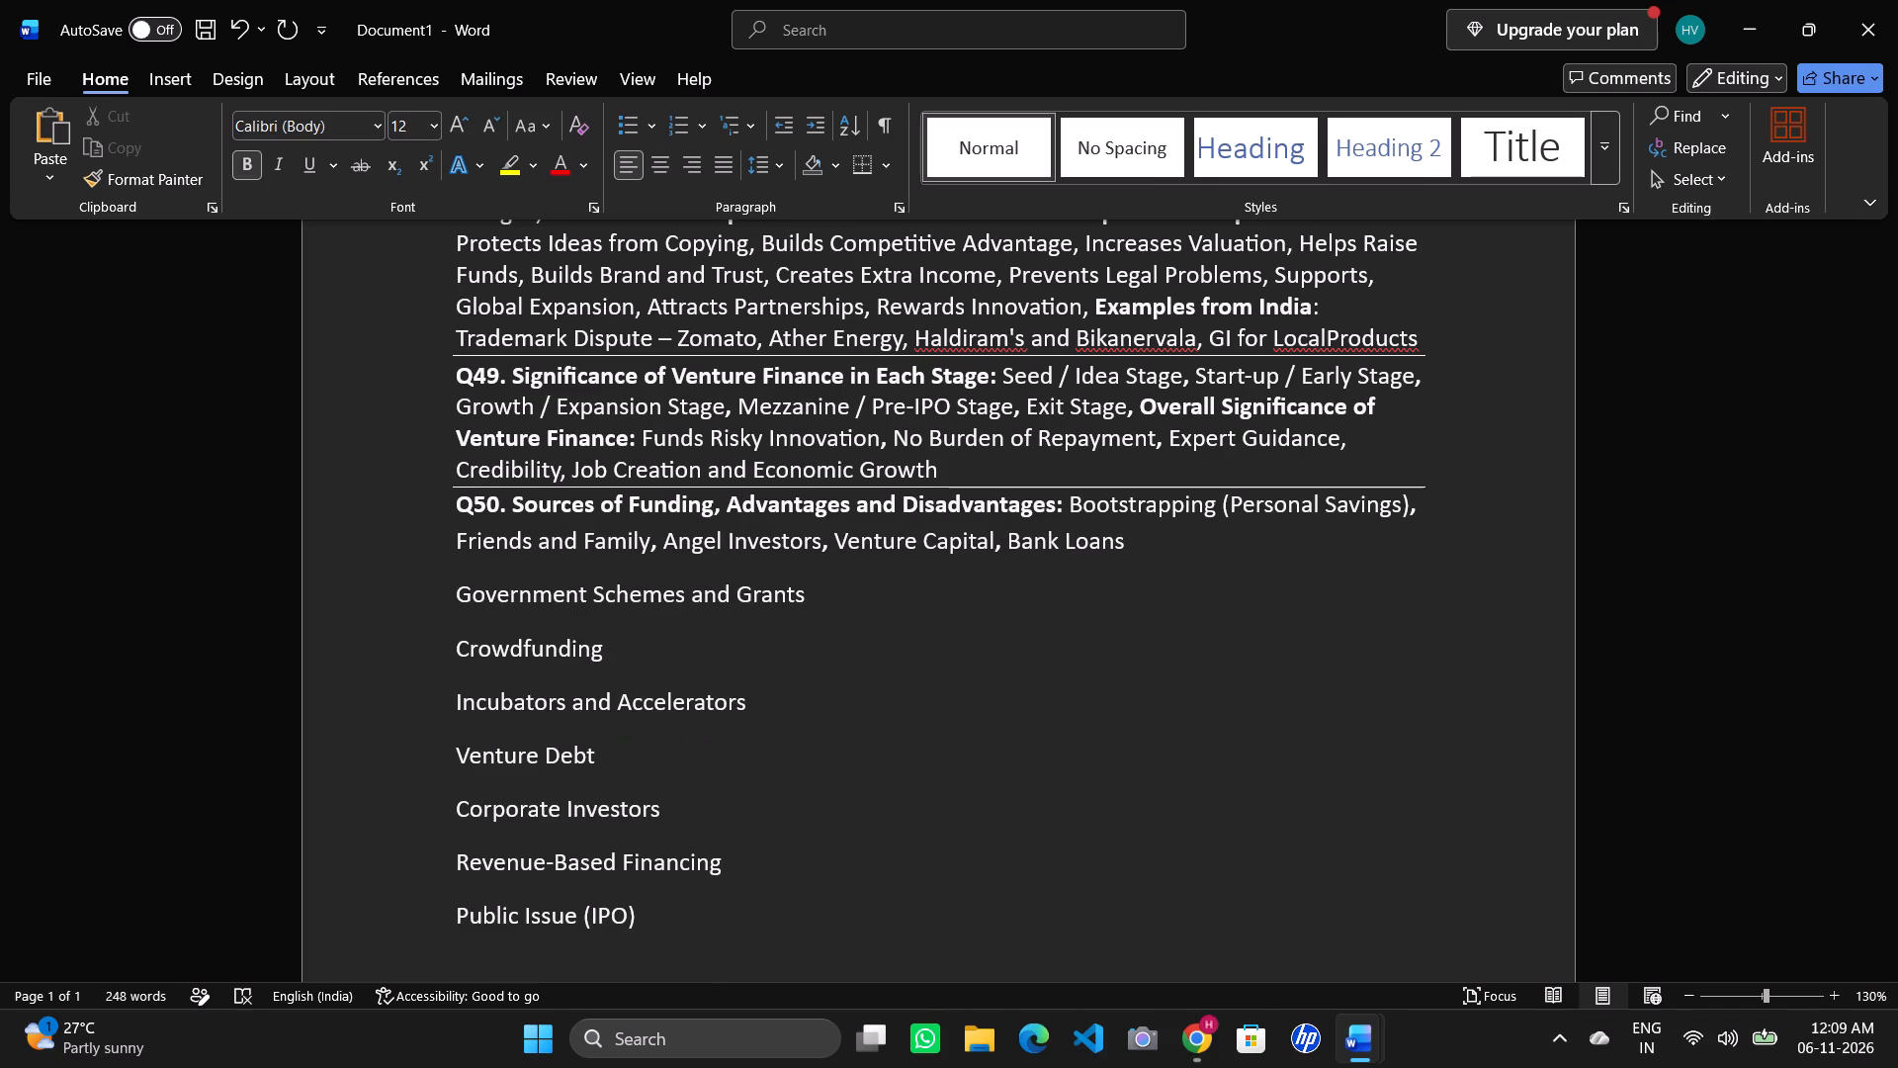
pyautogui.click(458, 598)
pyautogui.press('BackSpace')
pyautogui.write(',')
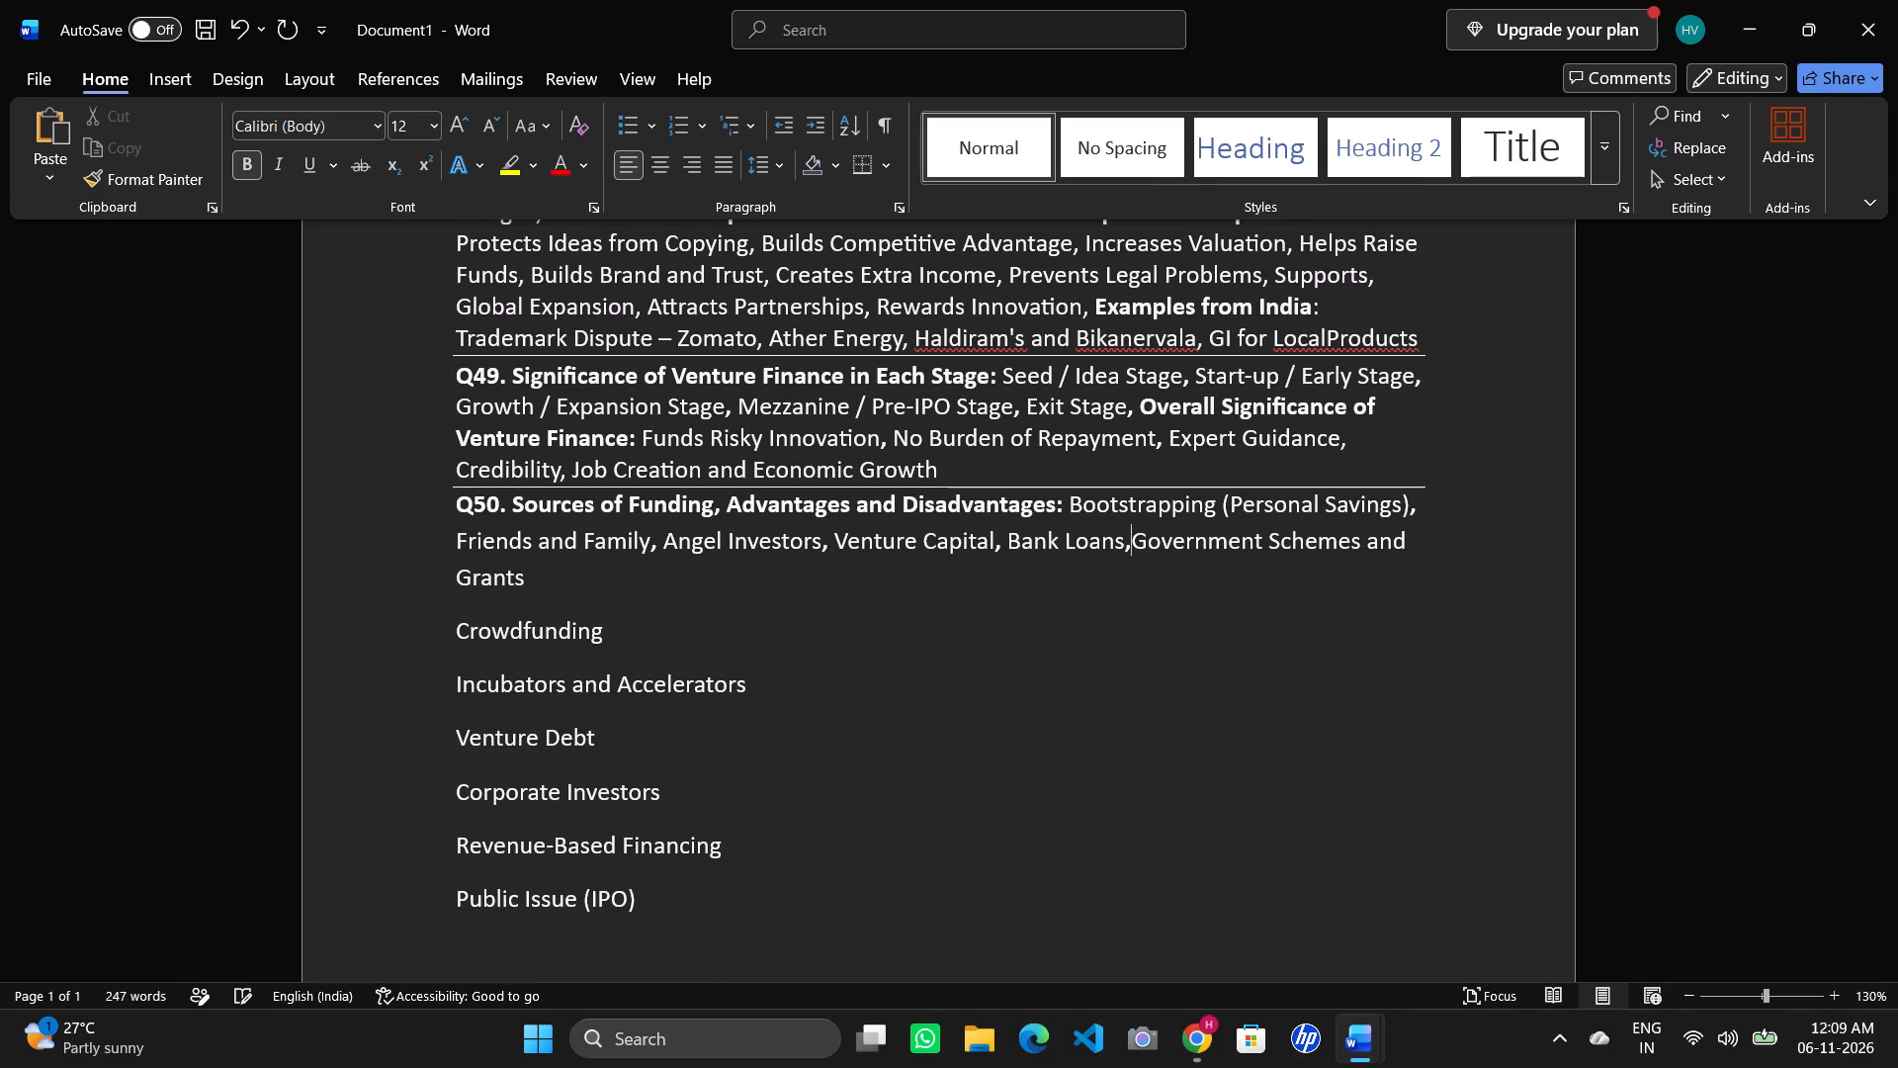
pyautogui.press('space')
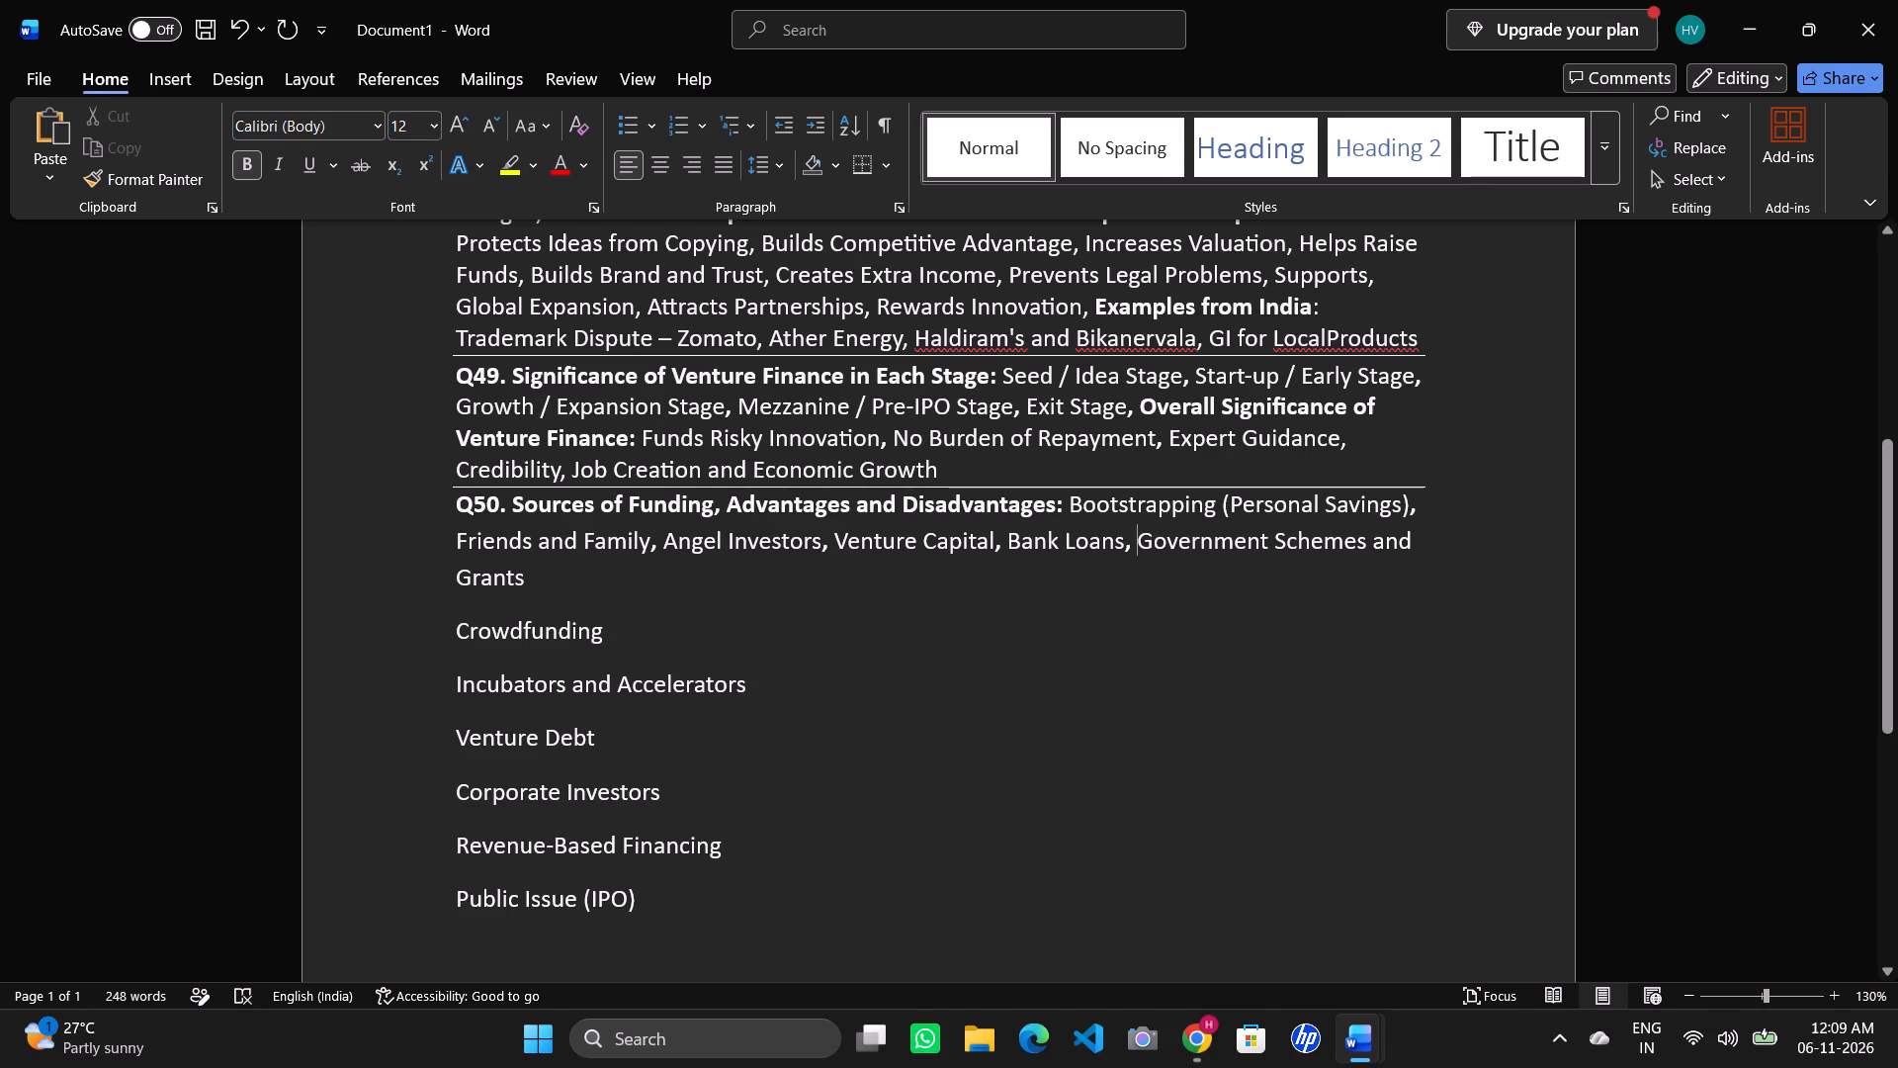
# Join "Crowdfunding", "Incubators and Accelerators" and "Venture Debt" to the Q50 paragraph, each preceded by a comma and space.
pyautogui.click(461, 643)
pyautogui.press('BackSpace')
pyautogui.write(',')
pyautogui.press('space')
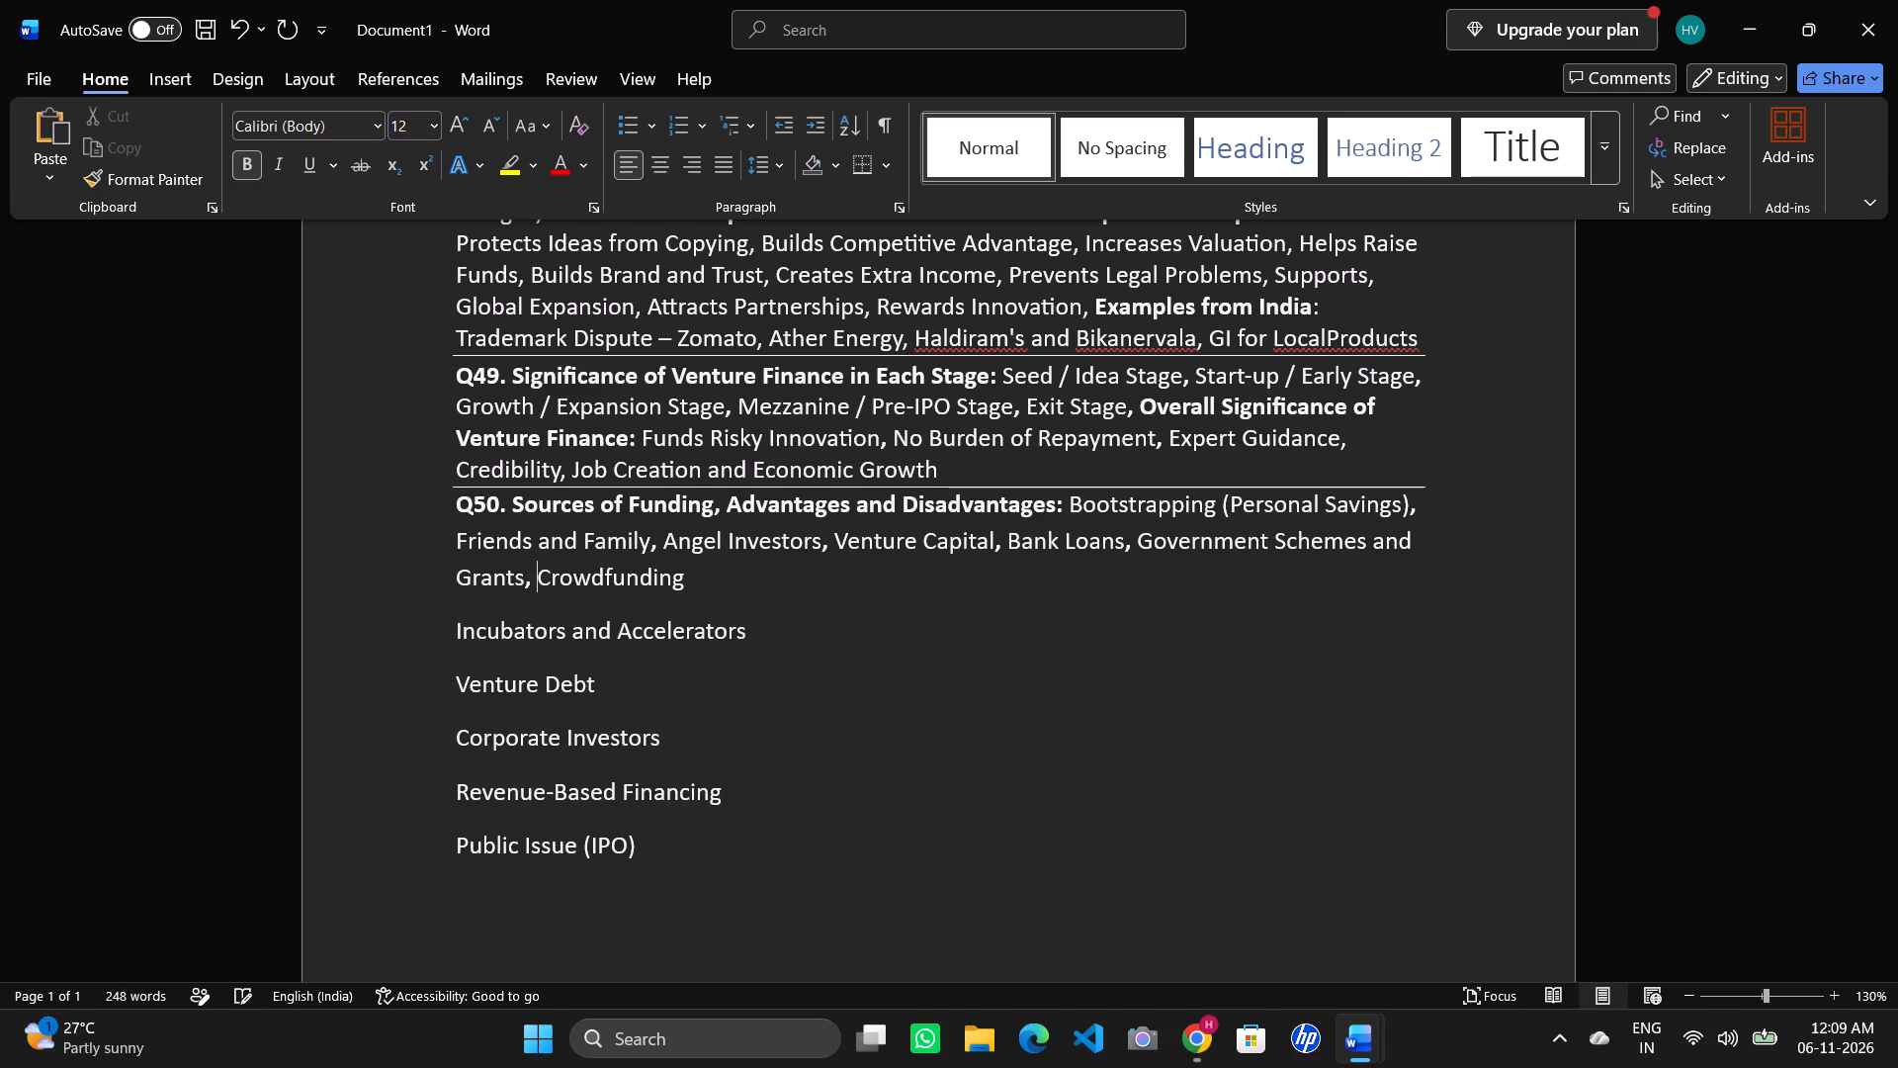
pyautogui.click(455, 644)
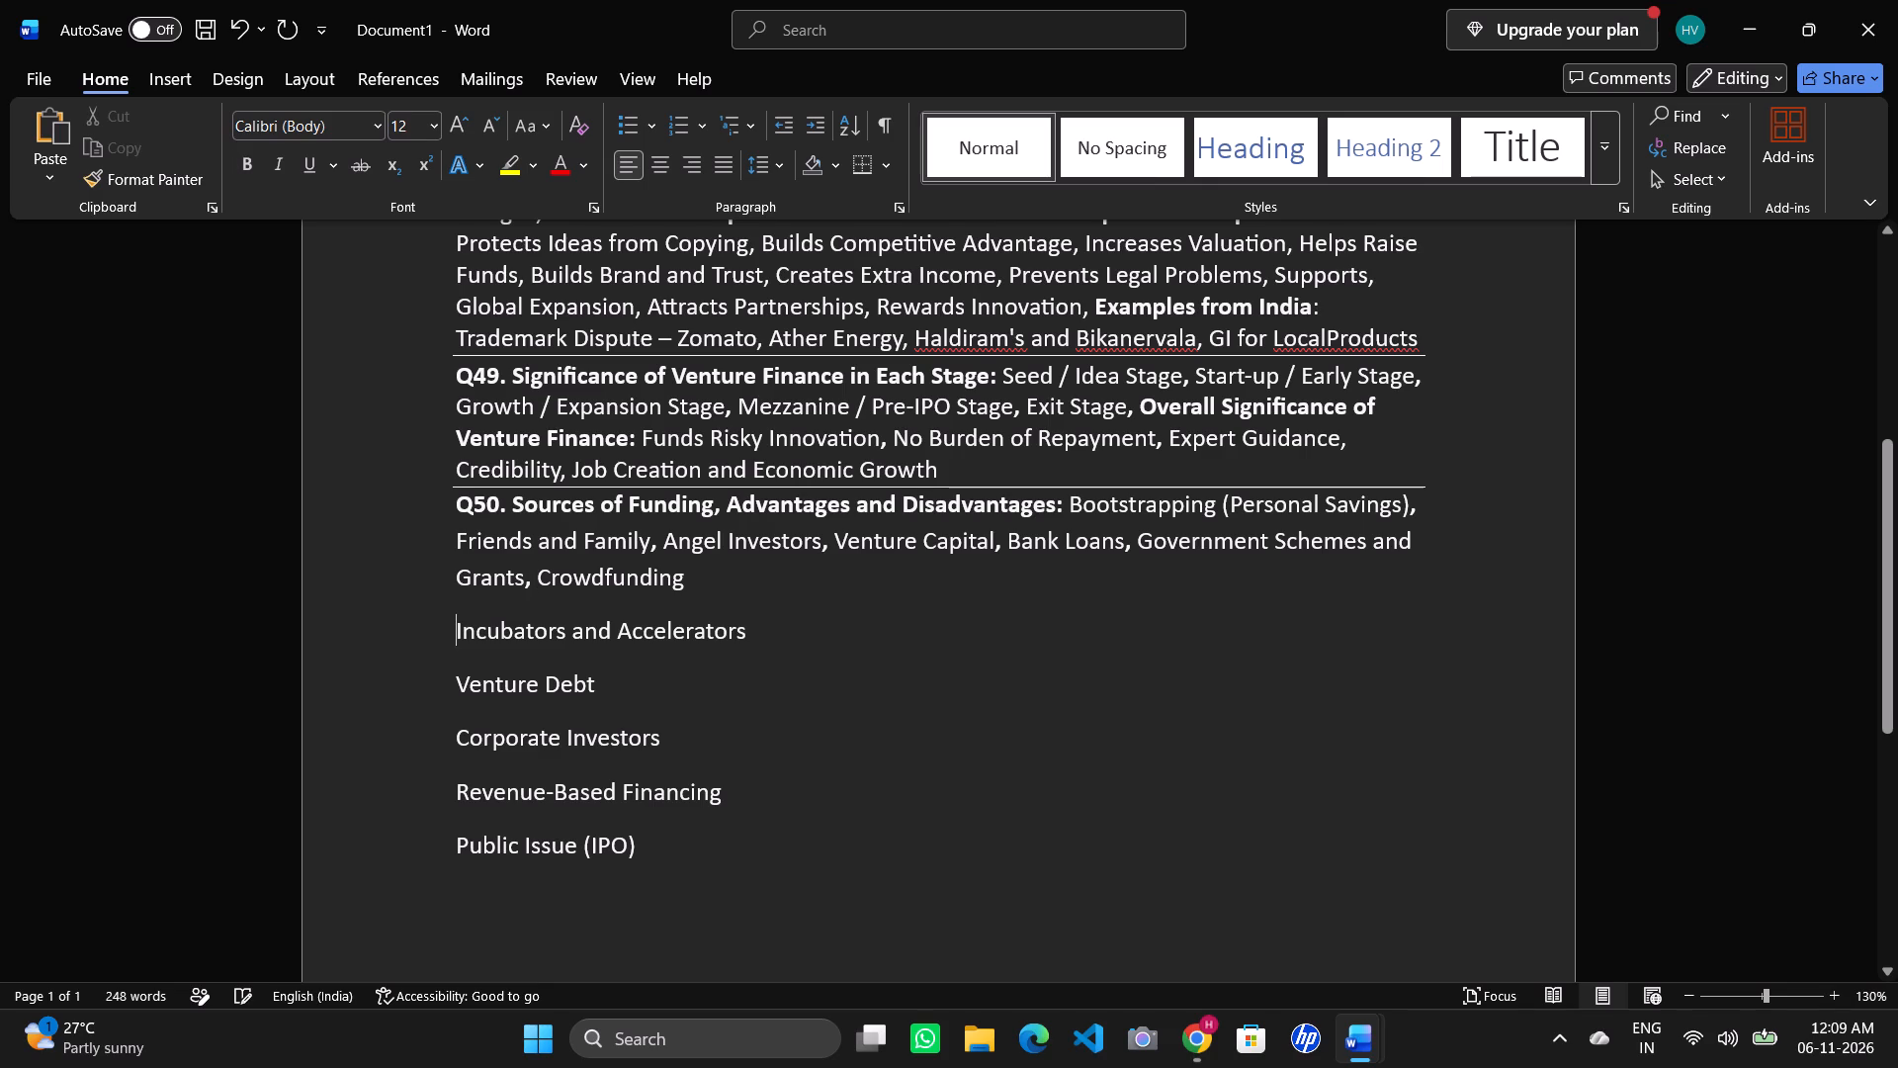
pyautogui.press('BackSpace')
pyautogui.write(',')
pyautogui.press('space')
pyautogui.click(455, 644)
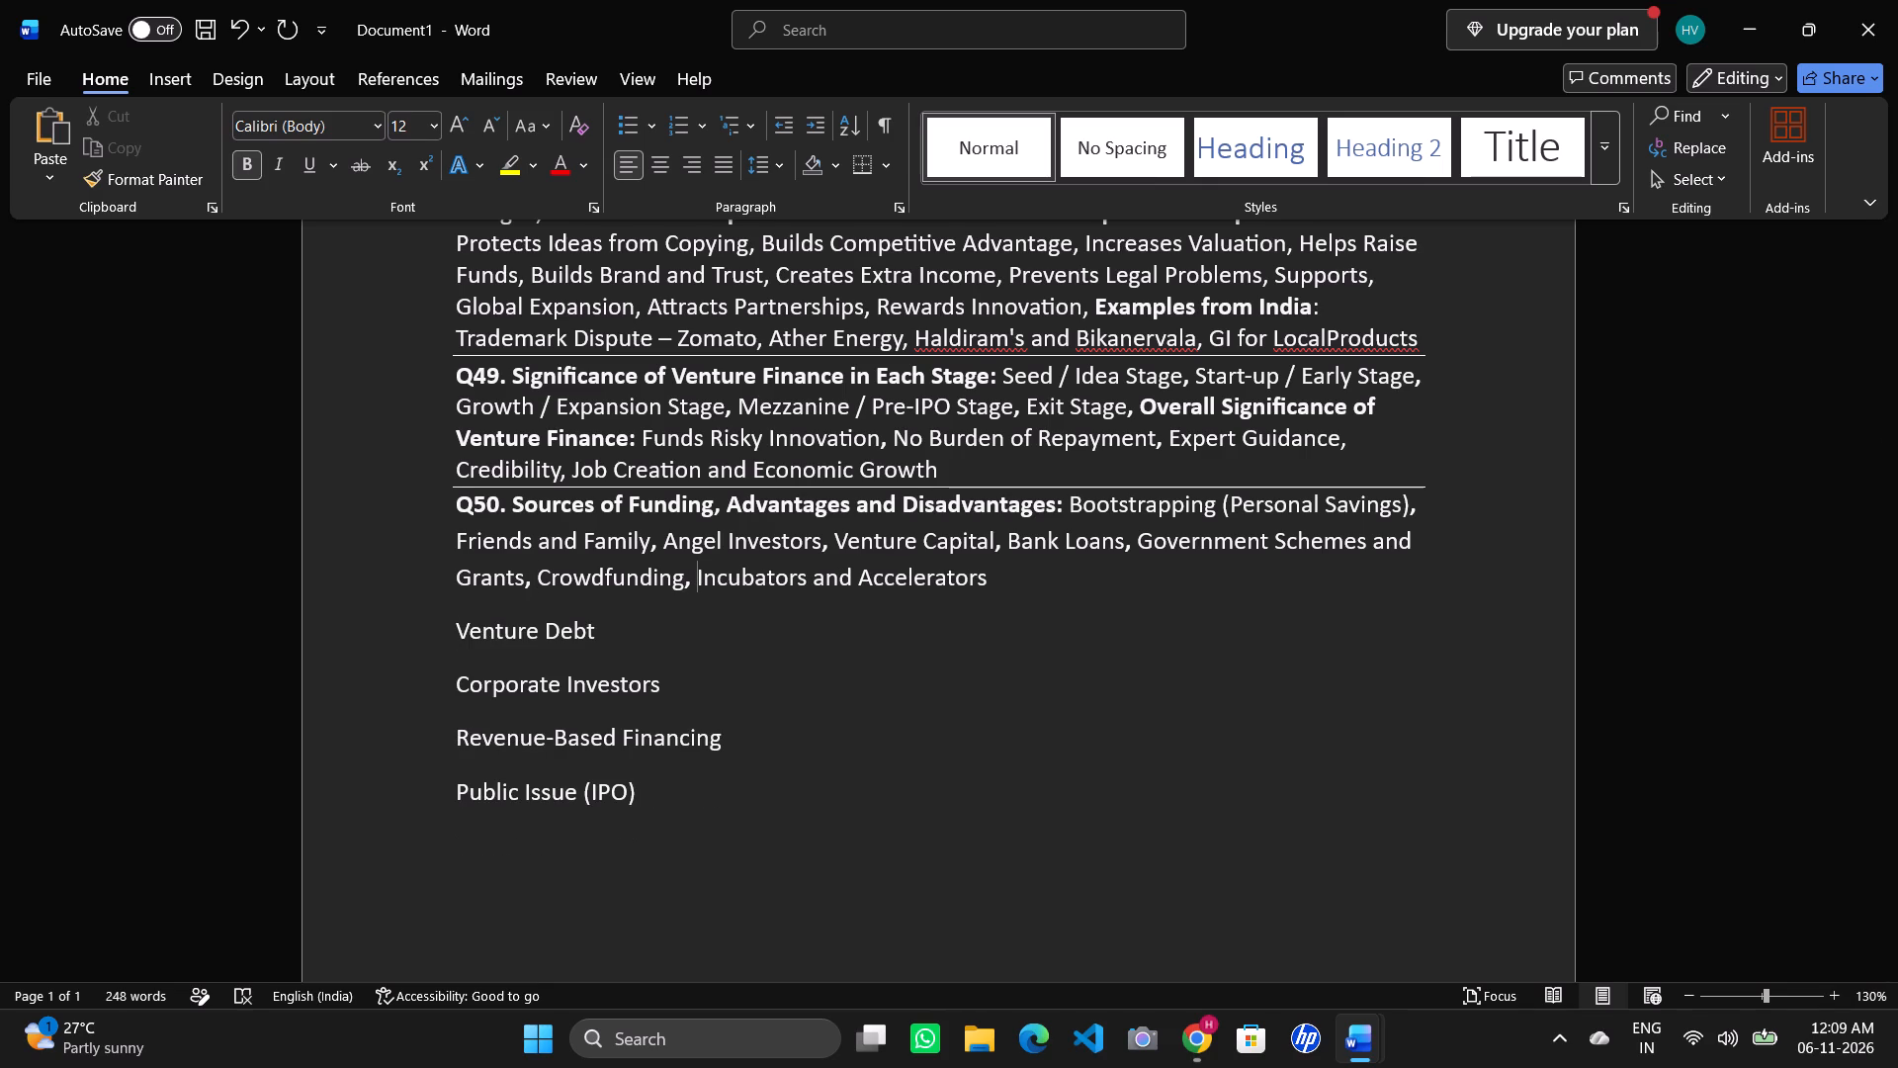
pyautogui.press('BackSpace')
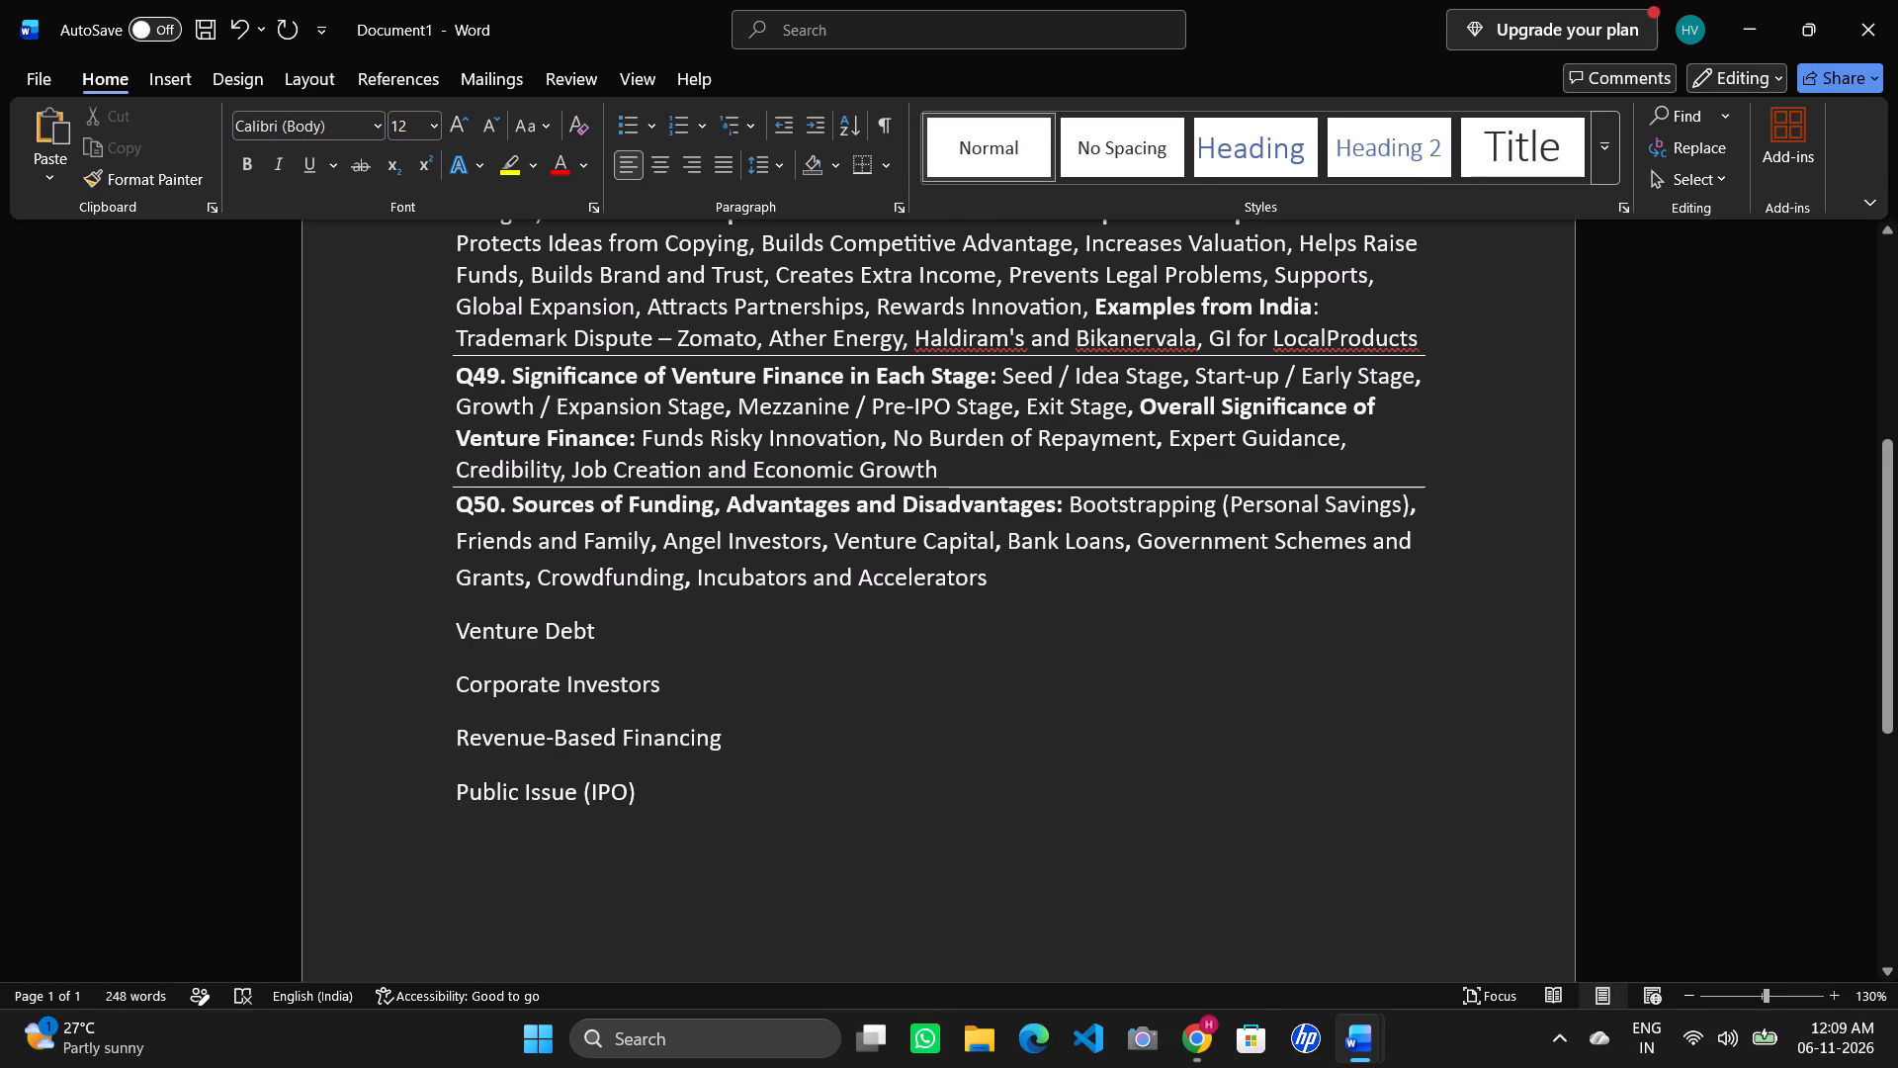
pyautogui.write(',')
pyautogui.press('space')
# Join "Corporate Investors", "Revenue-Based Financing" and "Public Issue (IPO)" to the Q50 paragraph, each preceded by a comma and space.
pyautogui.click(461, 629)
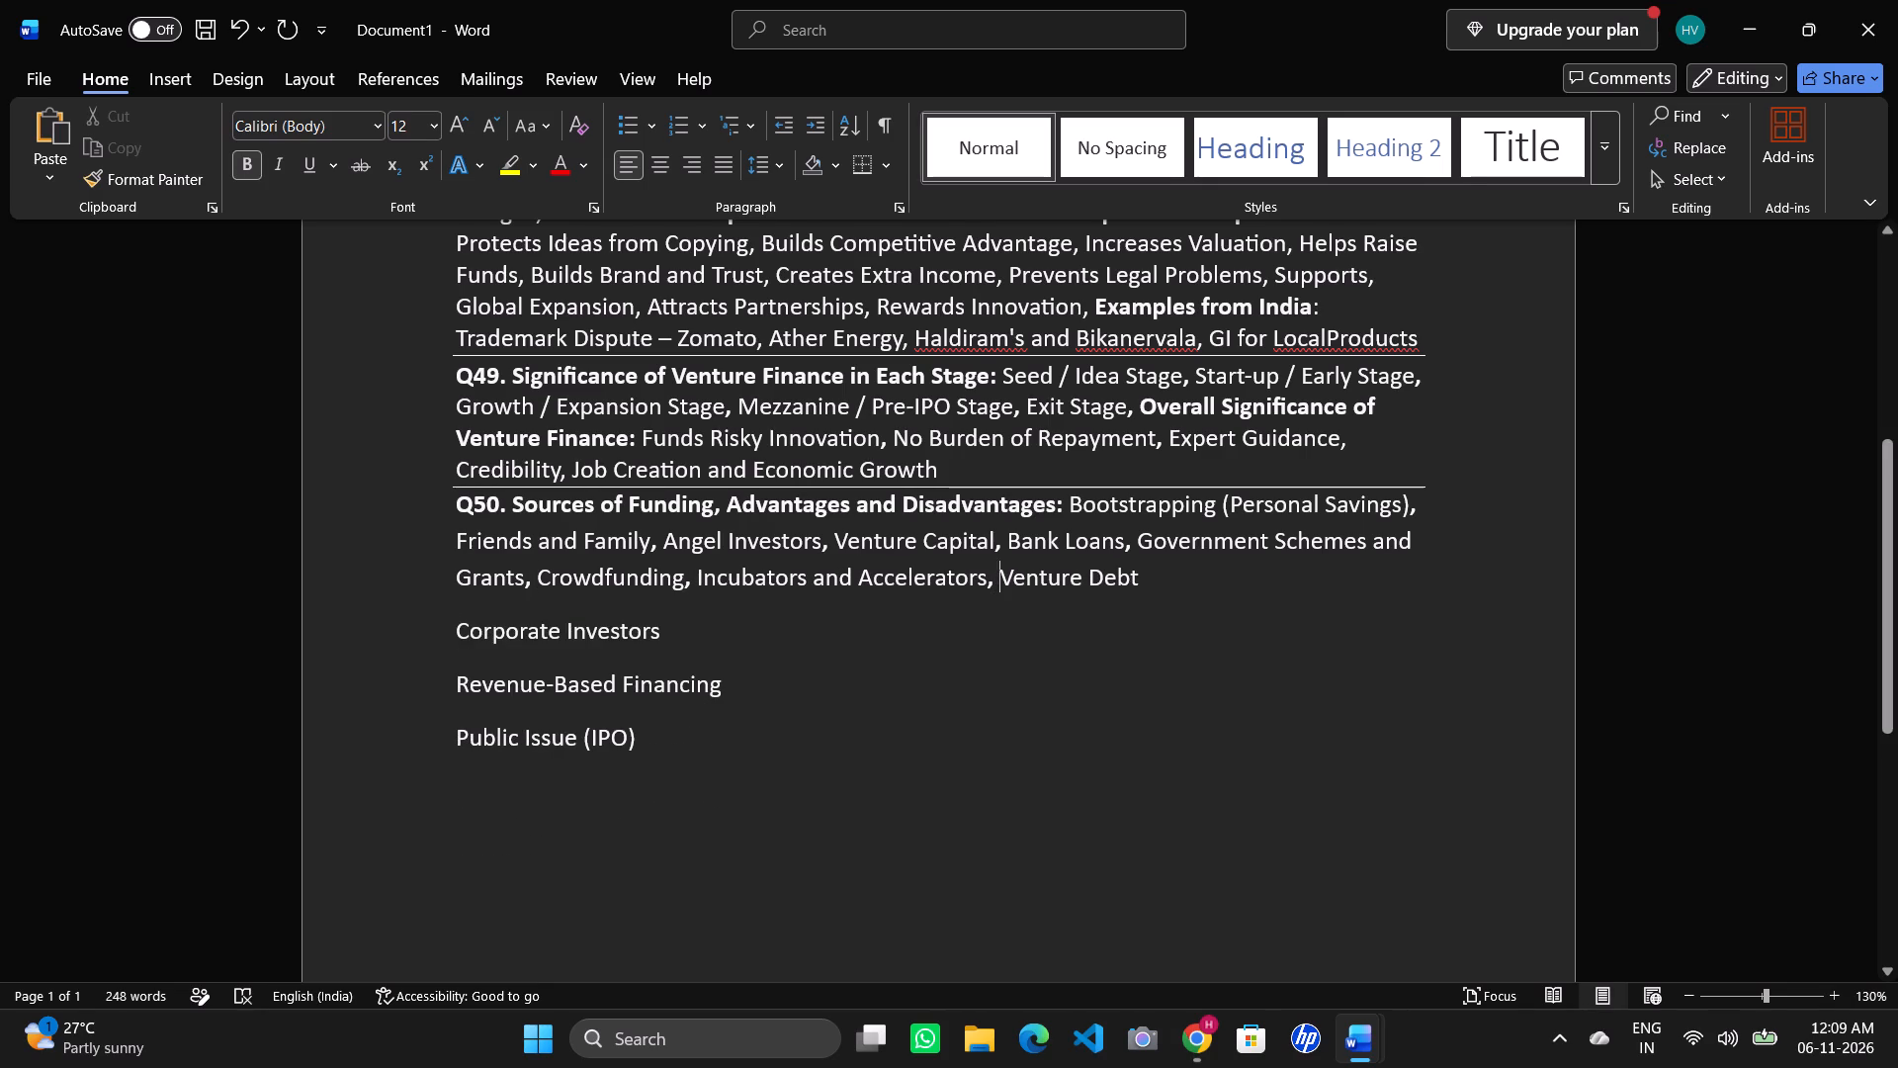
pyautogui.press('BackSpace')
pyautogui.write(',')
pyautogui.press('space')
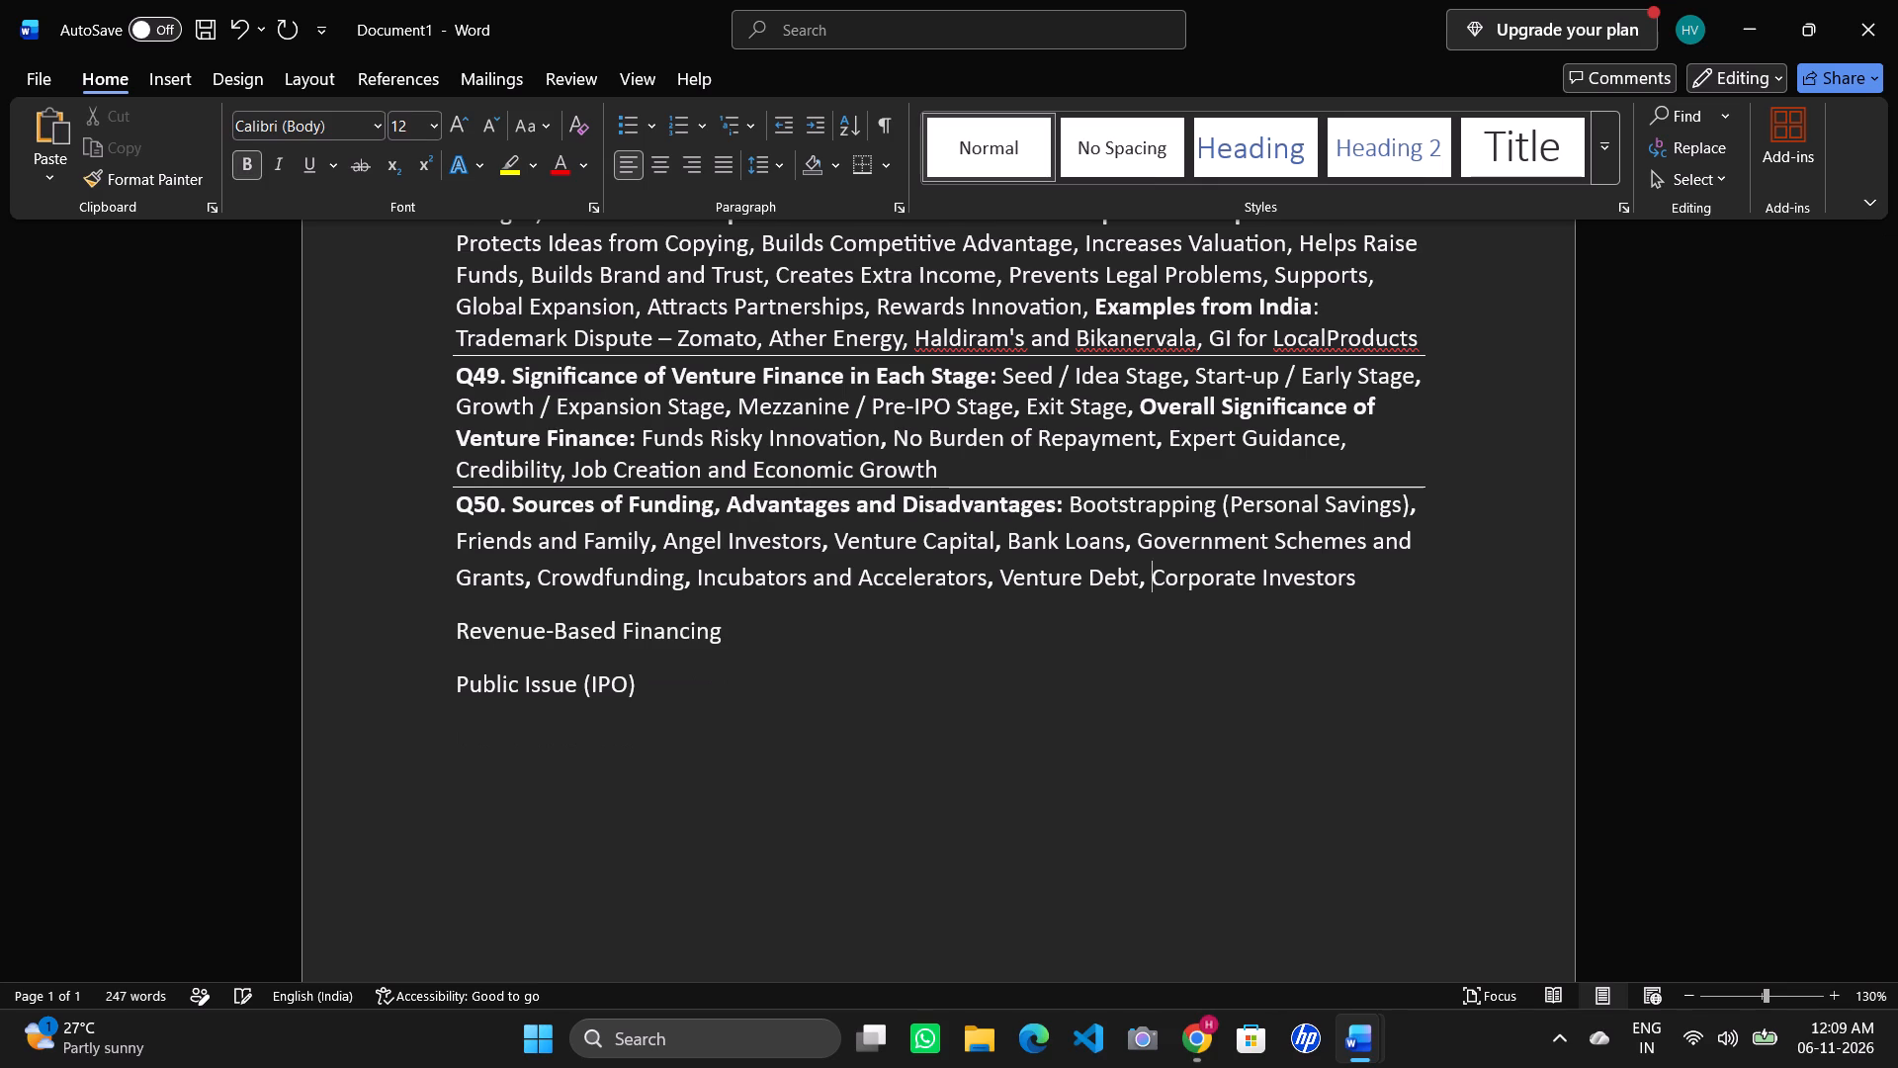
pyautogui.click(457, 643)
pyautogui.press('BackSpace')
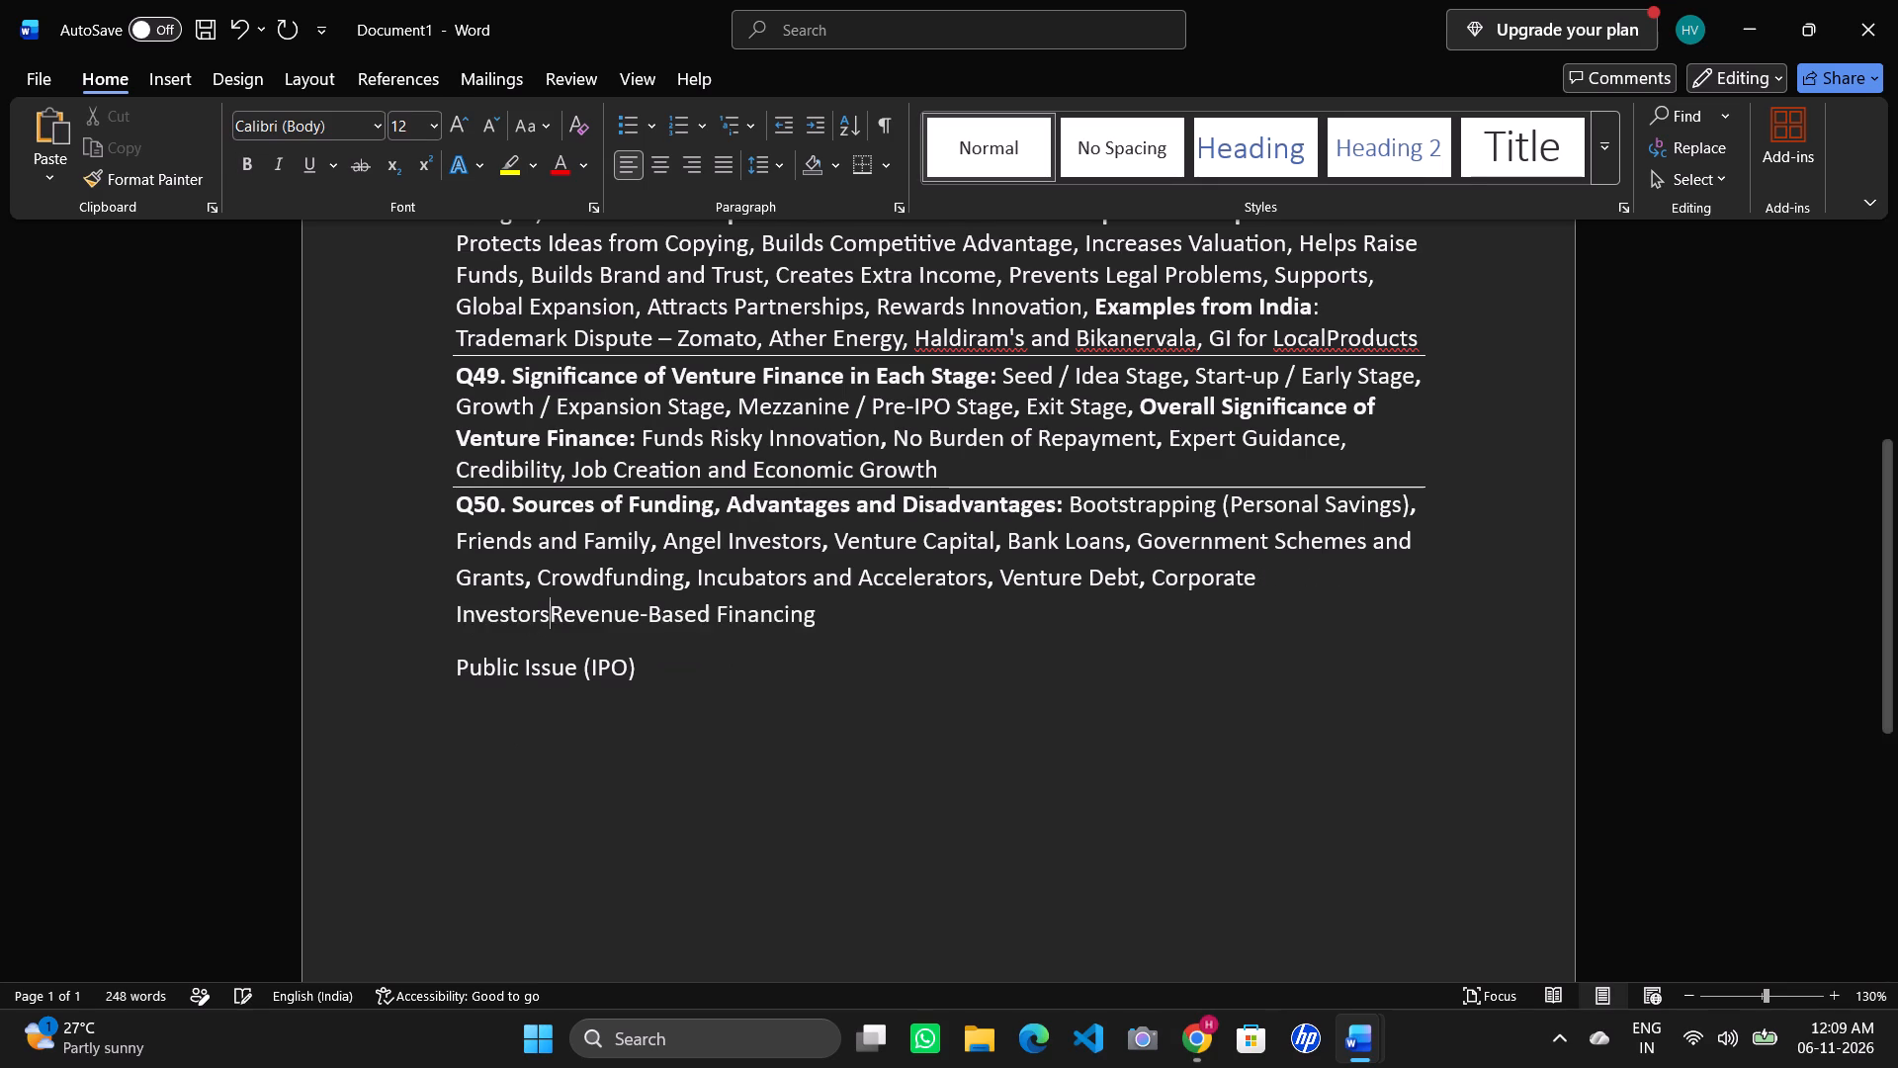
pyautogui.write(',')
pyautogui.press('space')
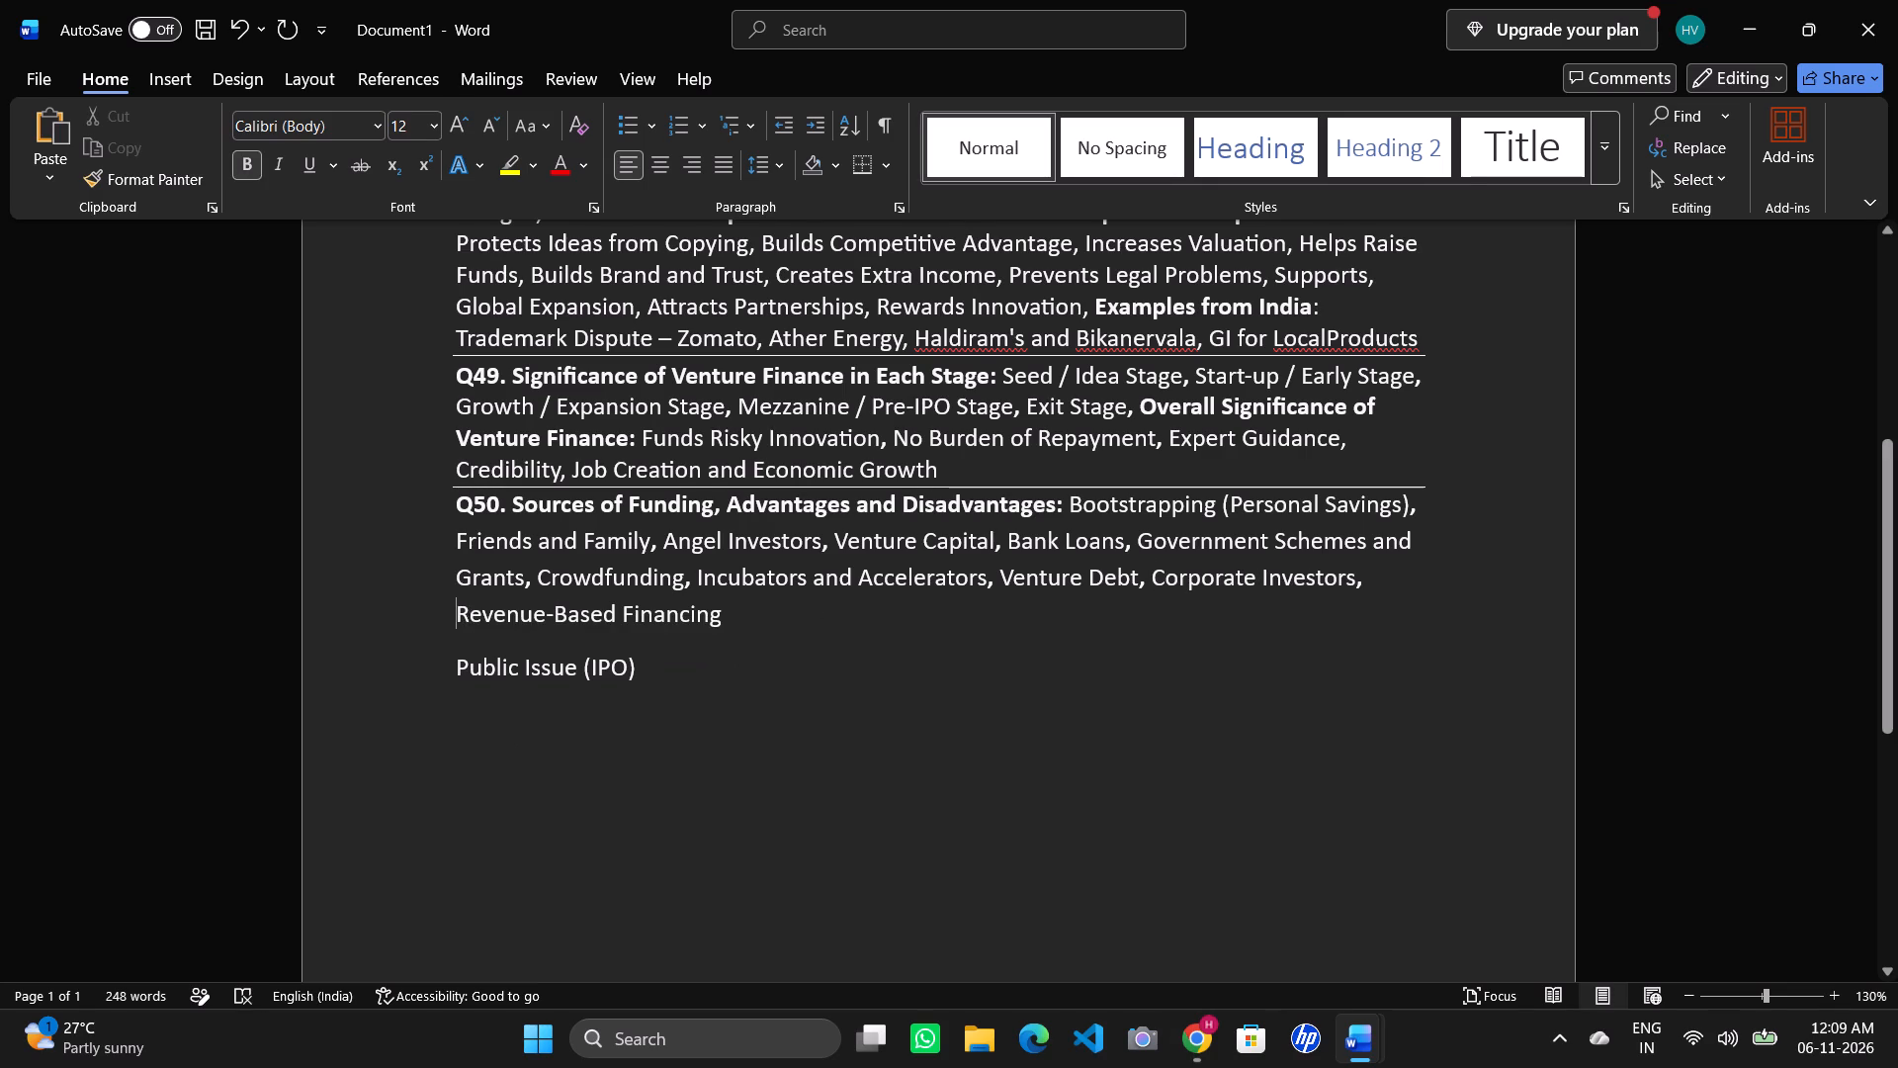
pyautogui.click(458, 670)
pyautogui.press('BackSpace')
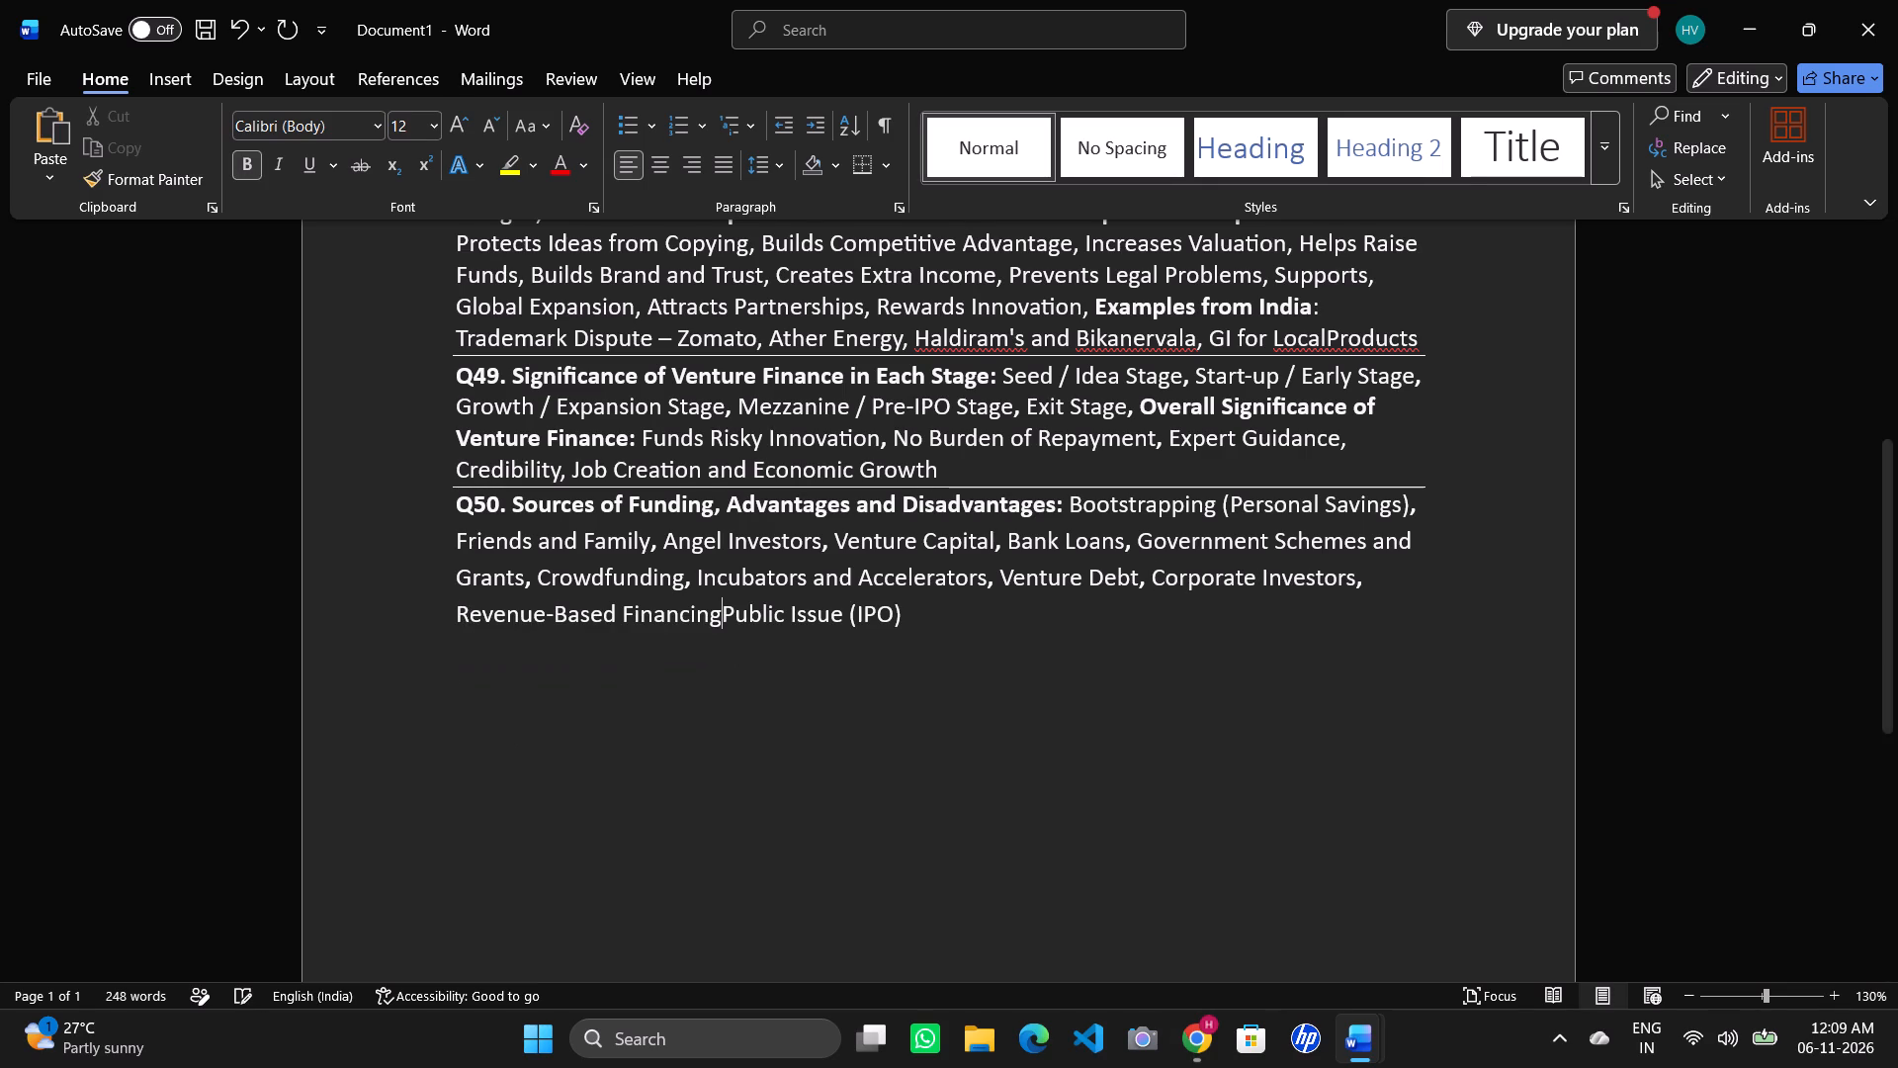
pyautogui.write(',')
pyautogui.press('space')
pyautogui.hotkey('alt', 'Tab')
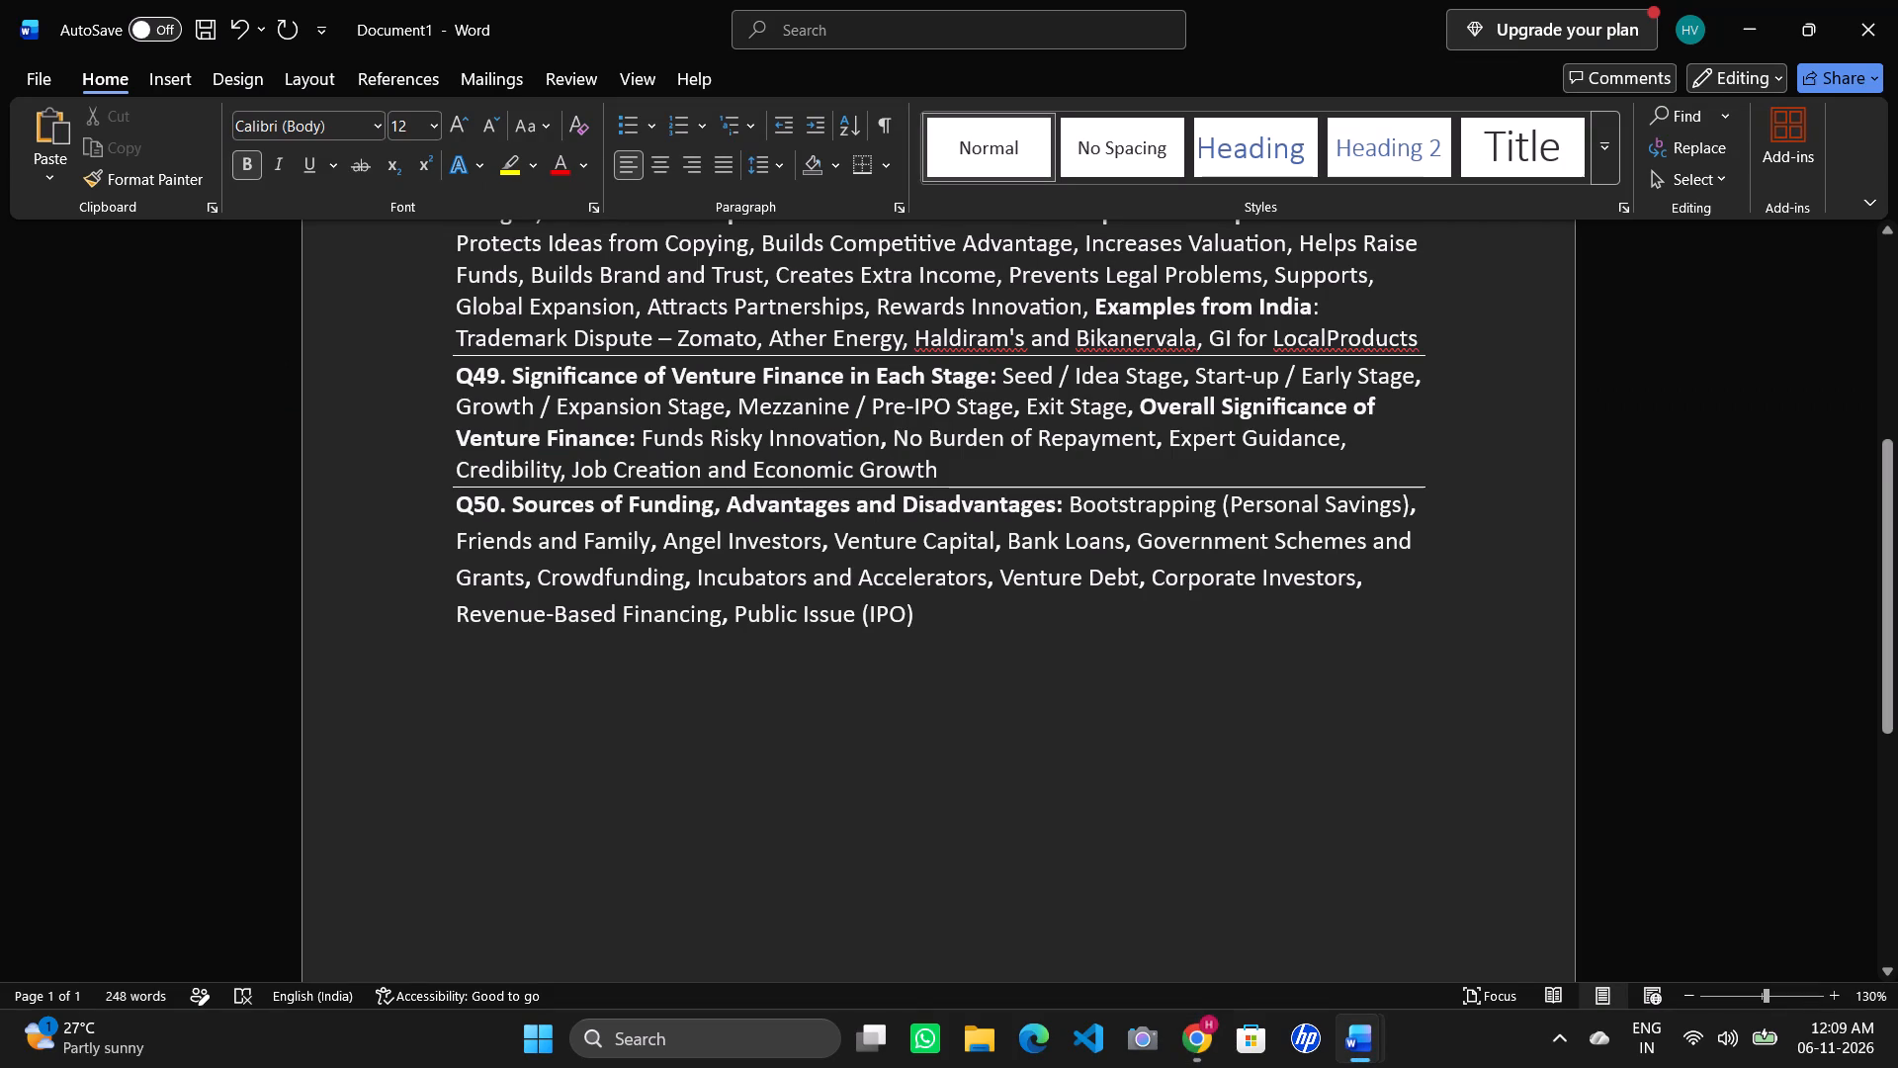
pyautogui.click(966, 617)
pyautogui.hotkey('alt', 'Tab')
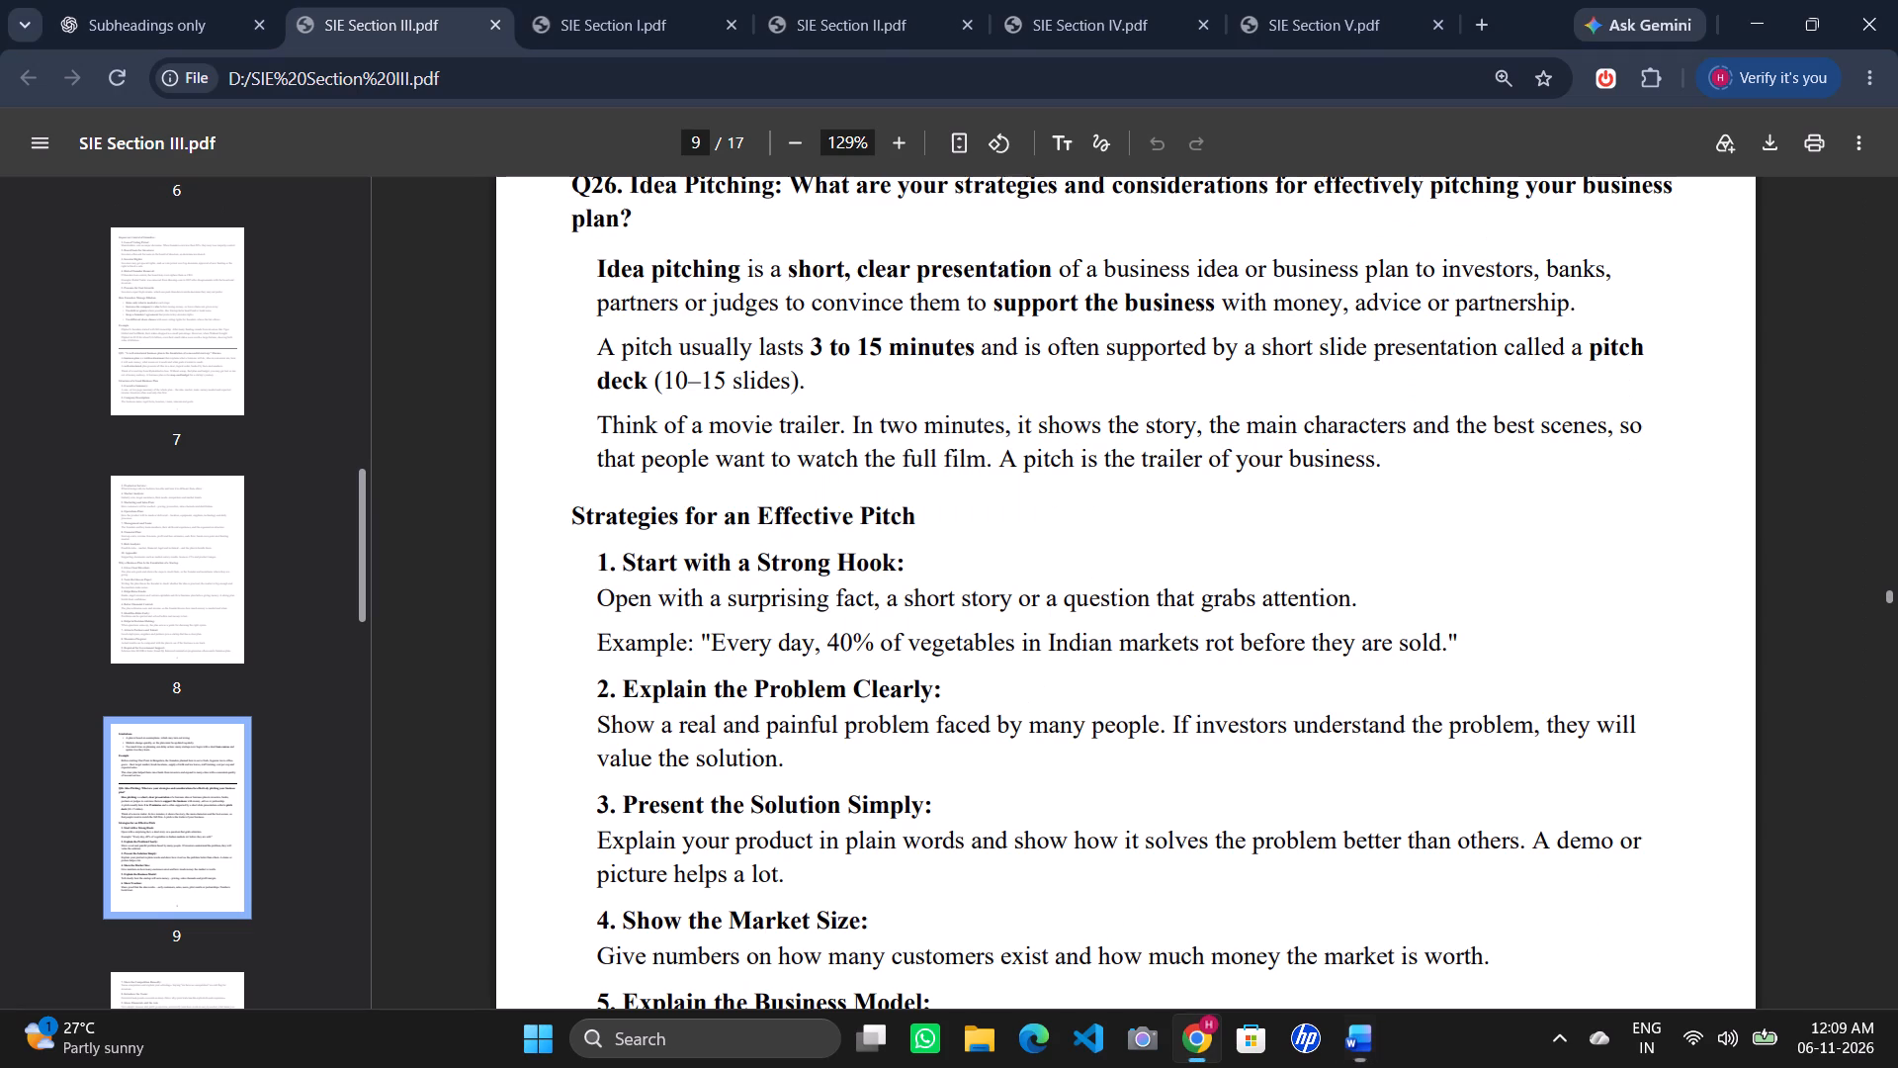
pyautogui.scroll(1, 862, 667)
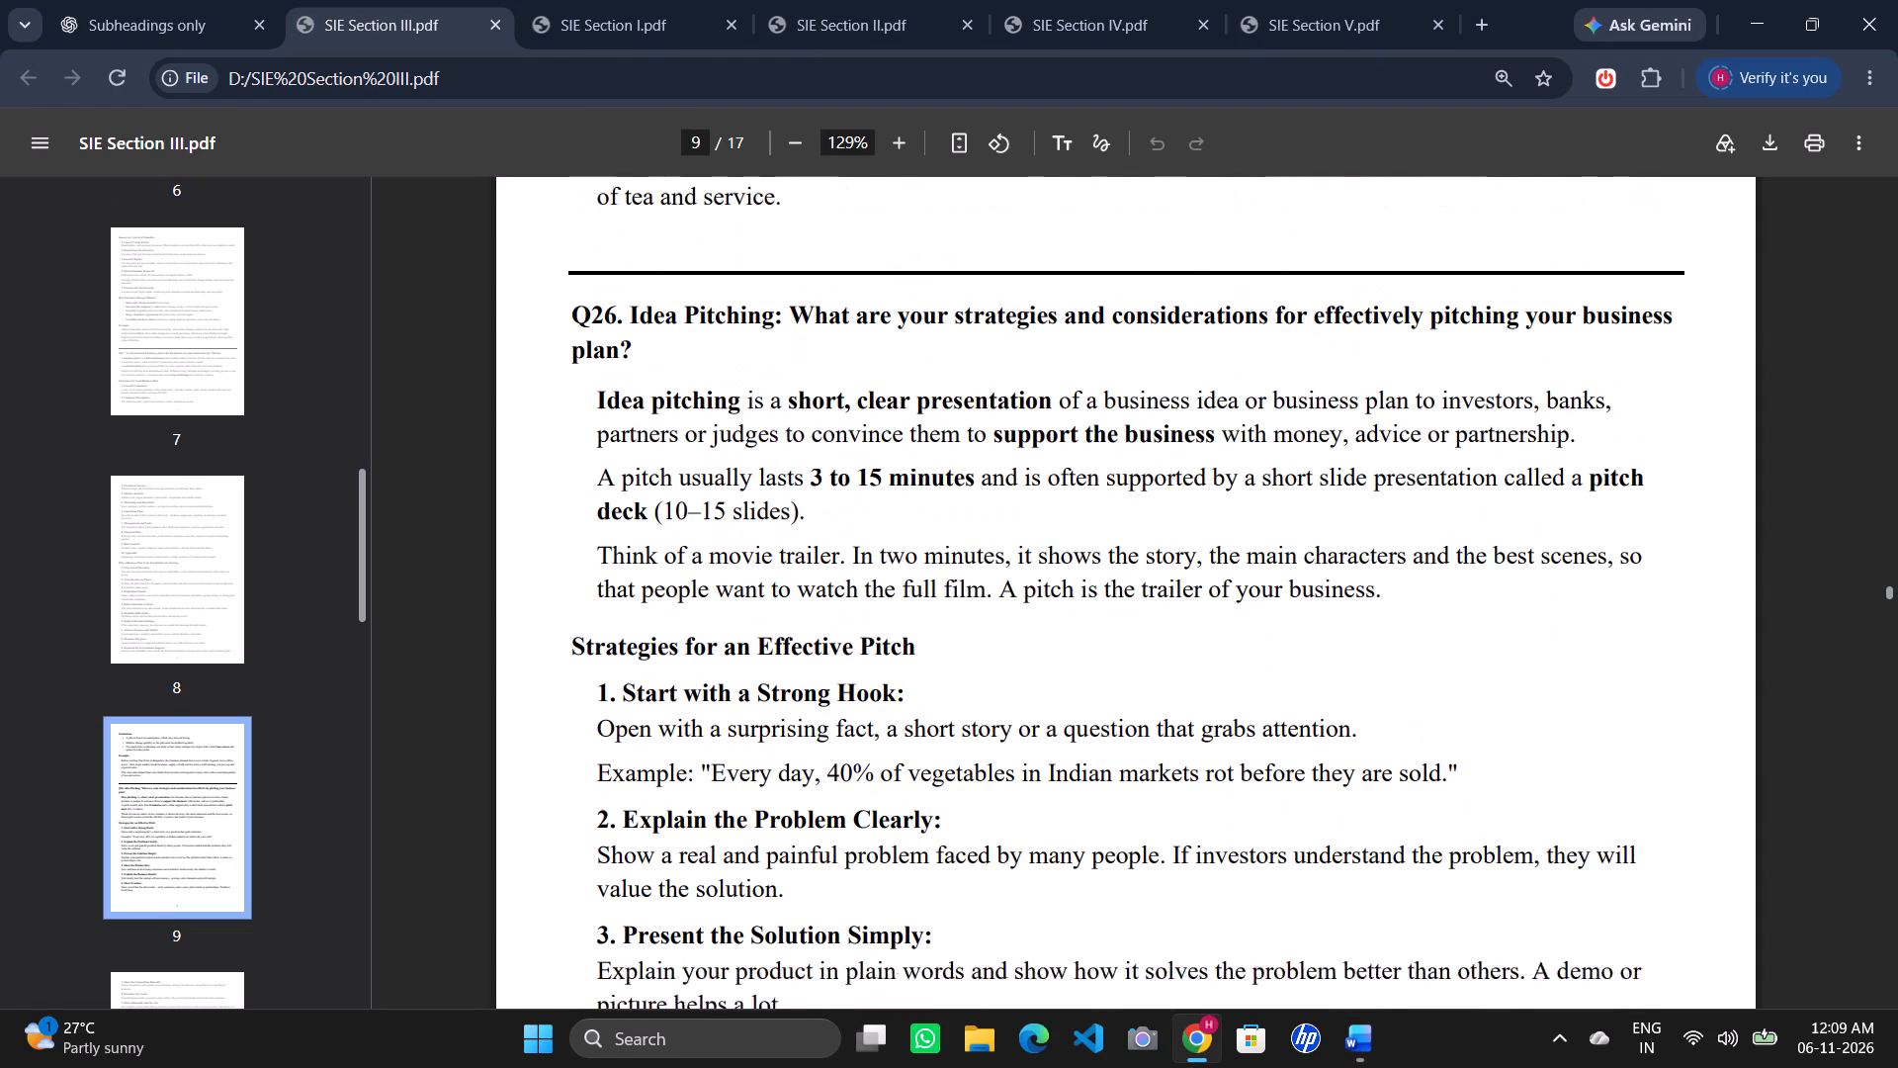
pyautogui.scroll(1, 862, 667)
pyautogui.scroll(-4, 862, 667)
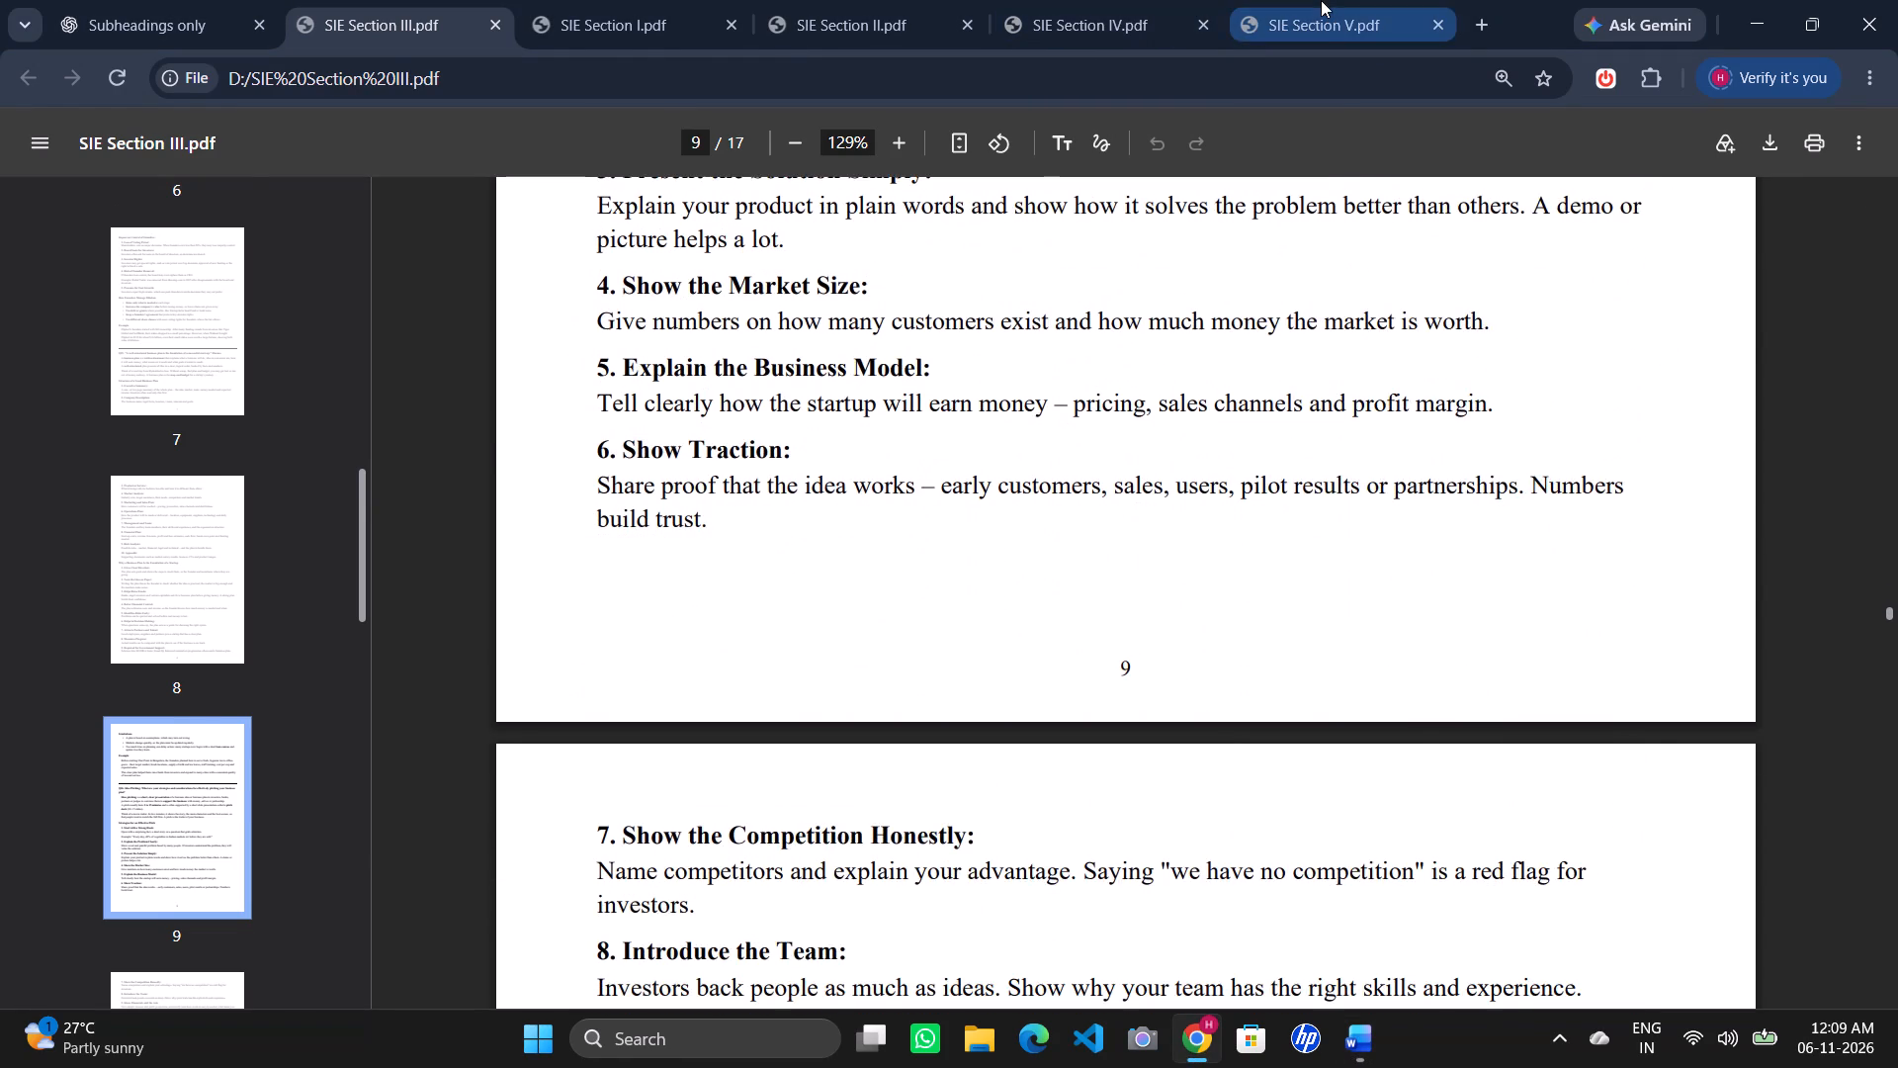
# Copy the heading "Most Suitable Source for a Tech-Based Startup" from SIE Section V.pdf to the end of the Q50 paragraph in Word.
pyautogui.click(1321, 0)
pyautogui.scroll(-1, 908, 578)
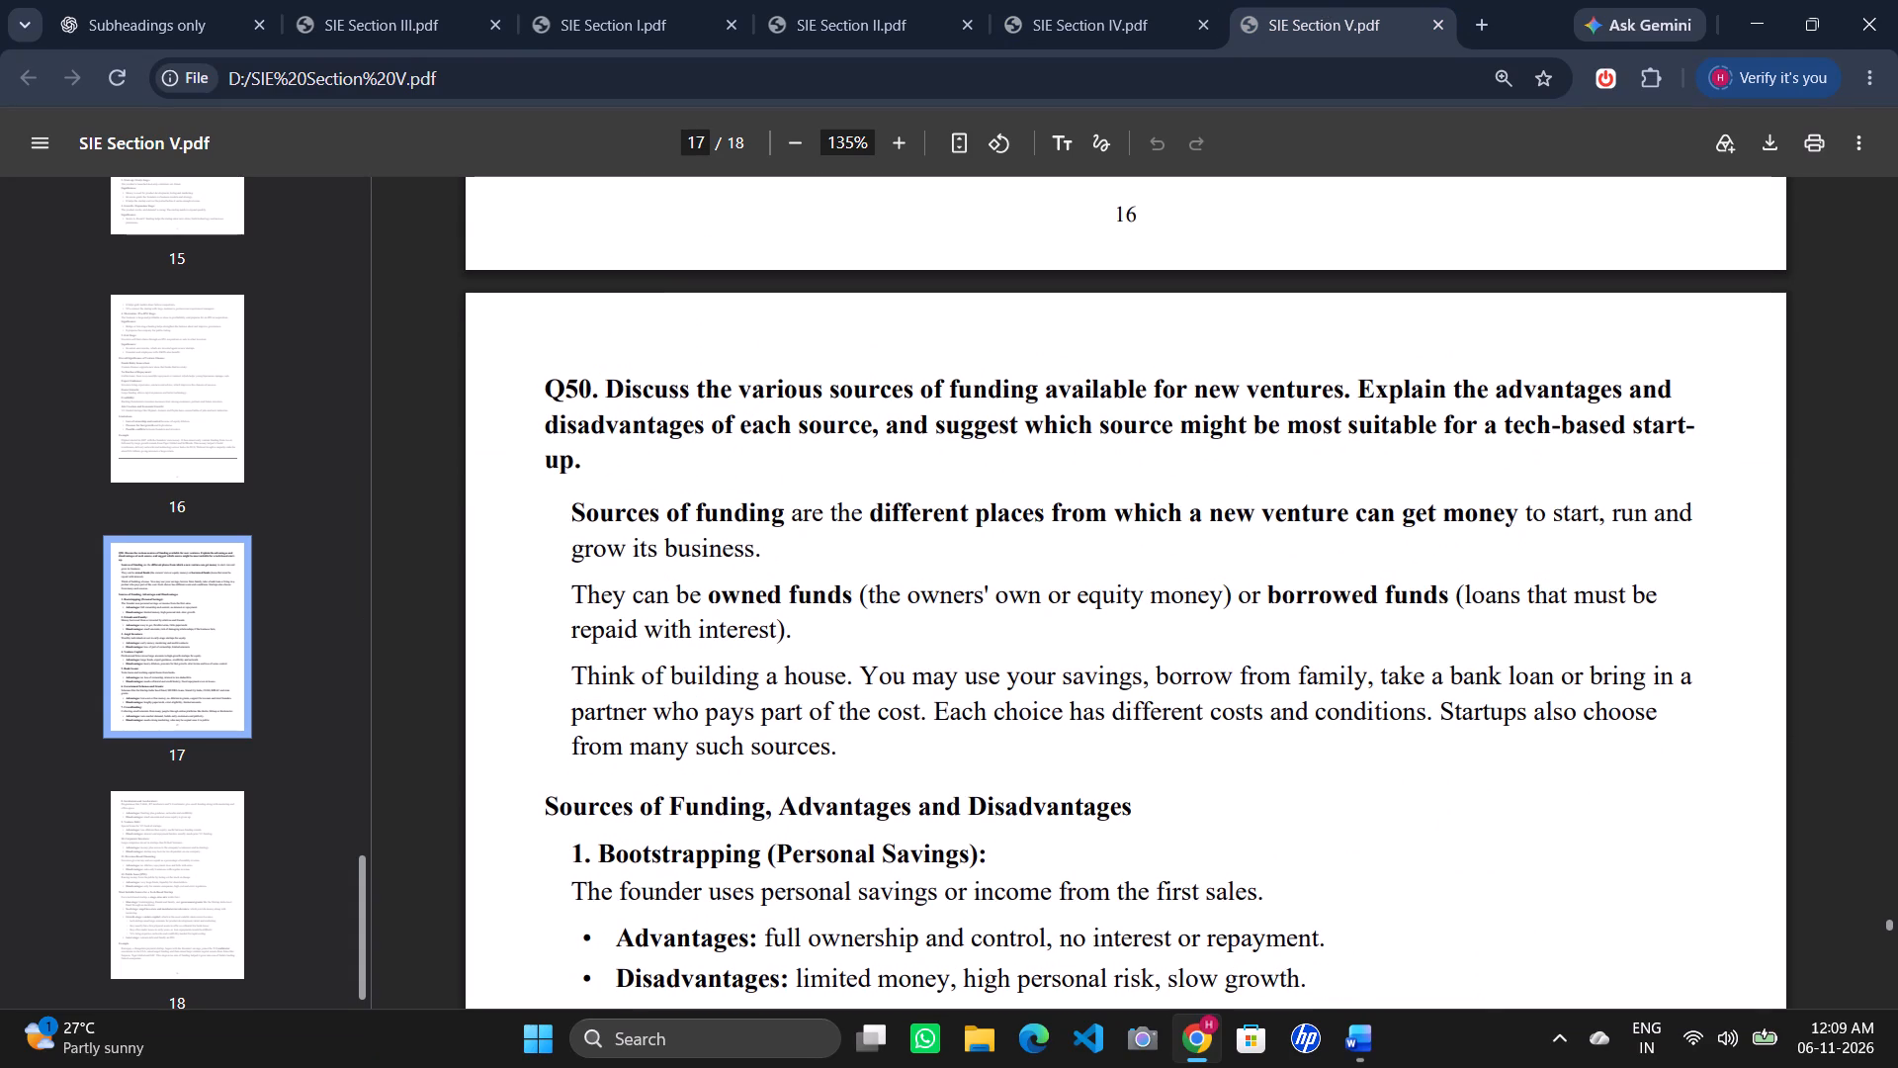
pyautogui.scroll(-7, 1154, 494)
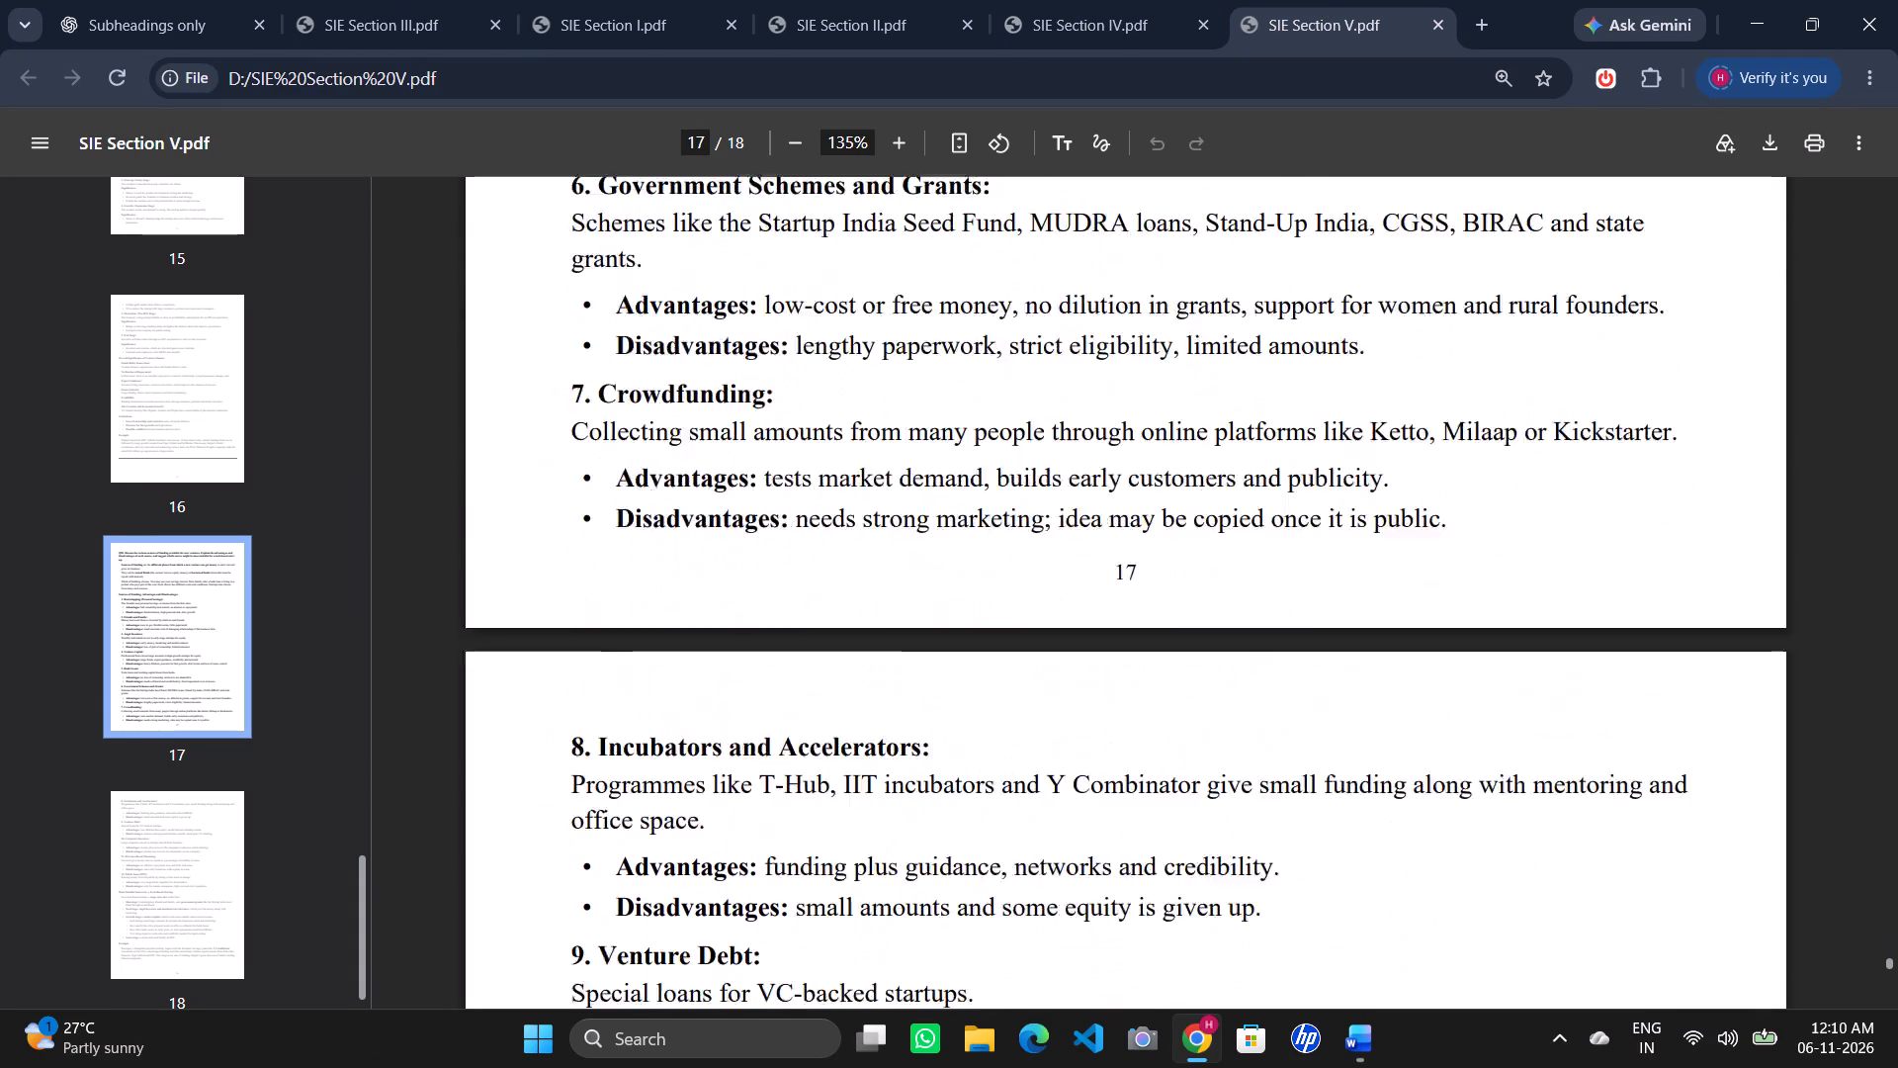
pyautogui.scroll(-7, 1154, 494)
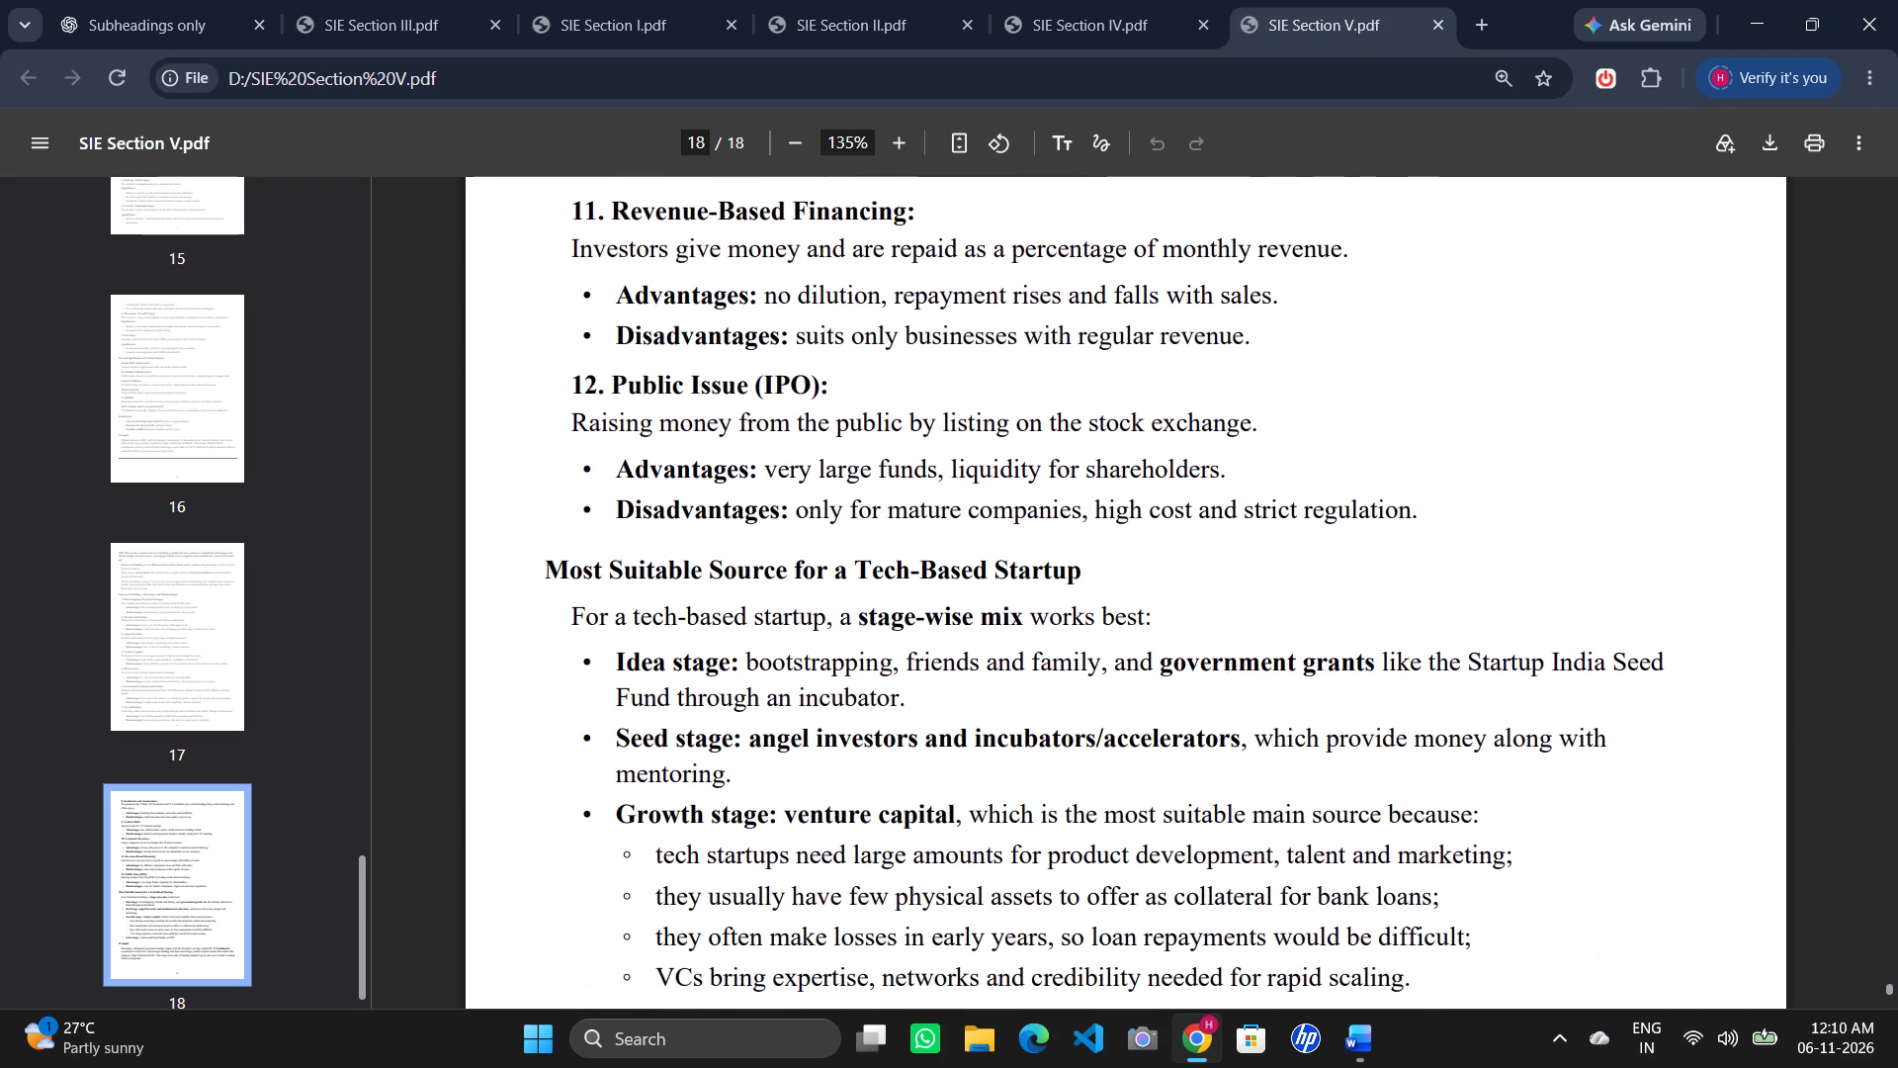
pyautogui.moveTo(1084, 570); pyautogui.dragTo(565, 560)
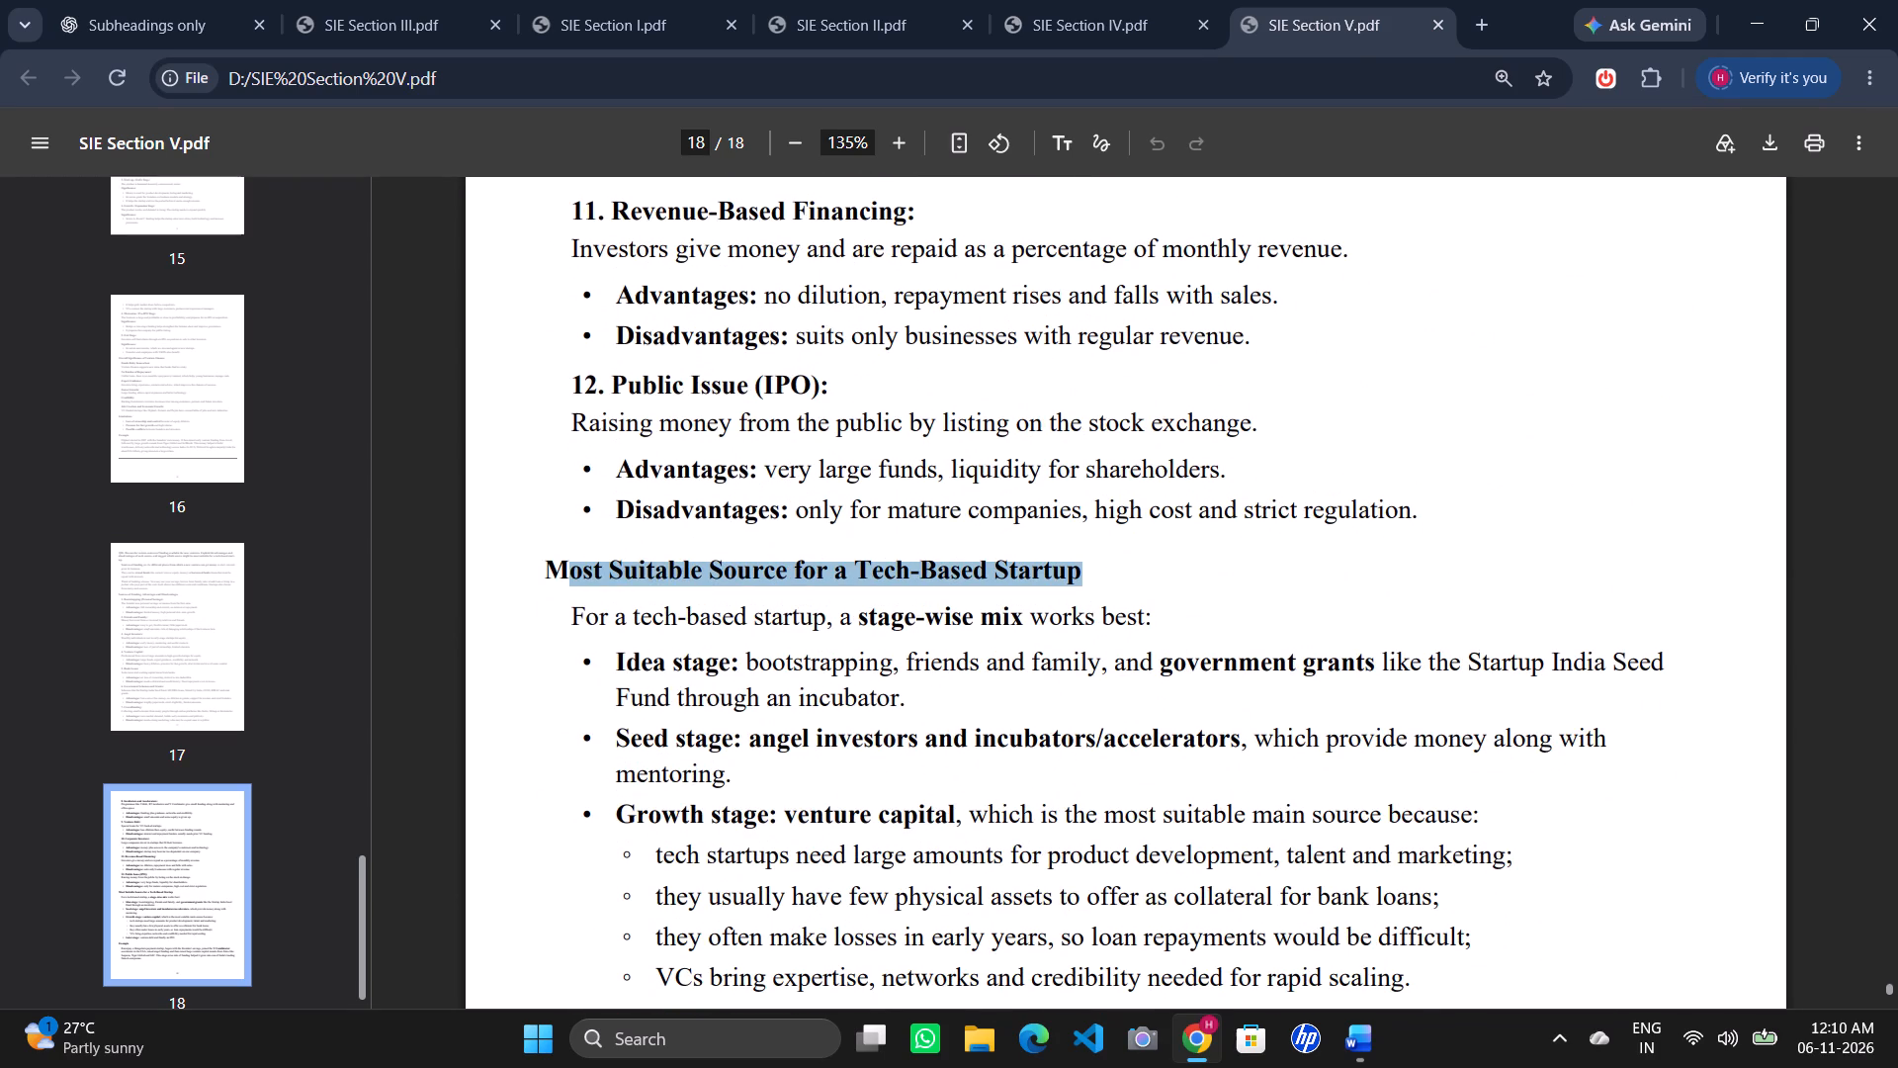
pyautogui.moveTo(565, 560); pyautogui.dragTo(555, 559)
pyautogui.hotkey('ctrl', 'c')
pyautogui.hotkey('alt', 'Tab')
pyautogui.press('space')
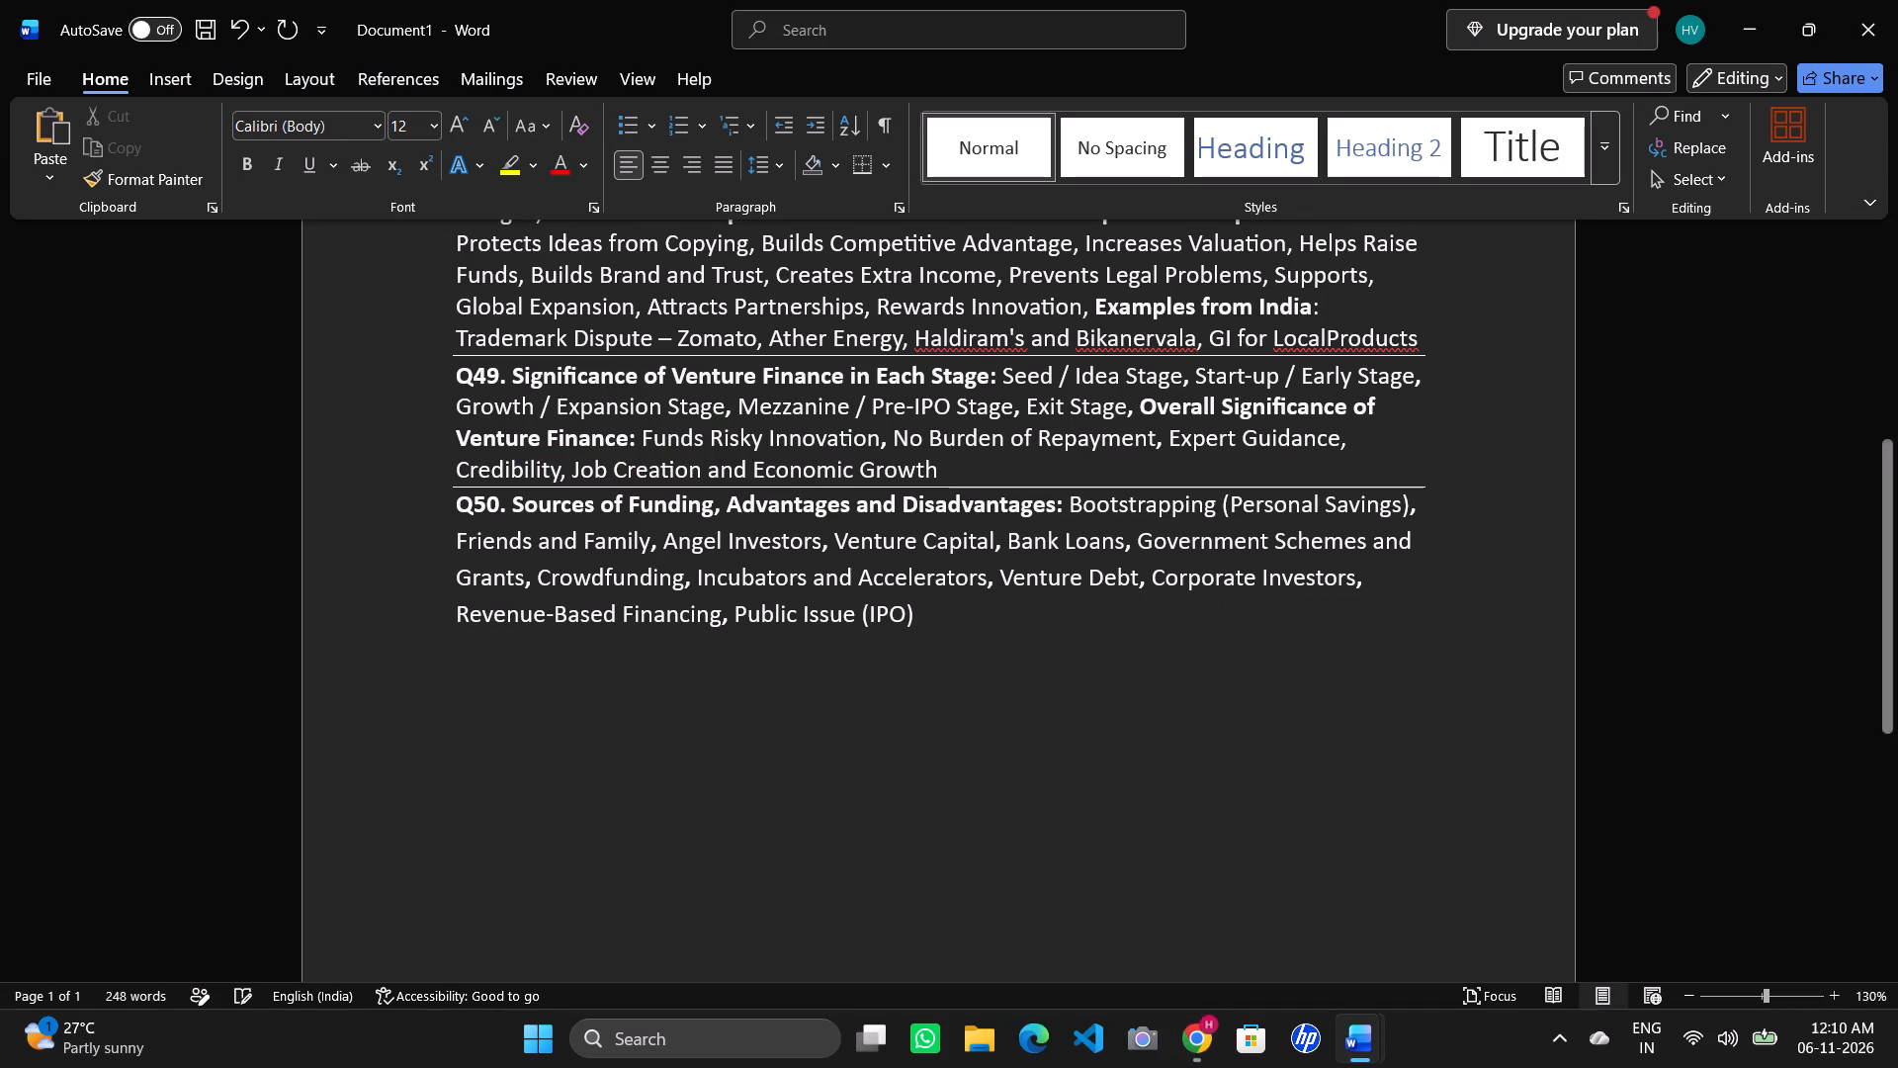
pyautogui.hotkey('ctrl', 'v')
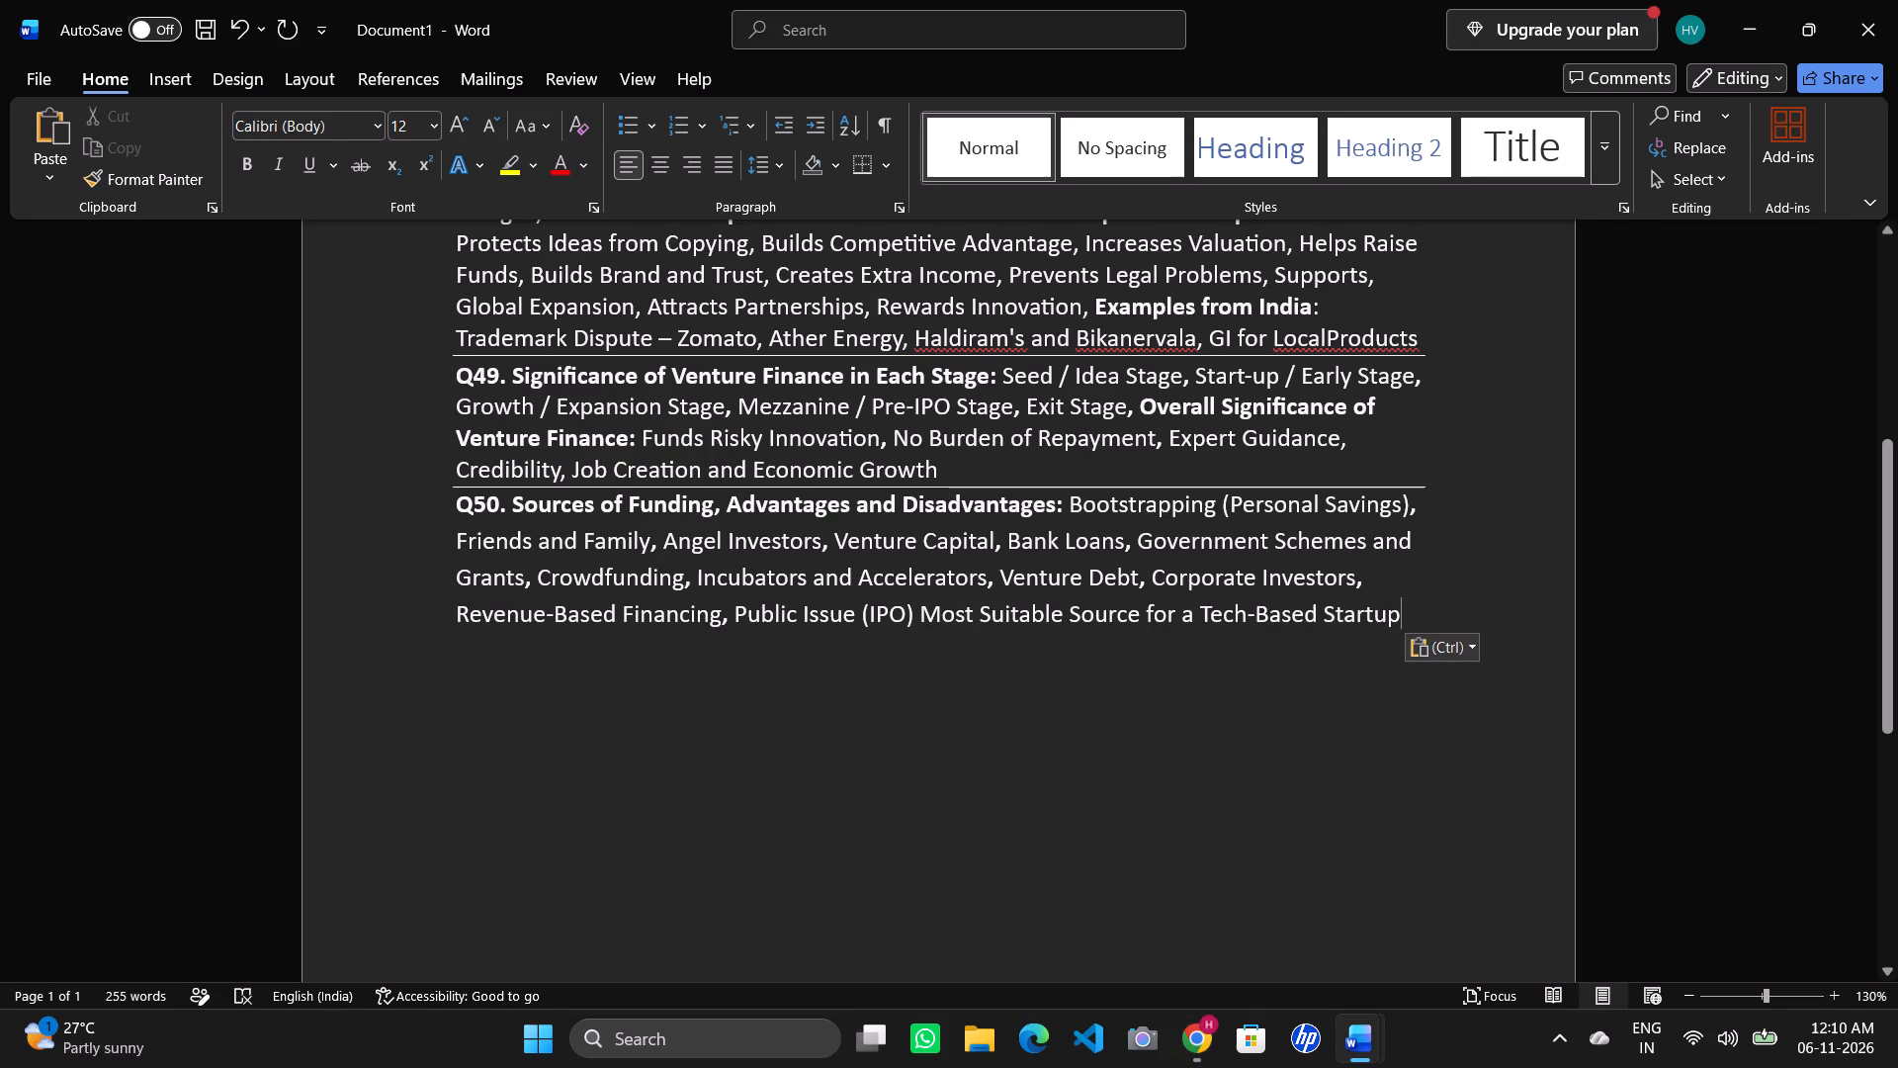
# Bold the heading "Most Suitable Source for a Tech-Based Startup" and end the preceding "Public Issue (IPO)" with a period.
pyautogui.moveTo(924, 615); pyautogui.dragTo(1364, 629)
pyautogui.click(1378, 584)
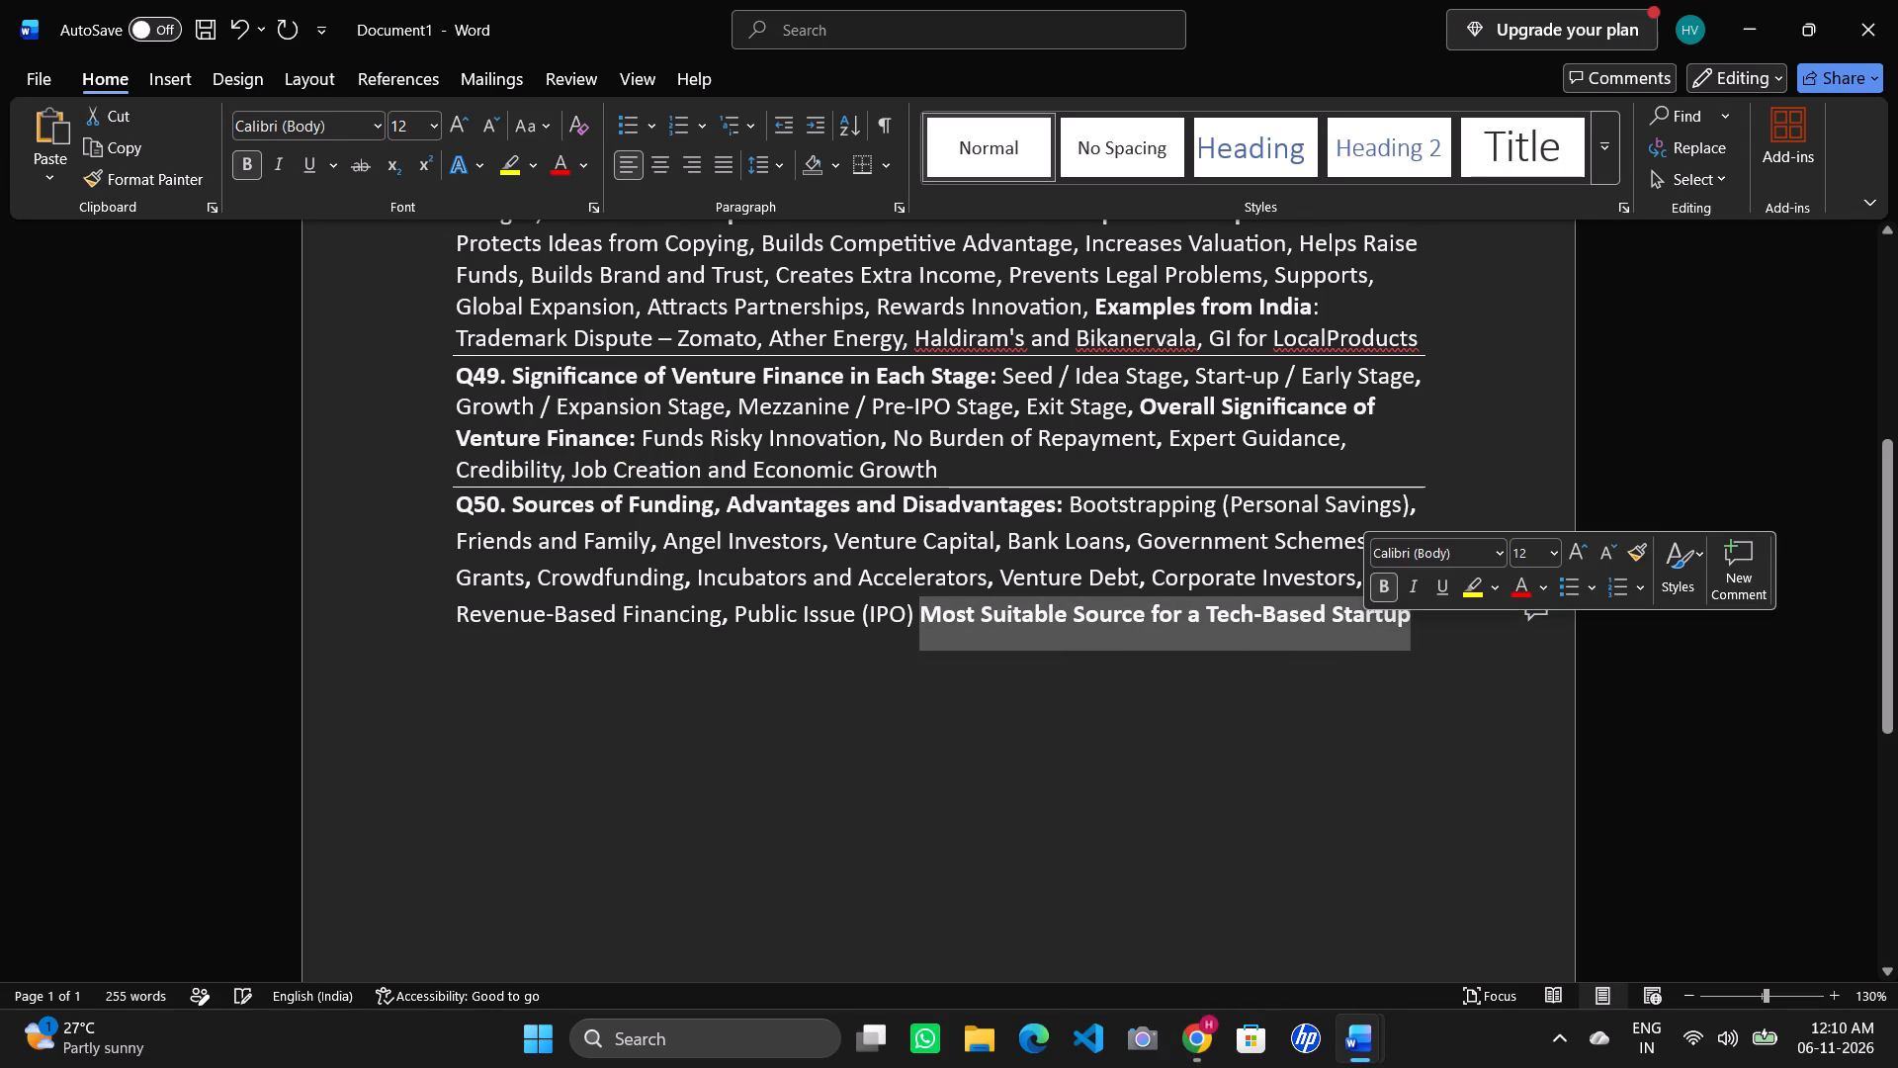
pyautogui.click(910, 609)
pyautogui.press('.')
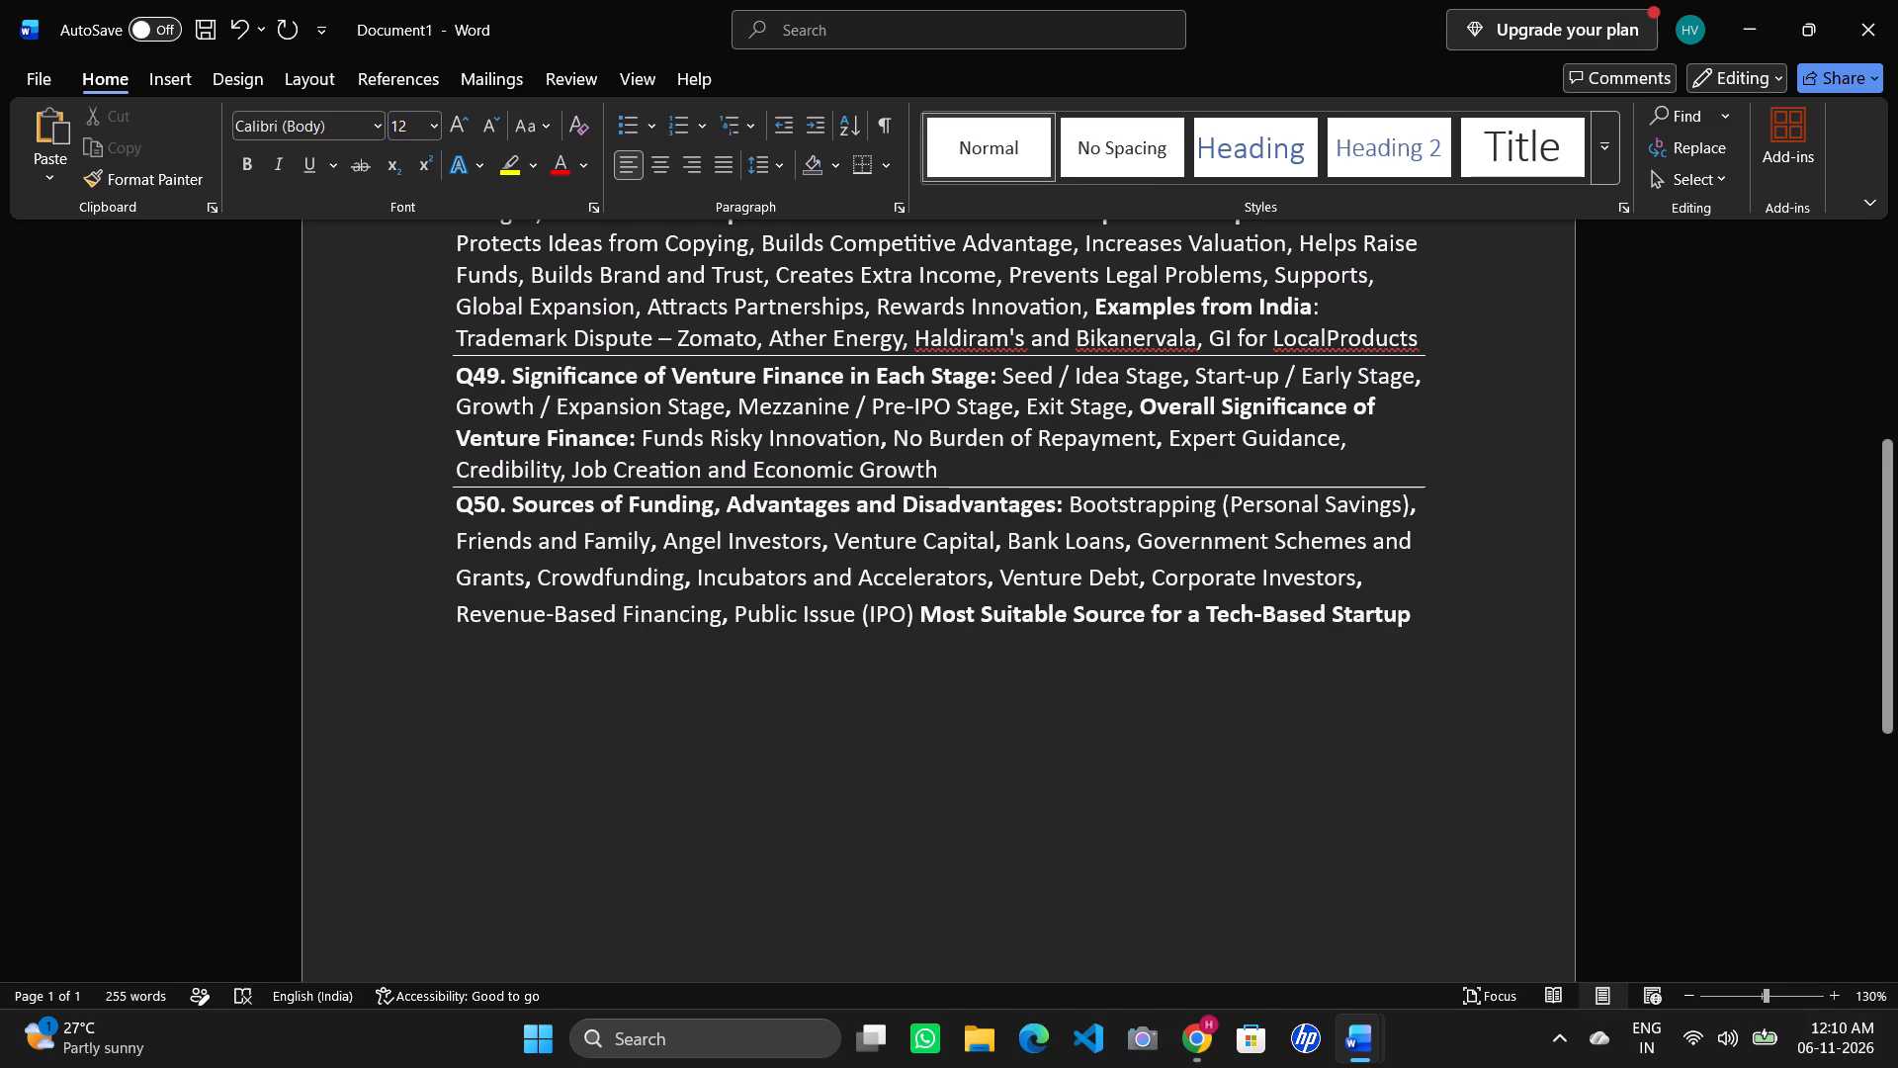
# Copy "Idea stage" from the tech-based startup section of SIE Section V.pdf to a new line below the Q50 paragraph in Word.
pyautogui.click(1422, 611)
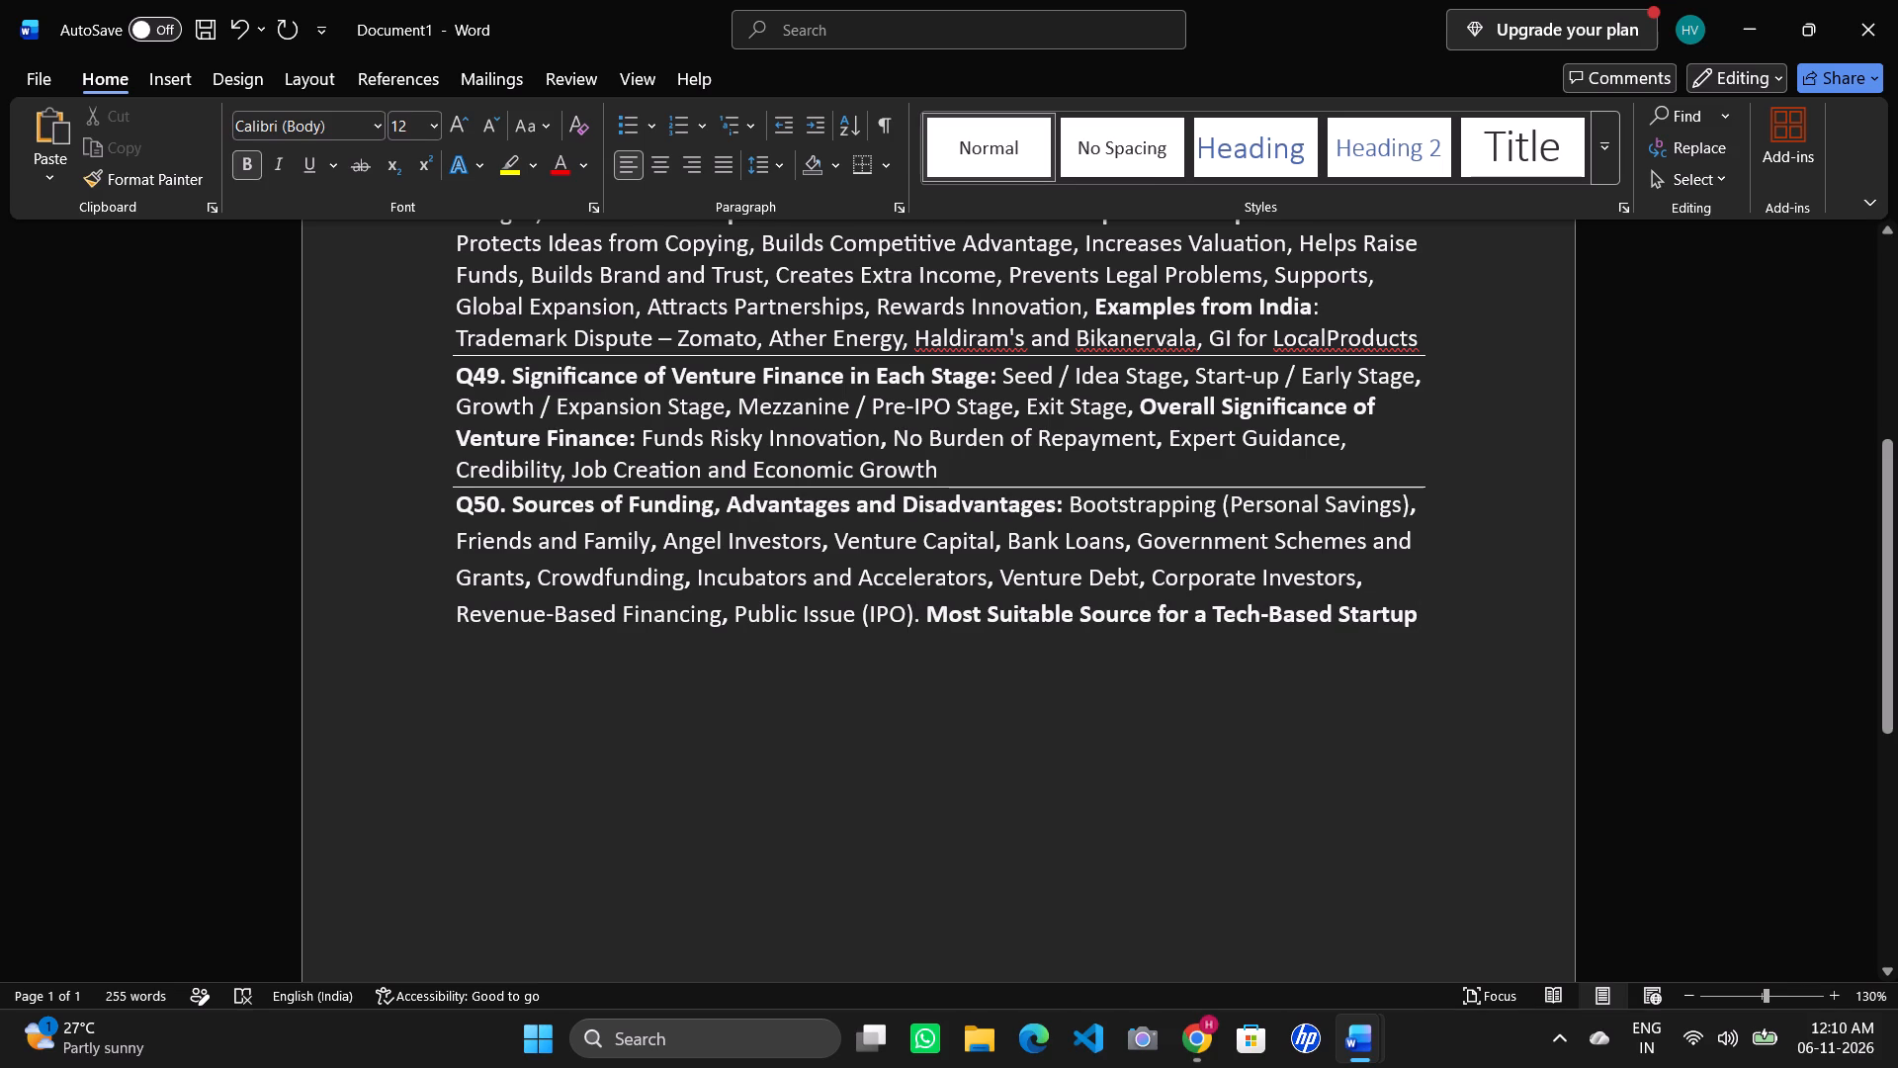
pyautogui.press('Return')
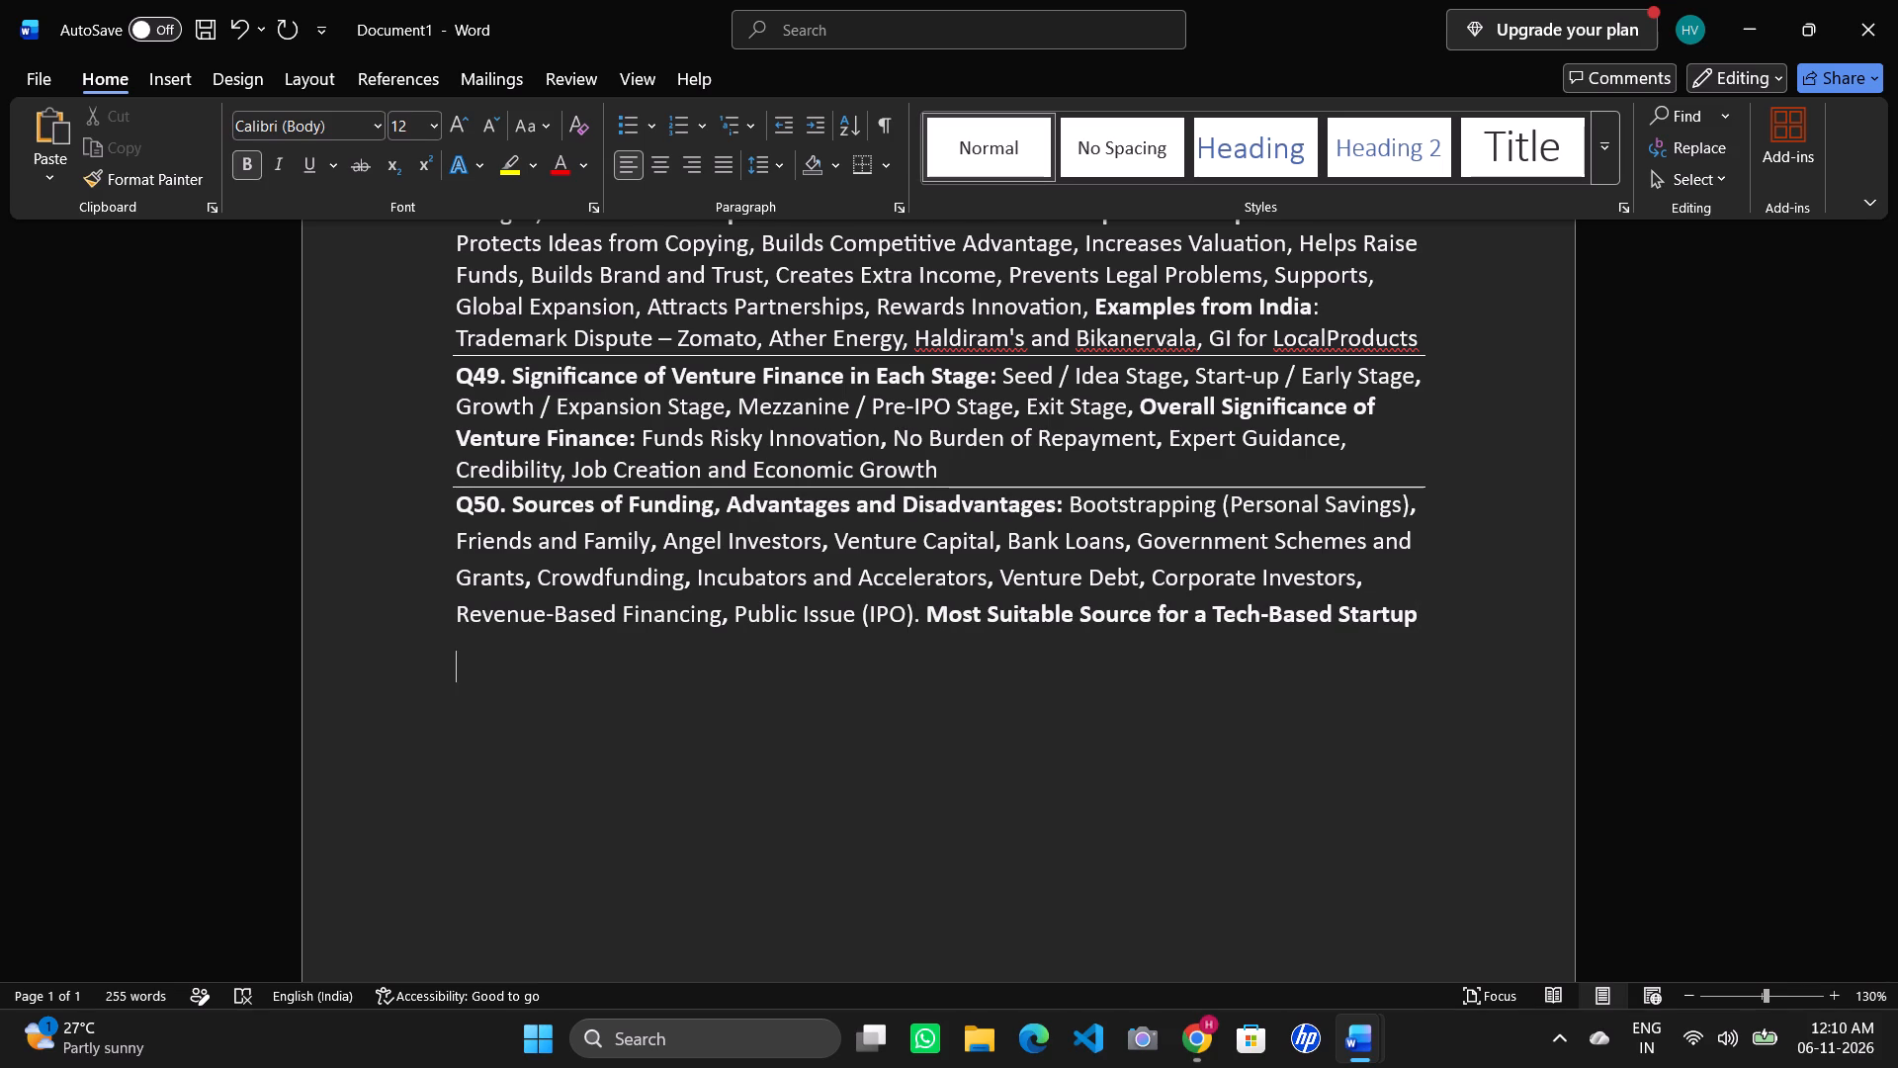
pyautogui.press('BackSpace')
pyautogui.press('Return')
pyautogui.hotkey('alt', 'Tab')
pyautogui.click(1169, 757)
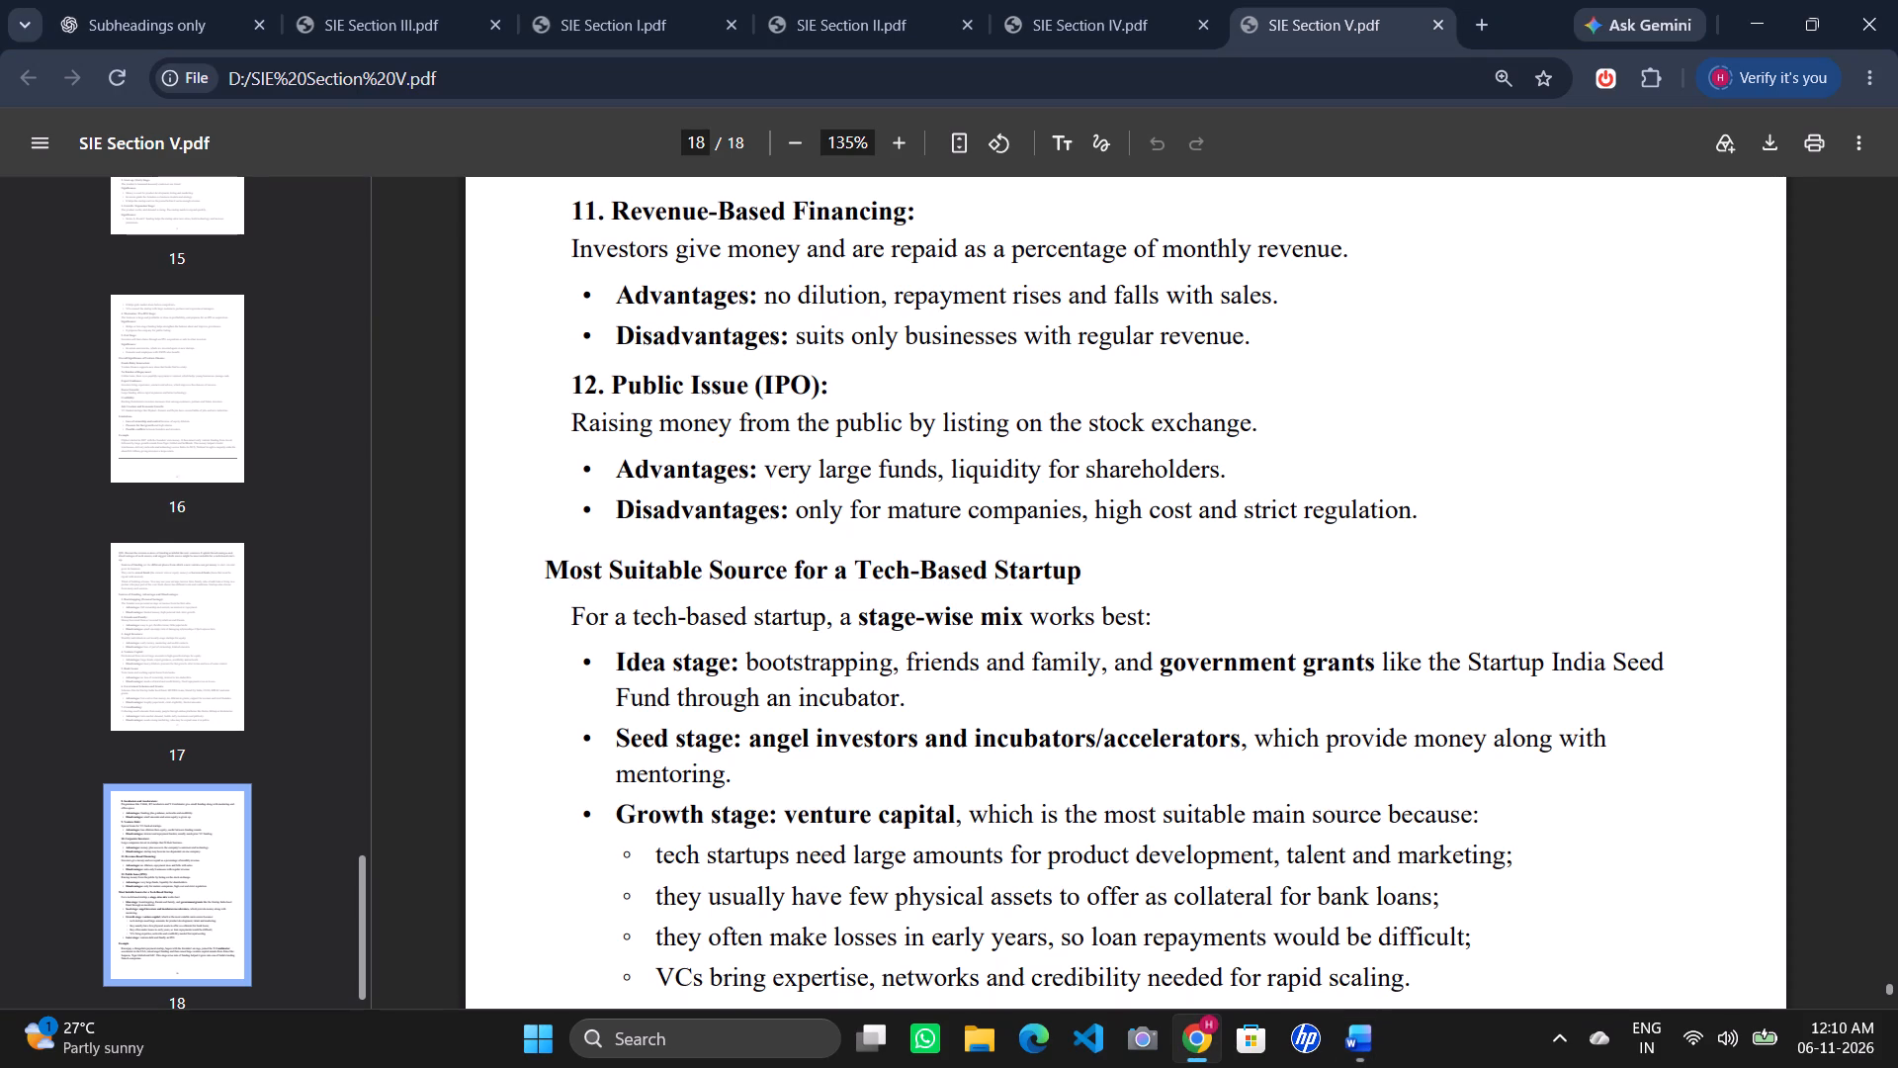
pyautogui.moveTo(727, 670); pyautogui.dragTo(618, 659)
pyautogui.hotkey('ctrl', 'c')
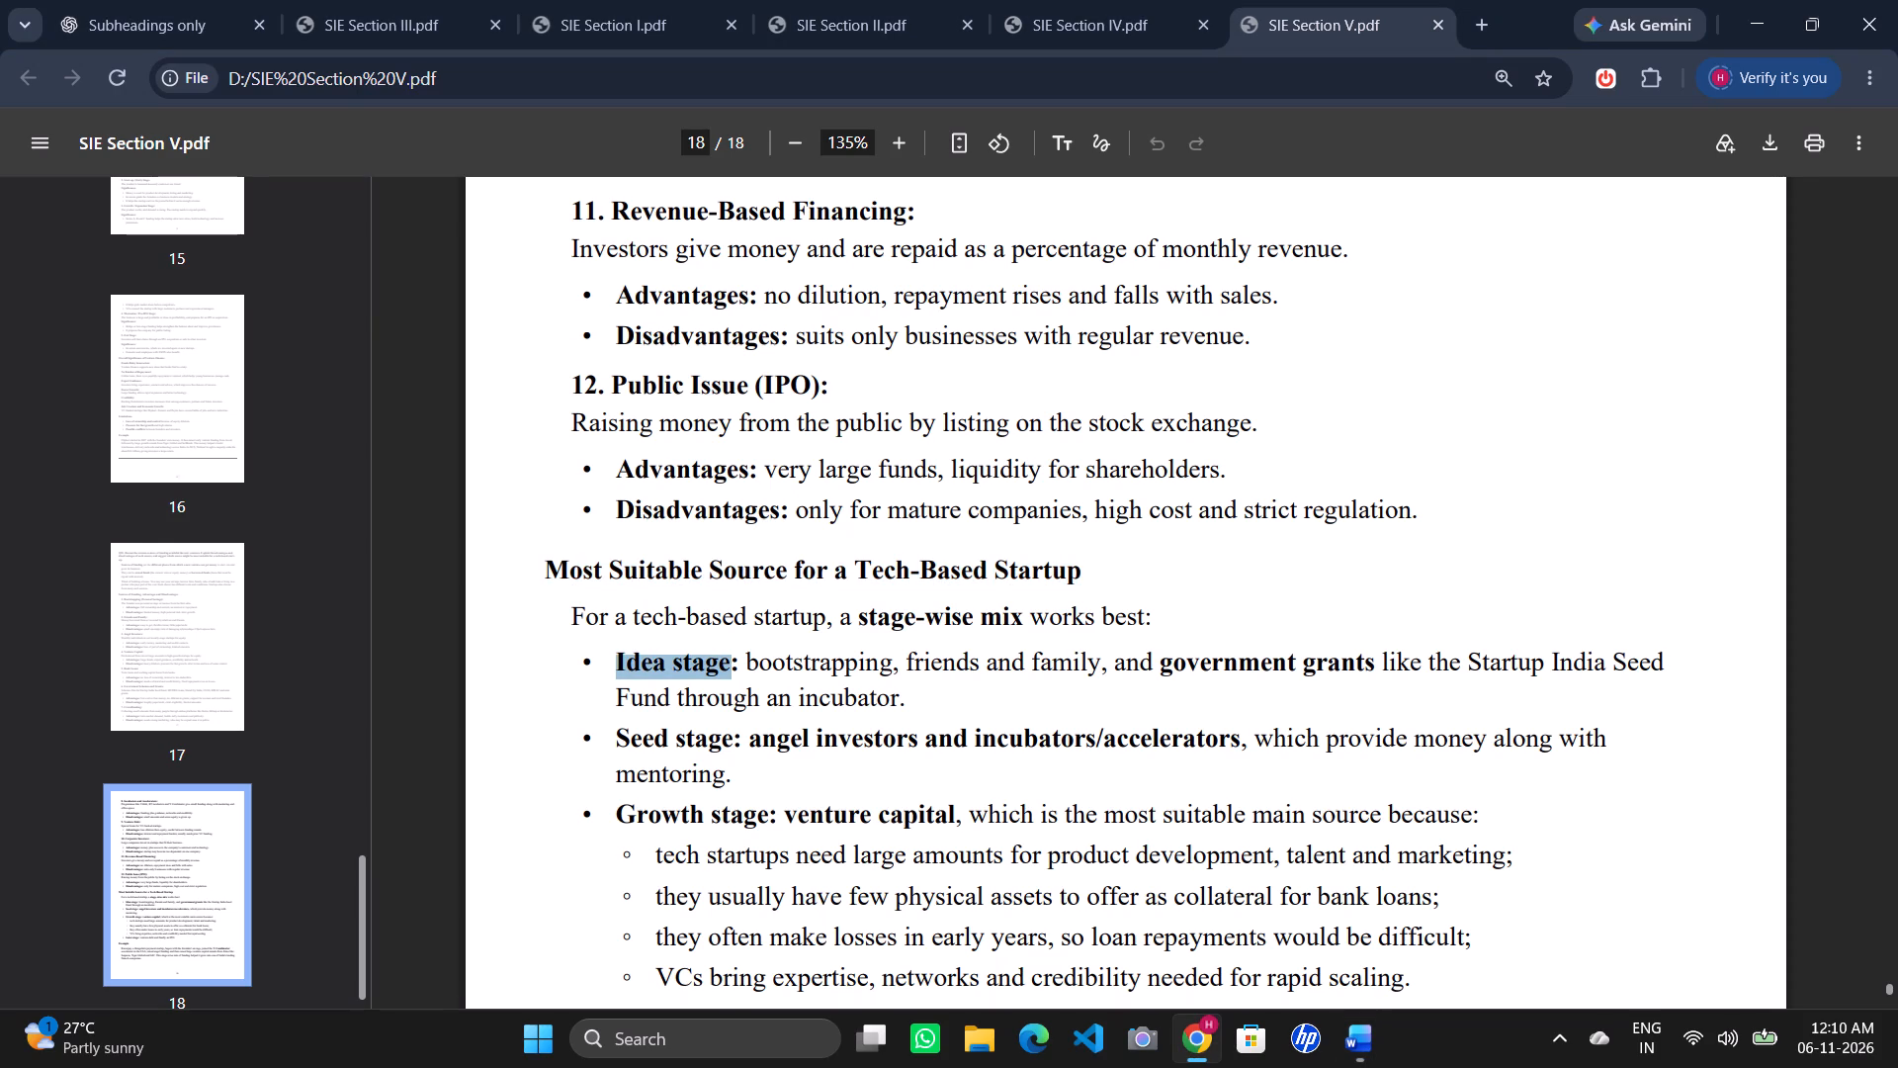
pyautogui.hotkey('alt', 'Tab')
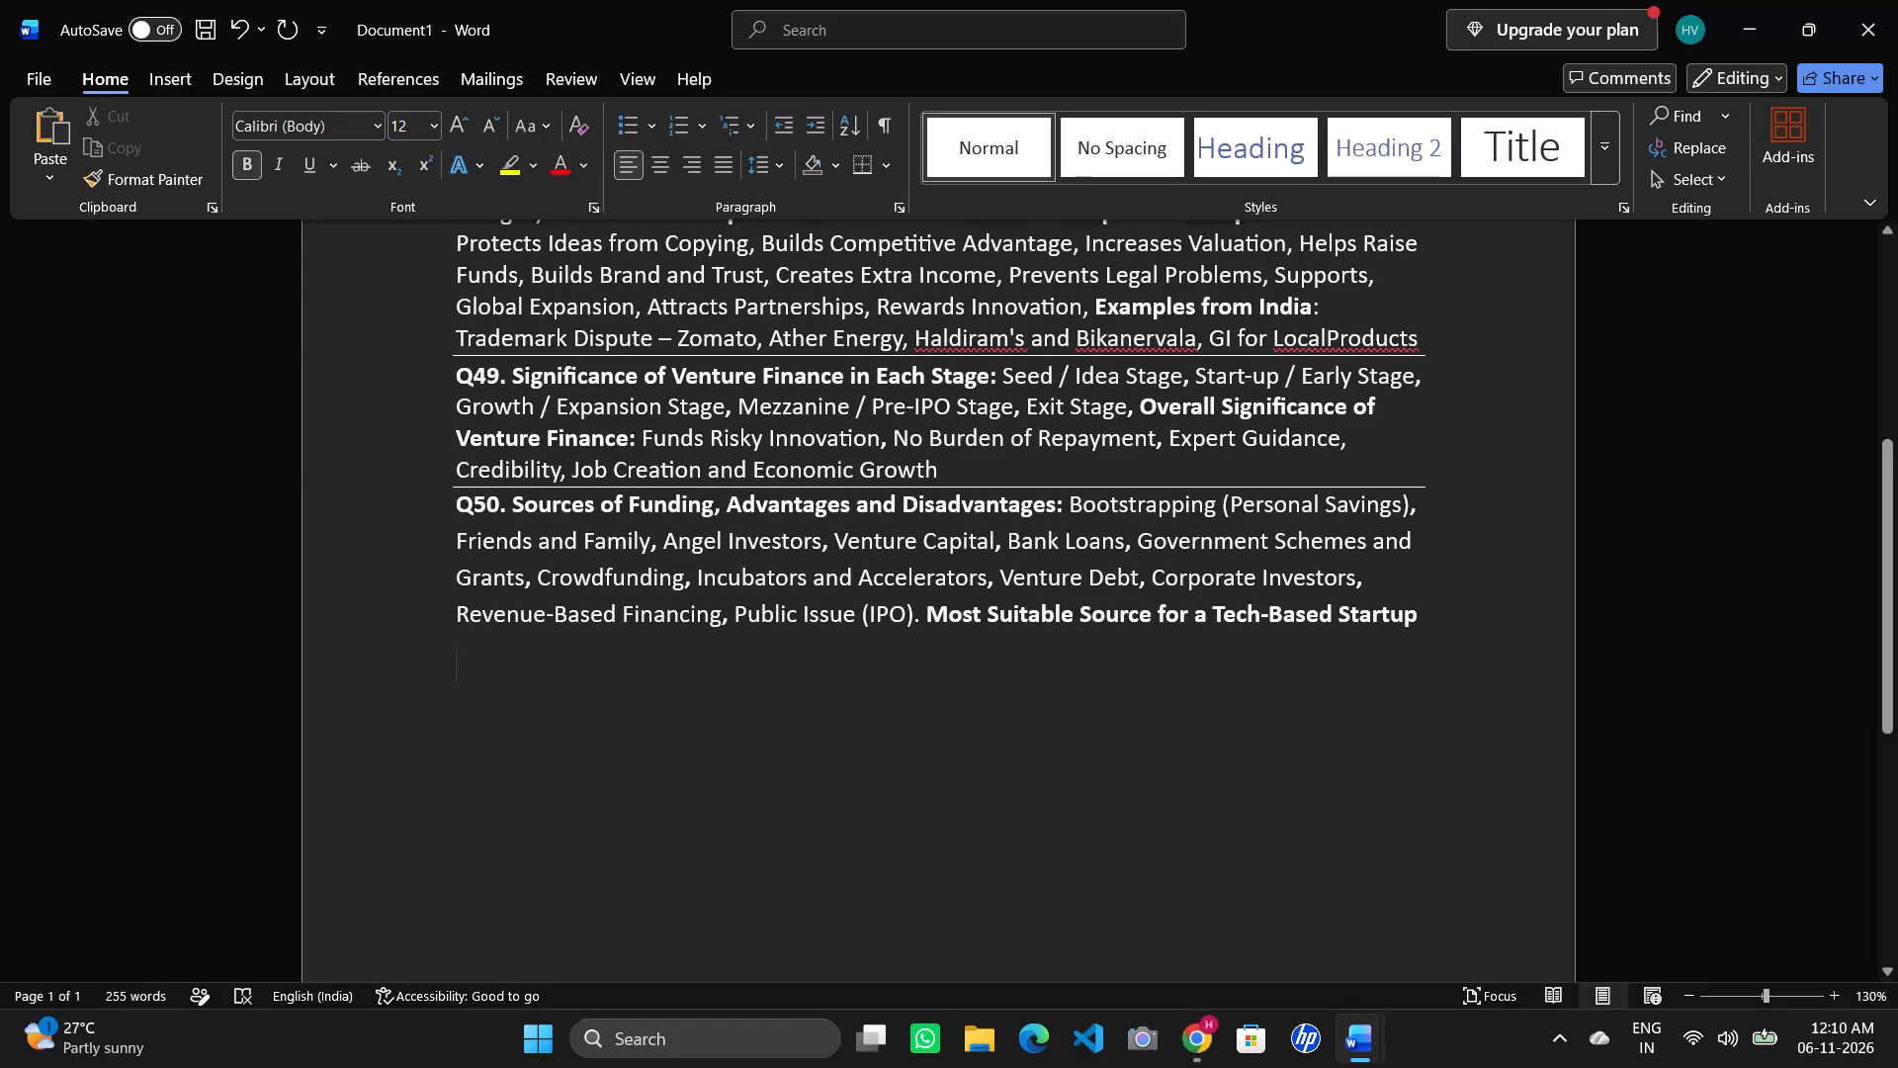
pyautogui.hotkey('ctrl', 'v')
# Remove the bold formatting from "Idea stage".
pyautogui.press('Left')
pyautogui.press('Left')
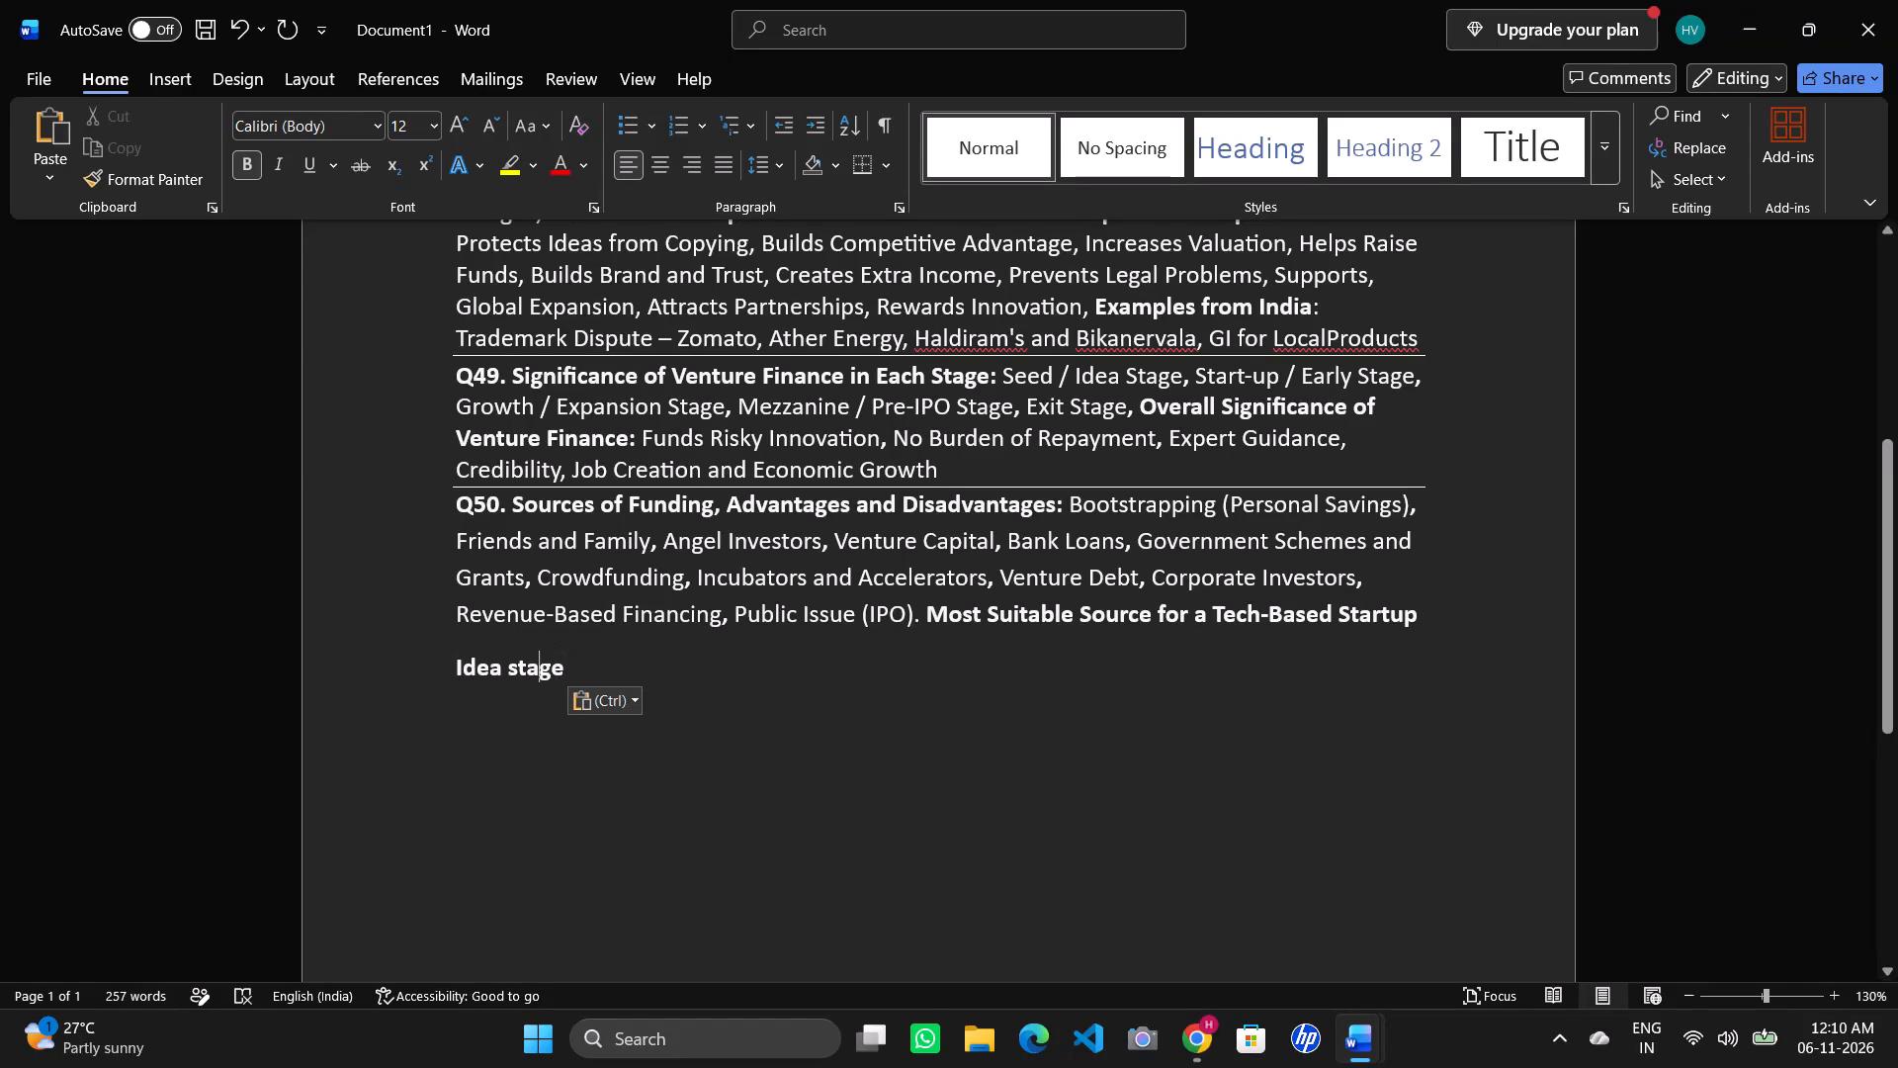
pyautogui.press('Left')
pyautogui.press('Left')
pyautogui.press('Left')
pyautogui.press('Left')
pyautogui.press('Left')
pyautogui.press('Left')
pyautogui.press('Left')
pyautogui.moveTo(562, 668); pyautogui.dragTo(451, 664)
pyautogui.click(475, 616)
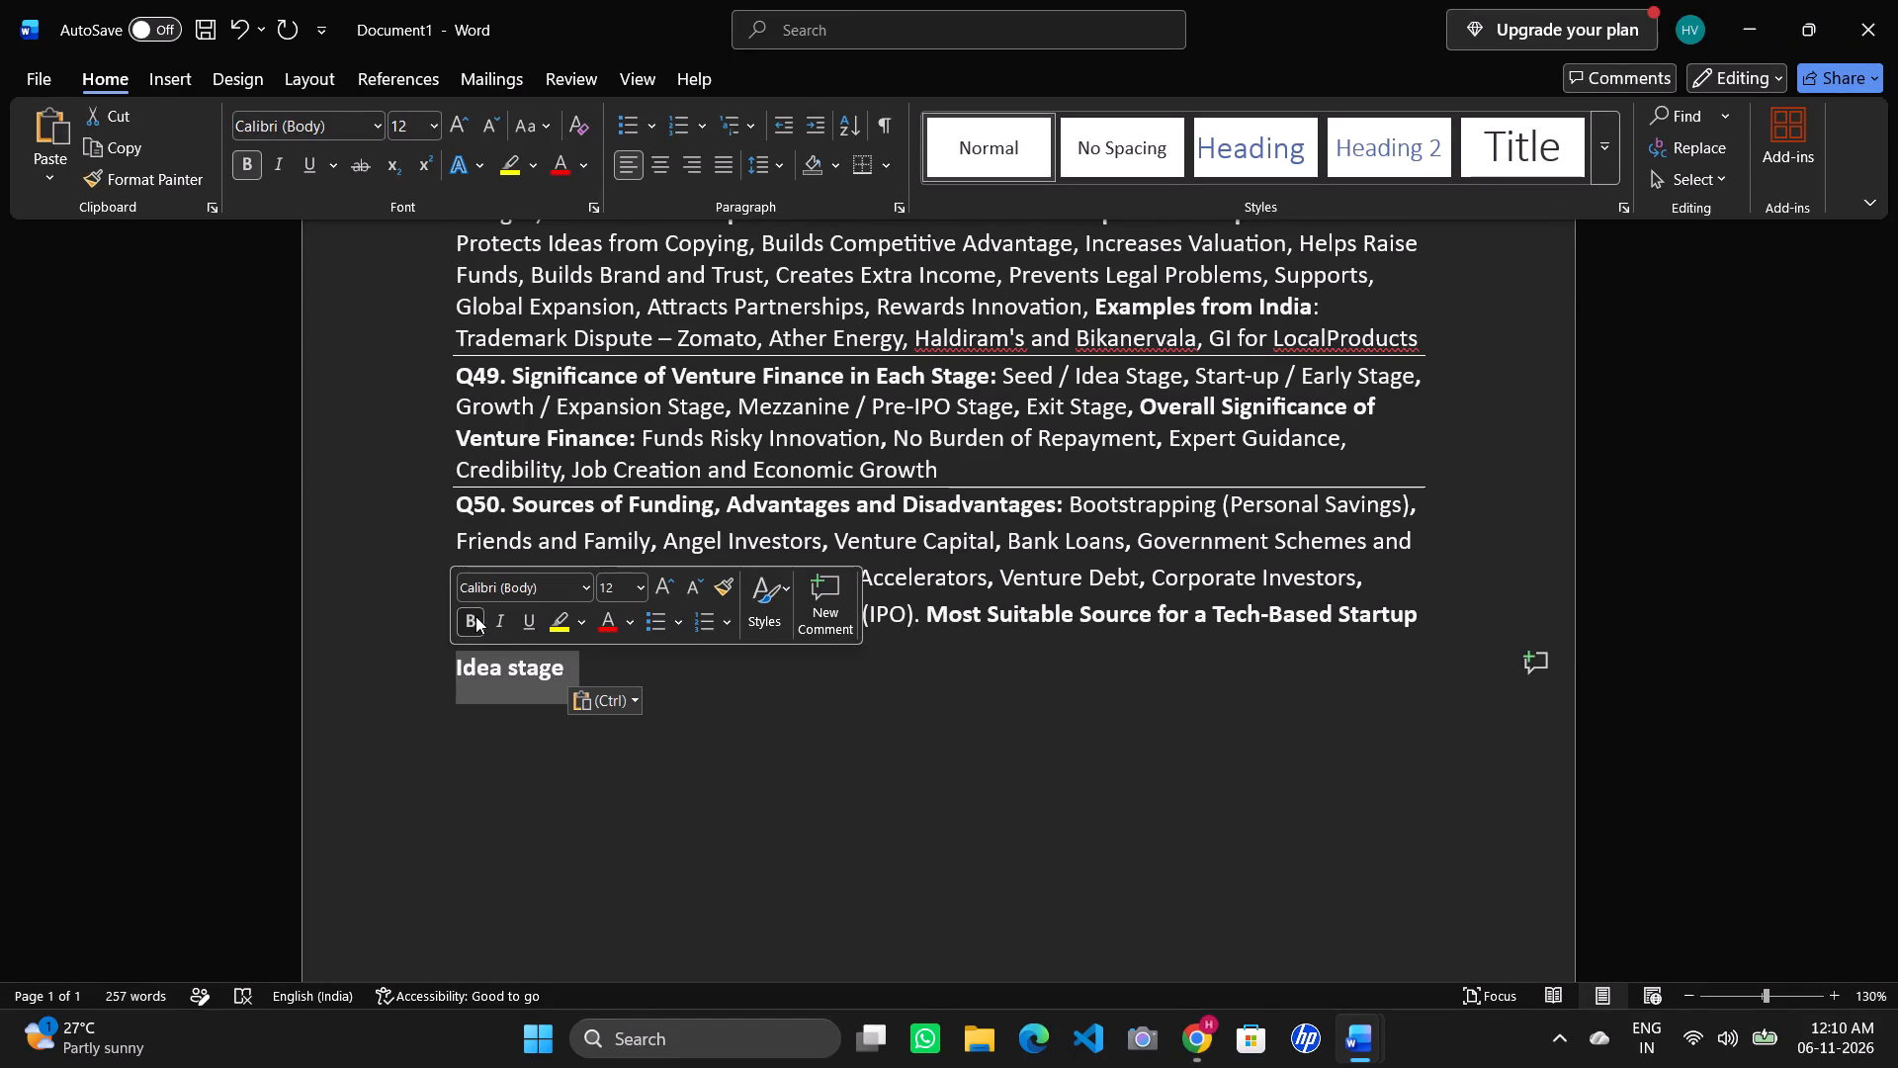
# Join "Idea stage" to the Q50 paragraph, with a space after the "Most Suitable Source for a Tech-Based Startup" heading.
pyautogui.click(448, 682)
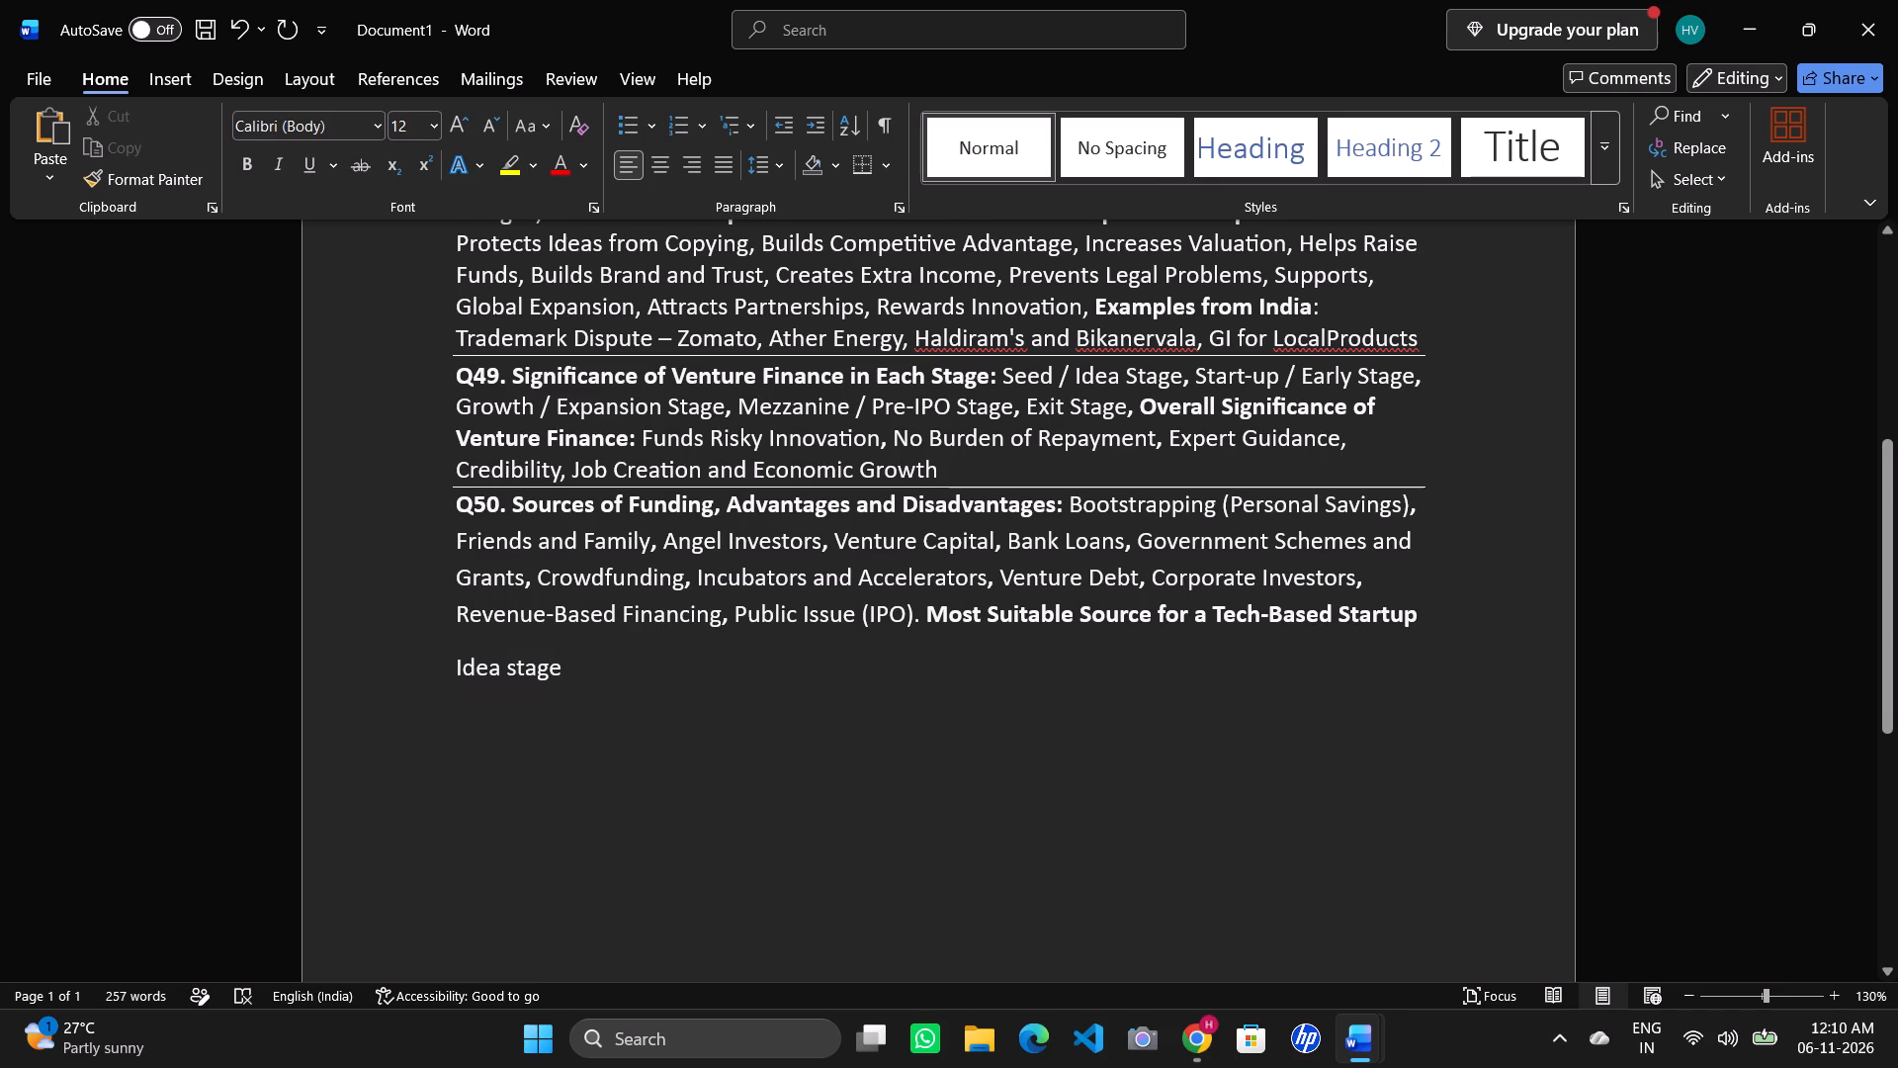
pyautogui.press('BackSpace')
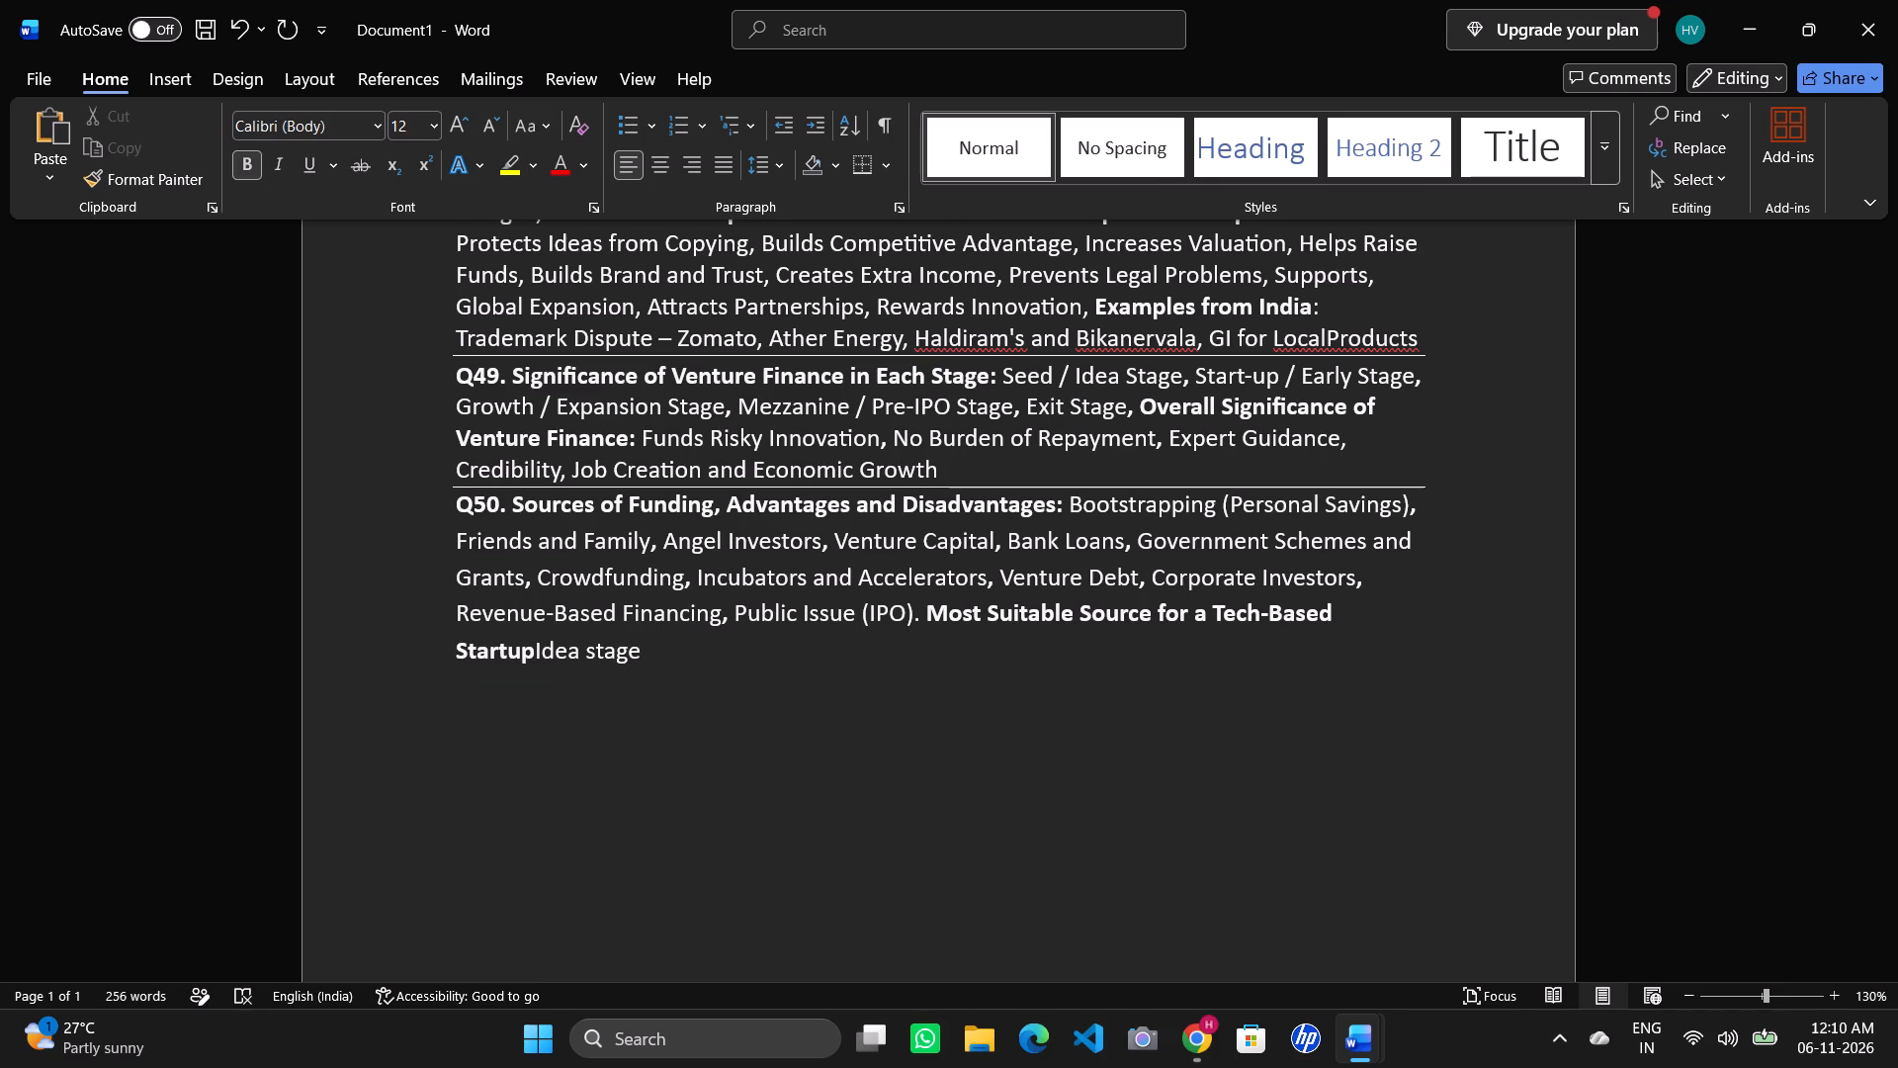
pyautogui.press('space')
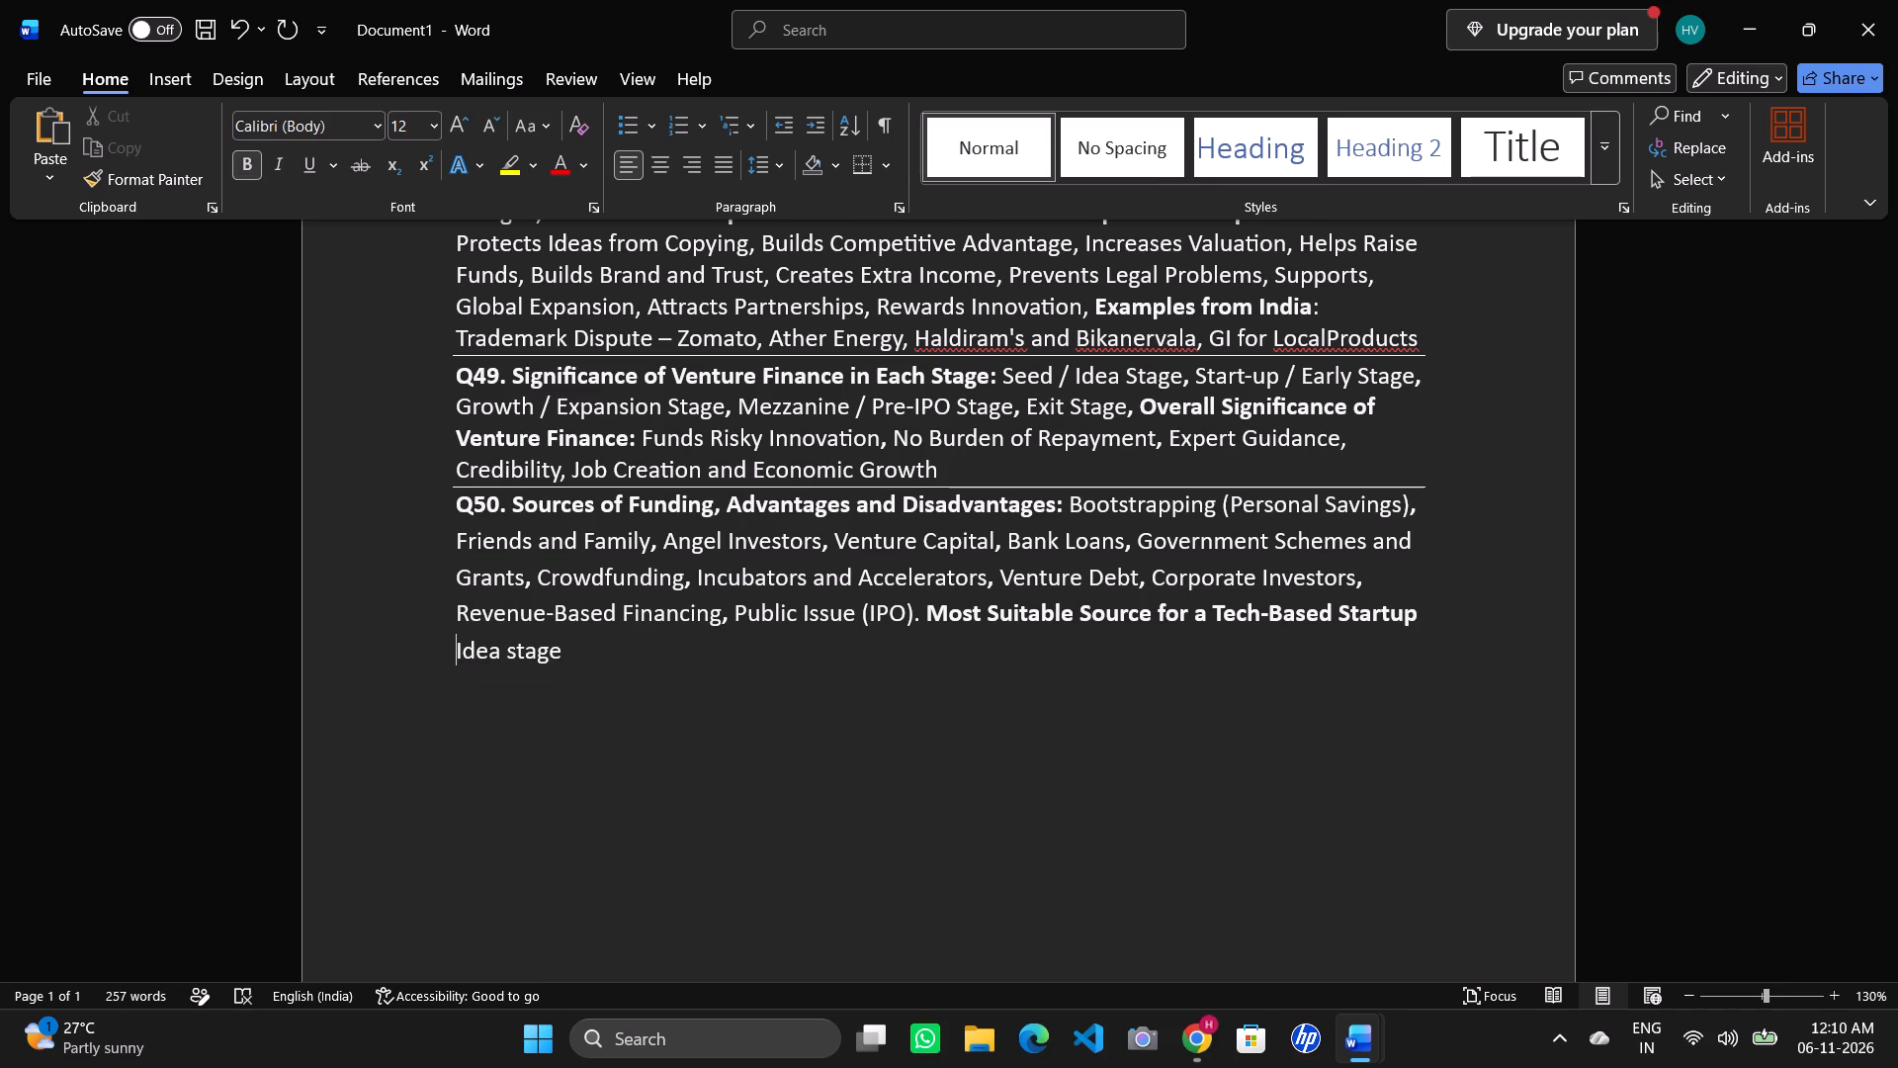
# Add a colon directly after "Startup" in the "Most Suitable Source for a Tech-Based Startup" heading, before "Idea stage".
pyautogui.press('Right')
pyautogui.press('Right')
pyautogui.press('Right')
pyautogui.press('Right')
pyautogui.press('Right')
pyautogui.press('Right')
pyautogui.press('Right')
pyautogui.press('Right')
pyautogui.press('Right')
pyautogui.press('Right')
pyautogui.press('Right')
pyautogui.press('Right')
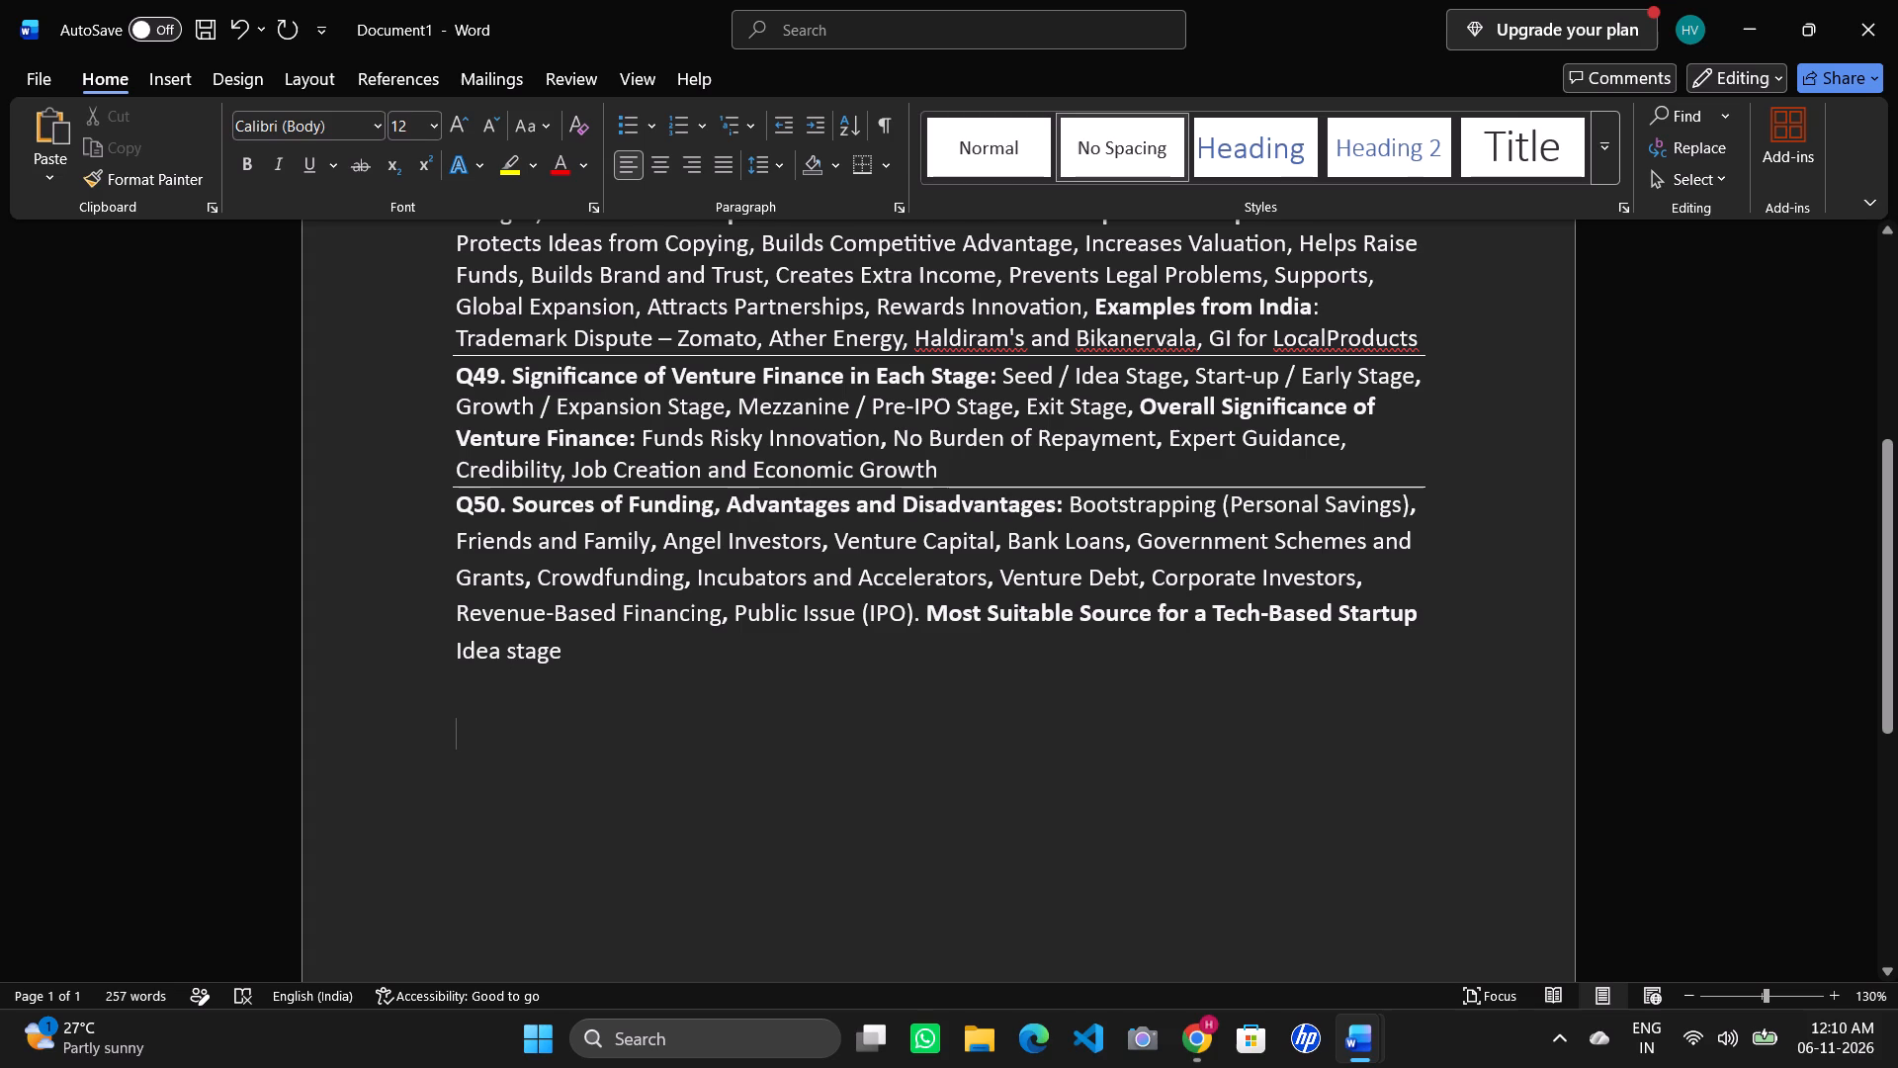
pyautogui.click(1436, 619)
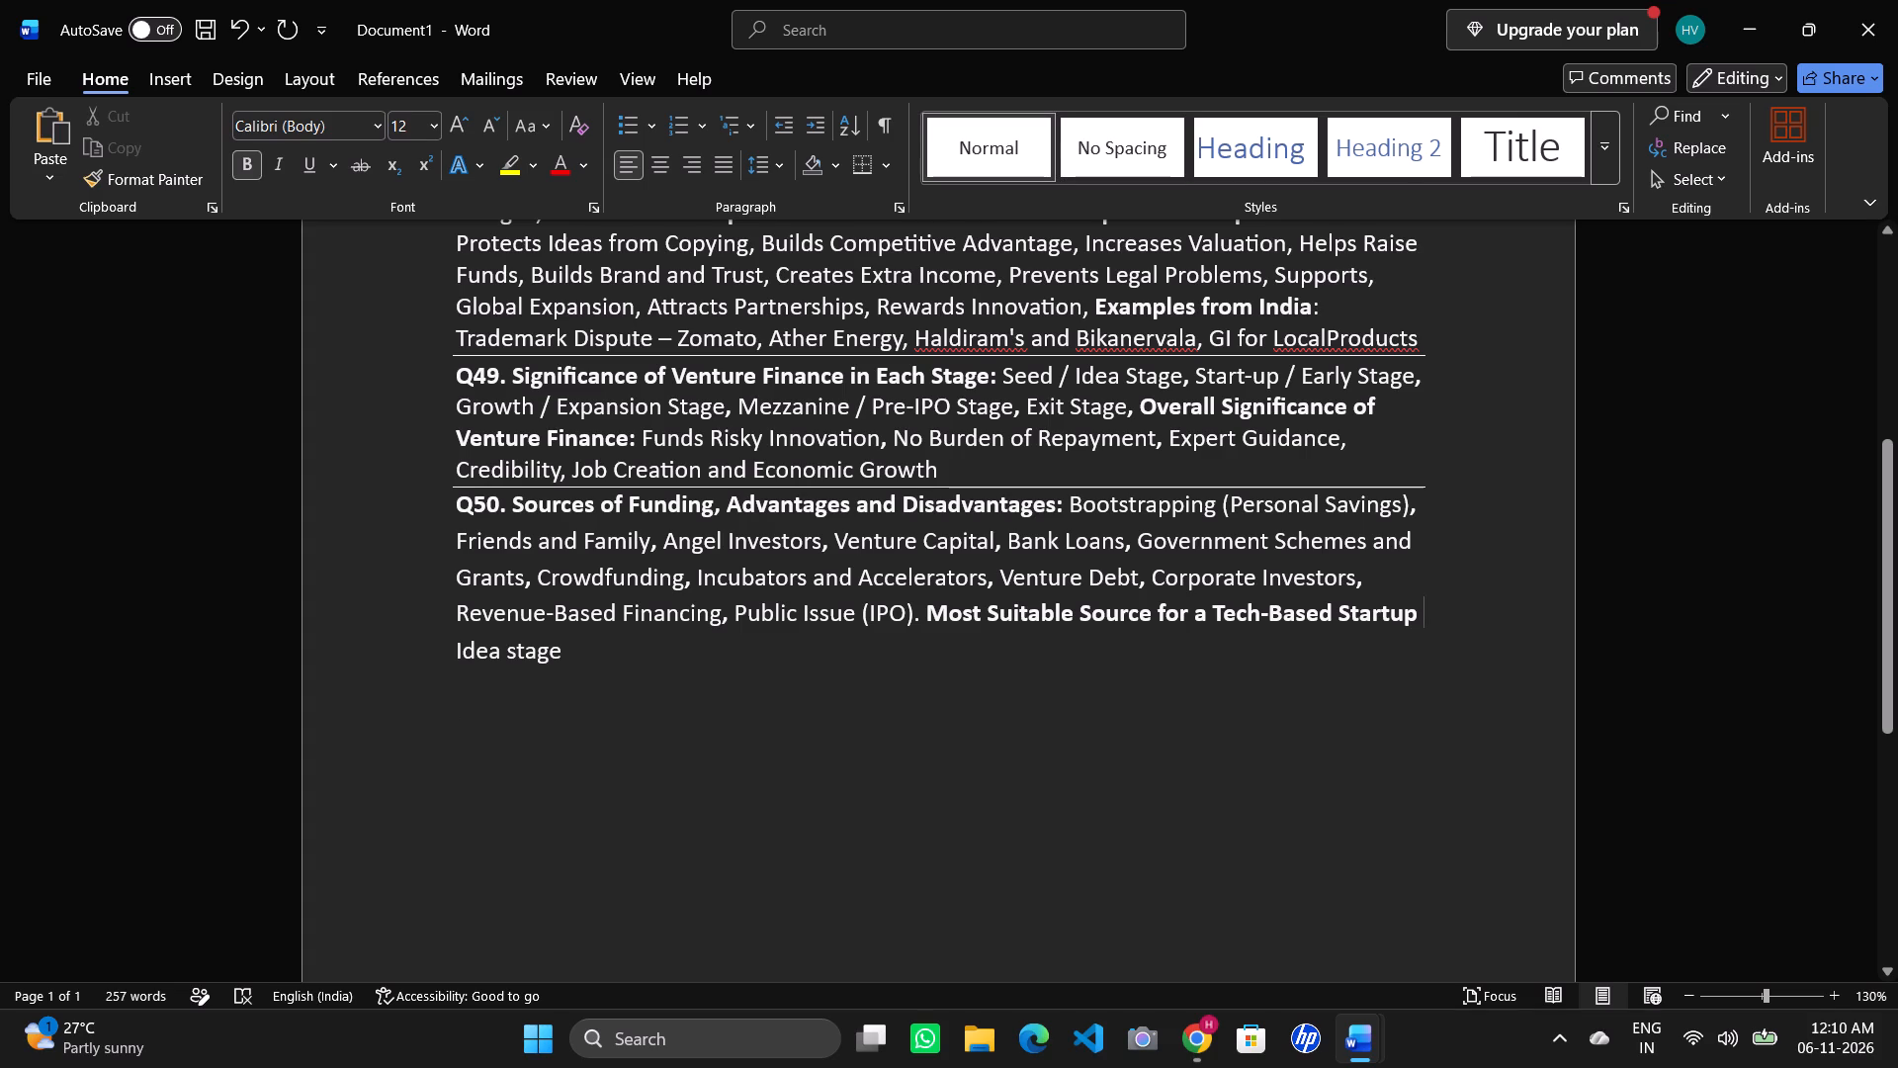
pyautogui.press('Left')
pyautogui.hotkey('shift', ':')
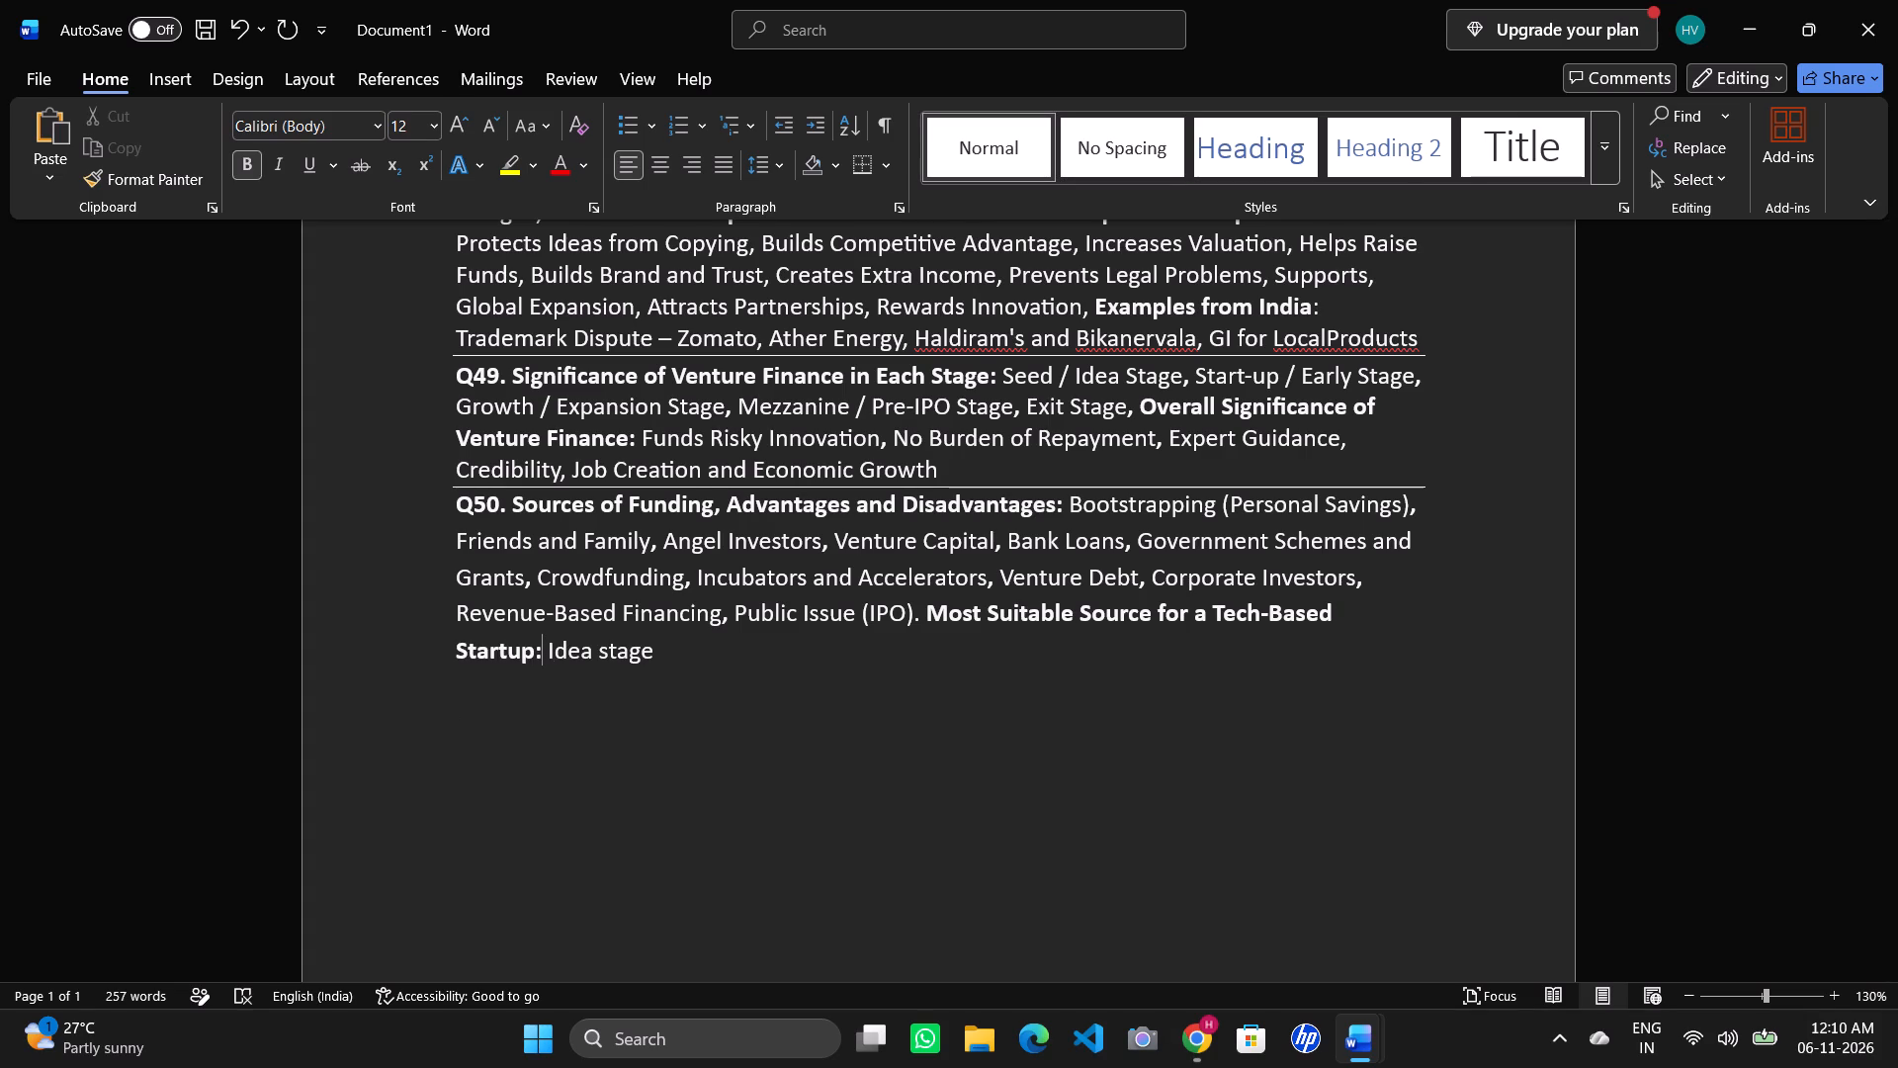
# Delete the space between "Tech-Based" and "Startup" in the Q50 subheading.
pyautogui.press('Left')
pyautogui.press('Left')
pyautogui.press('Left')
pyautogui.press('Left')
pyautogui.press('Left')
pyautogui.press('Left')
pyautogui.press('Left')
pyautogui.press('Left')
pyautogui.press('BackSpace')
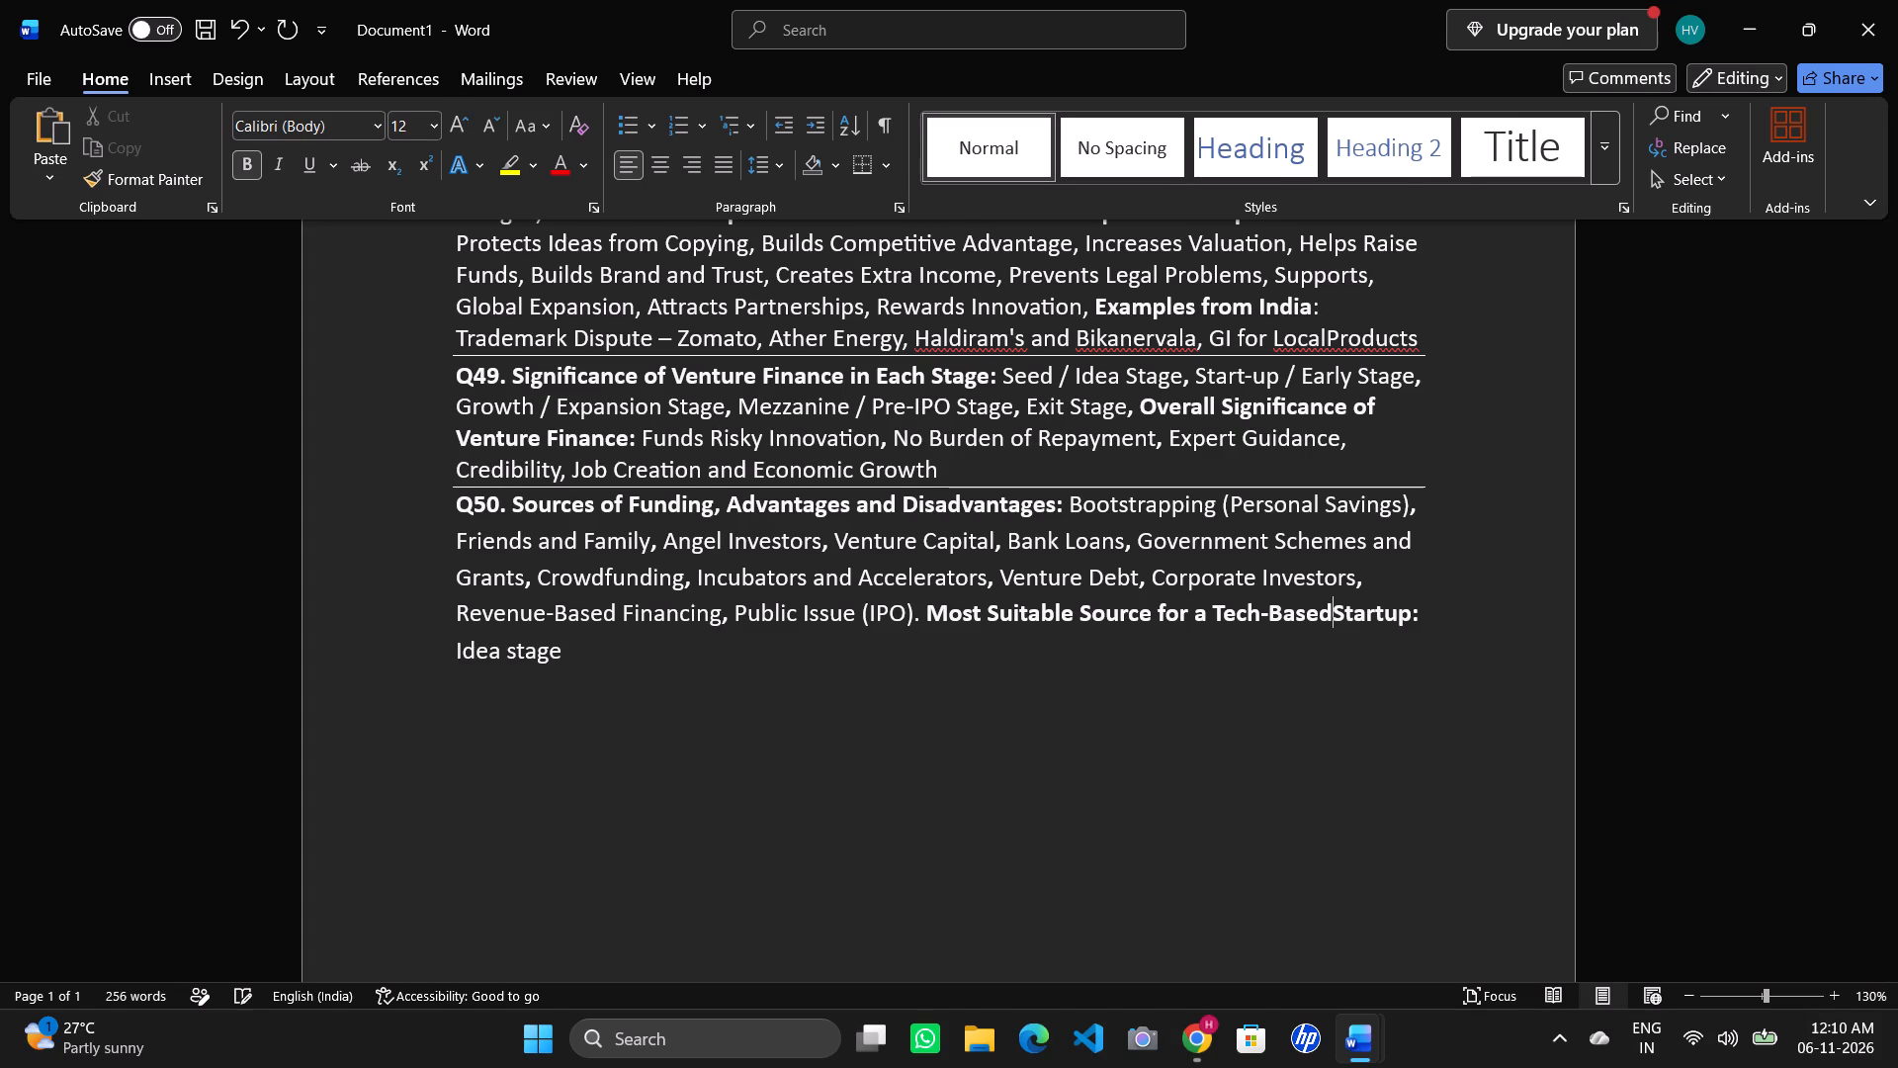
# Restore the space between "Tech-Based" and "Startup:" in the Q50 subheading, keeping a single space before "Idea stage".
pyautogui.press('space')
pyautogui.press('BackSpace')
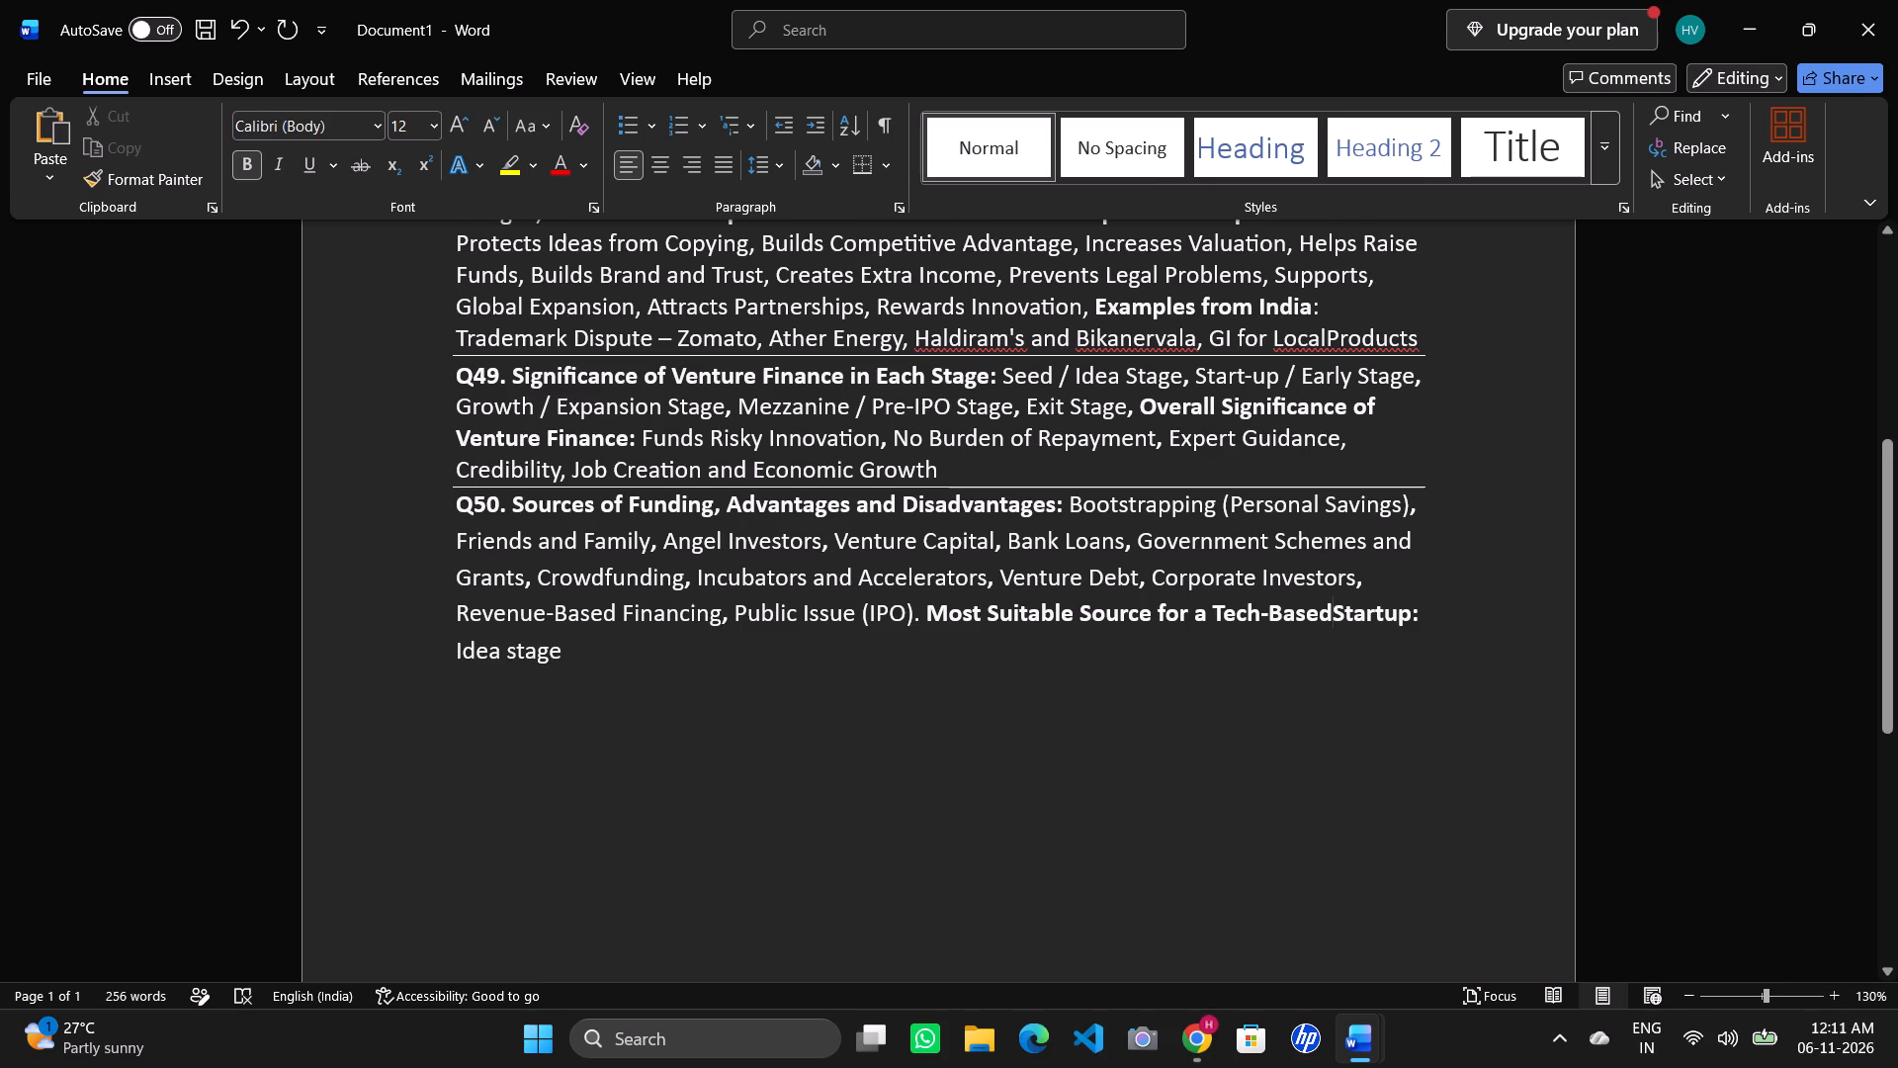
pyautogui.click(563, 664)
pyautogui.click(1342, 613)
pyautogui.click(1435, 614)
pyautogui.press('space')
pyautogui.click(1323, 612)
pyautogui.press('Right')
pyautogui.press('space')
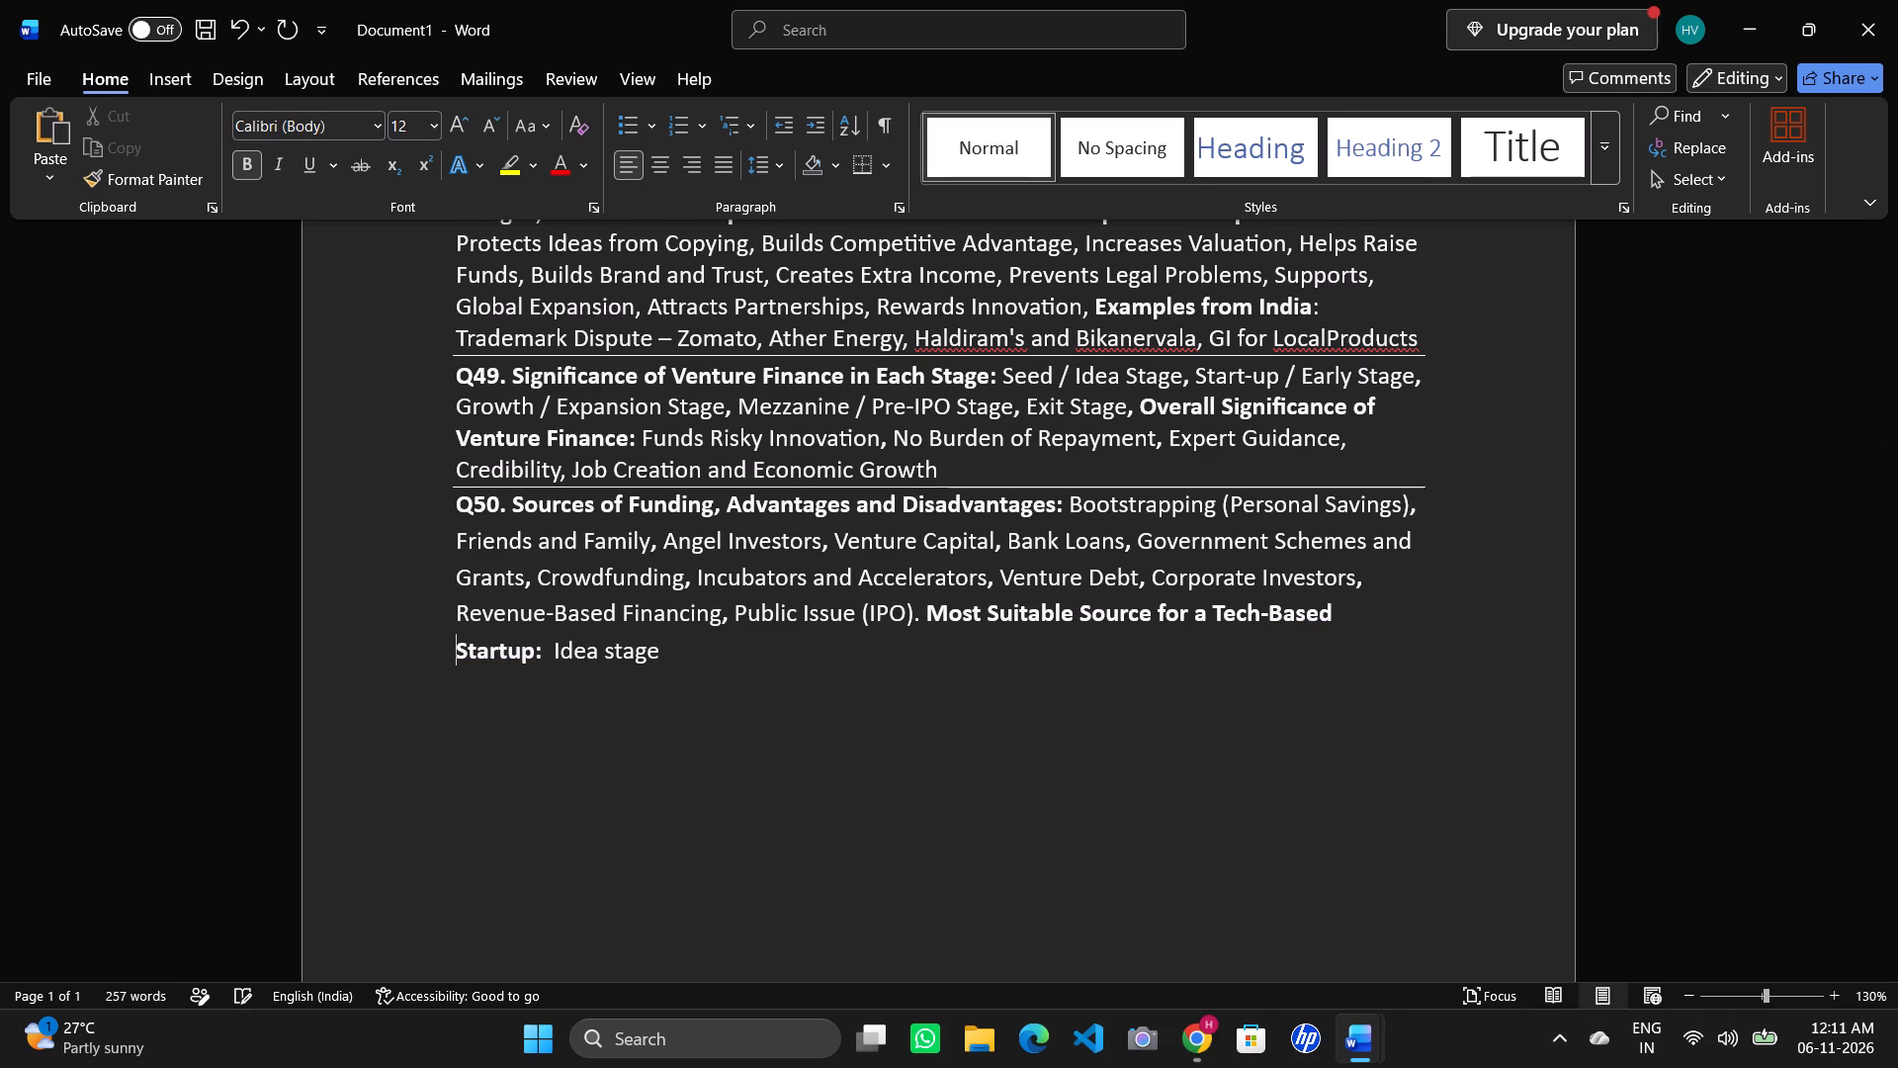
pyautogui.click(555, 659)
pyautogui.press('BackSpace')
# Add a comma after "Idea stage" and append "Seed stage", copied from the Section V PDF, on the same line.
pyautogui.click(658, 654)
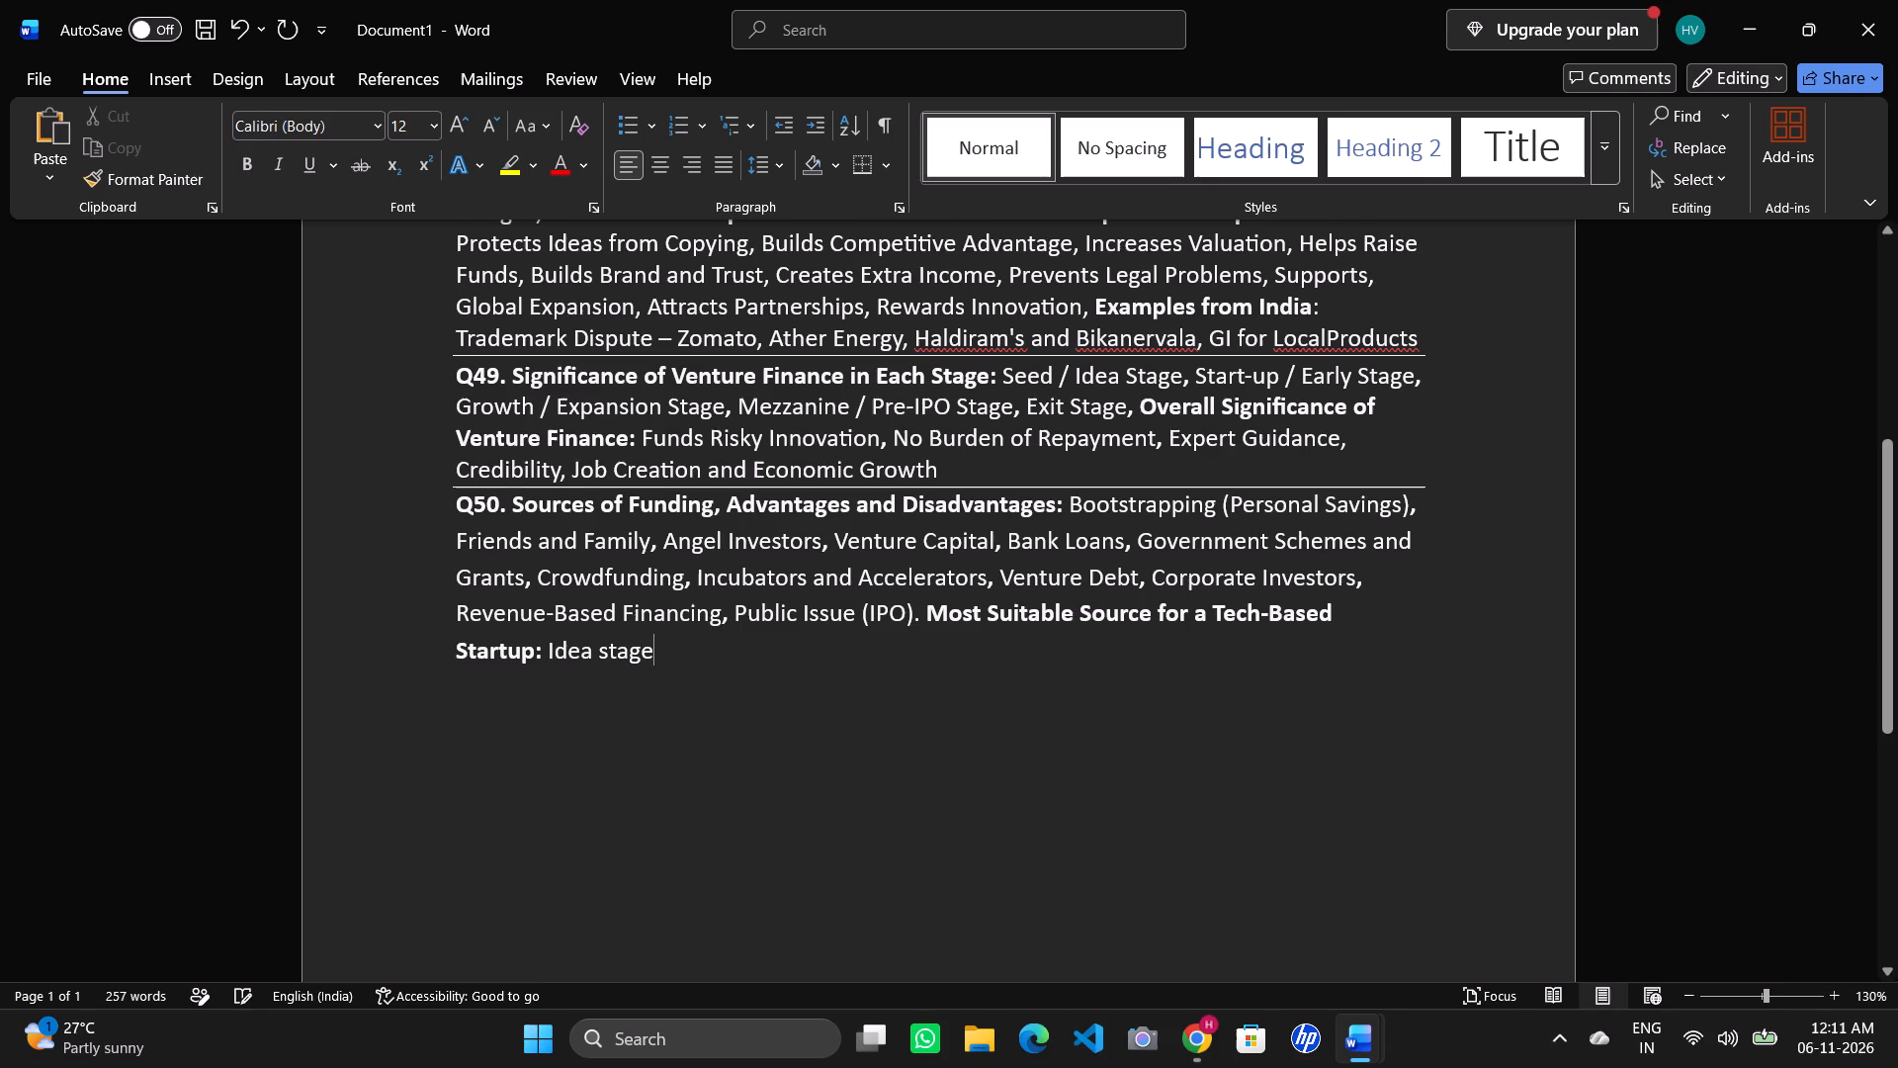
pyautogui.press(',')
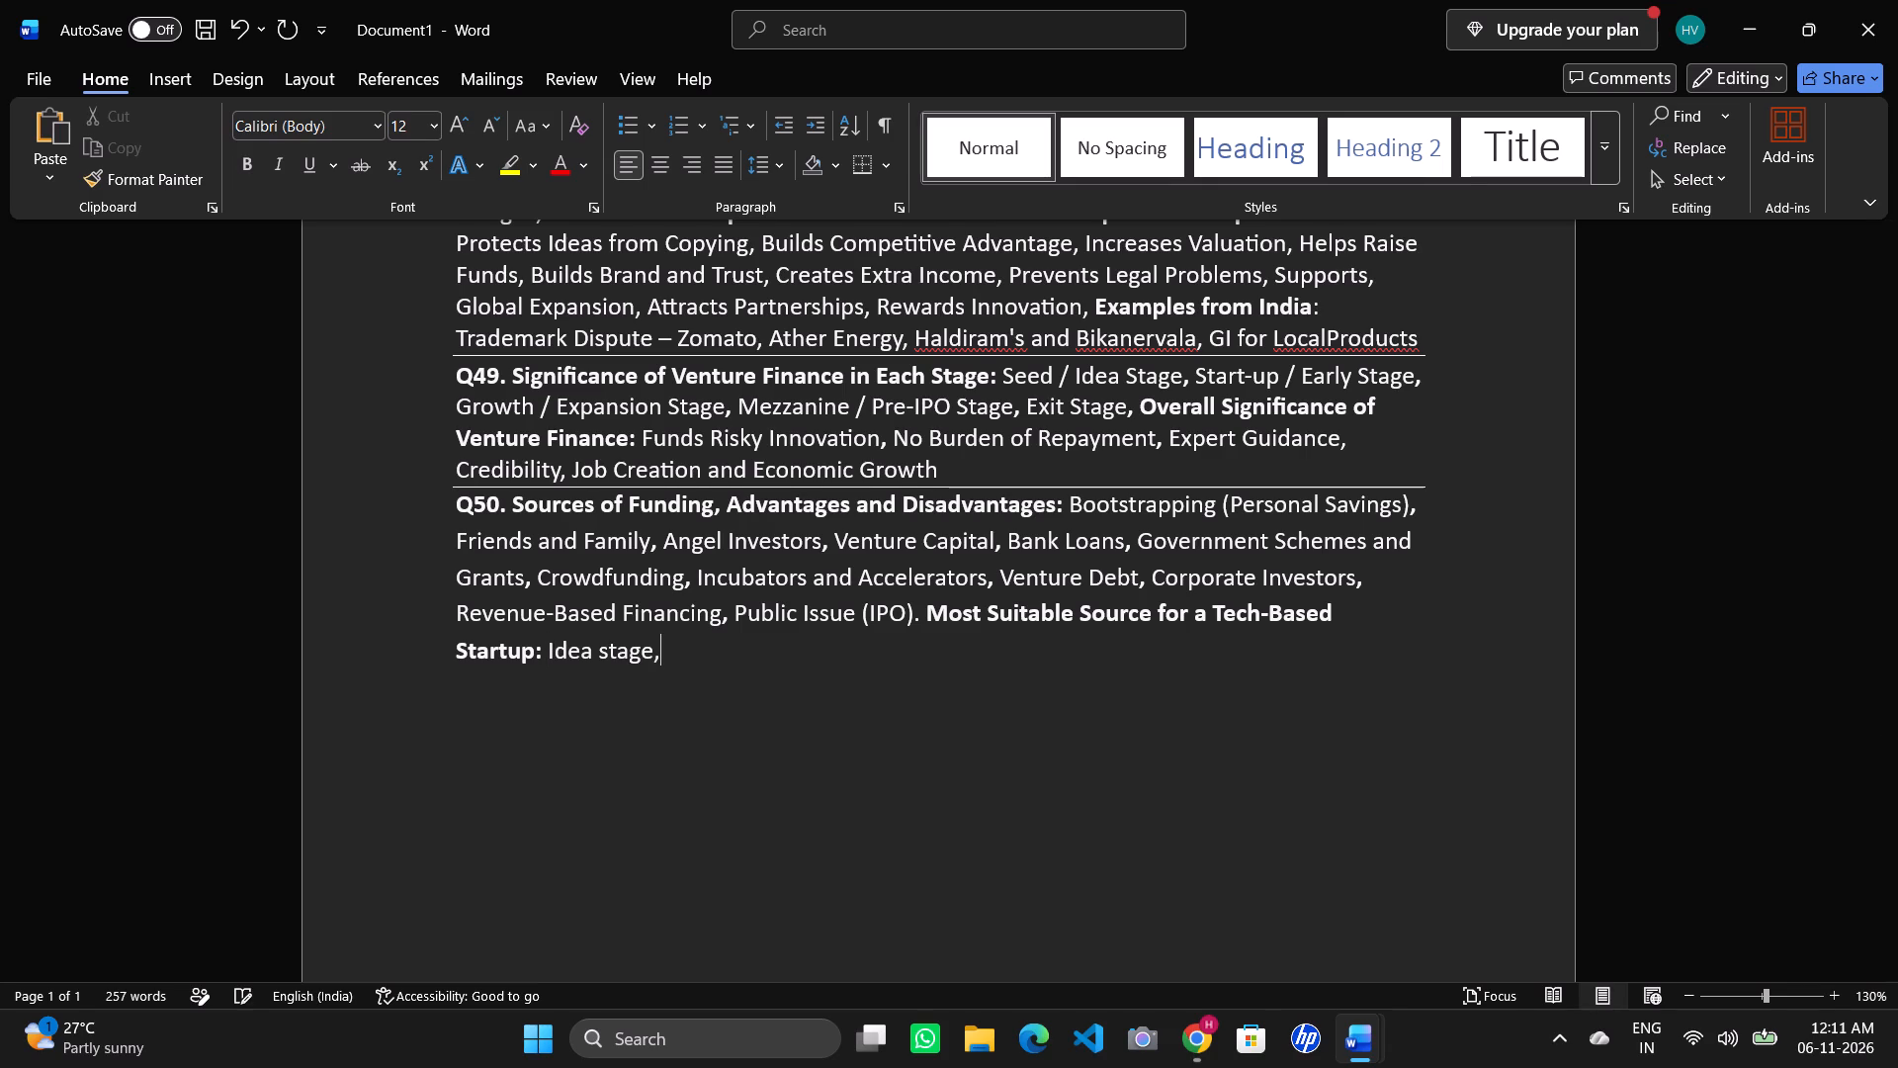
pyautogui.press('Return')
pyautogui.hotkey('alt', 'Tab')
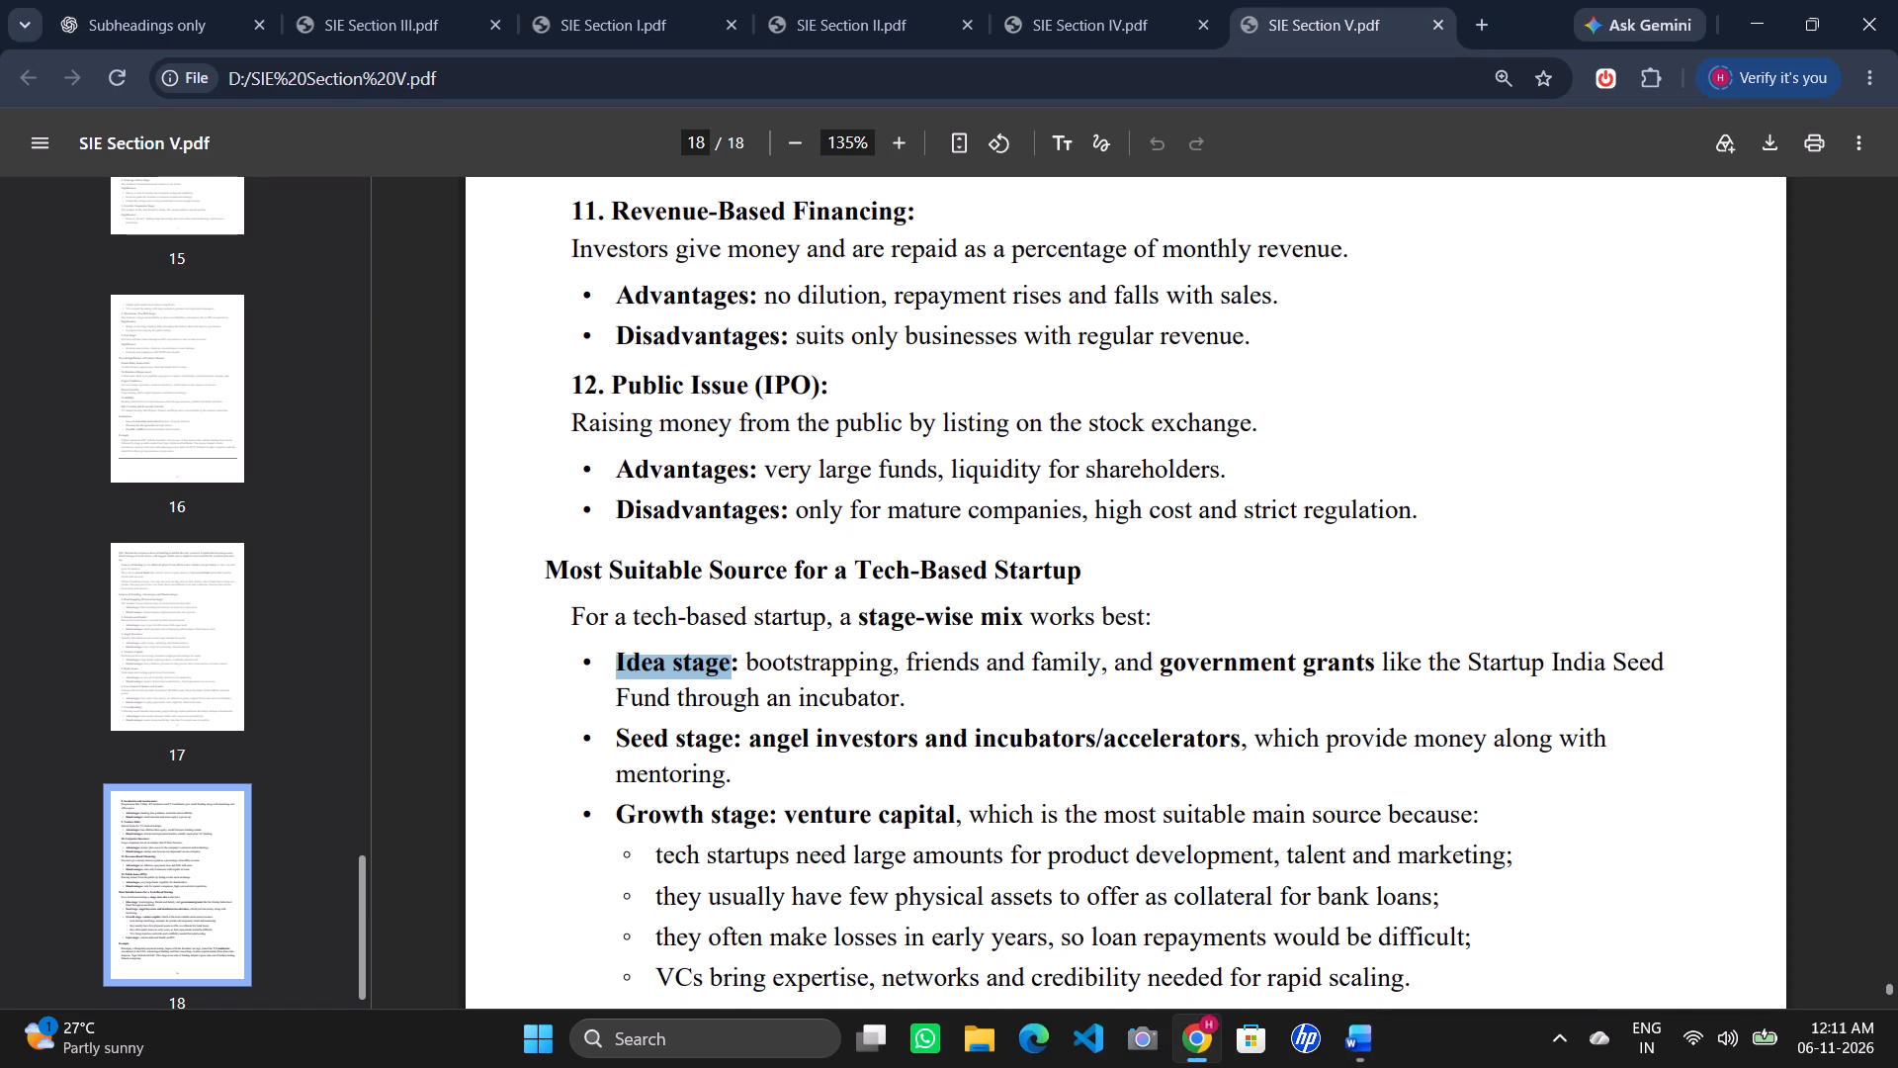
pyautogui.moveTo(731, 740); pyautogui.dragTo(621, 739)
pyautogui.hotkey('ctrl', 'c')
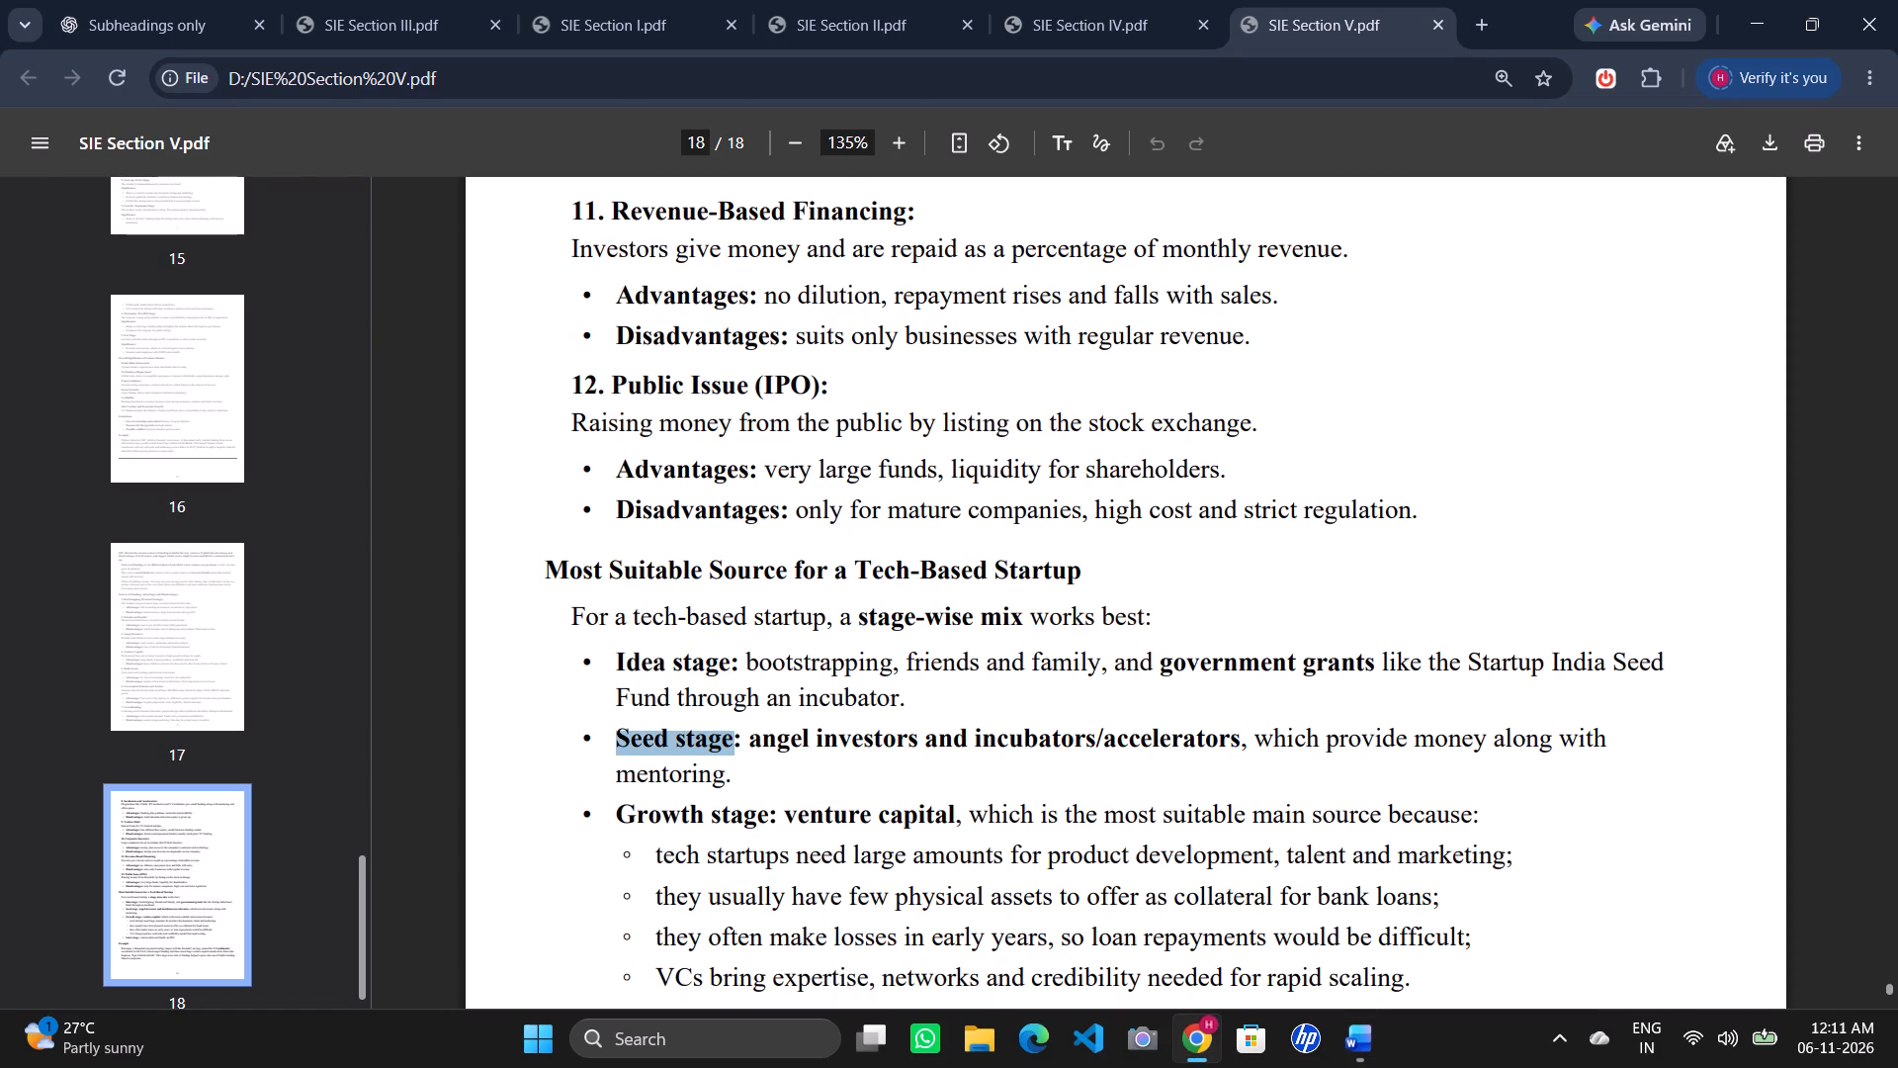
pyautogui.hotkey('alt', 'Tab')
pyautogui.click(667, 665)
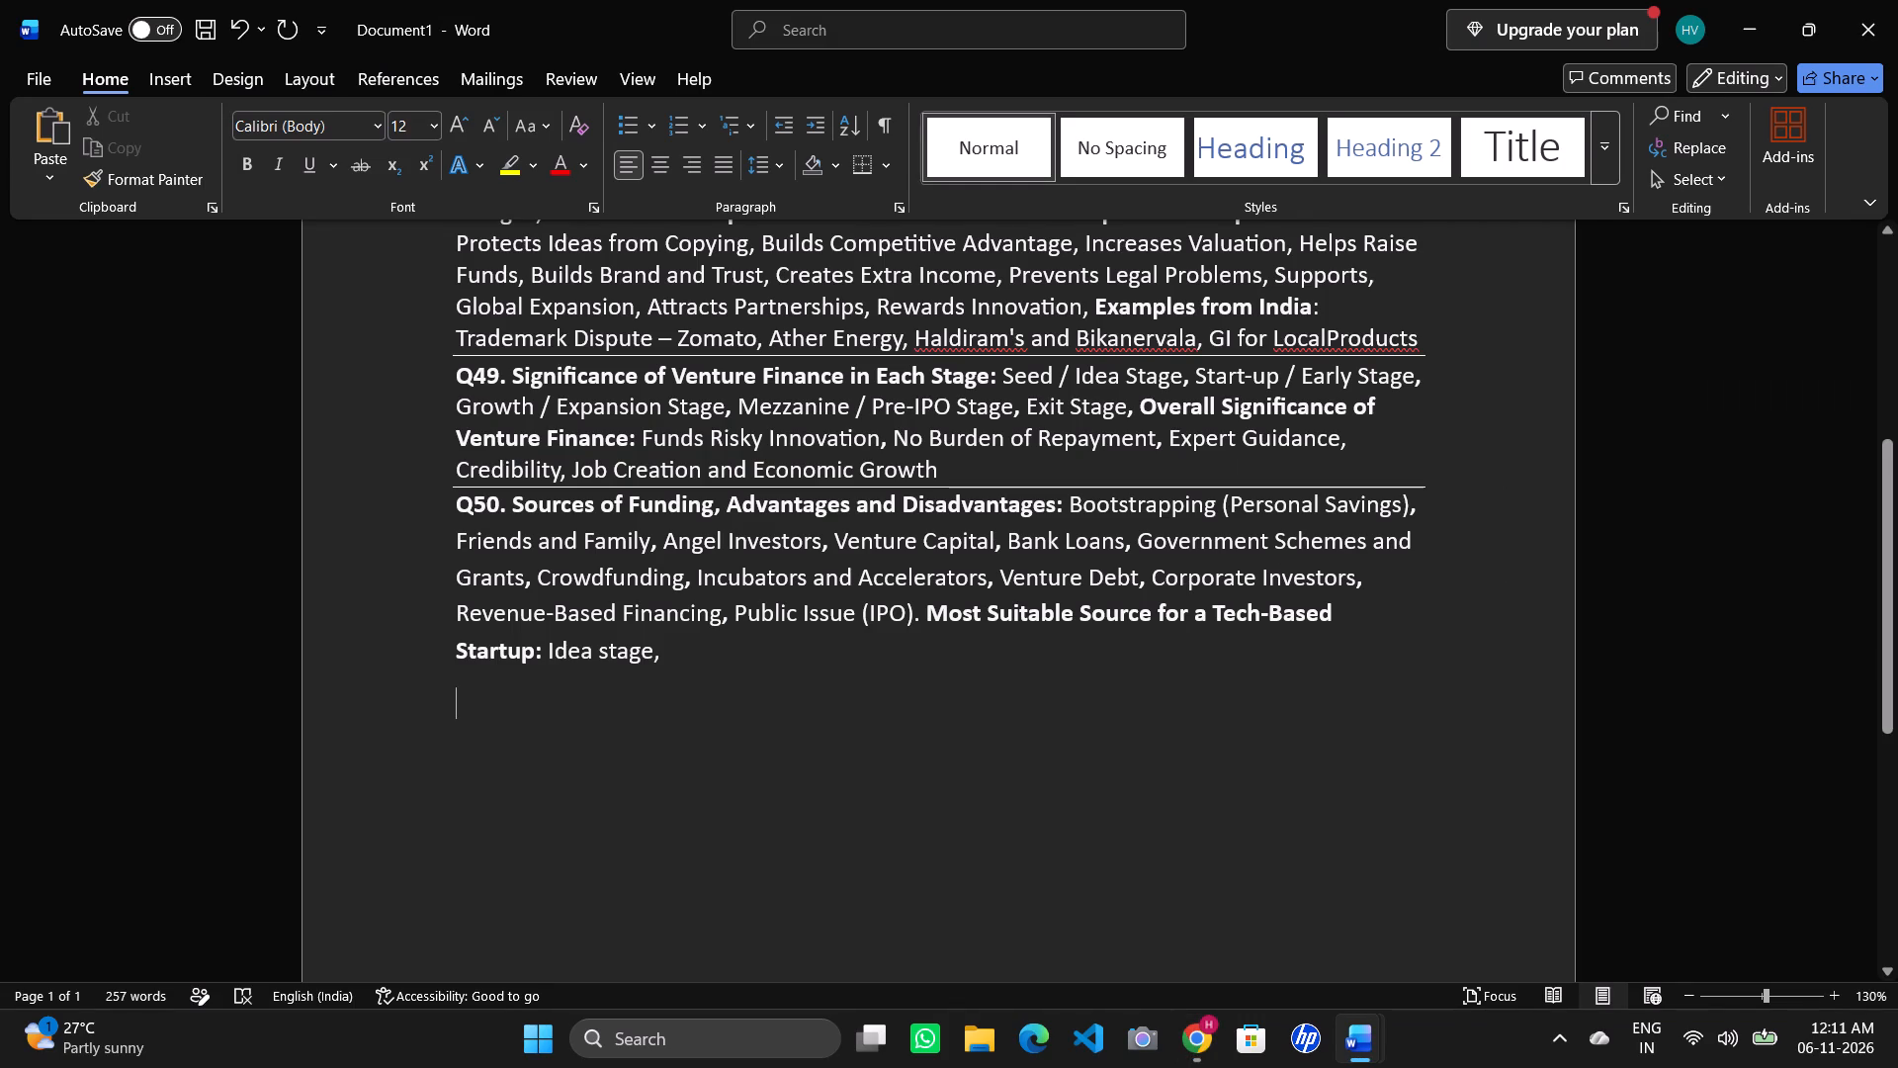
pyautogui.press('space')
pyautogui.hotkey('ctrl', 'v')
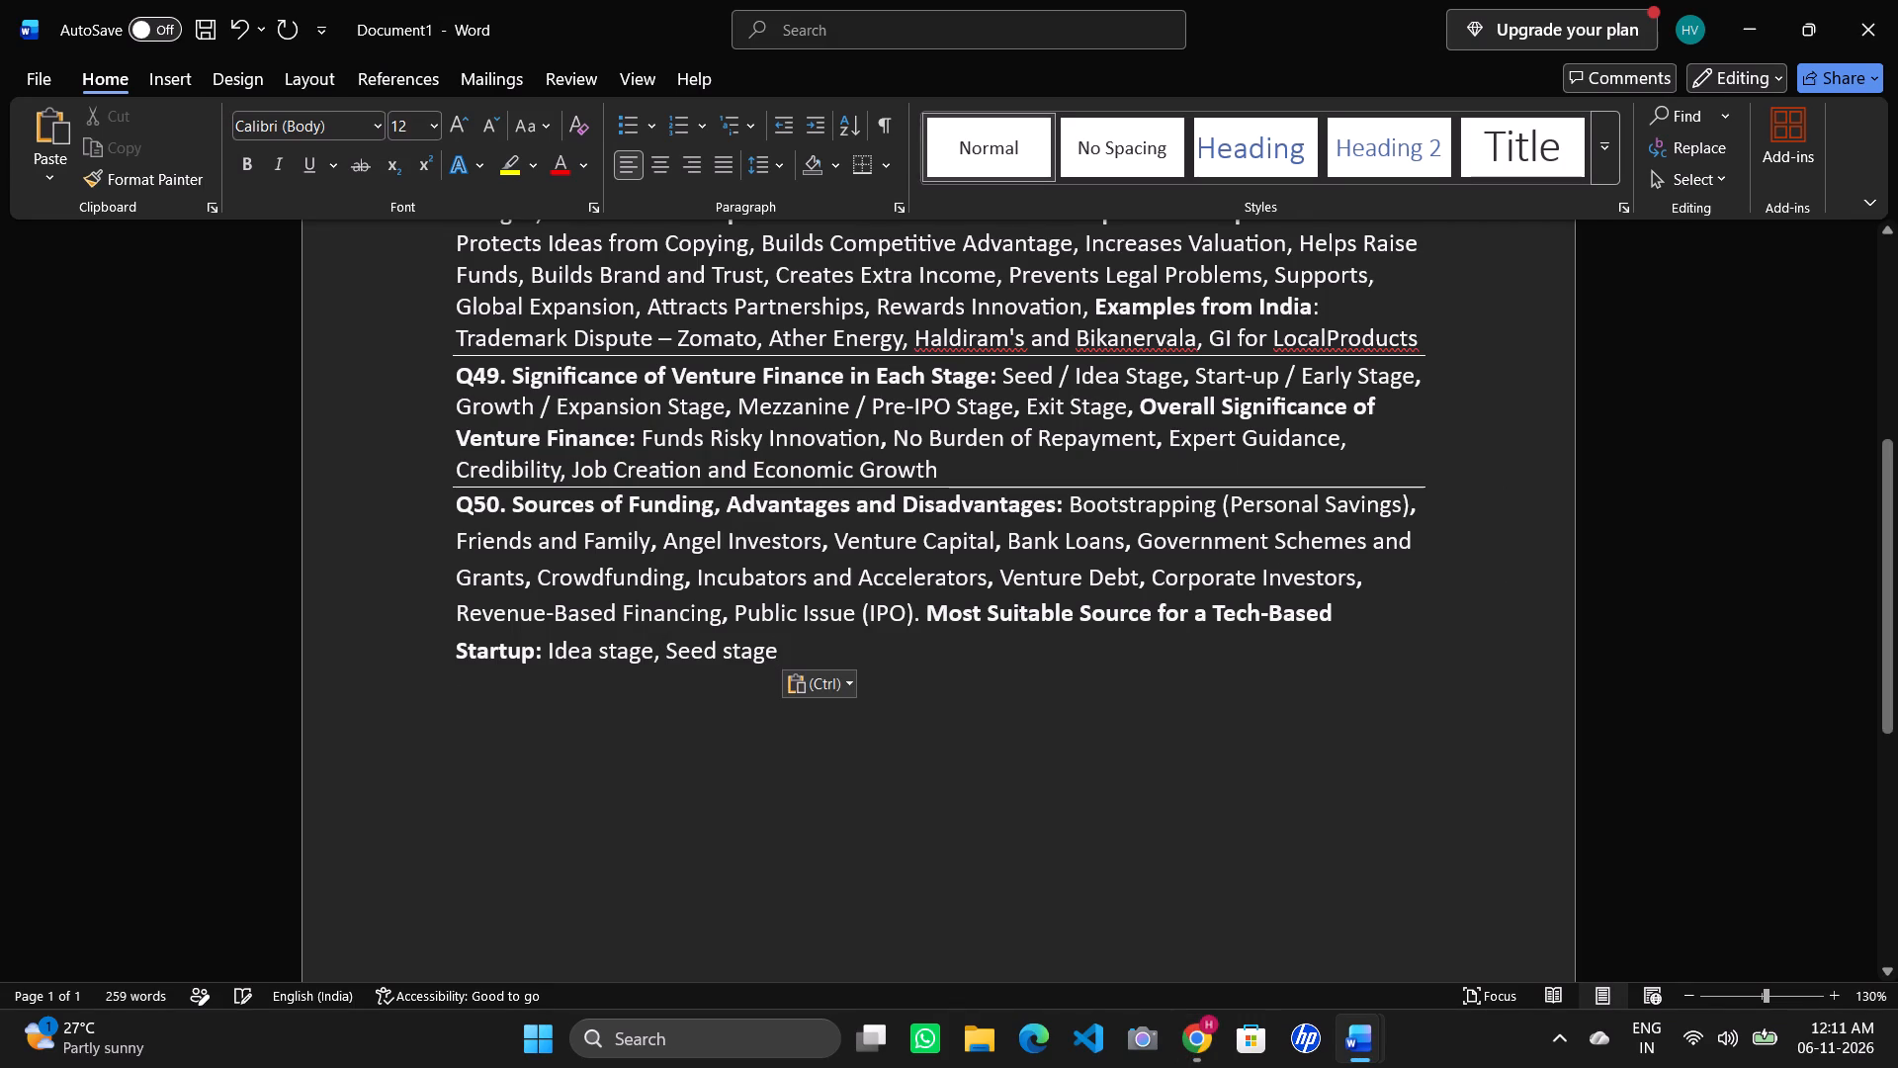
# Copy "Growth stage" from the Section V PDF and append it after "Seed stage", separated by a comma and space.
pyautogui.hotkey('alt', 'Tab')
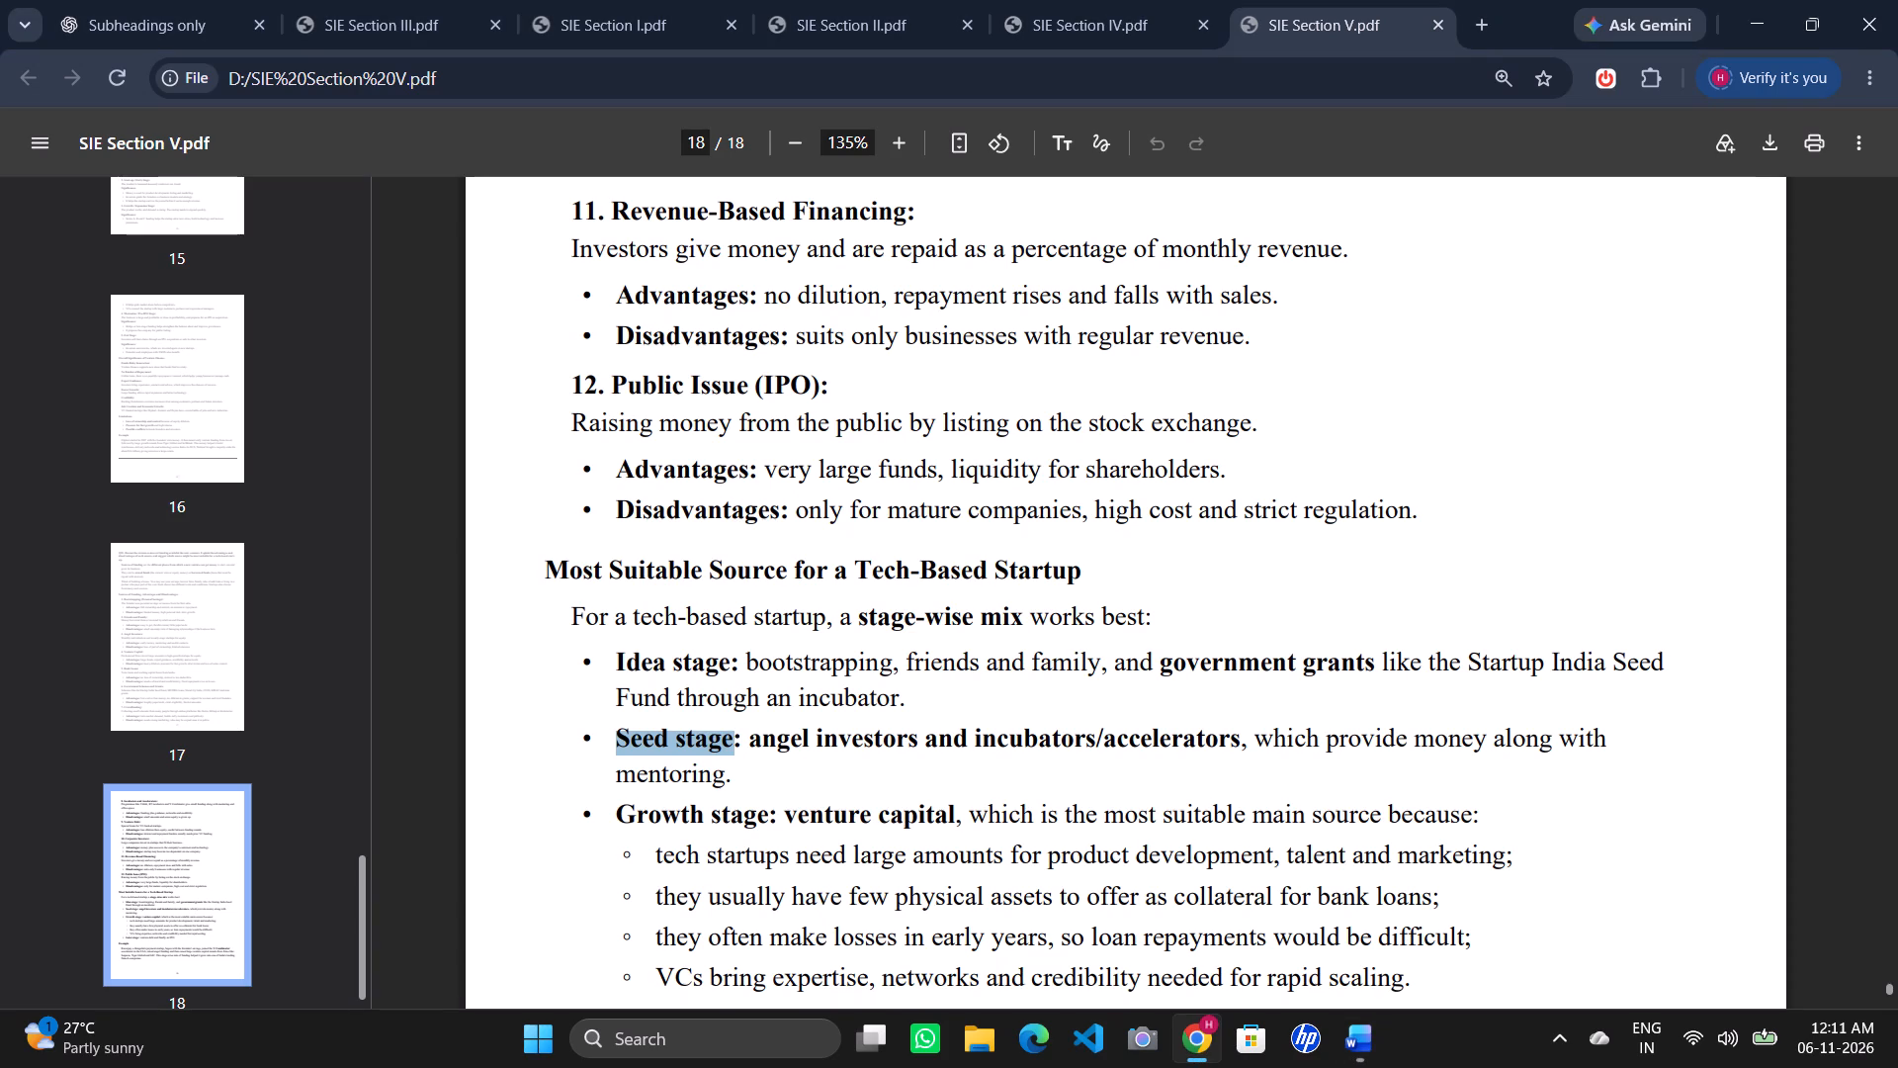
pyautogui.moveTo(770, 815); pyautogui.dragTo(659, 815)
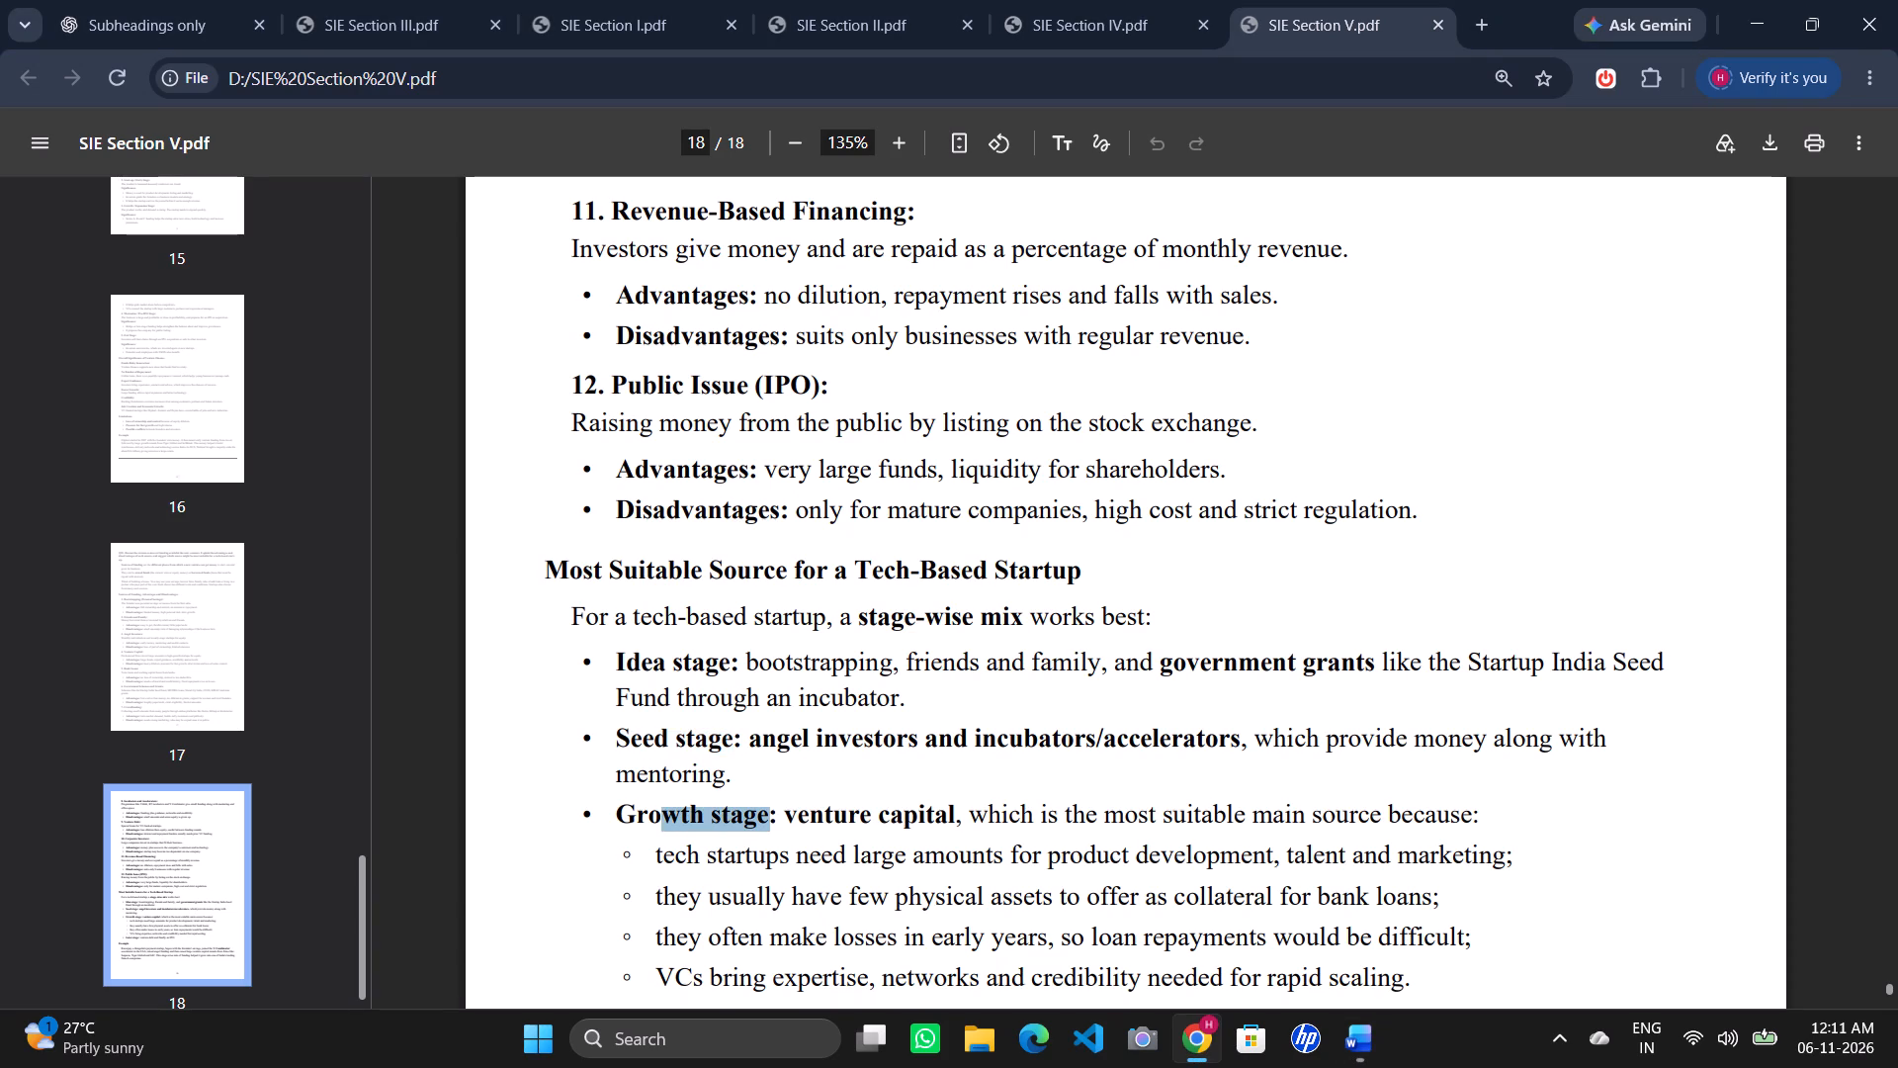
pyautogui.moveTo(659, 815); pyautogui.dragTo(621, 812)
pyautogui.hotkey('ctrl', 'c')
pyautogui.hotkey('alt', 'Tab')
pyautogui.press('space')
pyautogui.write(',')
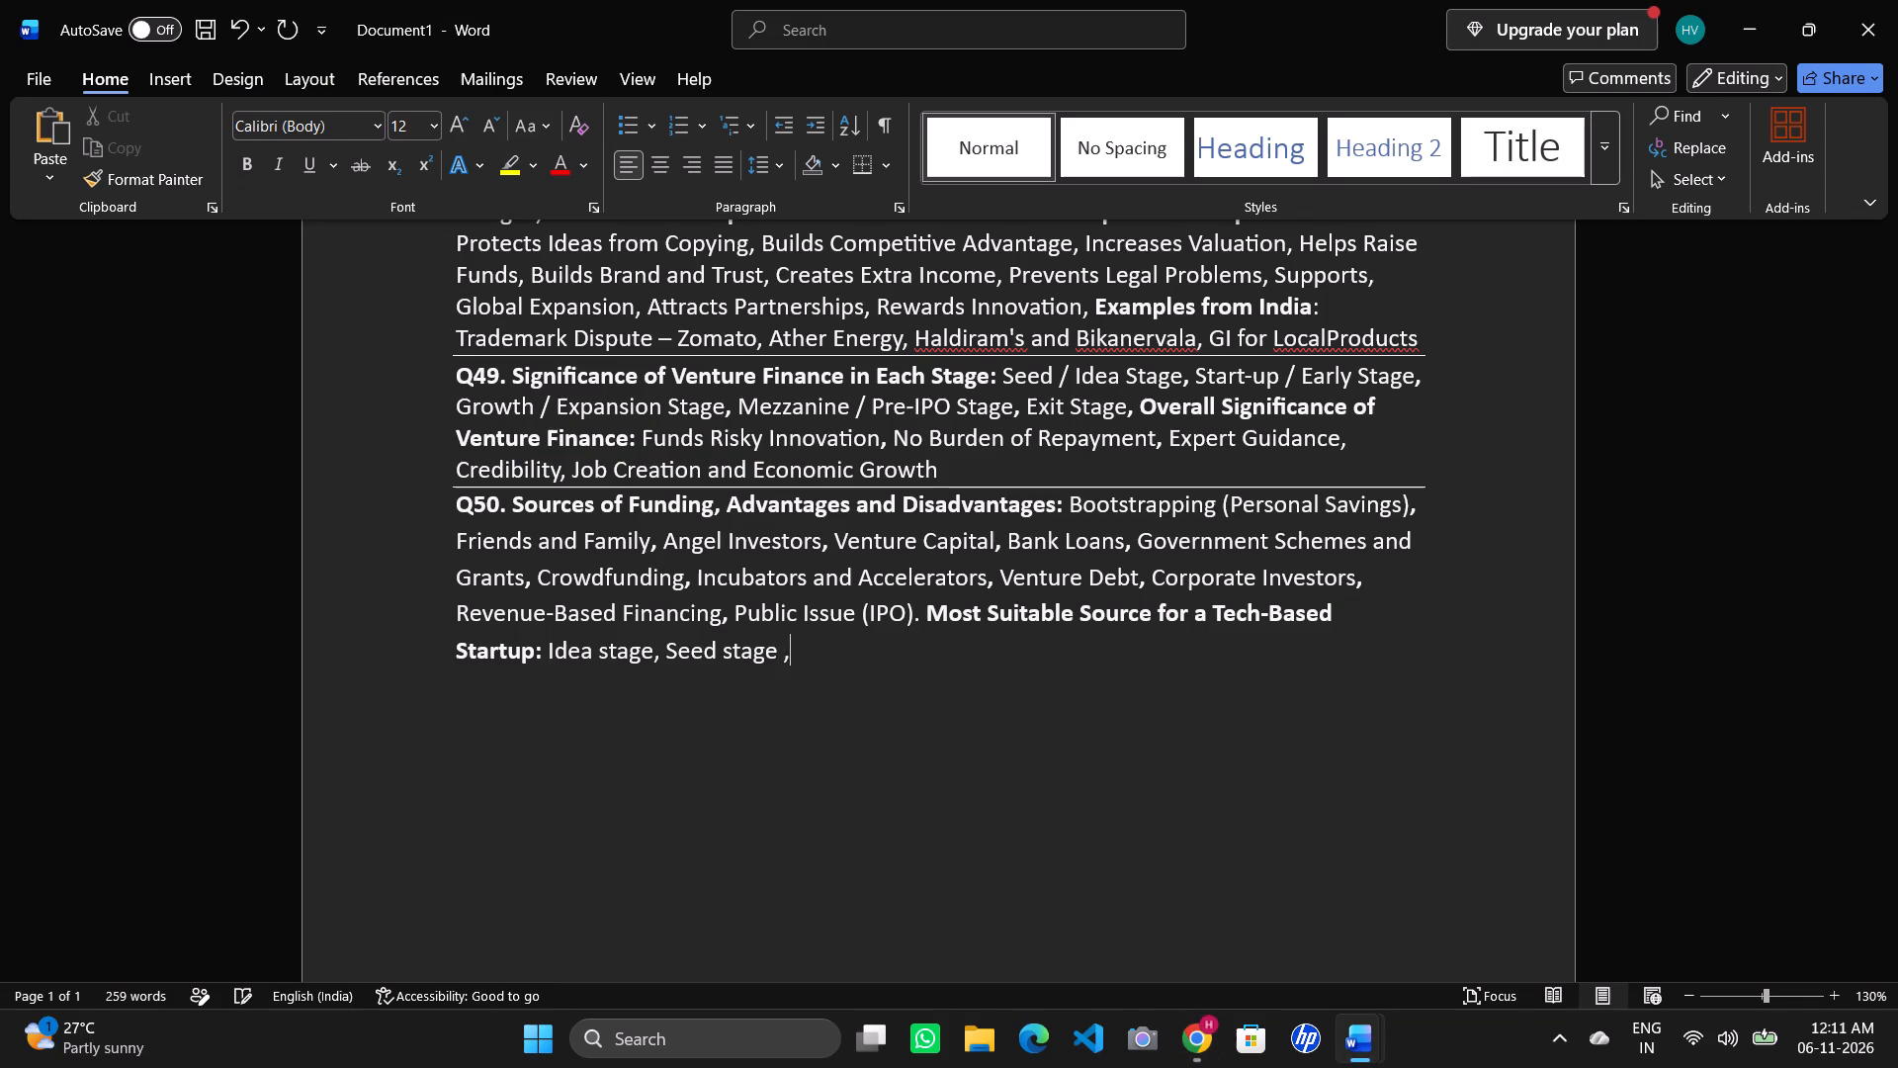
pyautogui.press('BackSpace')
pyautogui.press('BackSpace')
pyautogui.write(',')
pyautogui.press('space')
pyautogui.hotkey('ctrl', 'v')
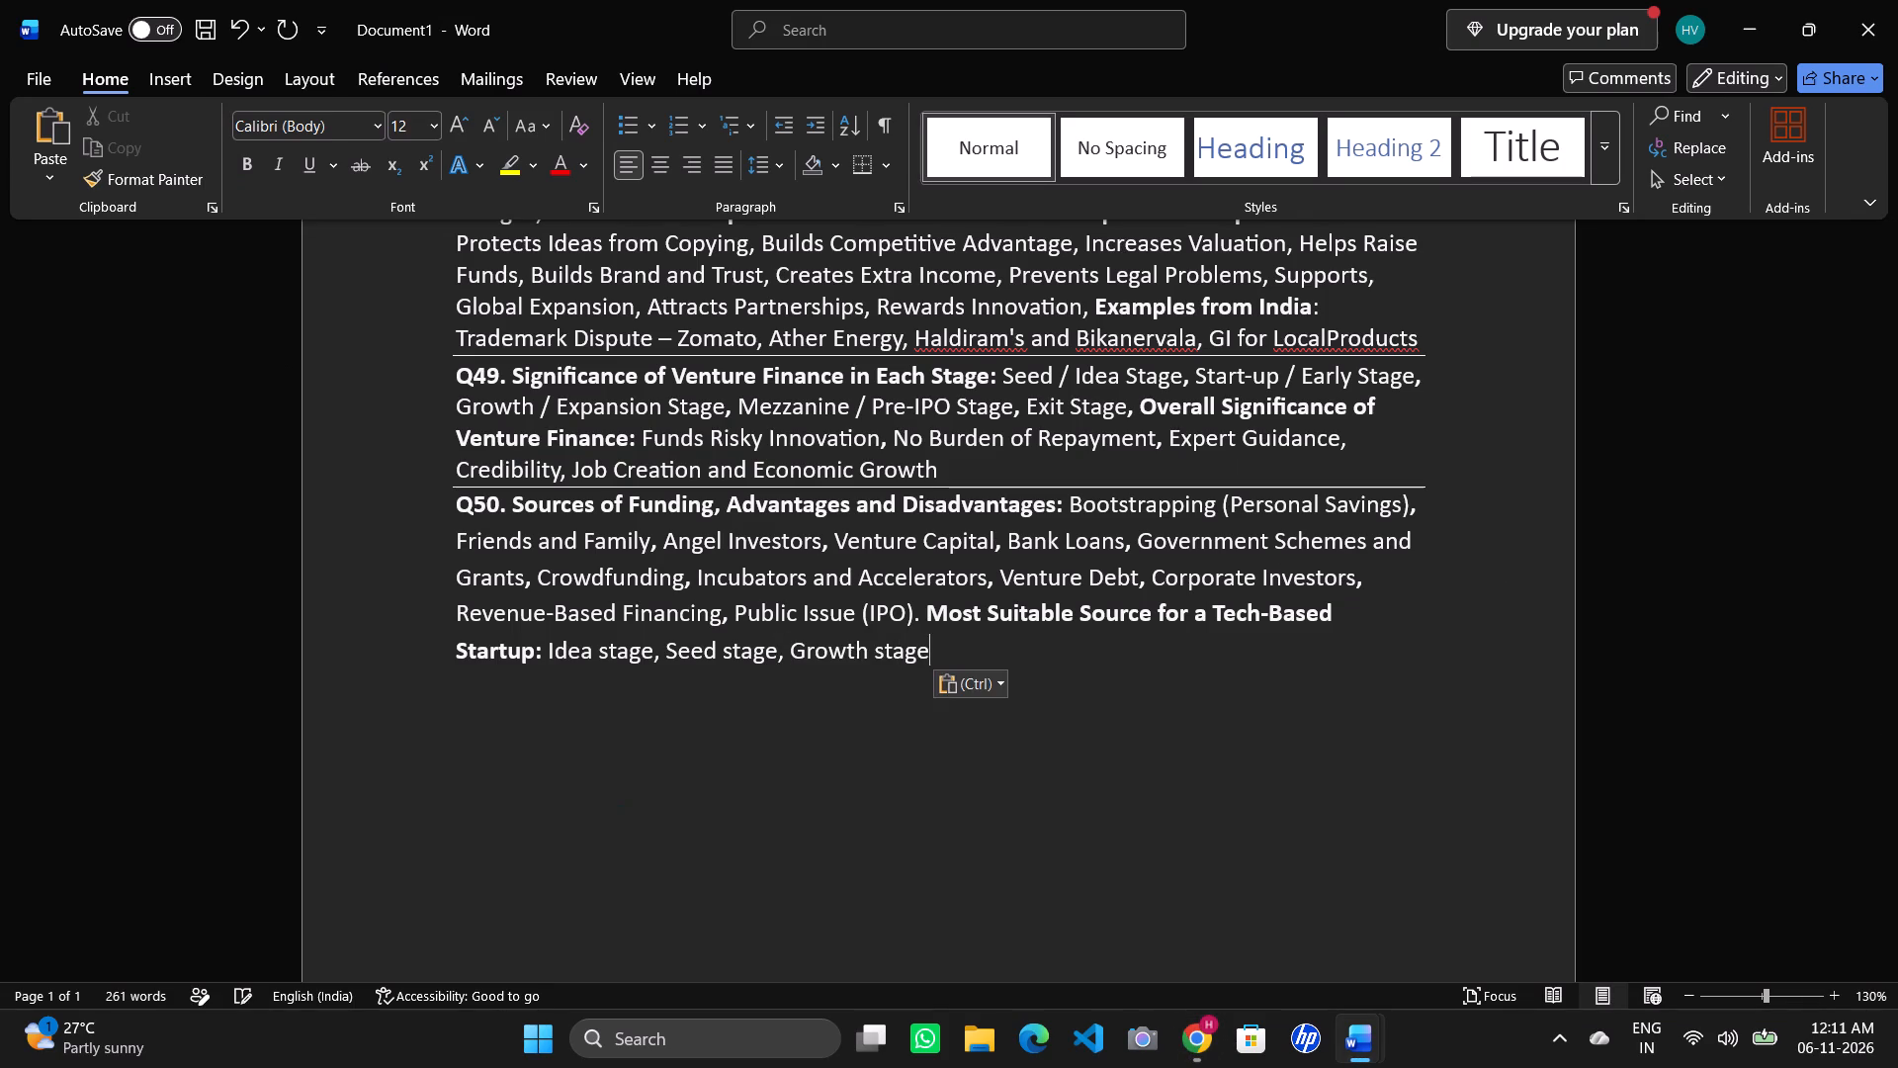
# Copy "Later stage" from the Section V PDF and append it after "Growth stage" in the Word notes, separated by a comma and space.
pyautogui.hotkey('alt', 'Tab')
pyautogui.scroll(-2, 621, 812)
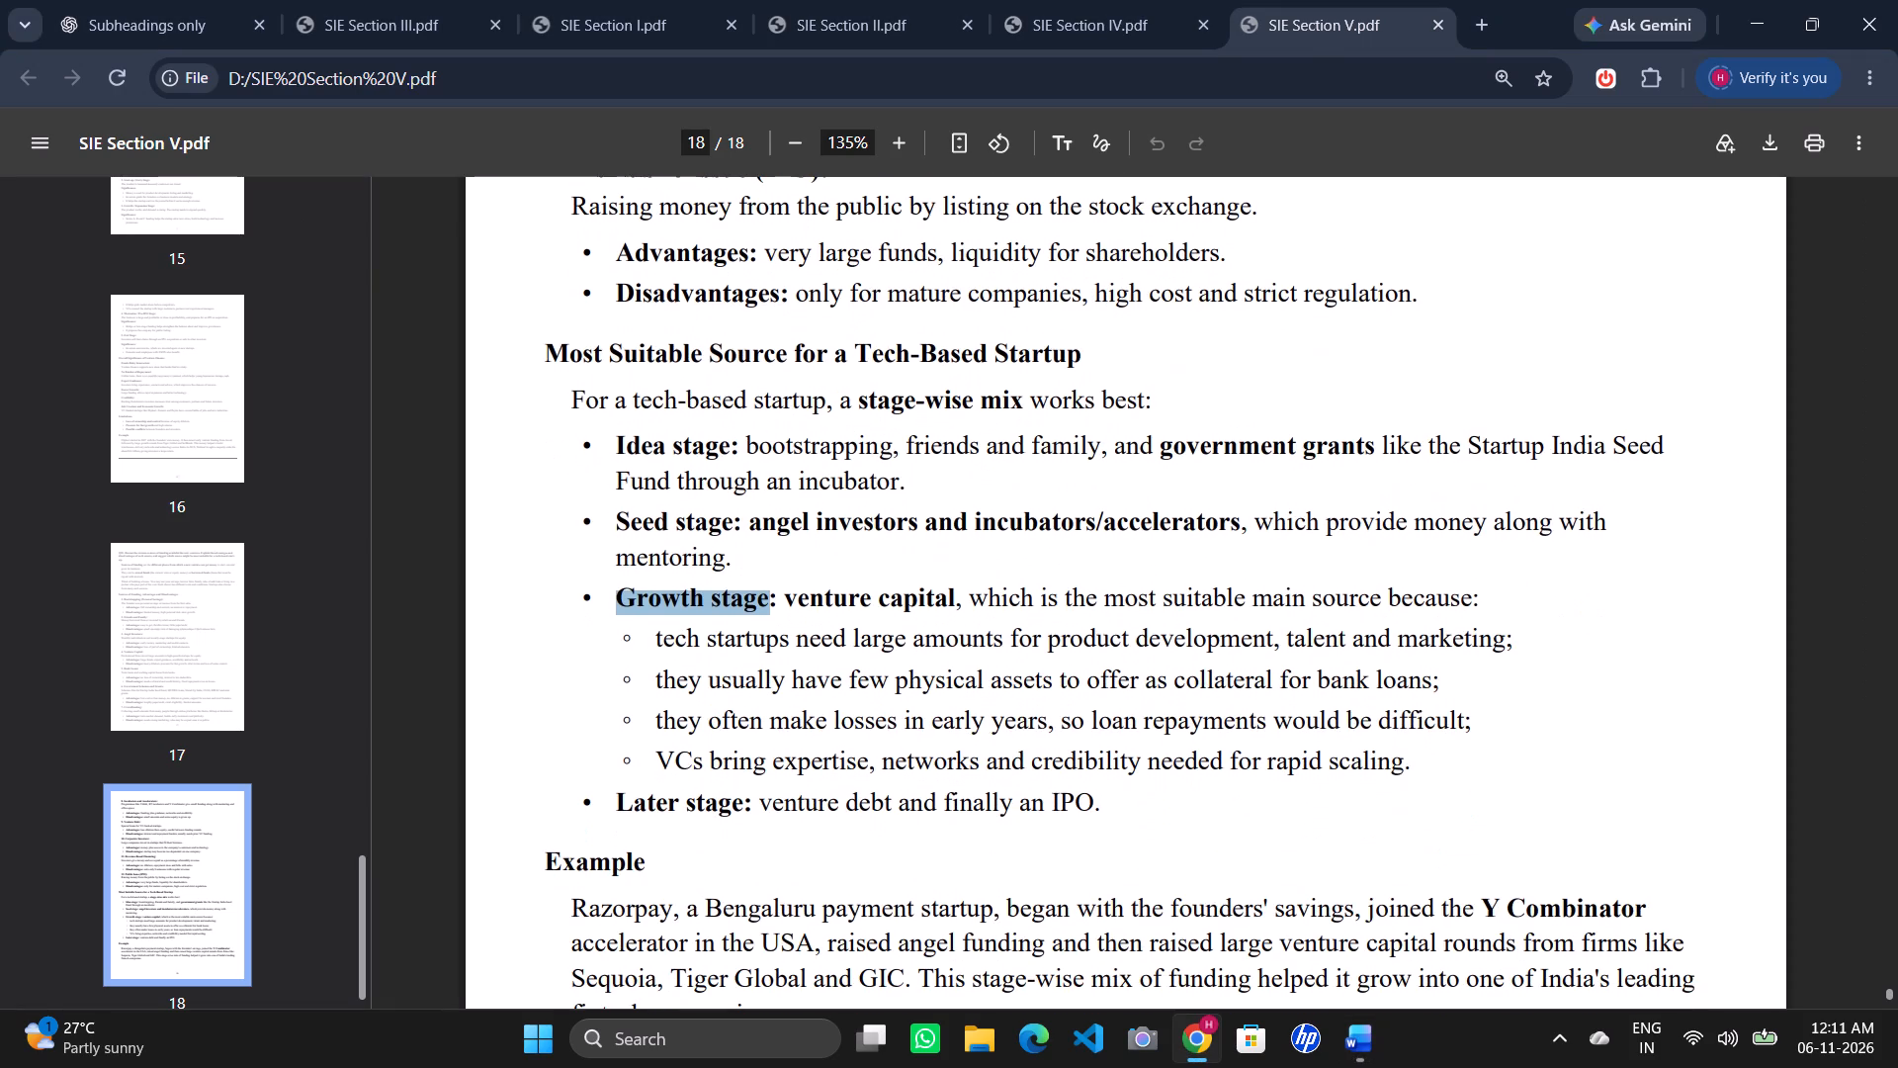
pyautogui.moveTo(736, 806); pyautogui.dragTo(616, 809)
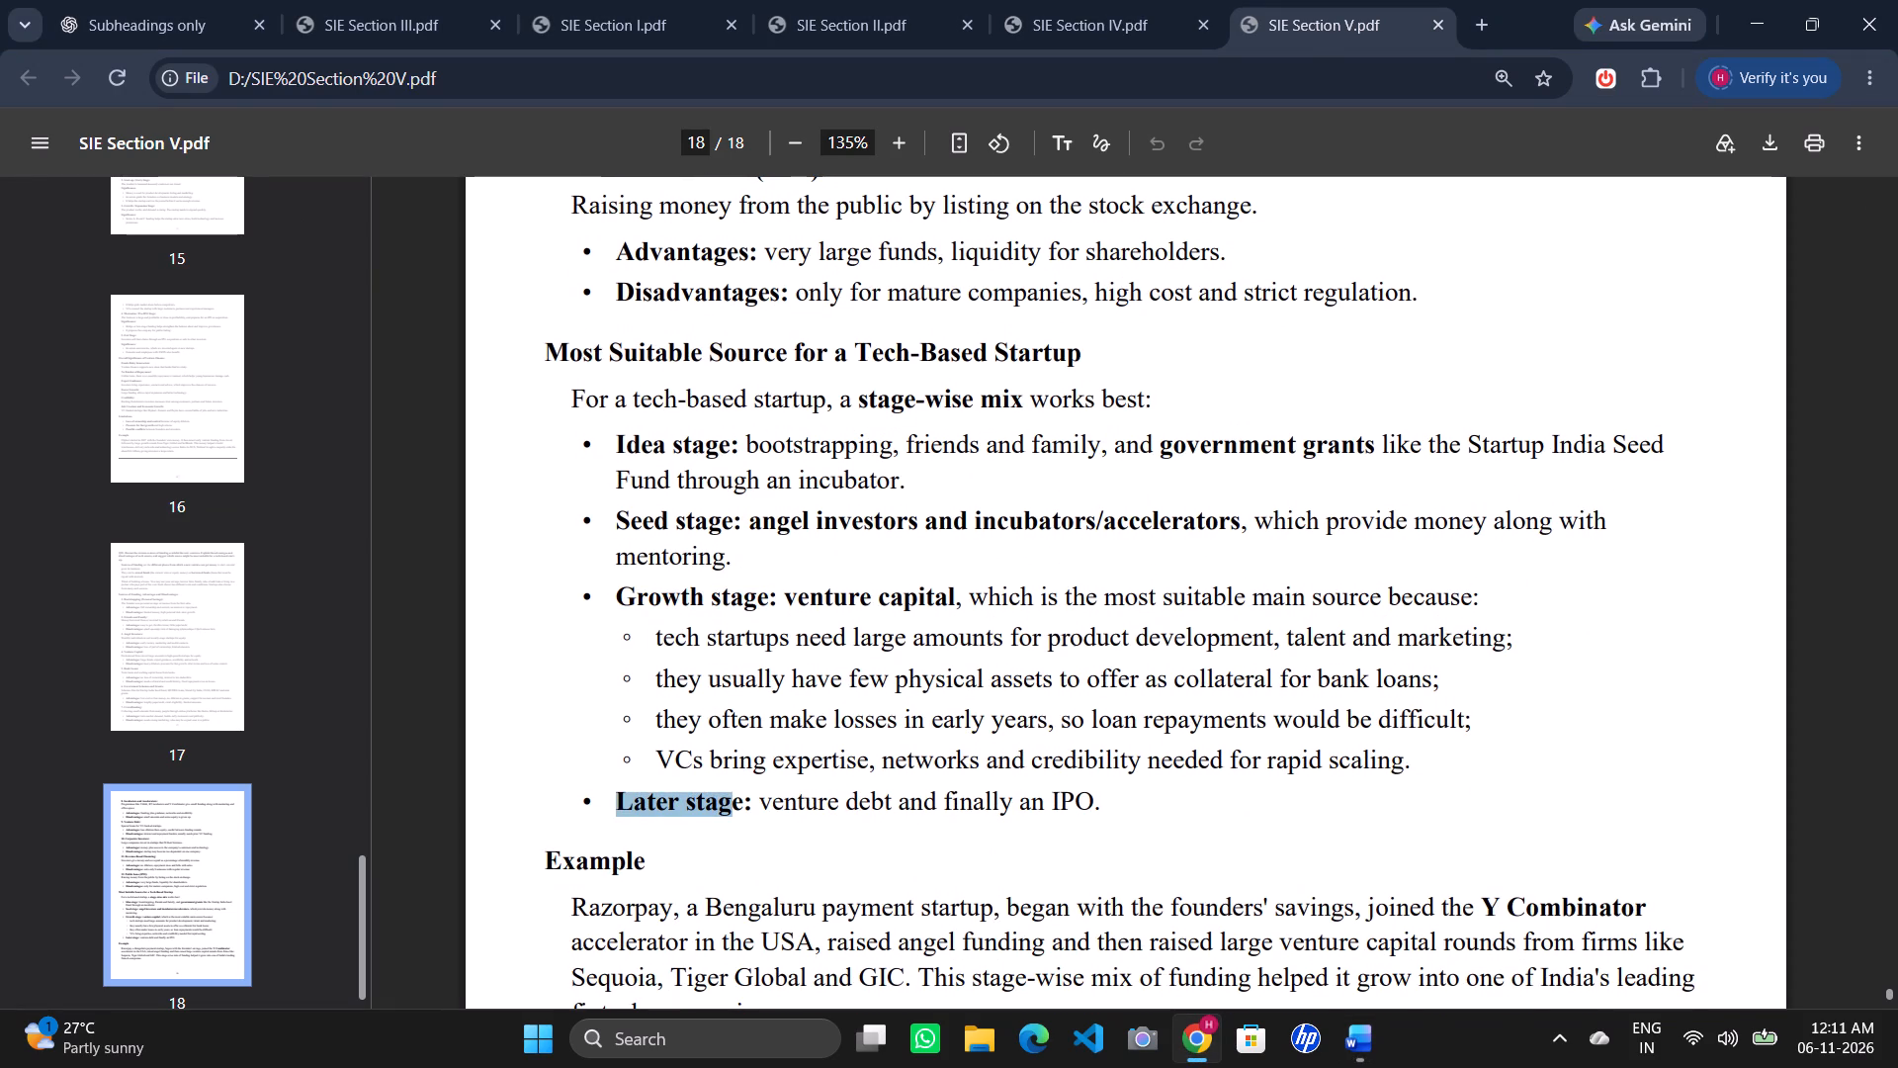
pyautogui.hotkey('ctrl', 'c')
pyautogui.hotkey('alt', 'Tab')
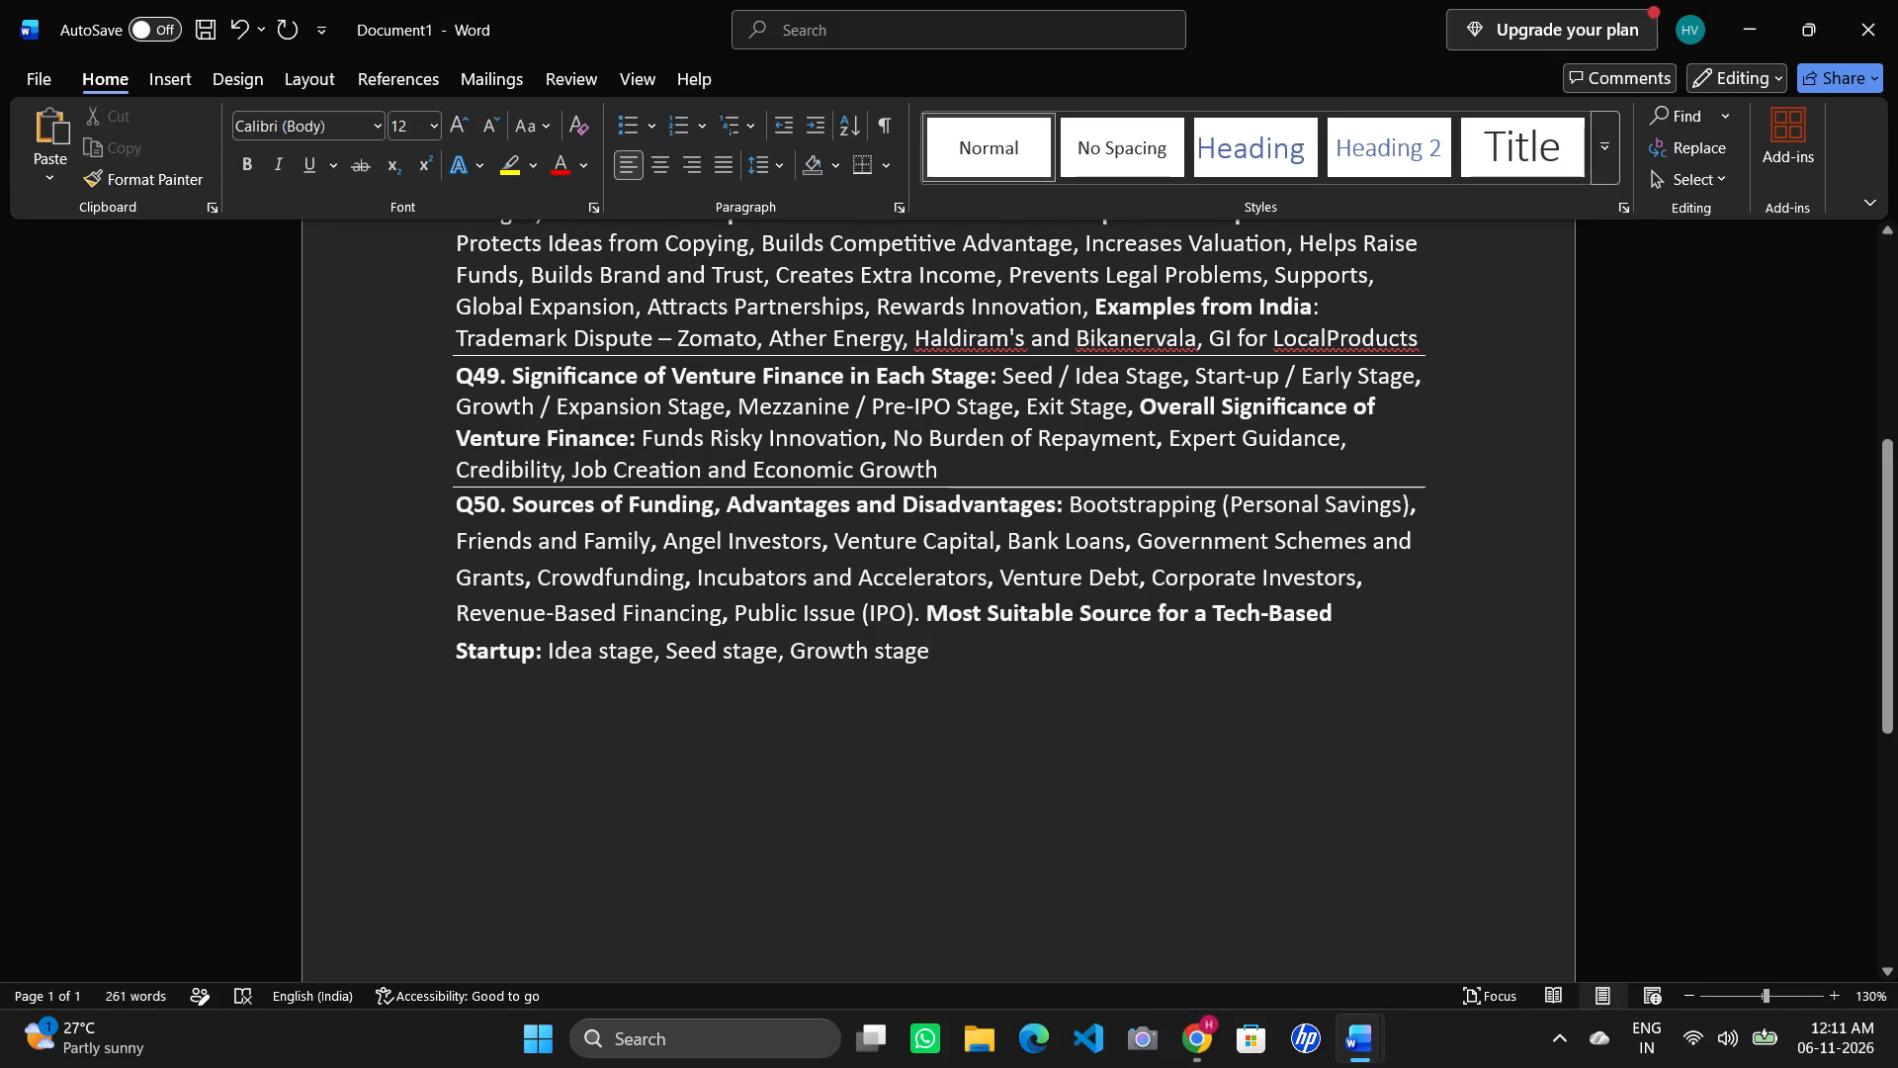
pyautogui.write(',')
pyautogui.press('space')
pyautogui.hotkey('ctrl', 'v')
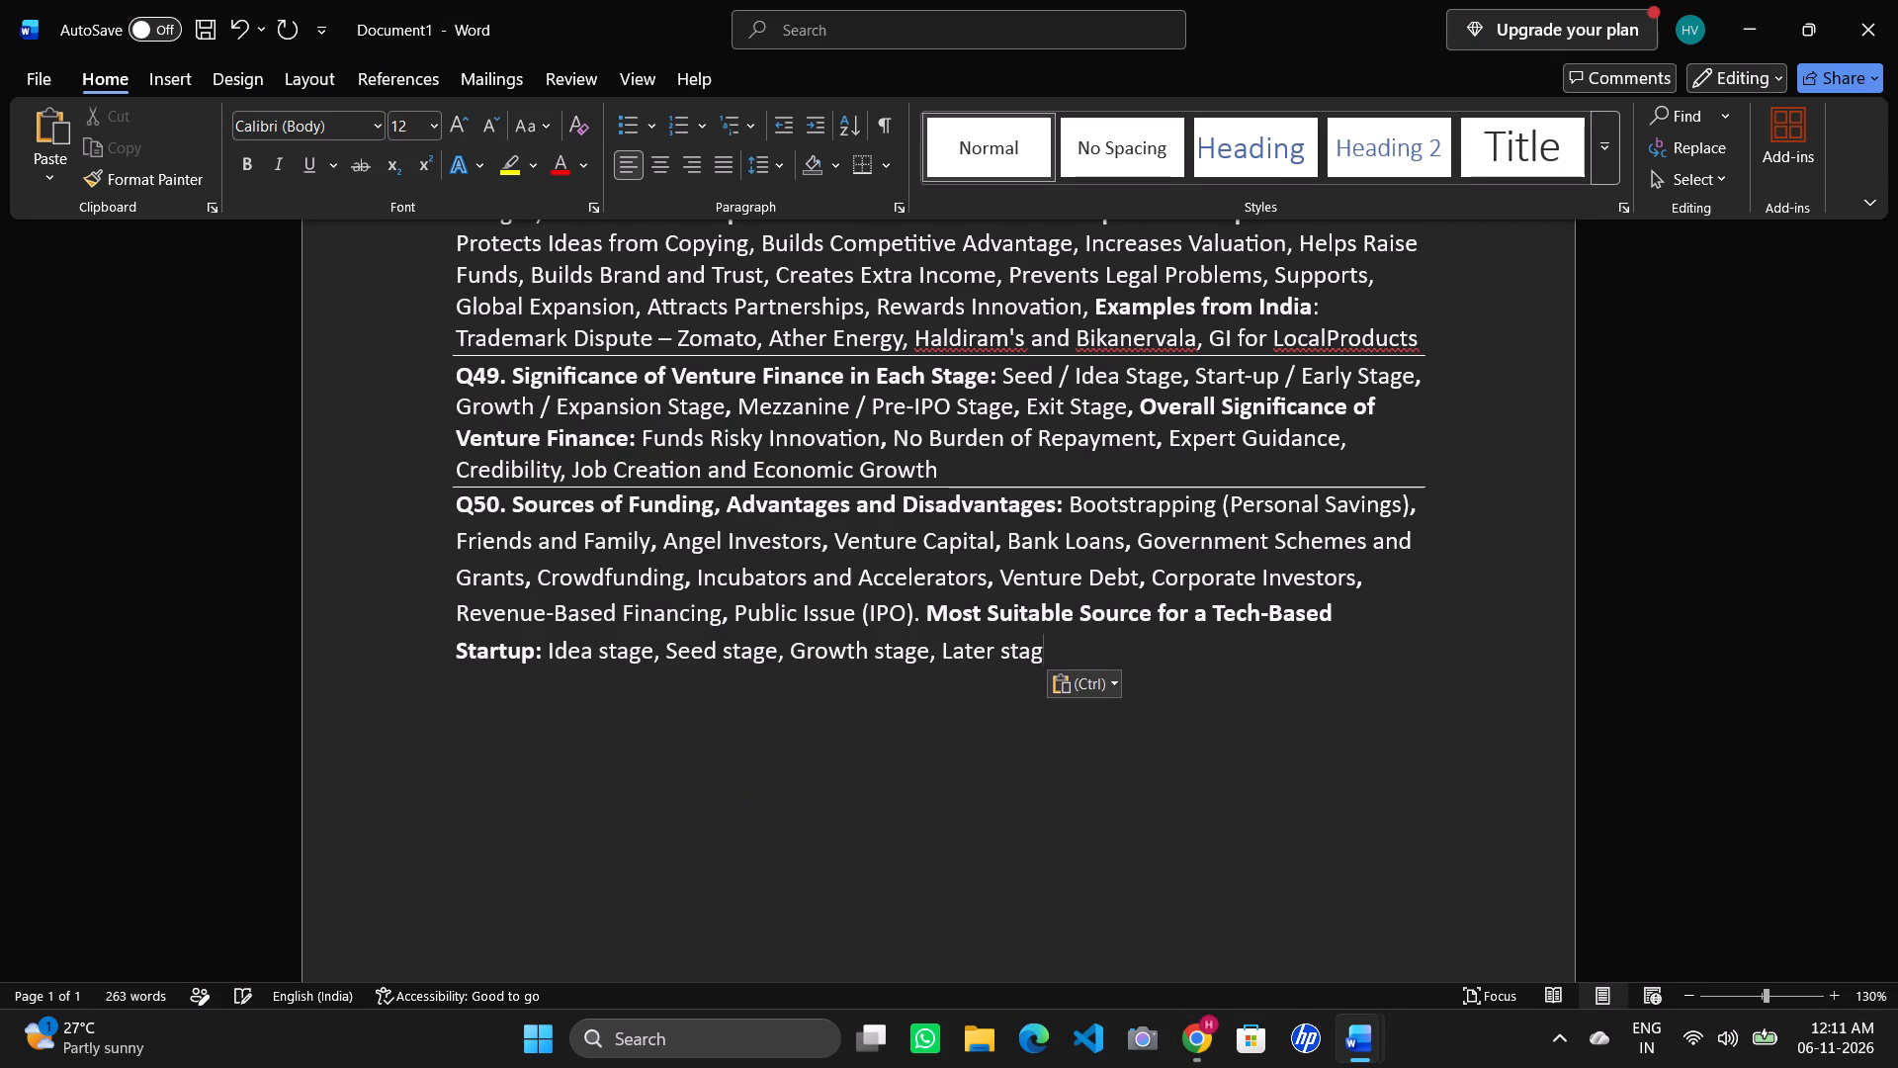
pyautogui.press('e')
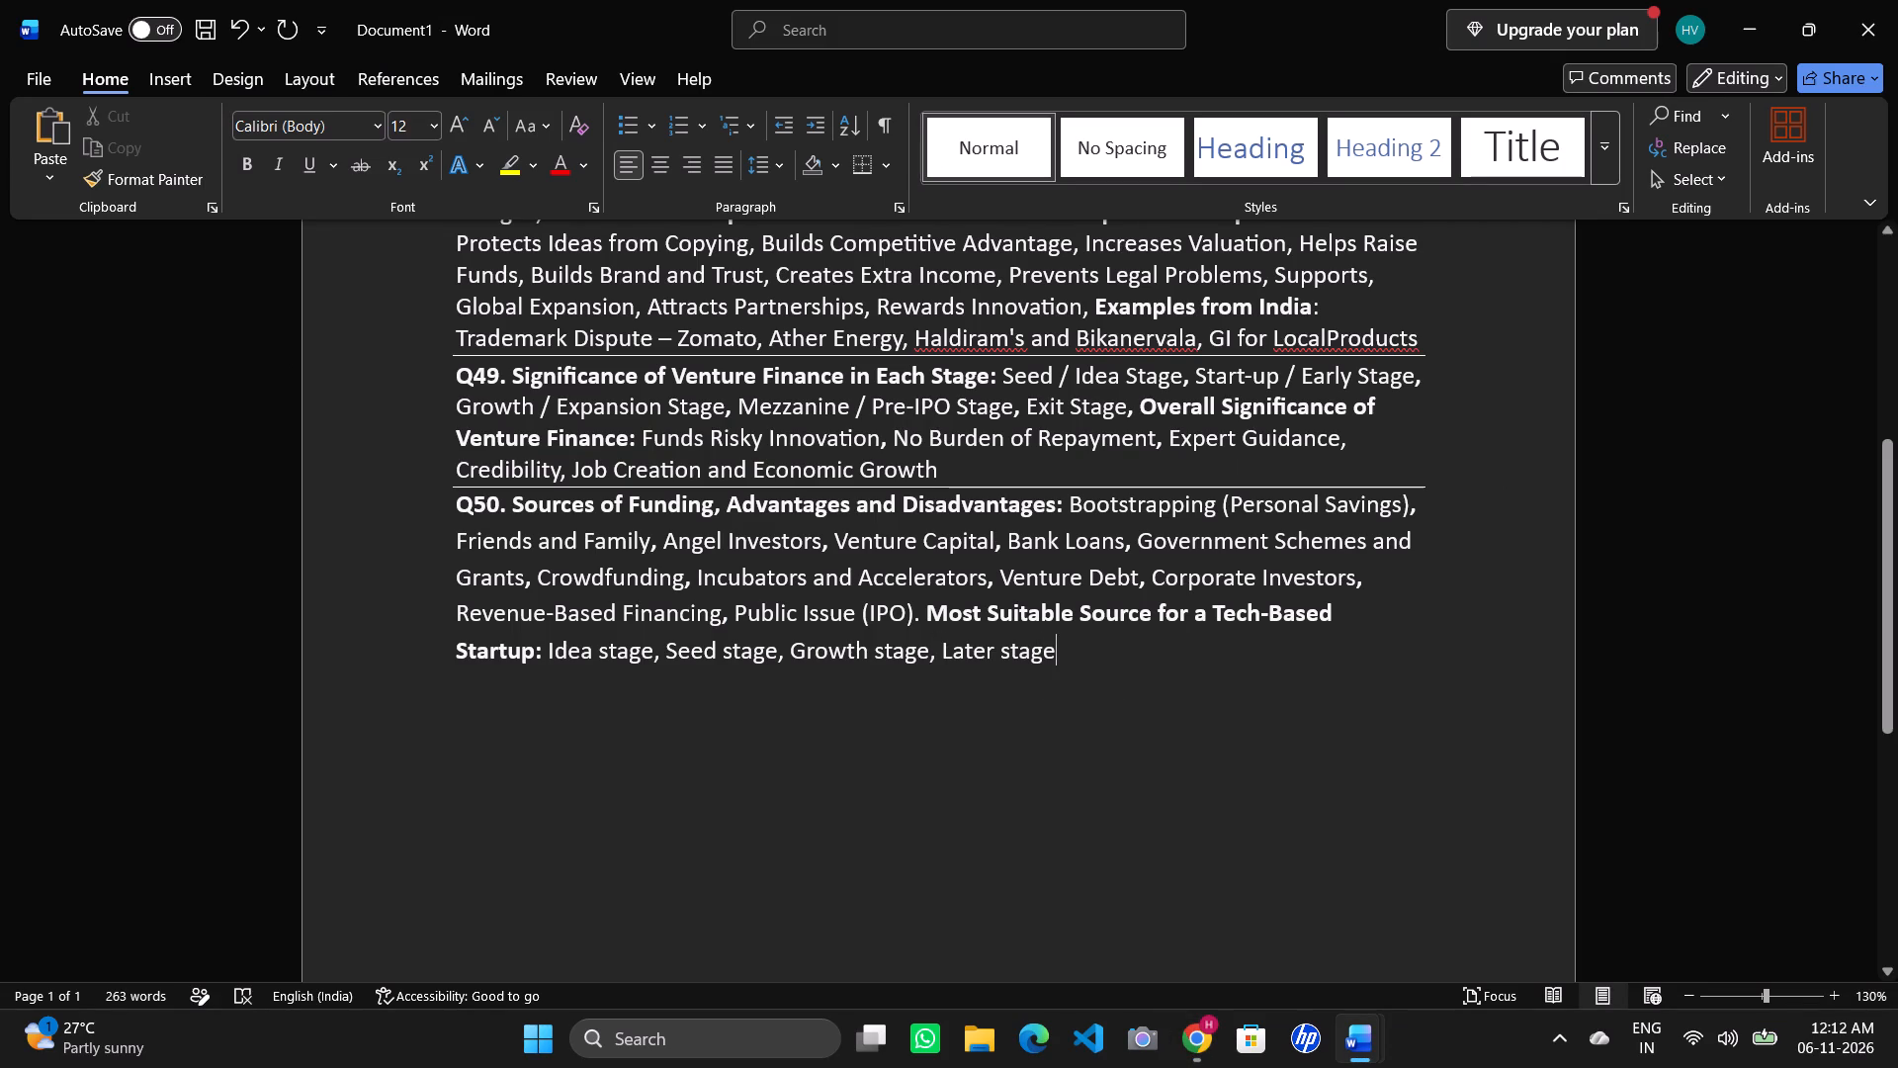
# Check the end of the Section V PDF's last page for any remaining Q50 content.
pyautogui.hotkey('alt', 'Tab')
pyautogui.scroll(-1, 699, 812)
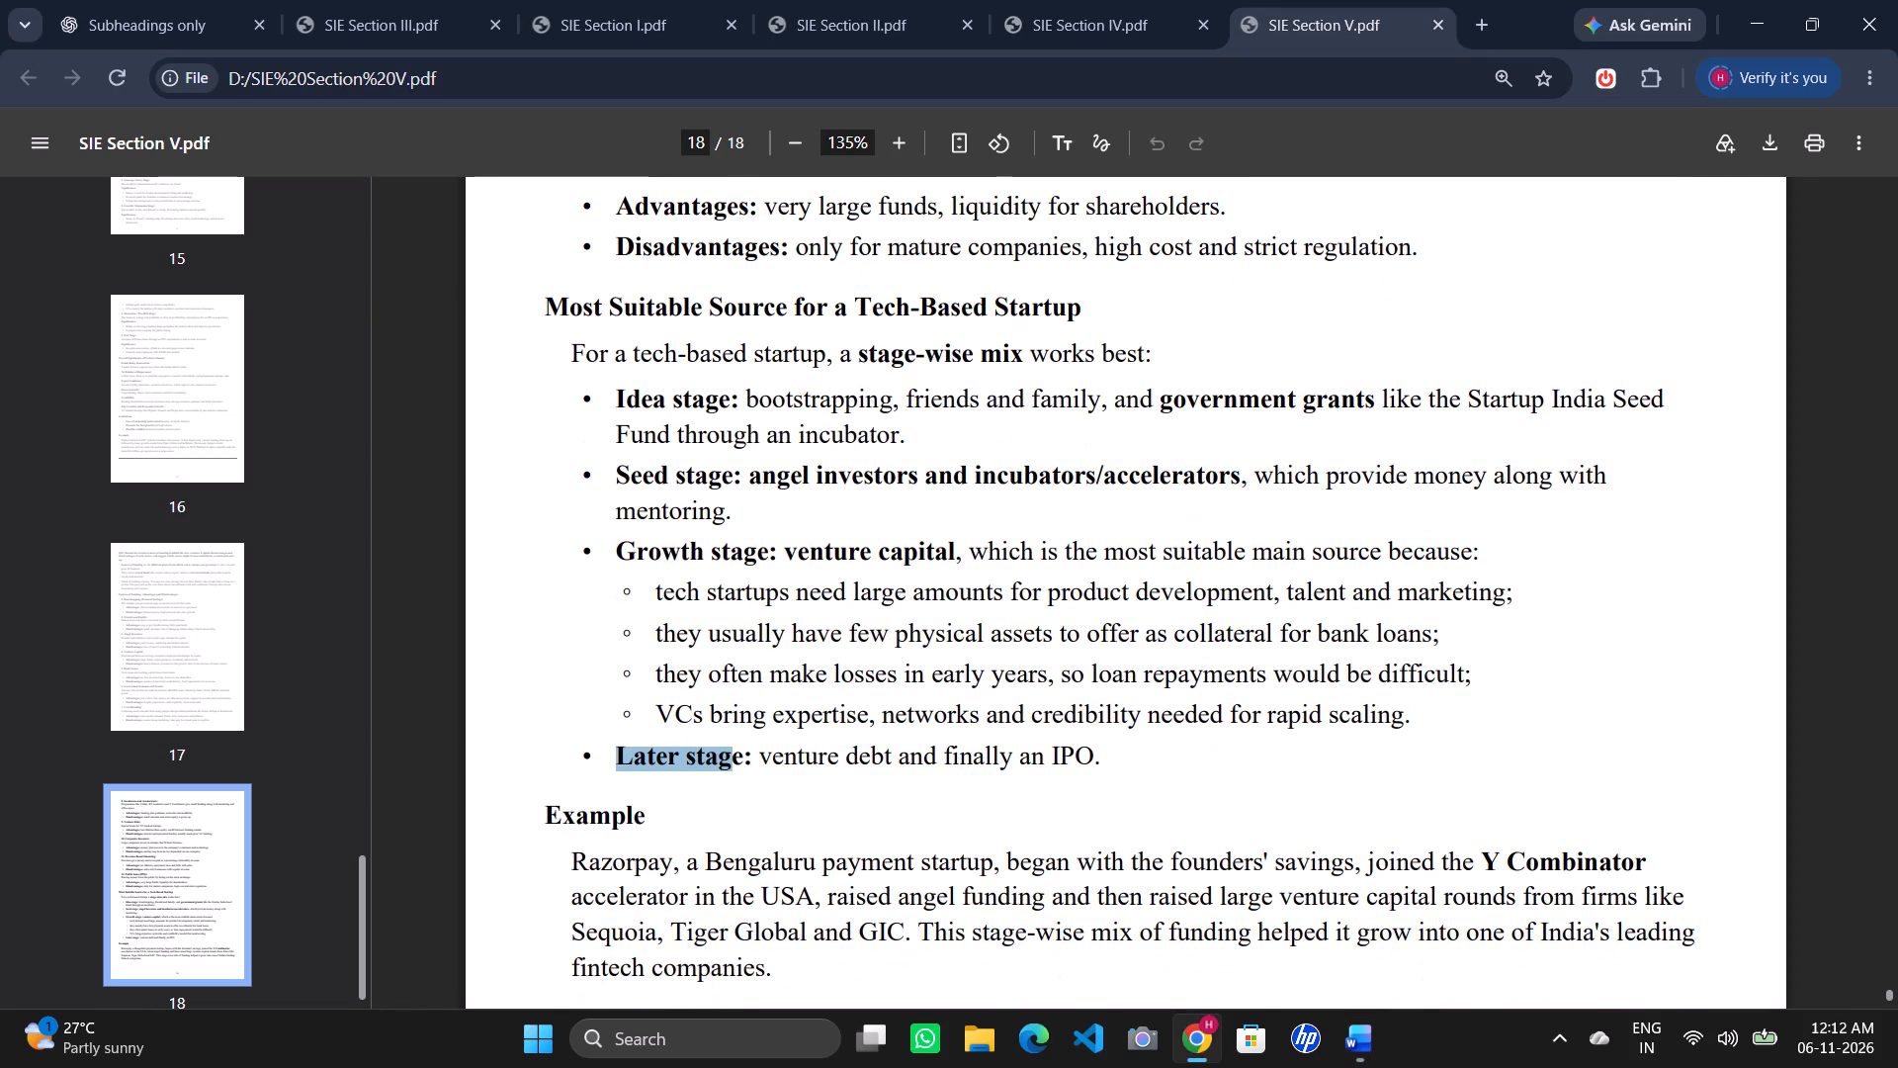
pyautogui.scroll(-2, 699, 812)
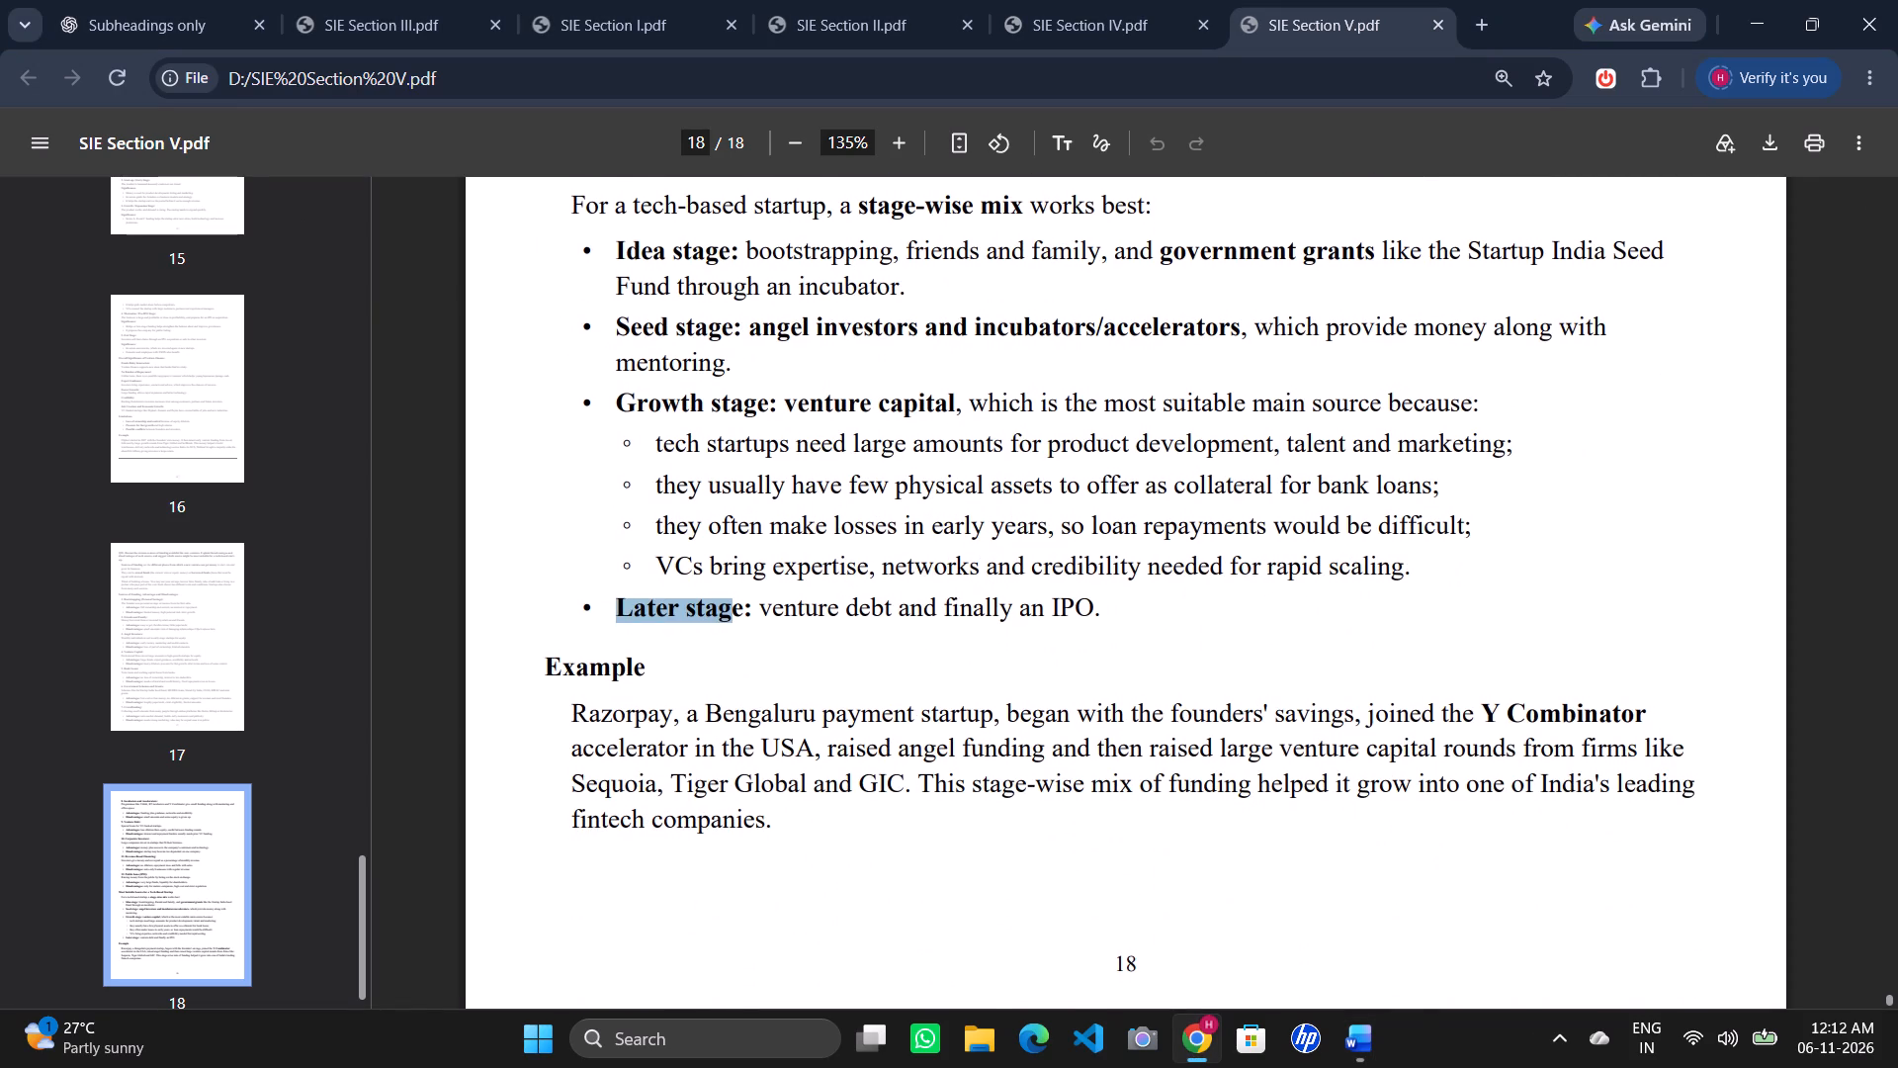
# Switch to the Word notes and review the Q46 to Q50 entries for completeness and consistent formatting.
pyautogui.hotkey('alt', 'Tab')
pyautogui.scroll(-1, 699, 812)
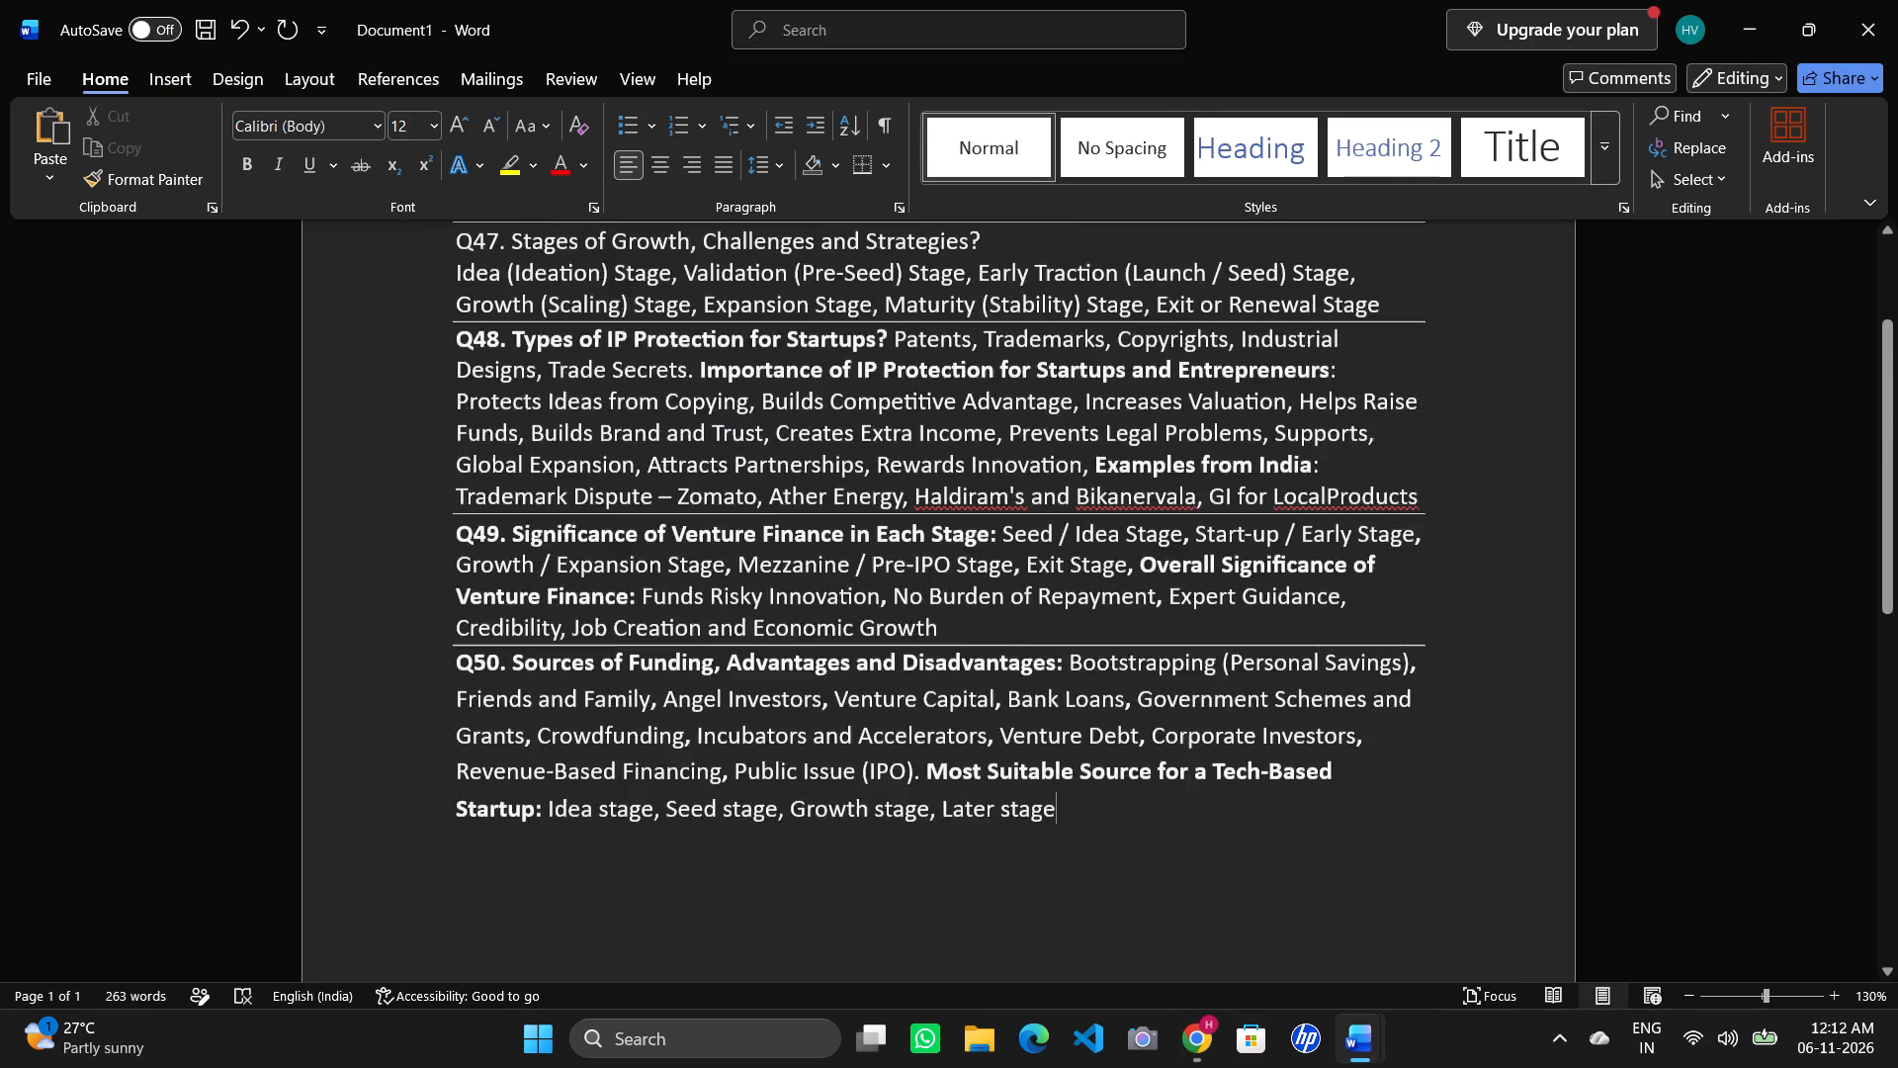
pyautogui.scroll(-4, 699, 812)
pyautogui.scroll(5, 699, 812)
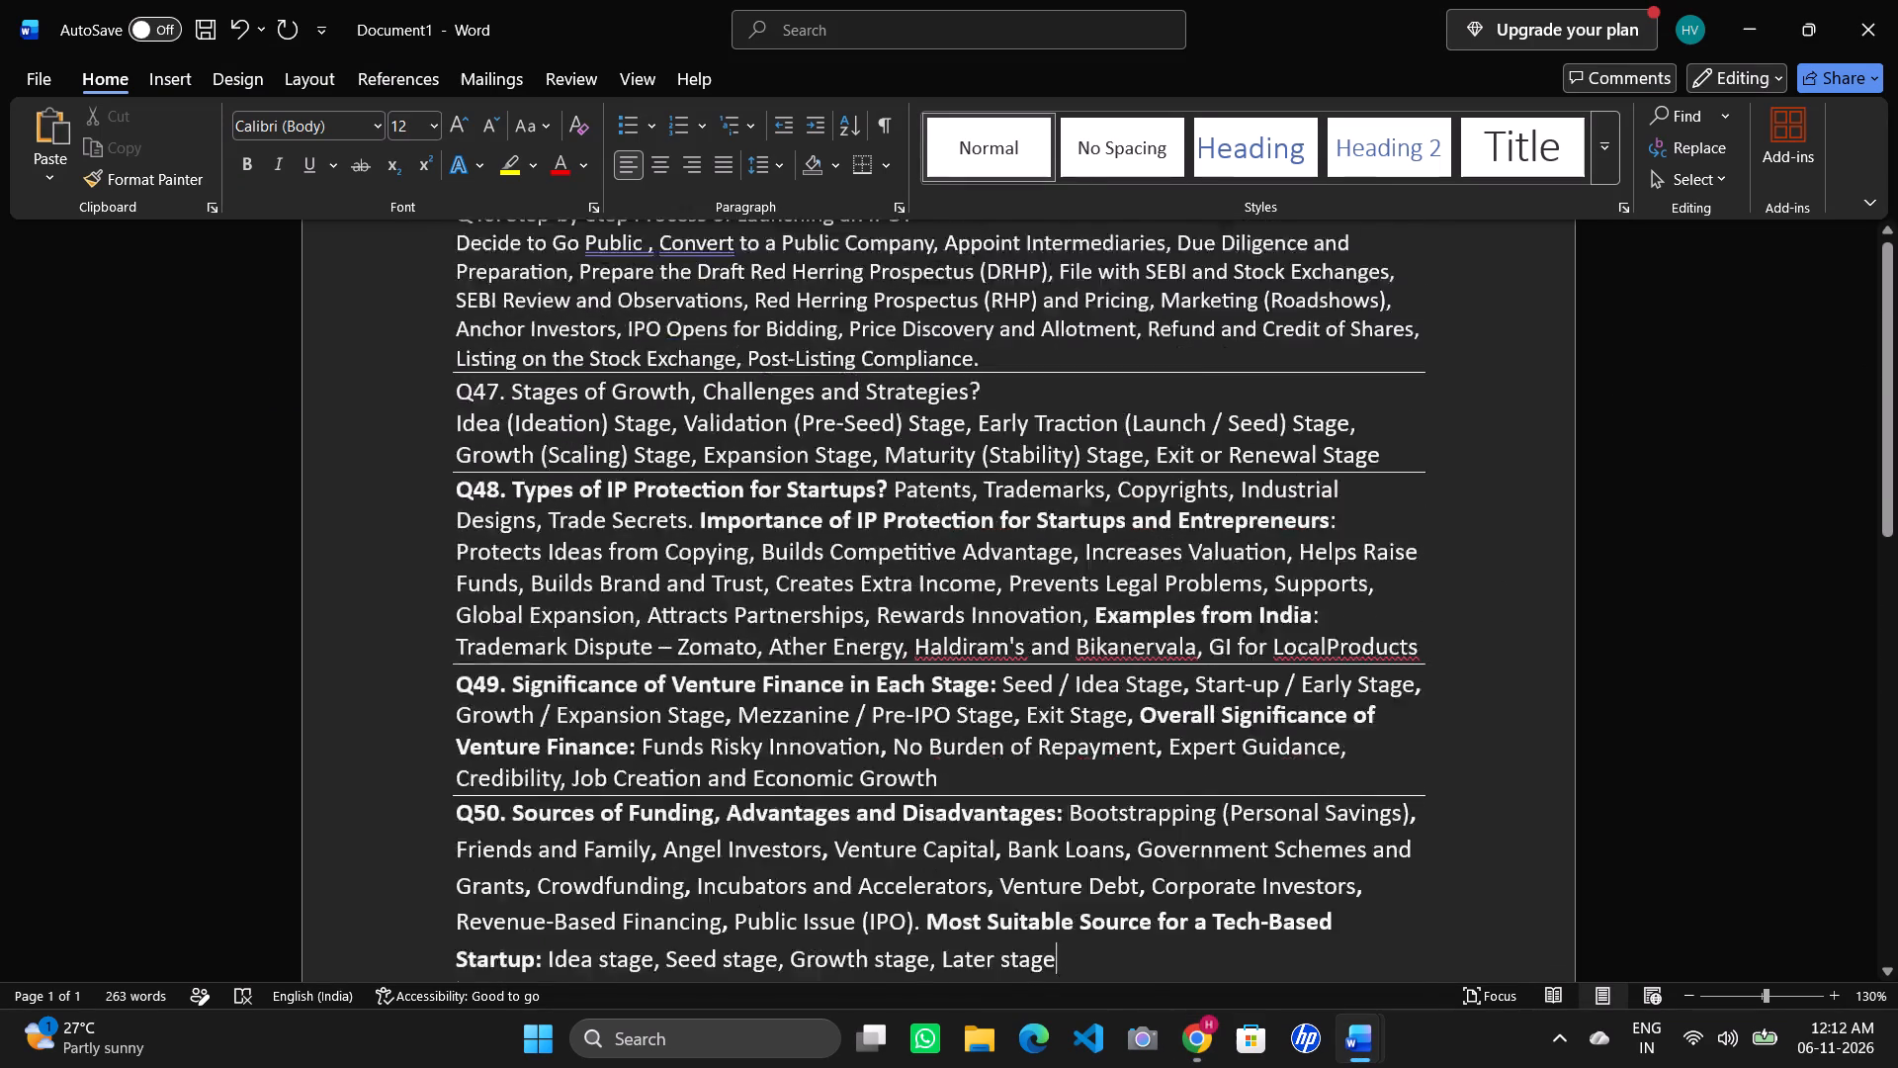
pyautogui.scroll(1, 699, 812)
pyautogui.scroll(-1, 699, 812)
pyautogui.scroll(1, 699, 812)
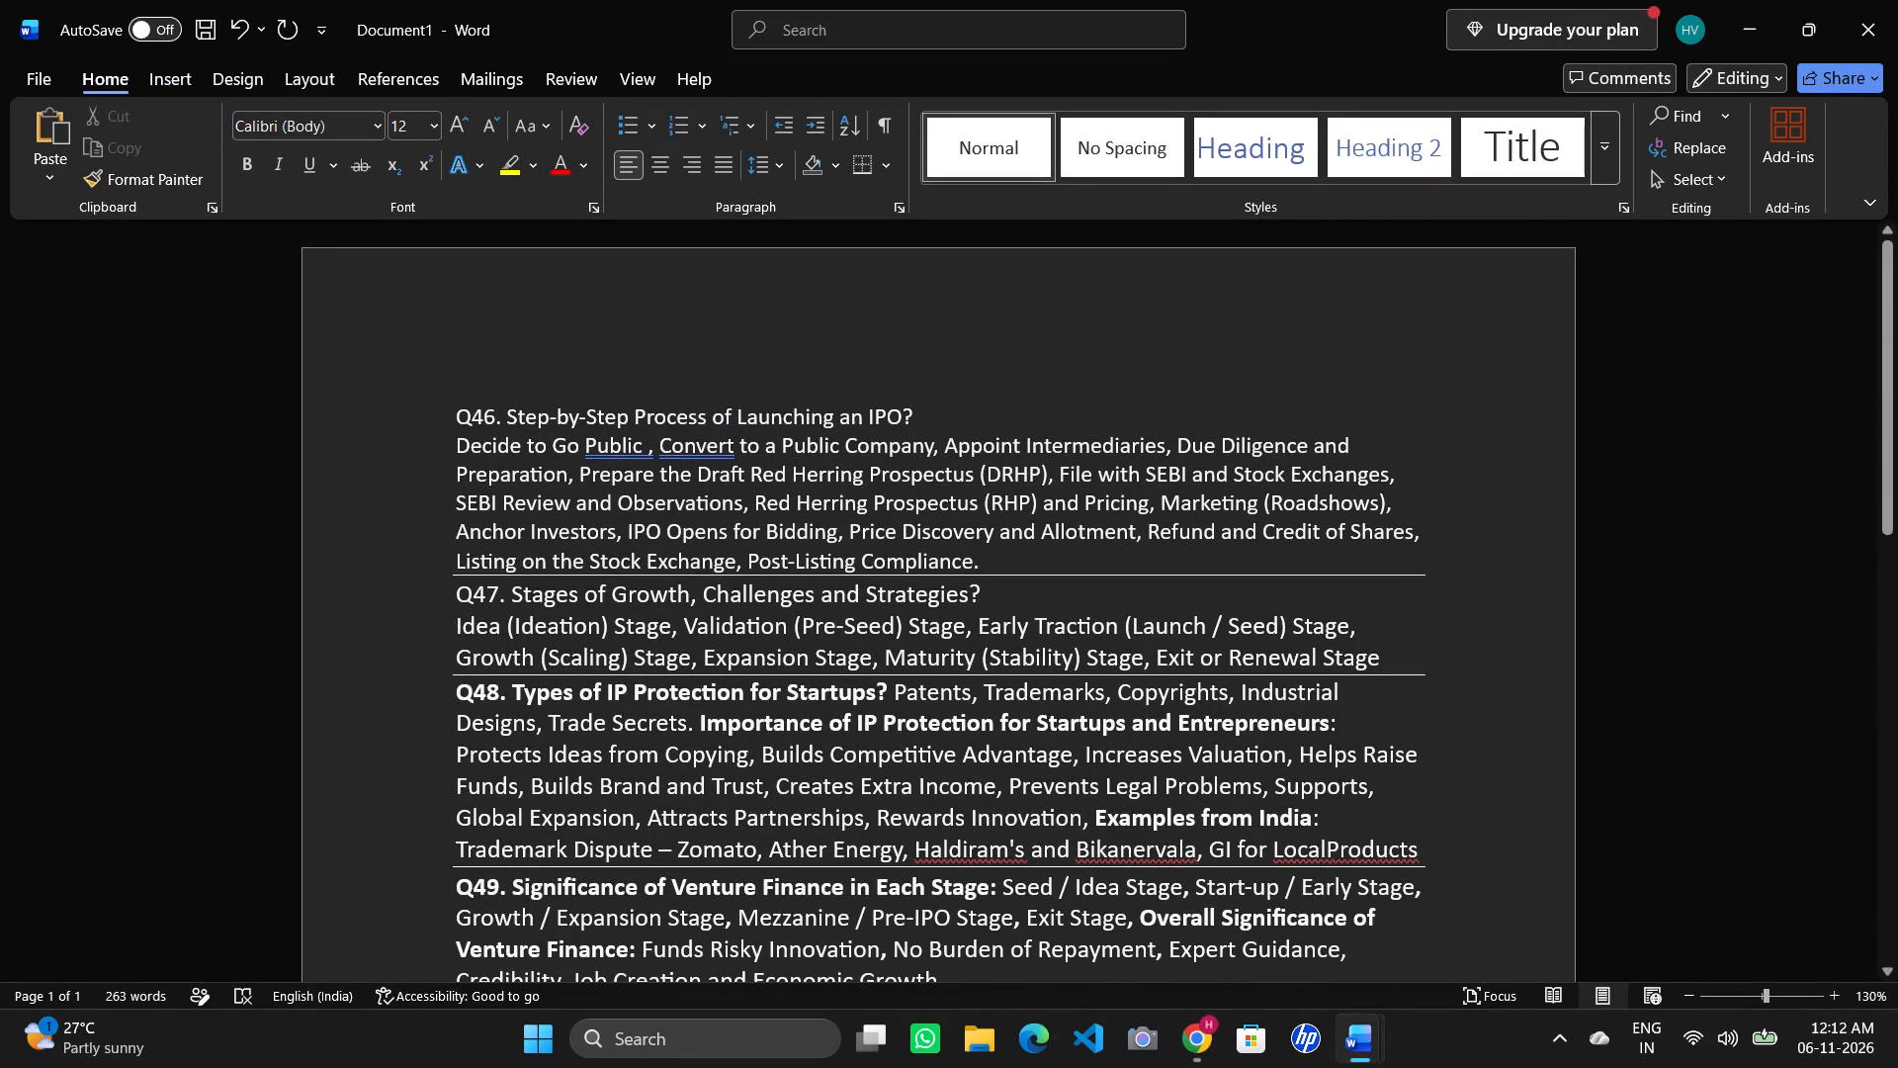
pyautogui.moveTo(452, 417); pyautogui.dragTo(912, 562)
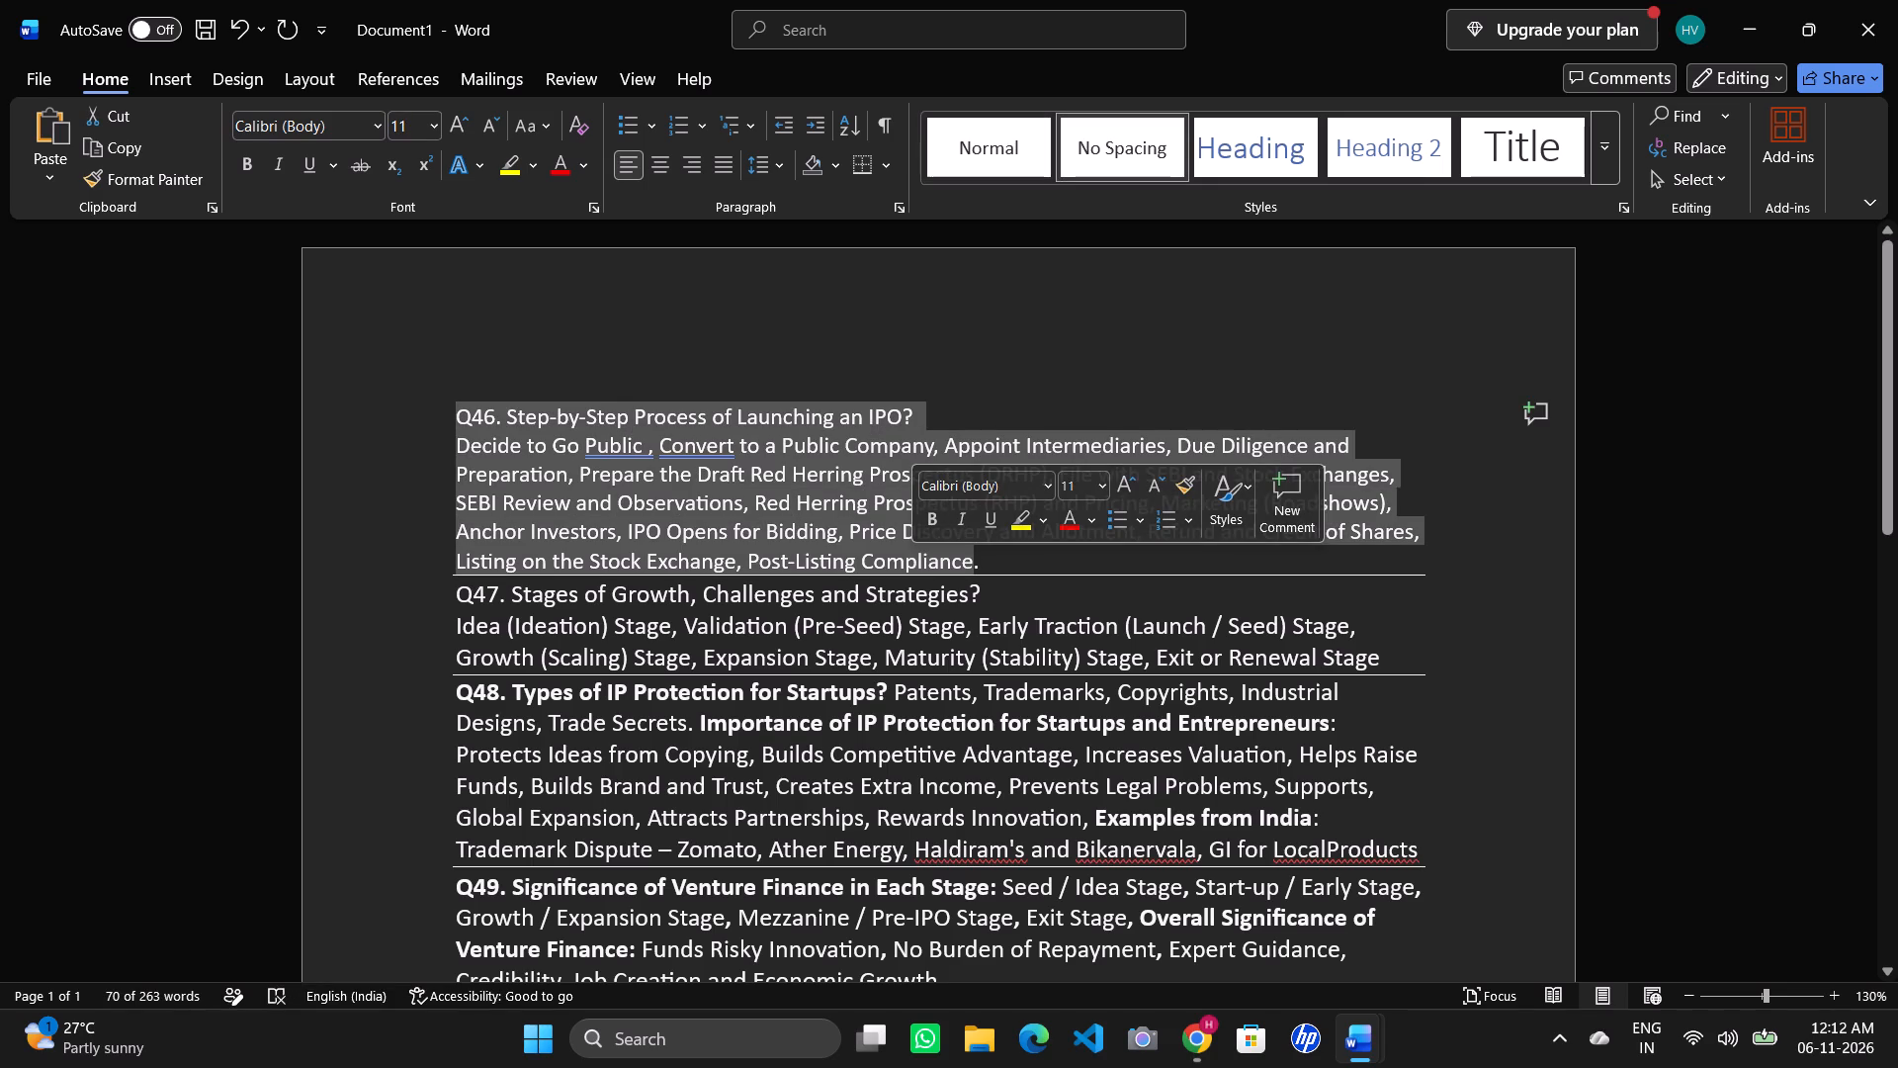
pyautogui.click(392, 609)
pyautogui.scroll(-2, 392, 609)
pyautogui.moveTo(584, 555); pyautogui.dragTo(798, 624)
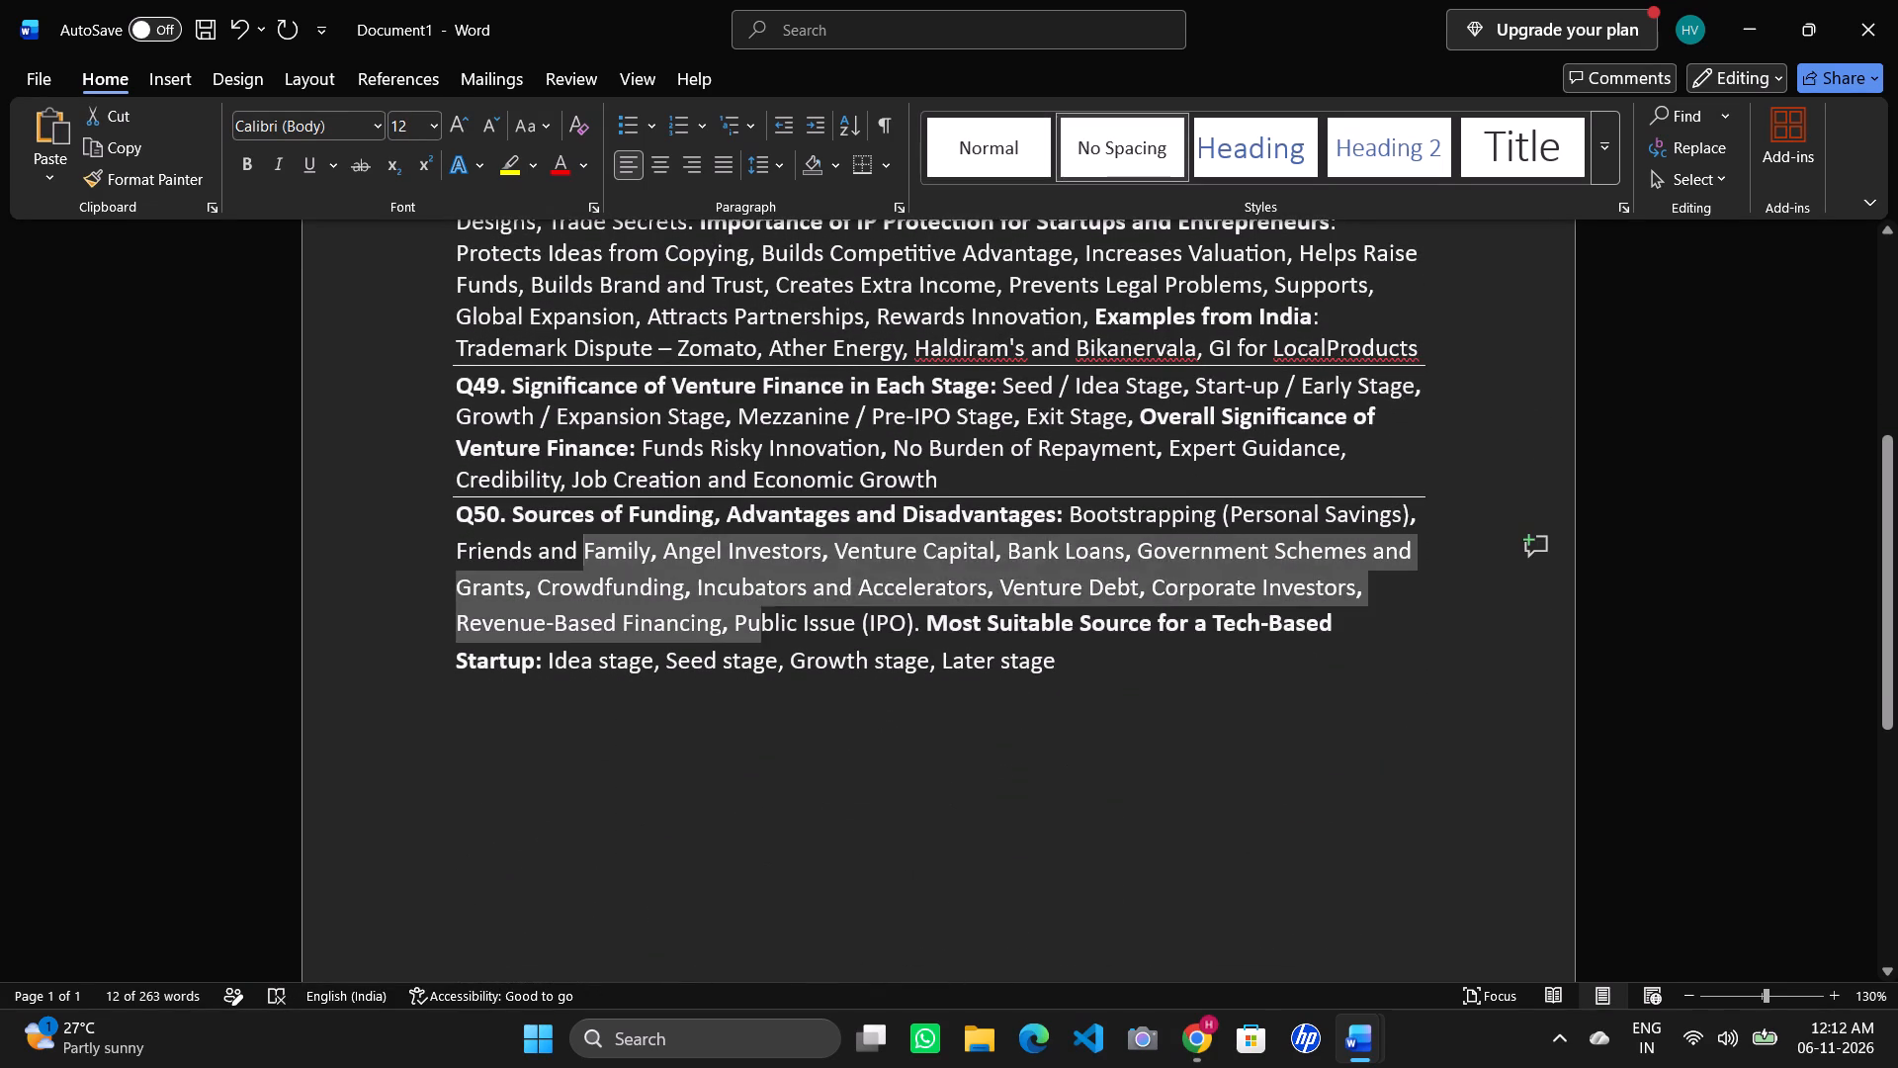
pyautogui.moveTo(798, 624); pyautogui.dragTo(817, 639)
pyautogui.click(676, 776)
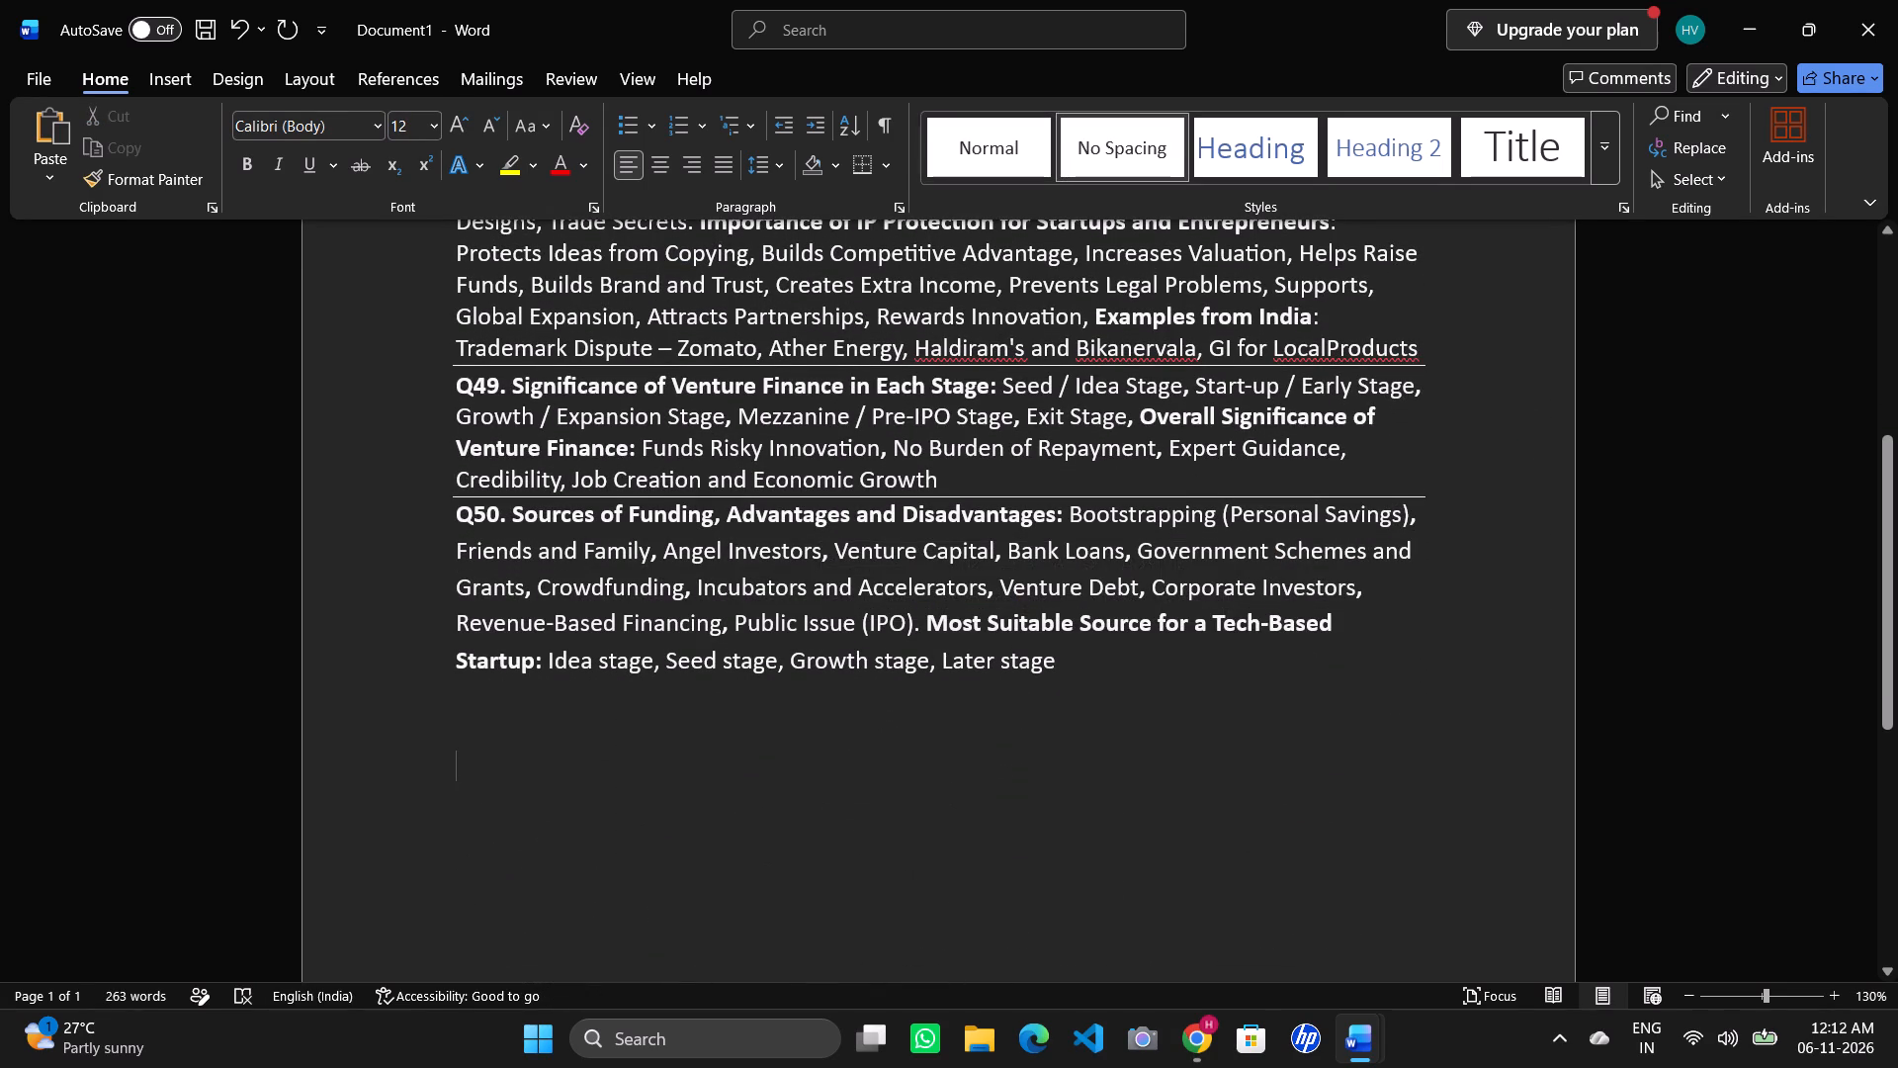
pyautogui.moveTo(611, 508); pyautogui.dragTo(662, 512)
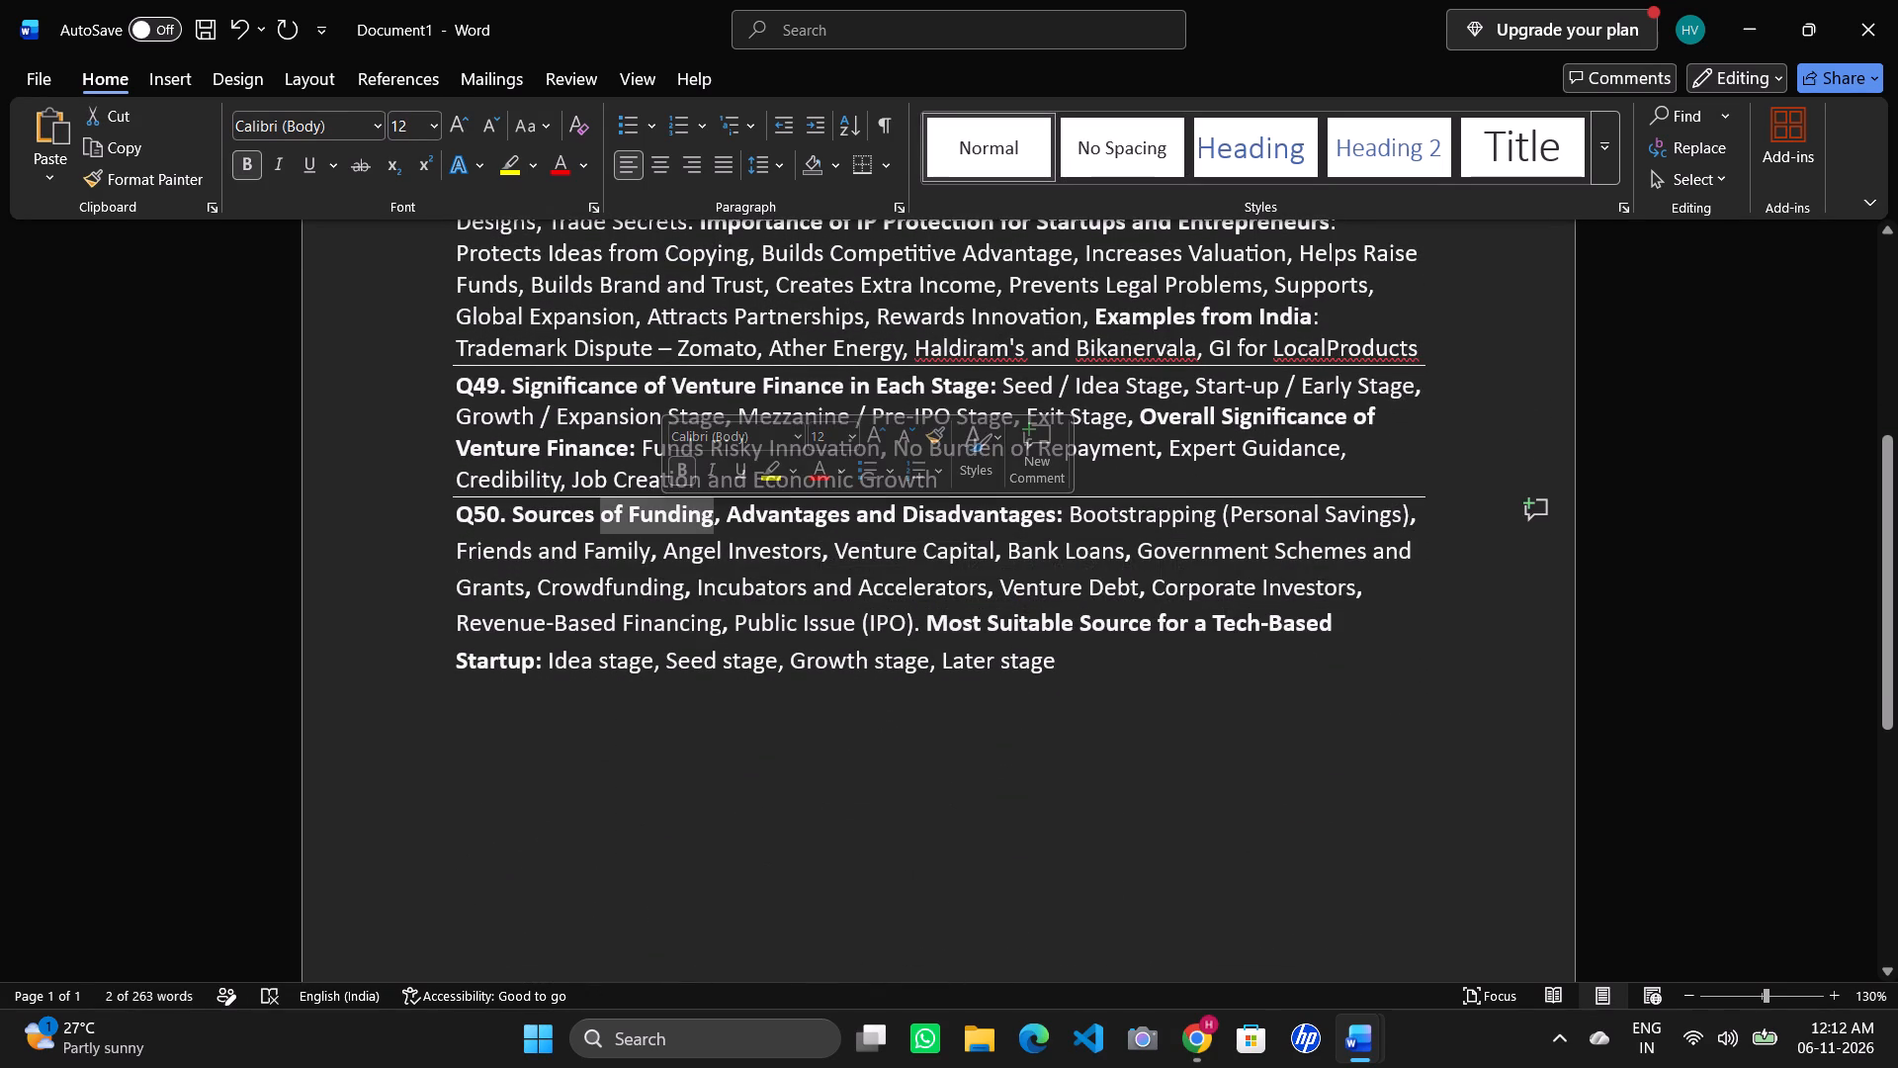
pyautogui.click(519, 546)
pyautogui.scroll(3, 519, 546)
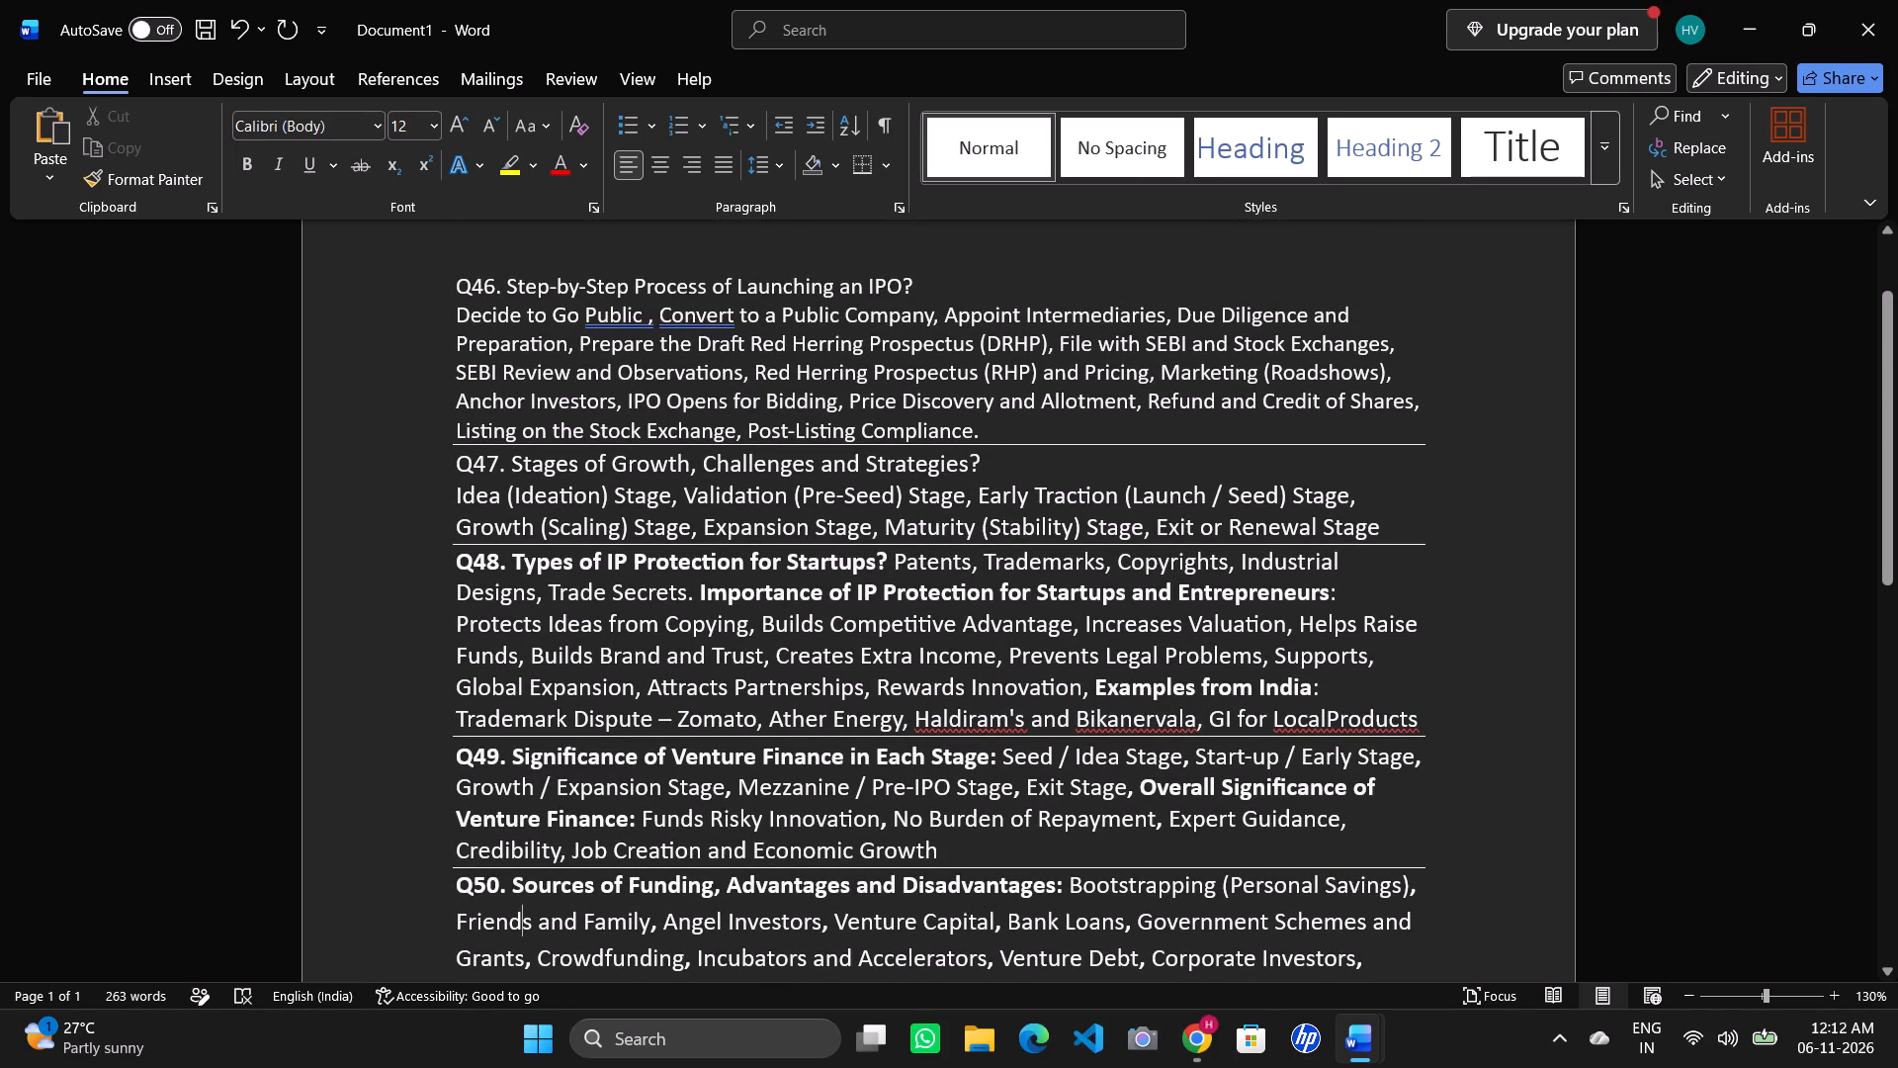
pyautogui.moveTo(1343, 559); pyautogui.dragTo(1277, 565)
pyautogui.click(1366, 595)
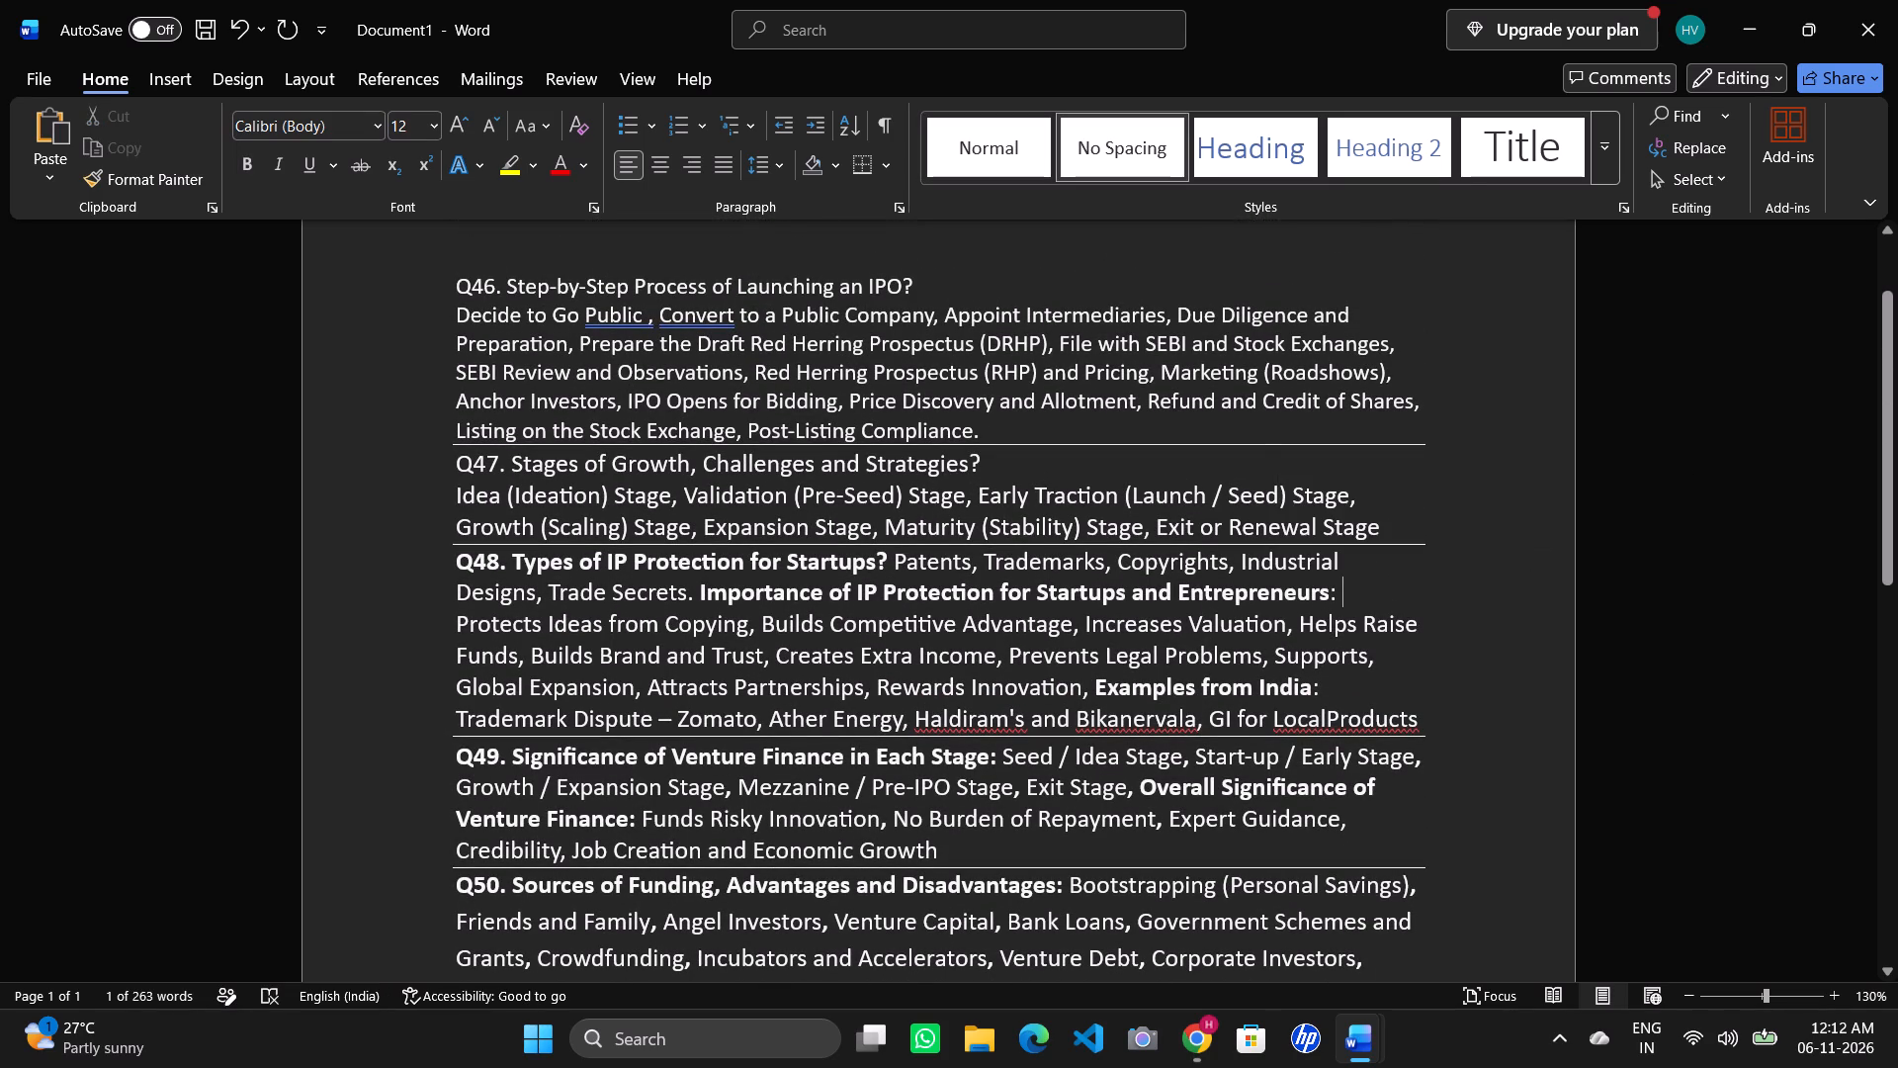
pyautogui.moveTo(1385, 528); pyautogui.dragTo(1311, 531)
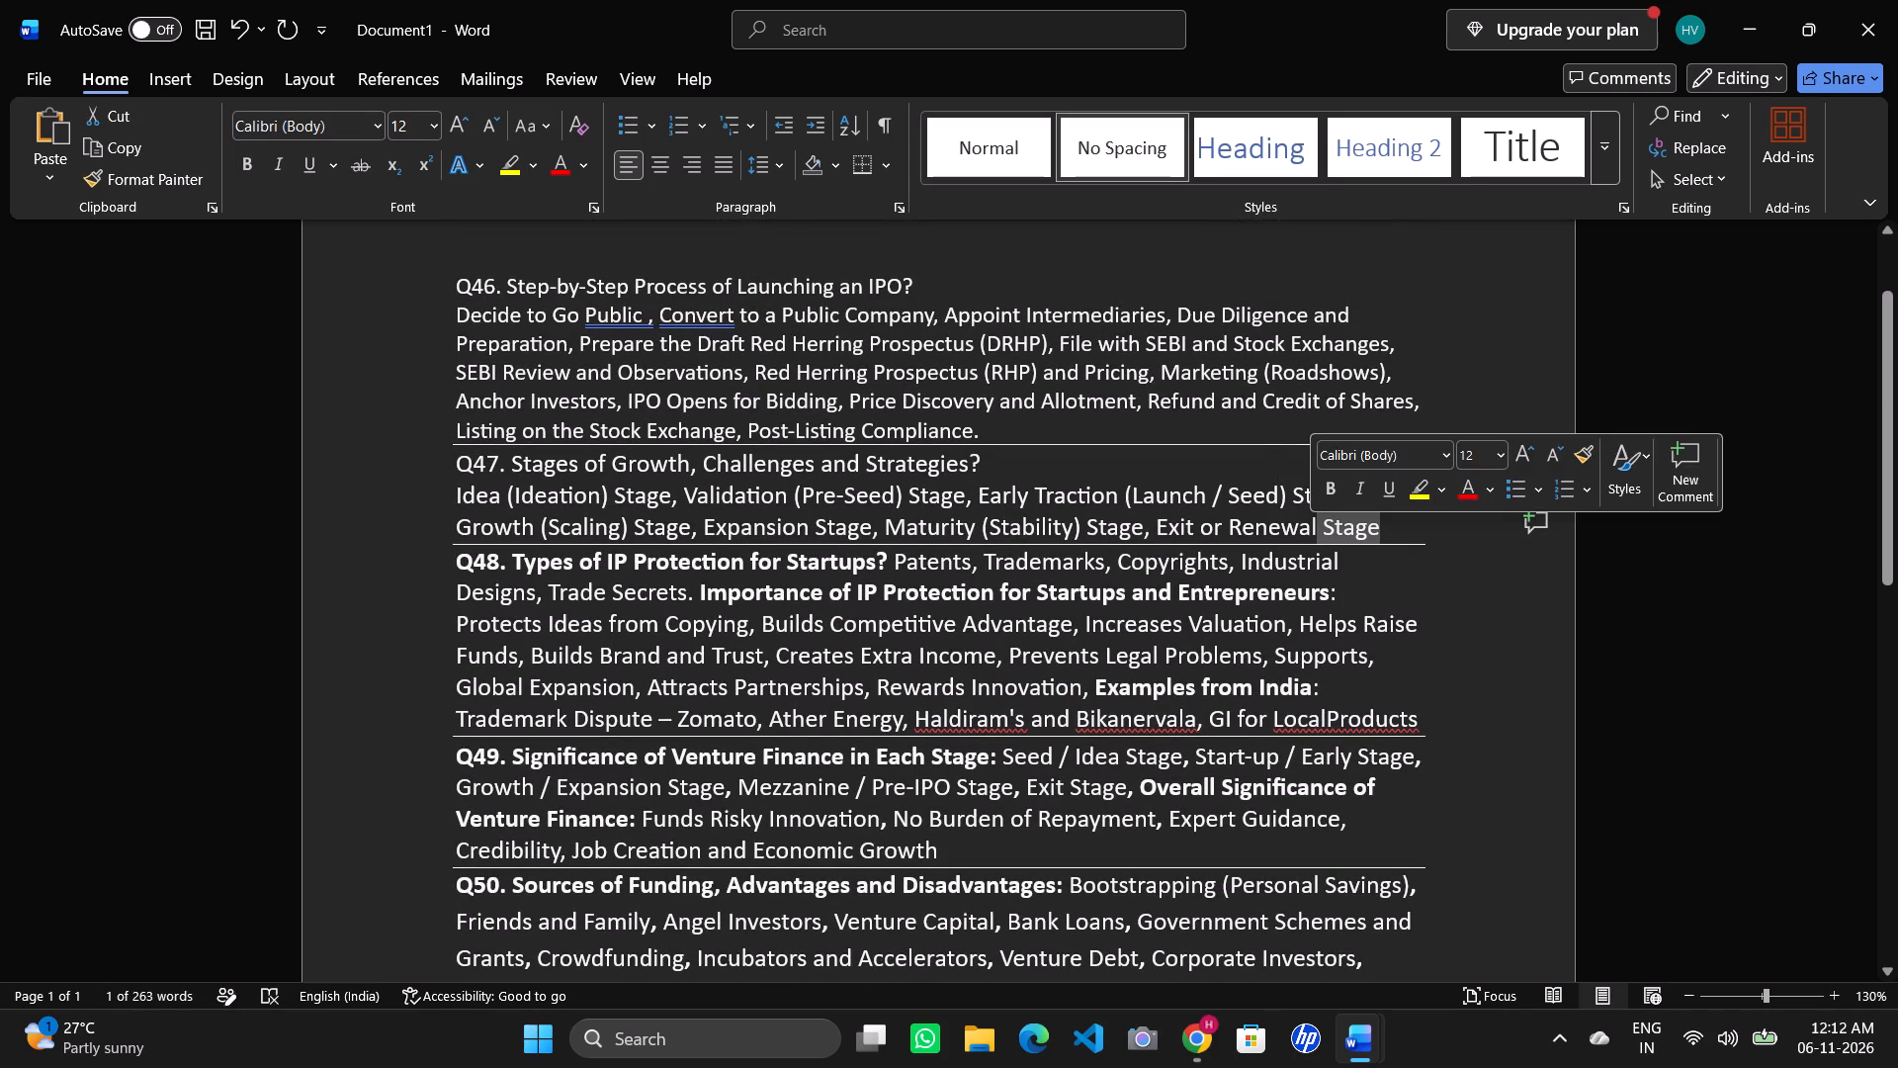
# Compare the text formatting of the Q46 and Q47 entries, checking their headings and body lines for consistent font size.
pyautogui.click(1336, 592)
pyautogui.scroll(1, 1300, 537)
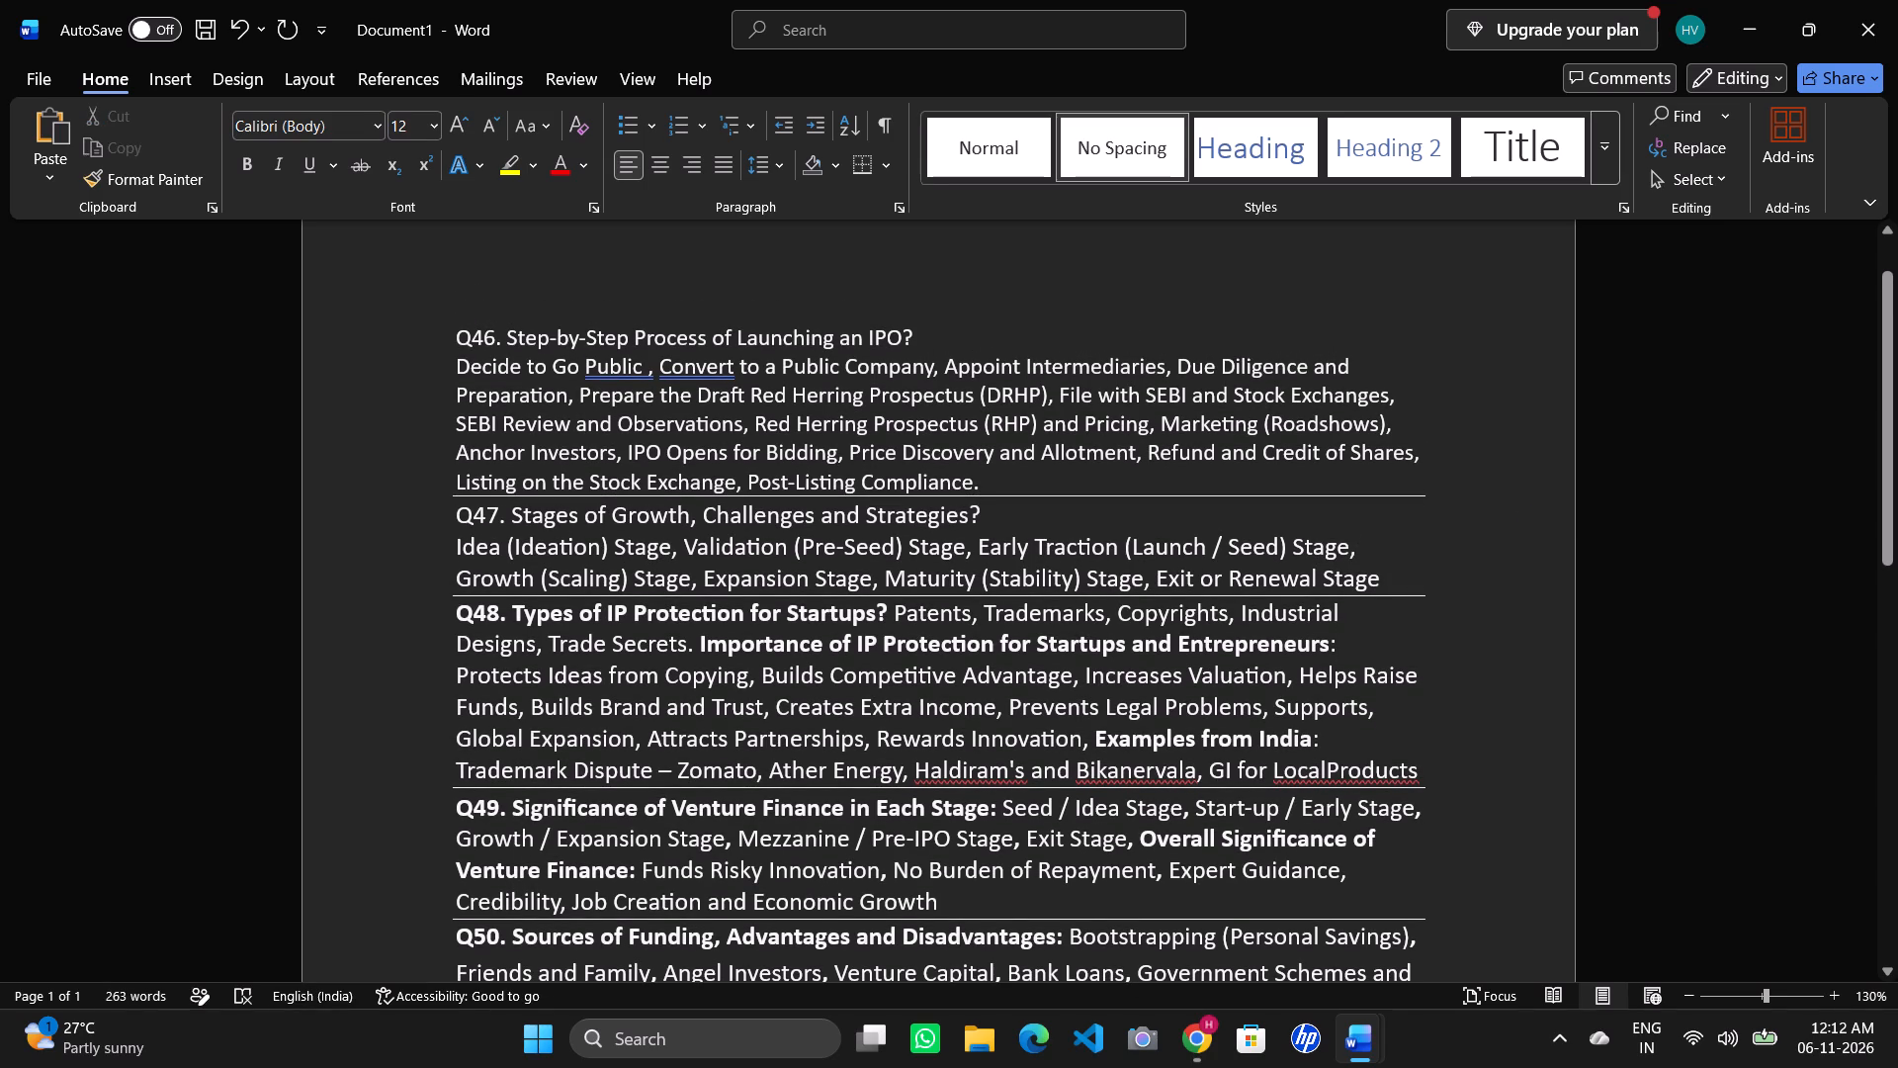
pyautogui.moveTo(983, 509); pyautogui.dragTo(880, 497)
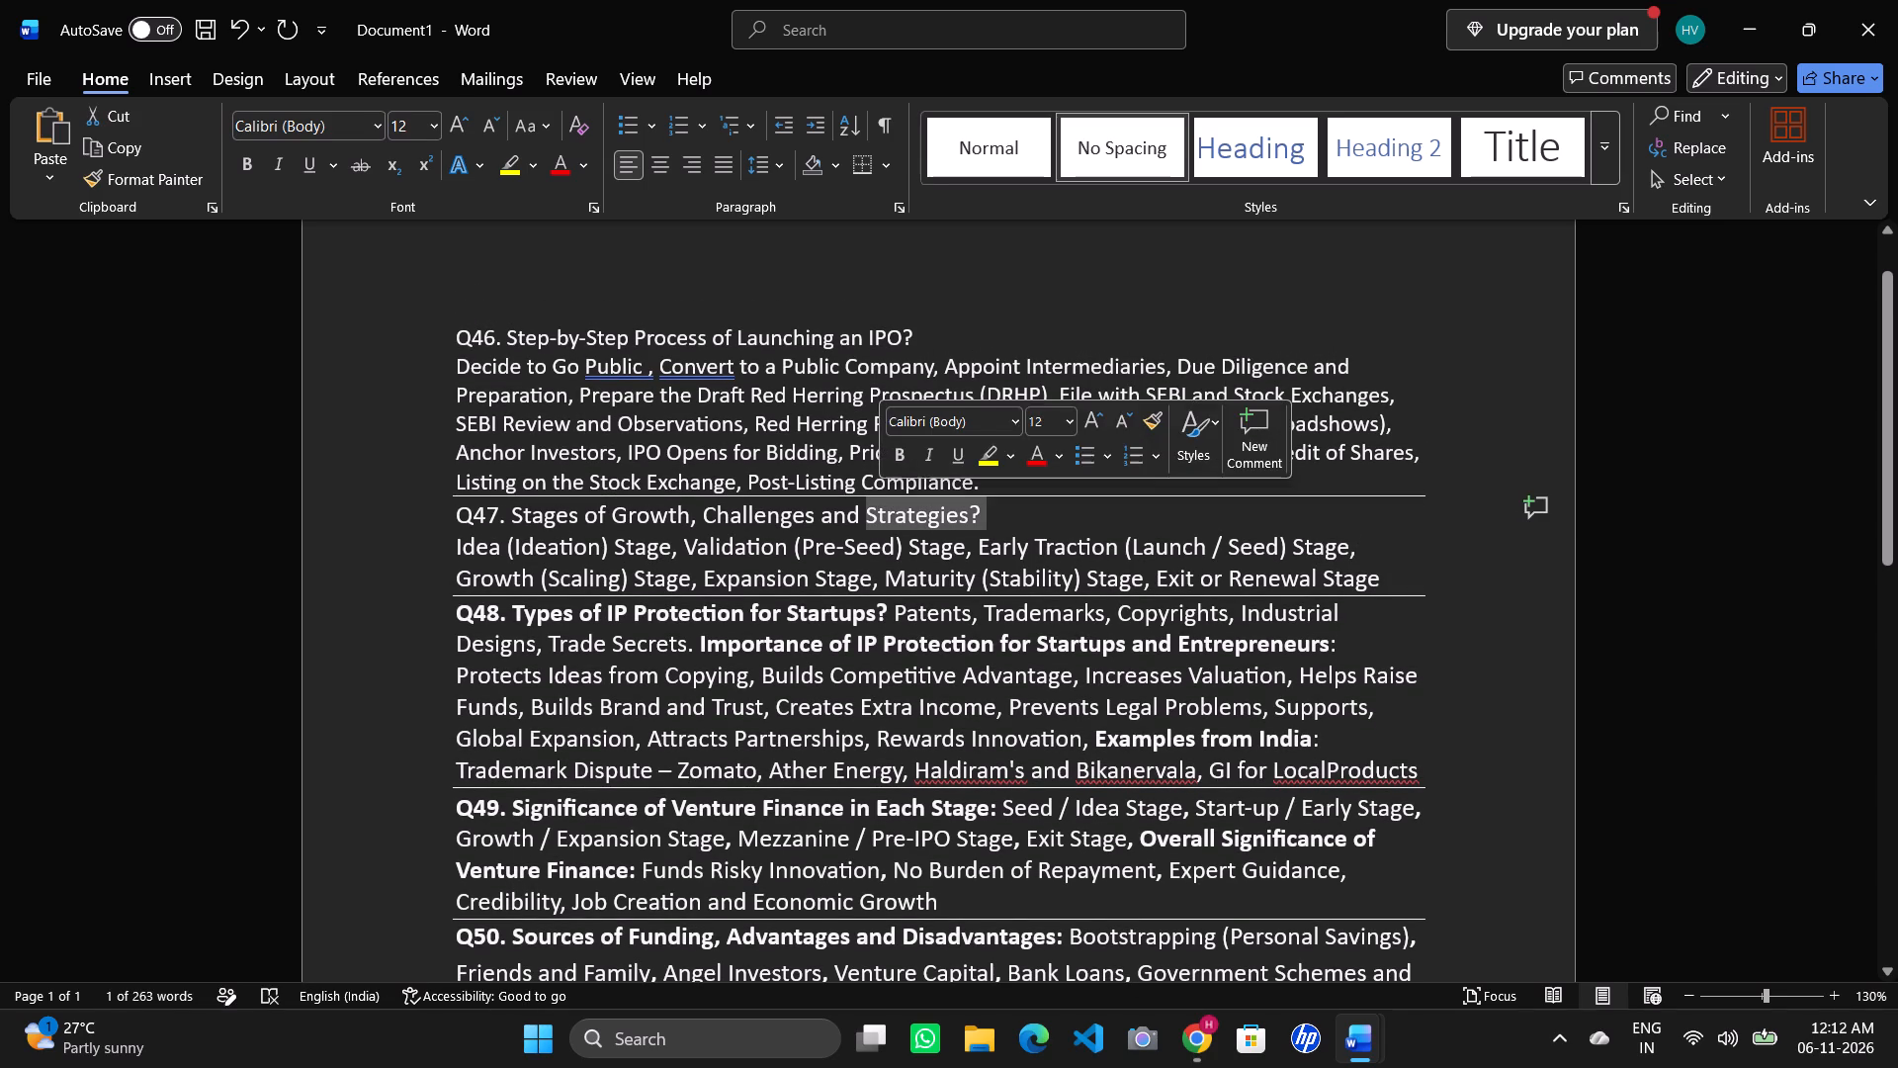
pyautogui.click(880, 497)
pyautogui.click(509, 507)
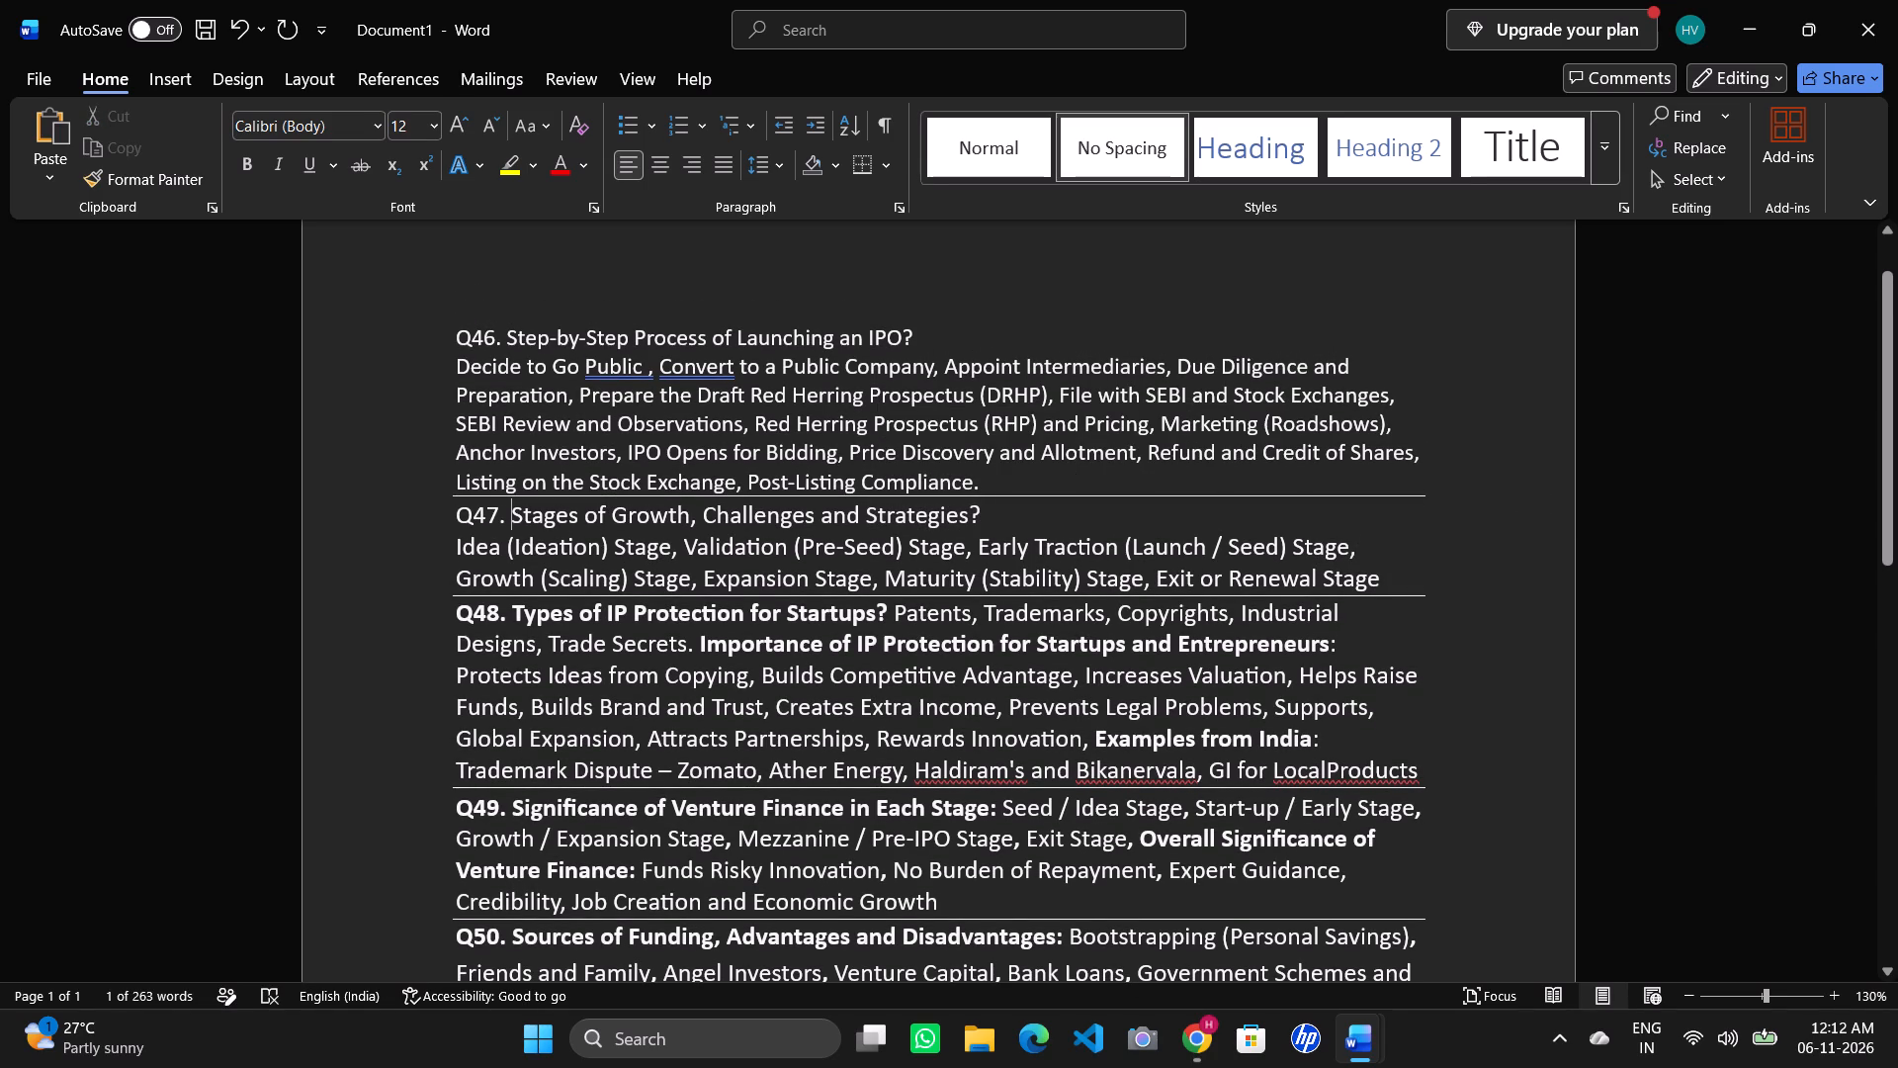
pyautogui.moveTo(482, 478); pyautogui.dragTo(560, 469)
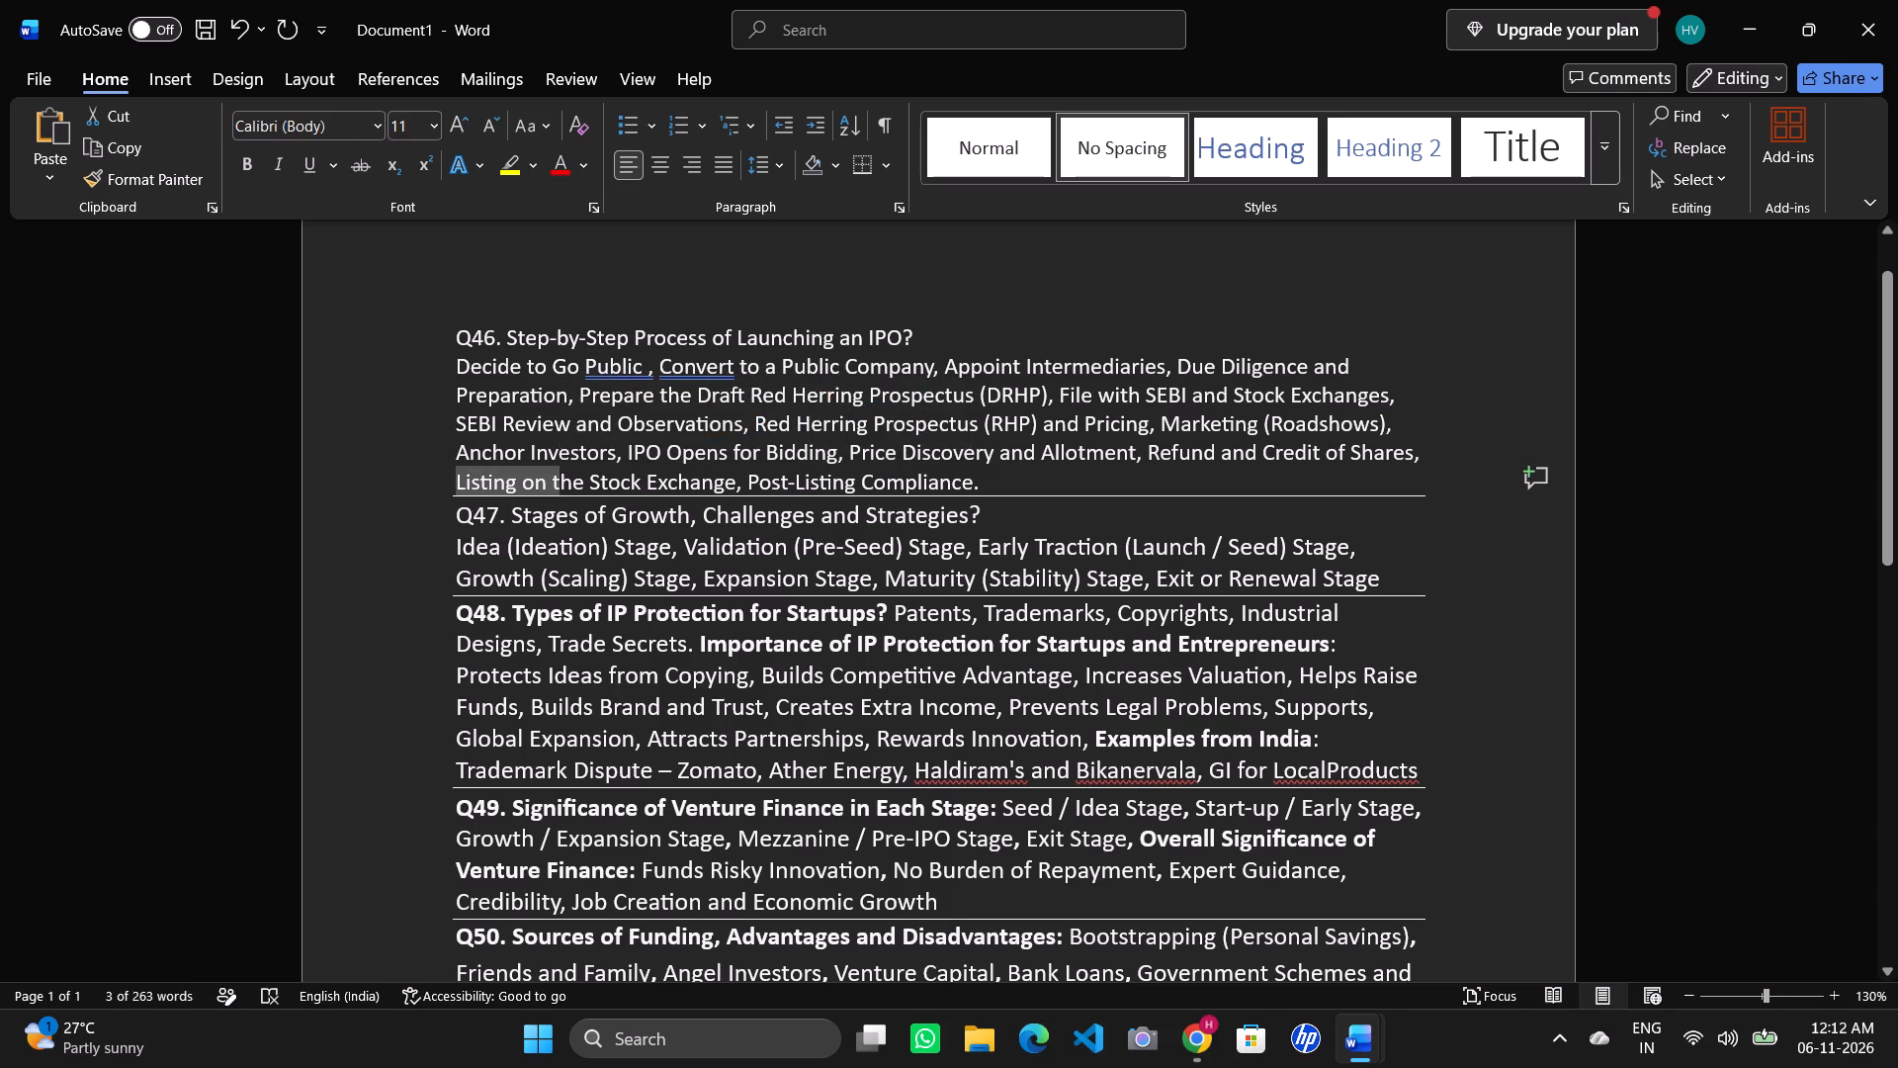
pyautogui.click(434, 463)
pyautogui.moveTo(521, 335); pyautogui.dragTo(568, 330)
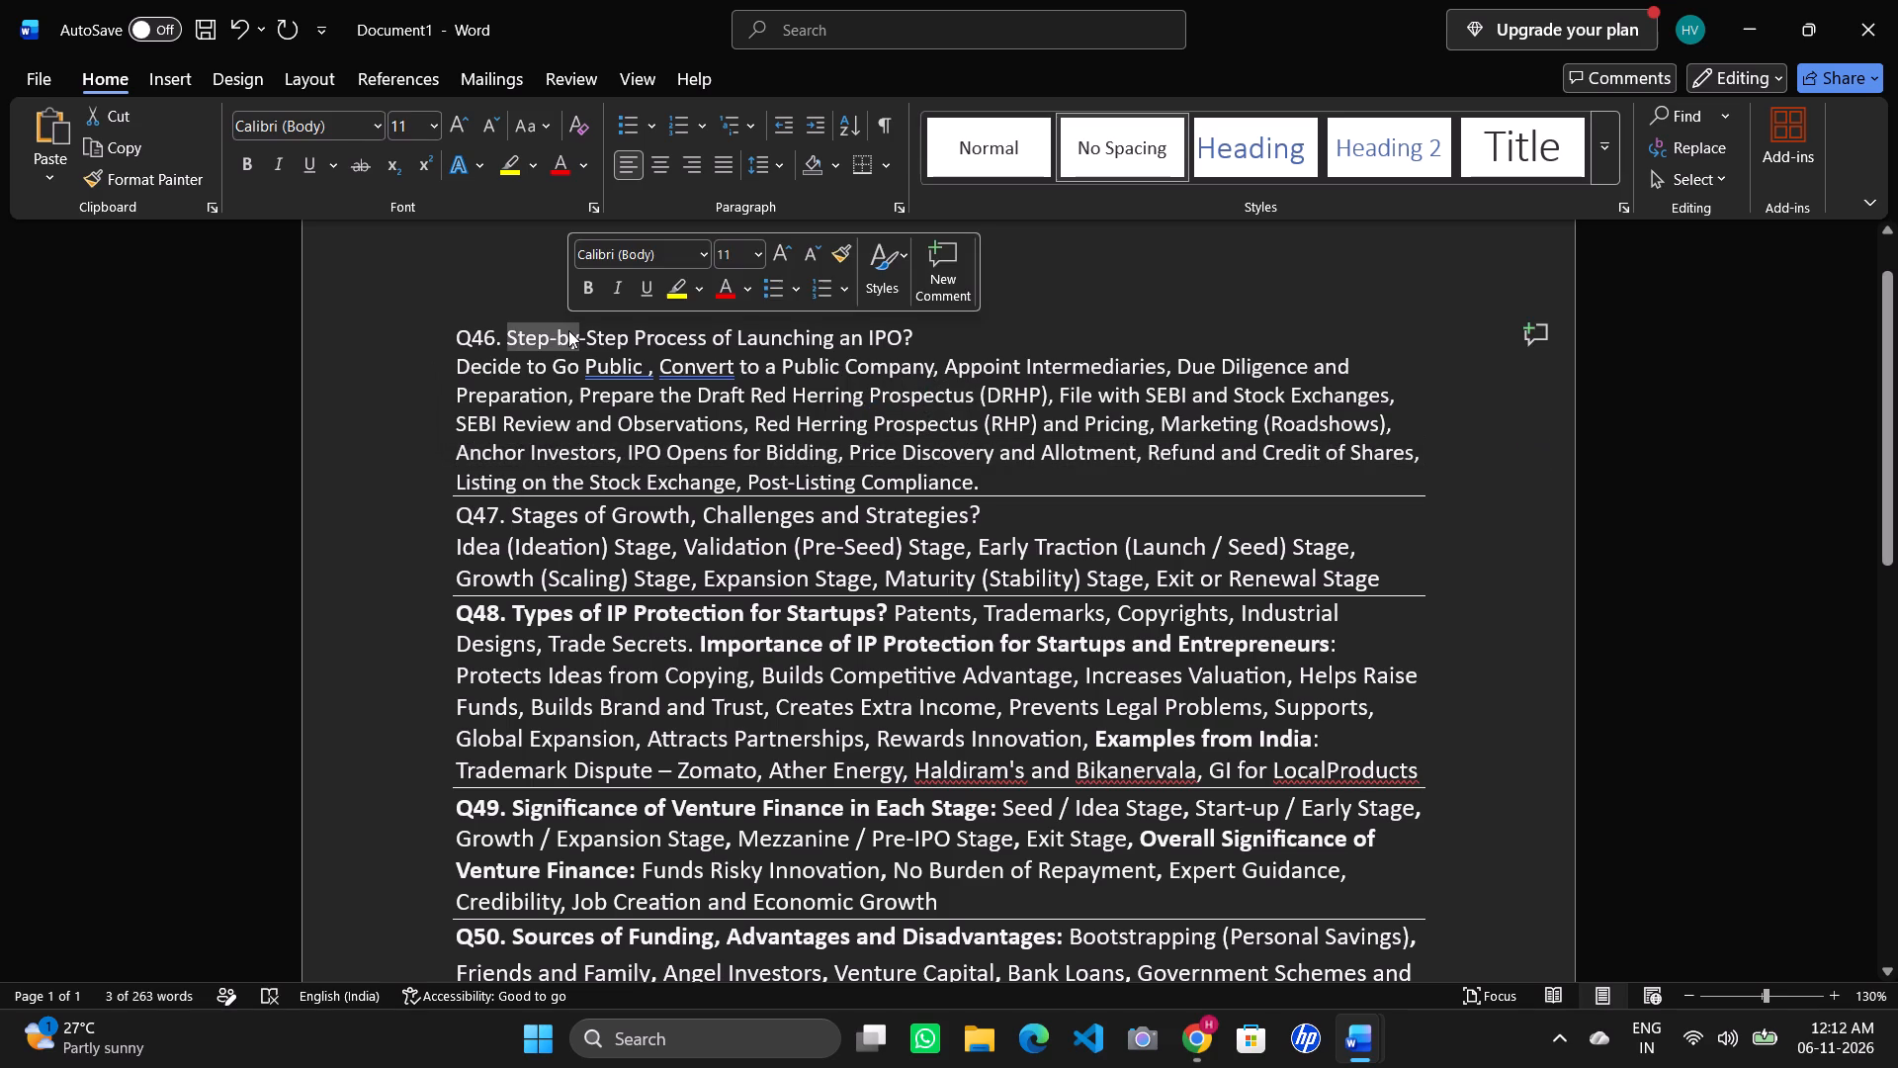
pyautogui.click(386, 372)
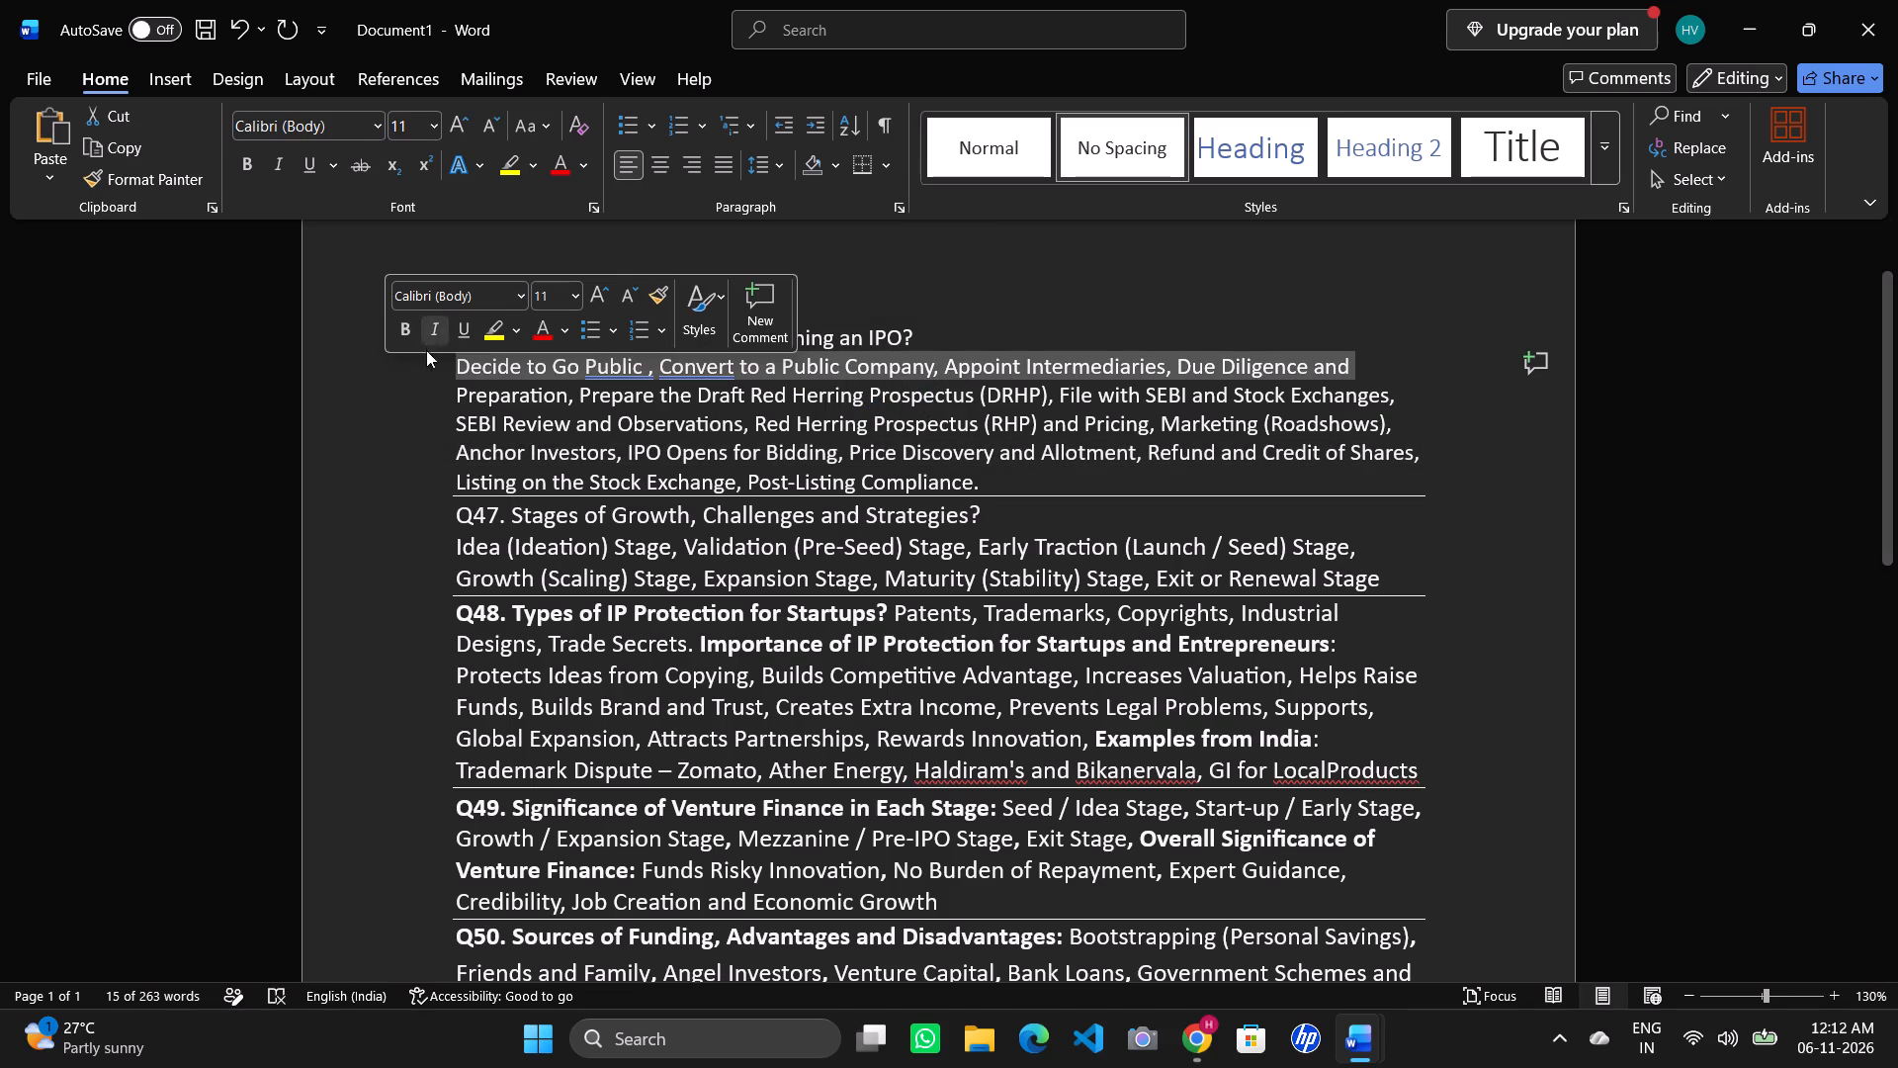
pyautogui.click(358, 438)
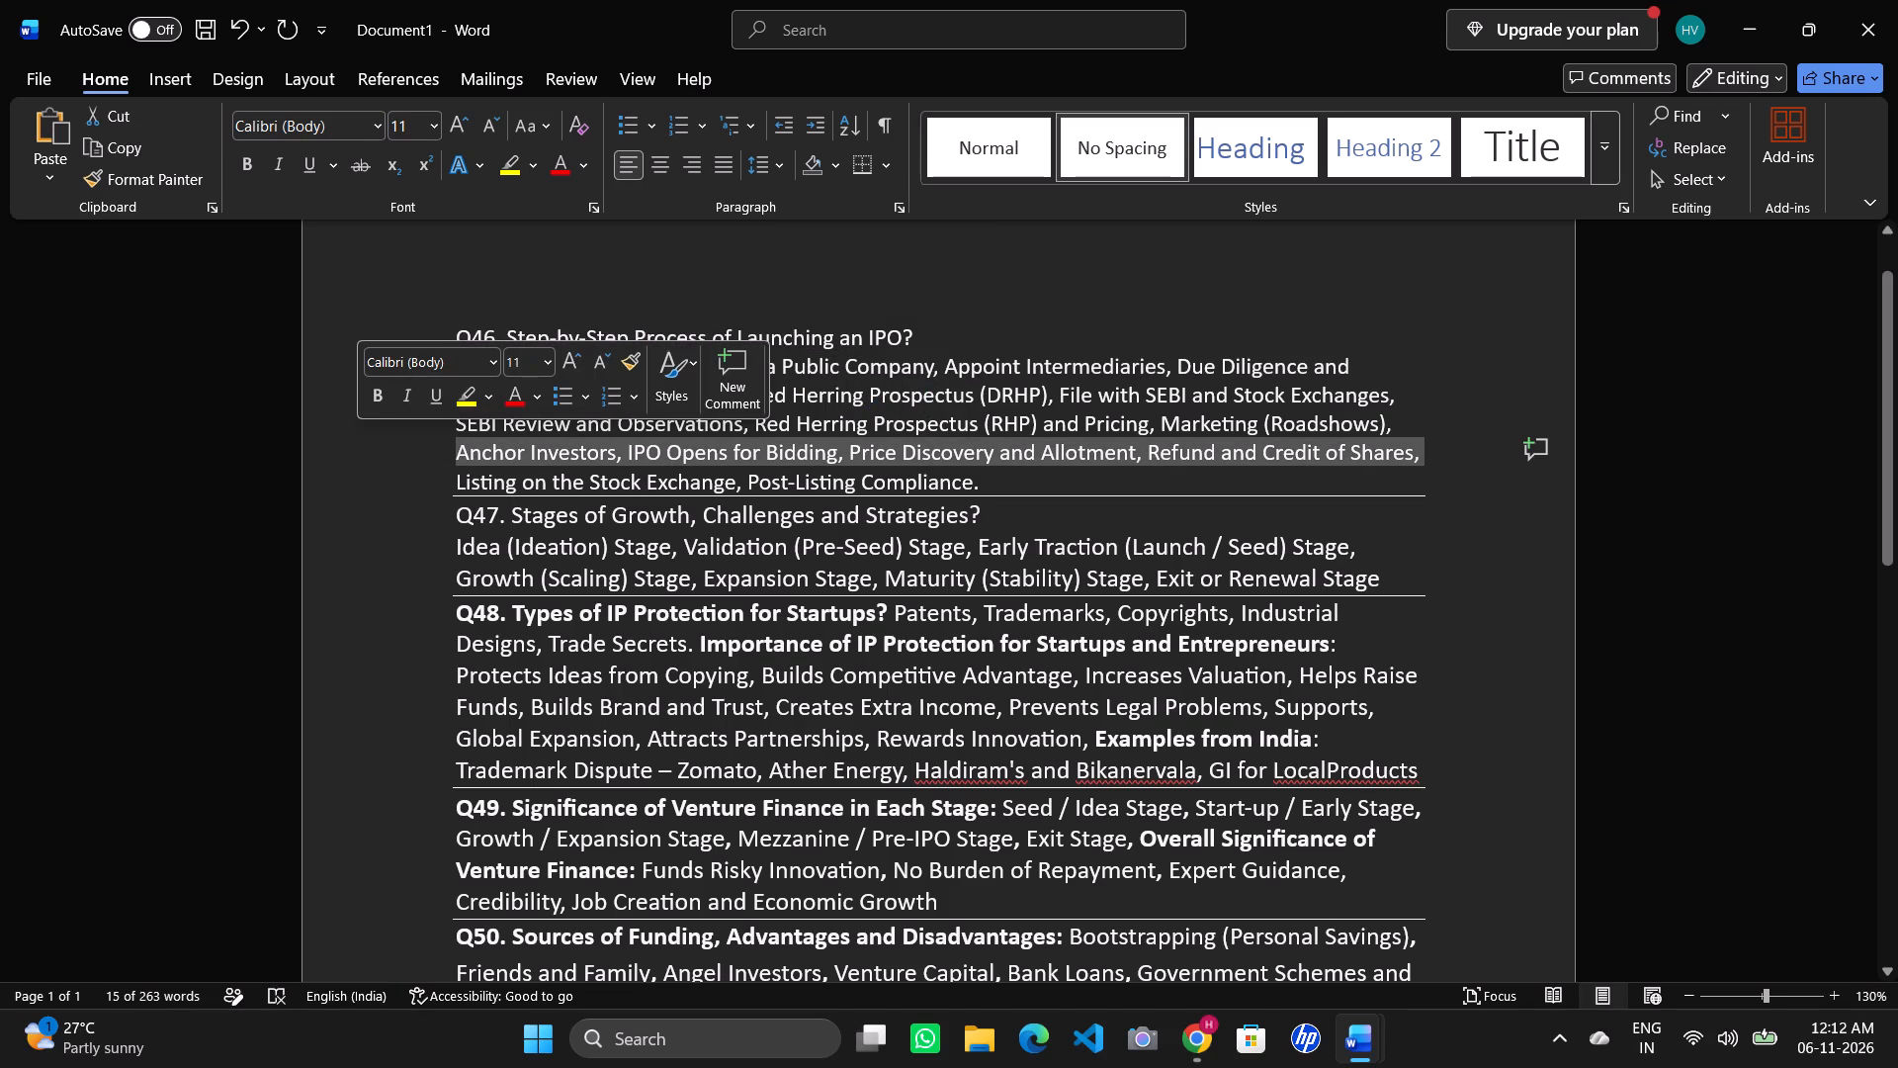
pyautogui.click(1001, 439)
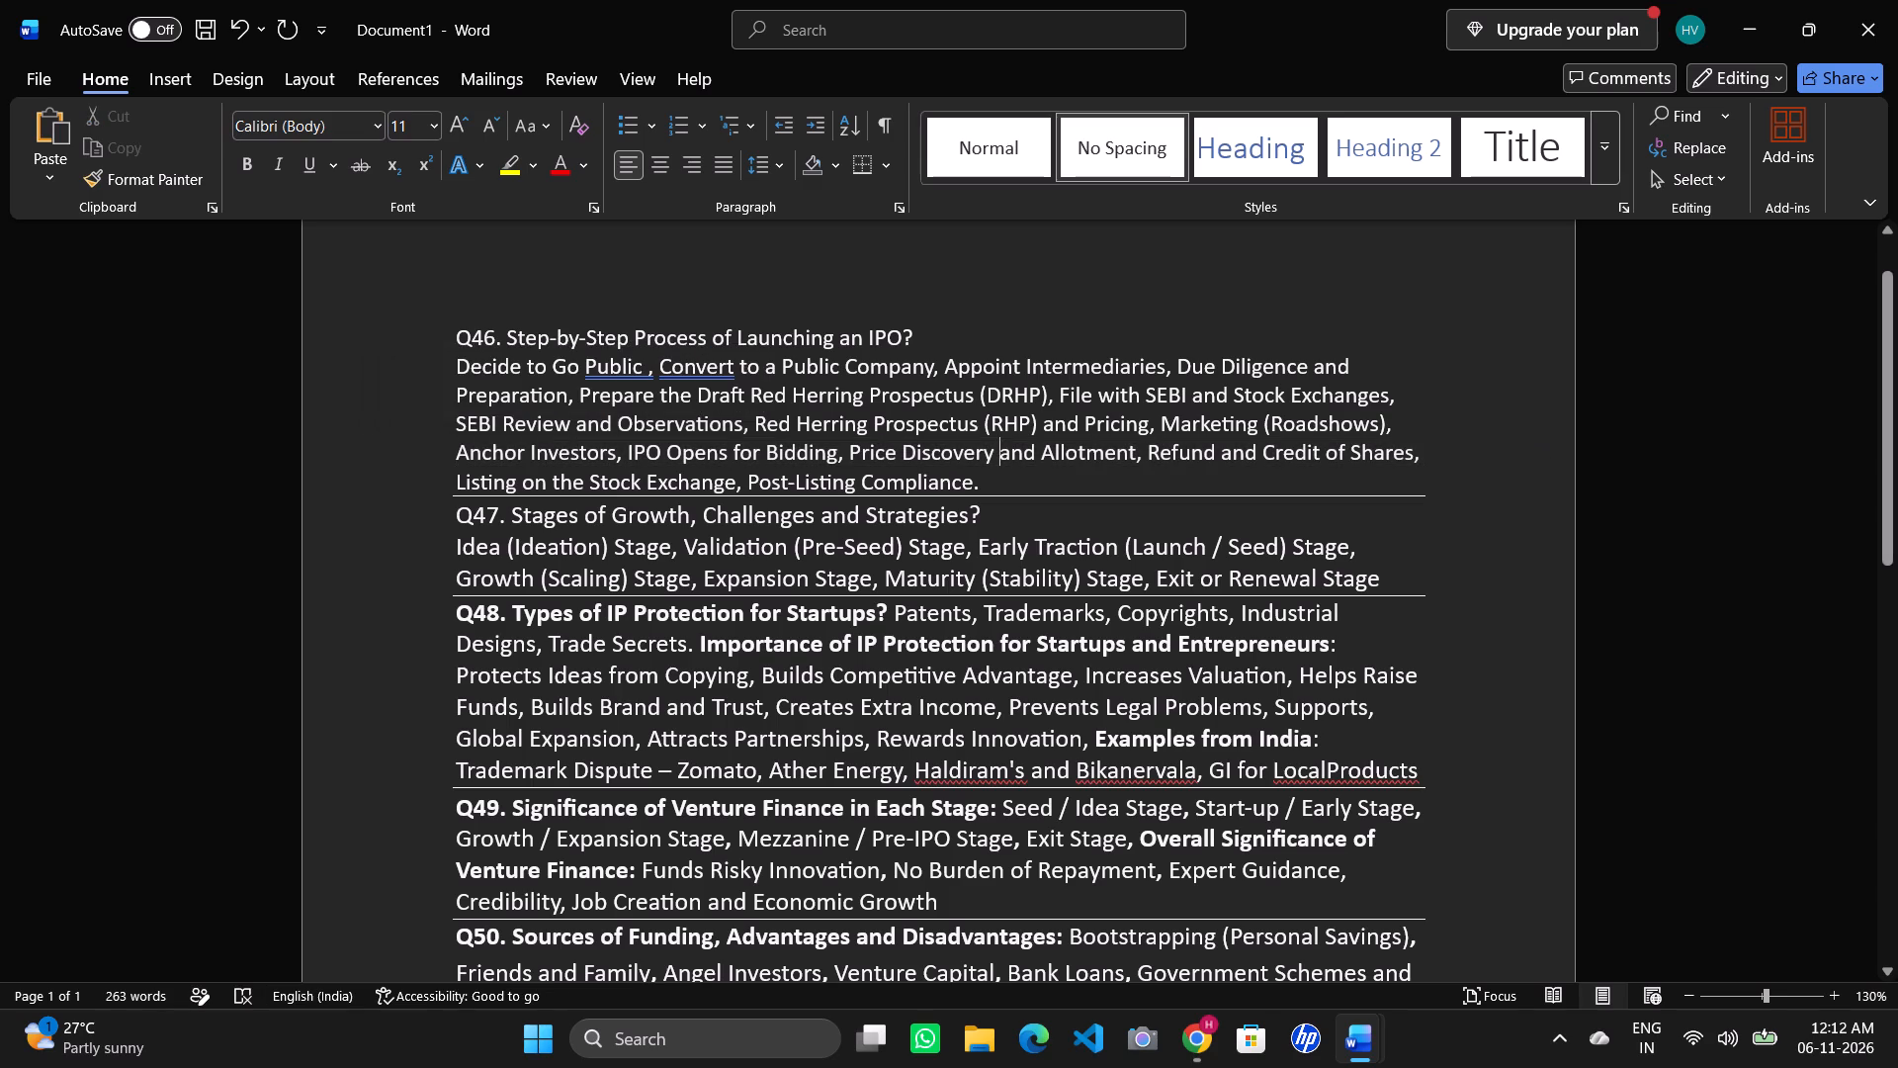
pyautogui.click(1013, 418)
pyautogui.moveTo(1013, 418); pyautogui.dragTo(917, 408)
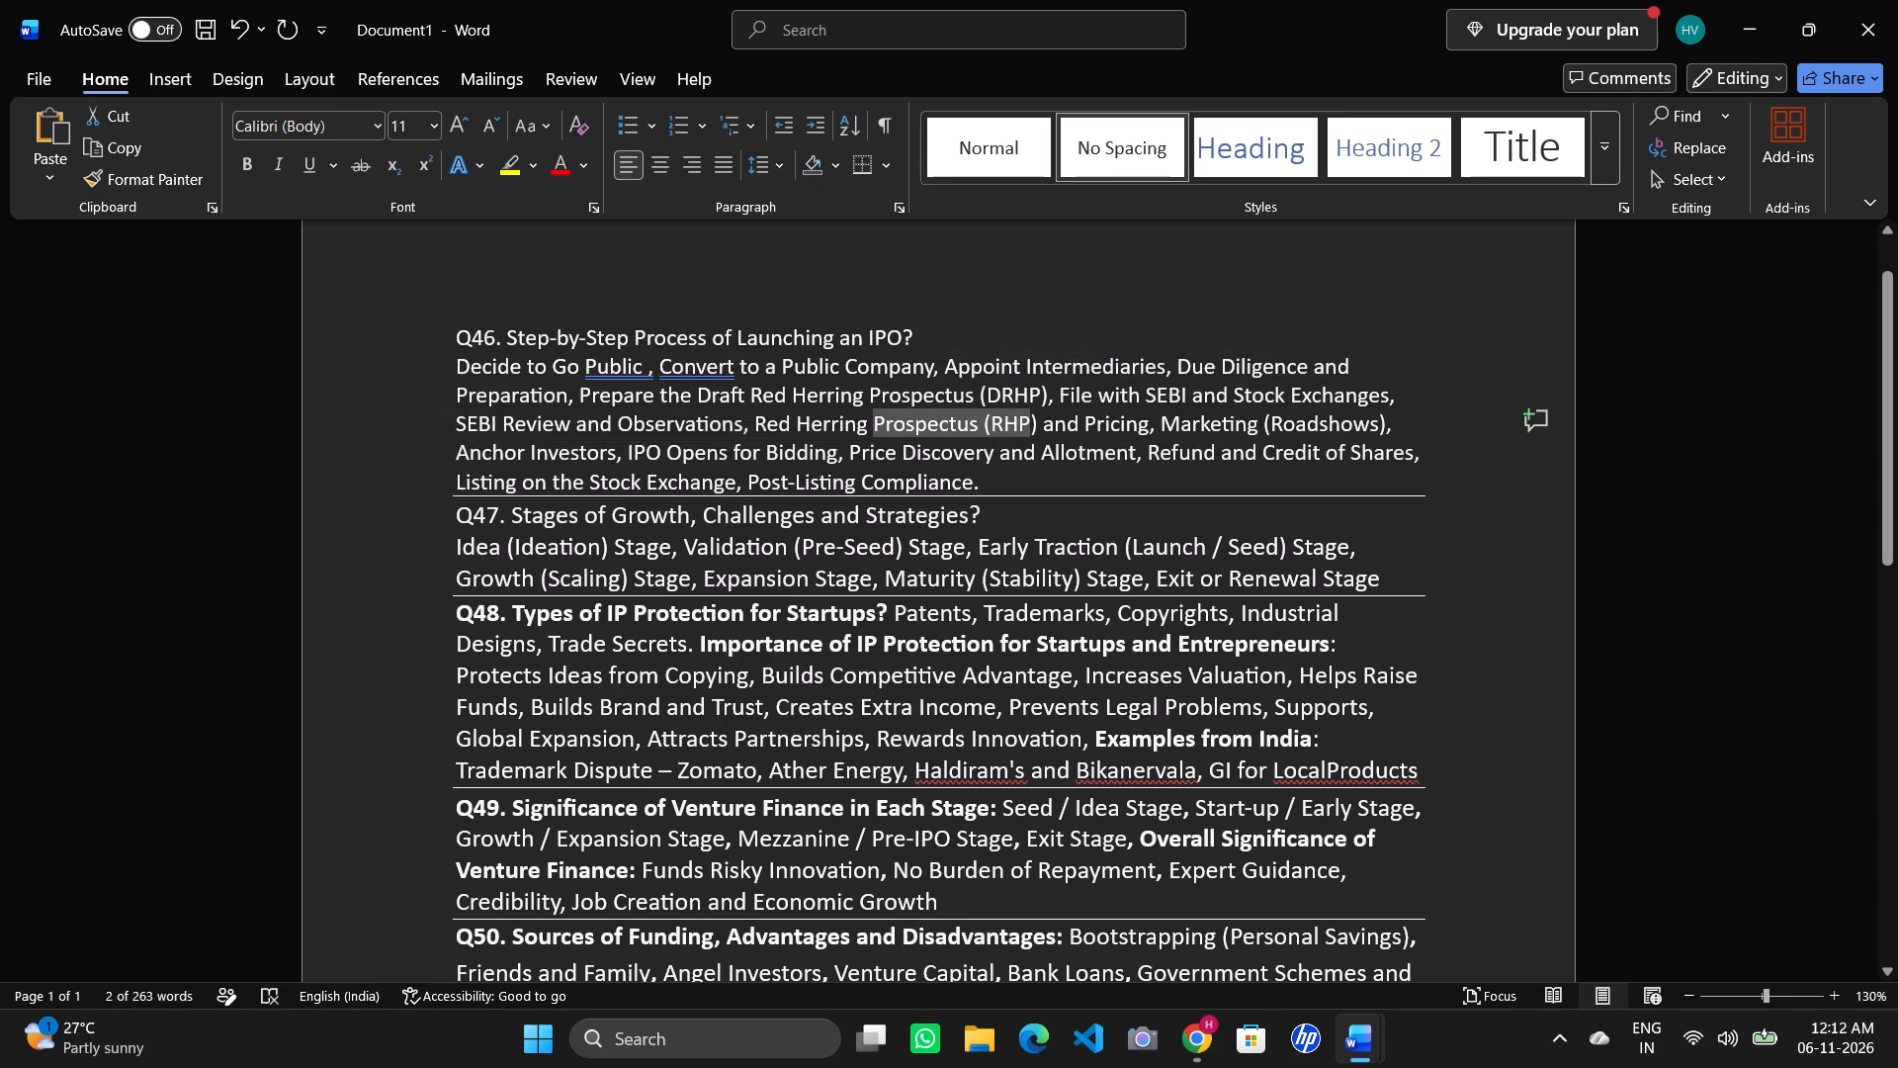
pyautogui.click(955, 457)
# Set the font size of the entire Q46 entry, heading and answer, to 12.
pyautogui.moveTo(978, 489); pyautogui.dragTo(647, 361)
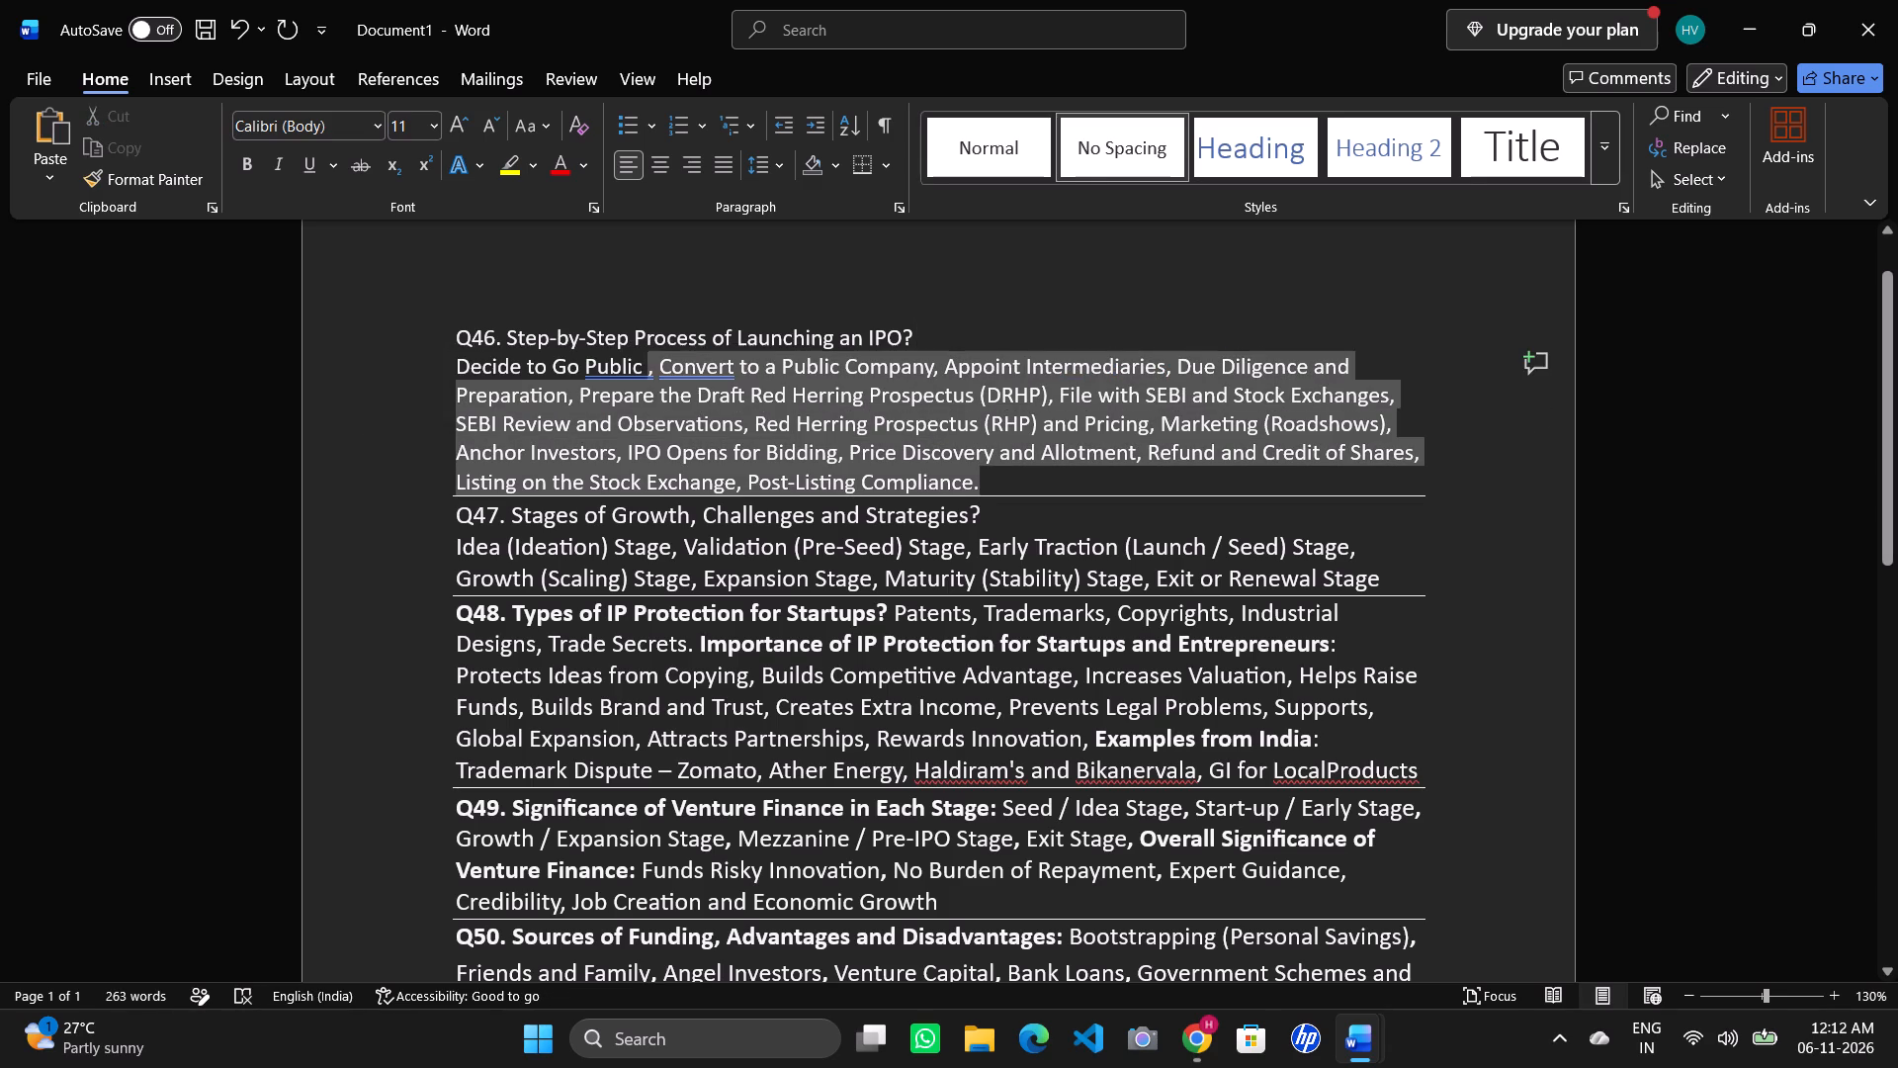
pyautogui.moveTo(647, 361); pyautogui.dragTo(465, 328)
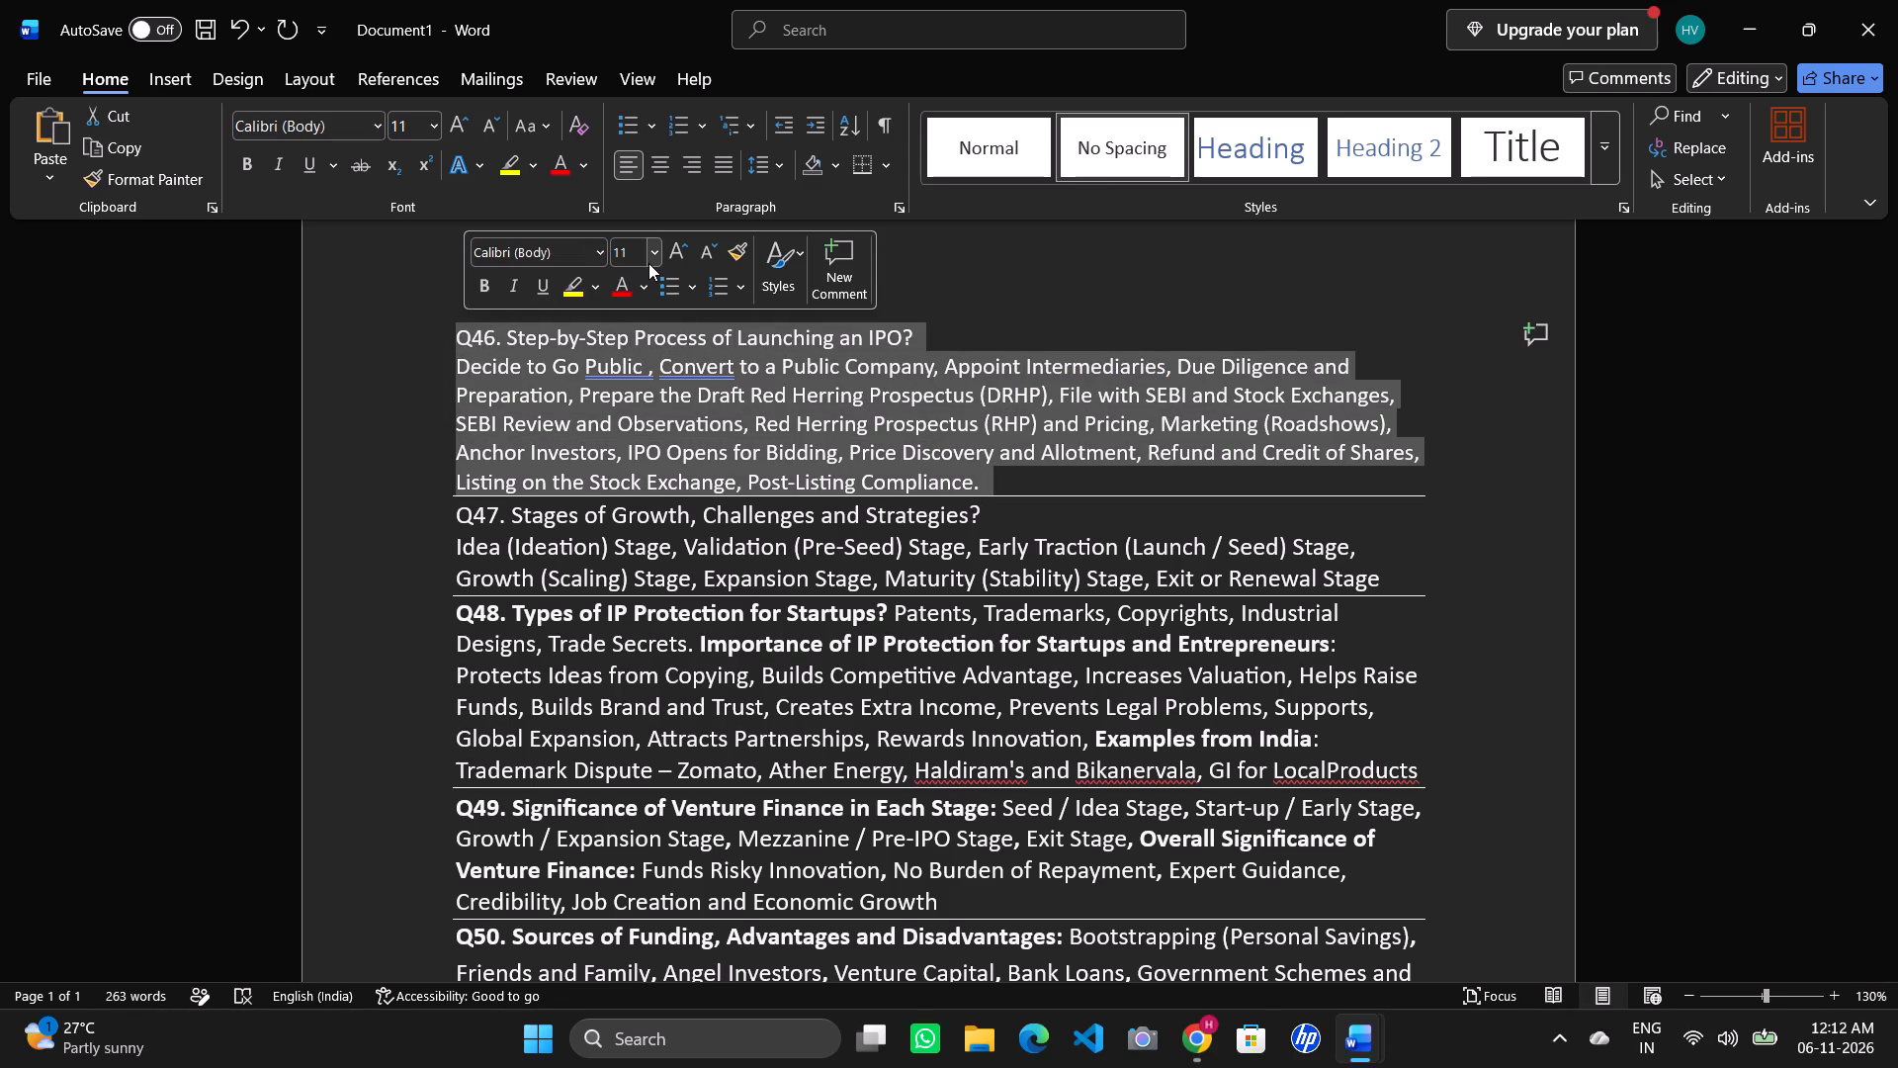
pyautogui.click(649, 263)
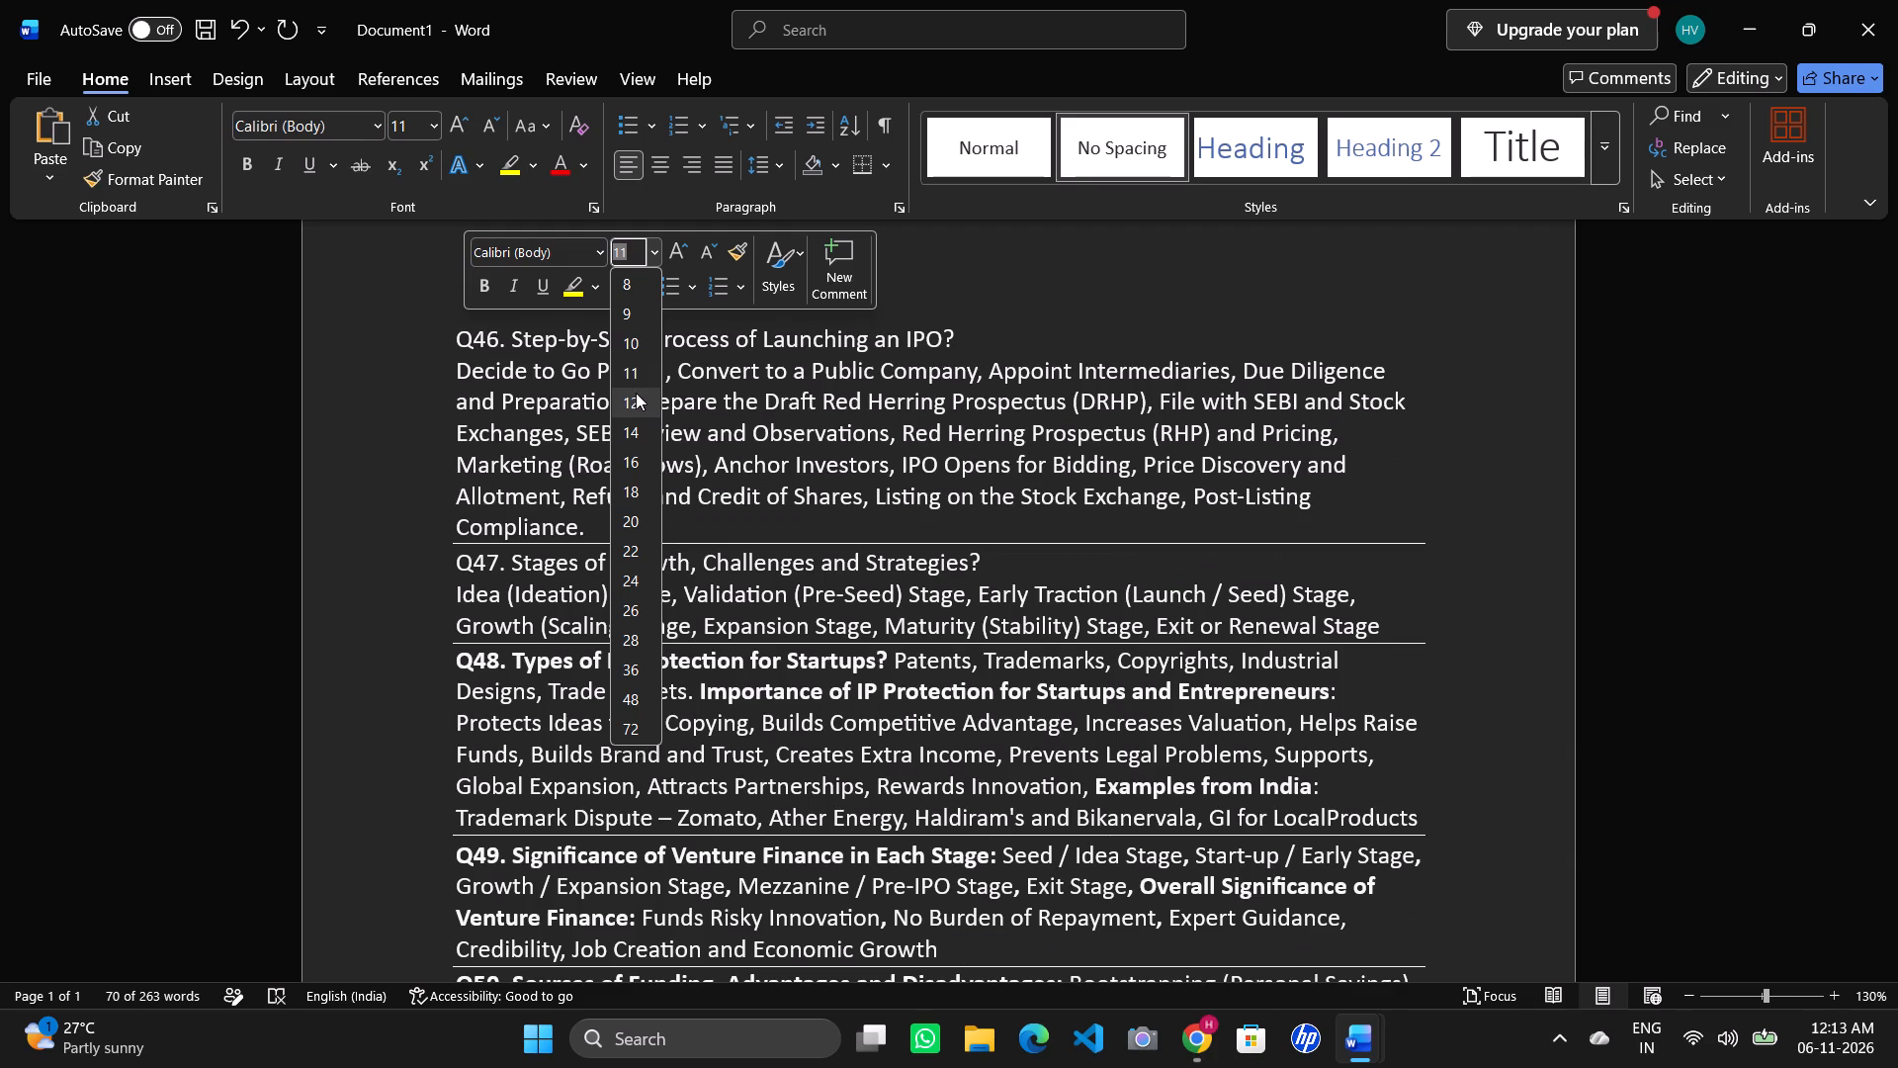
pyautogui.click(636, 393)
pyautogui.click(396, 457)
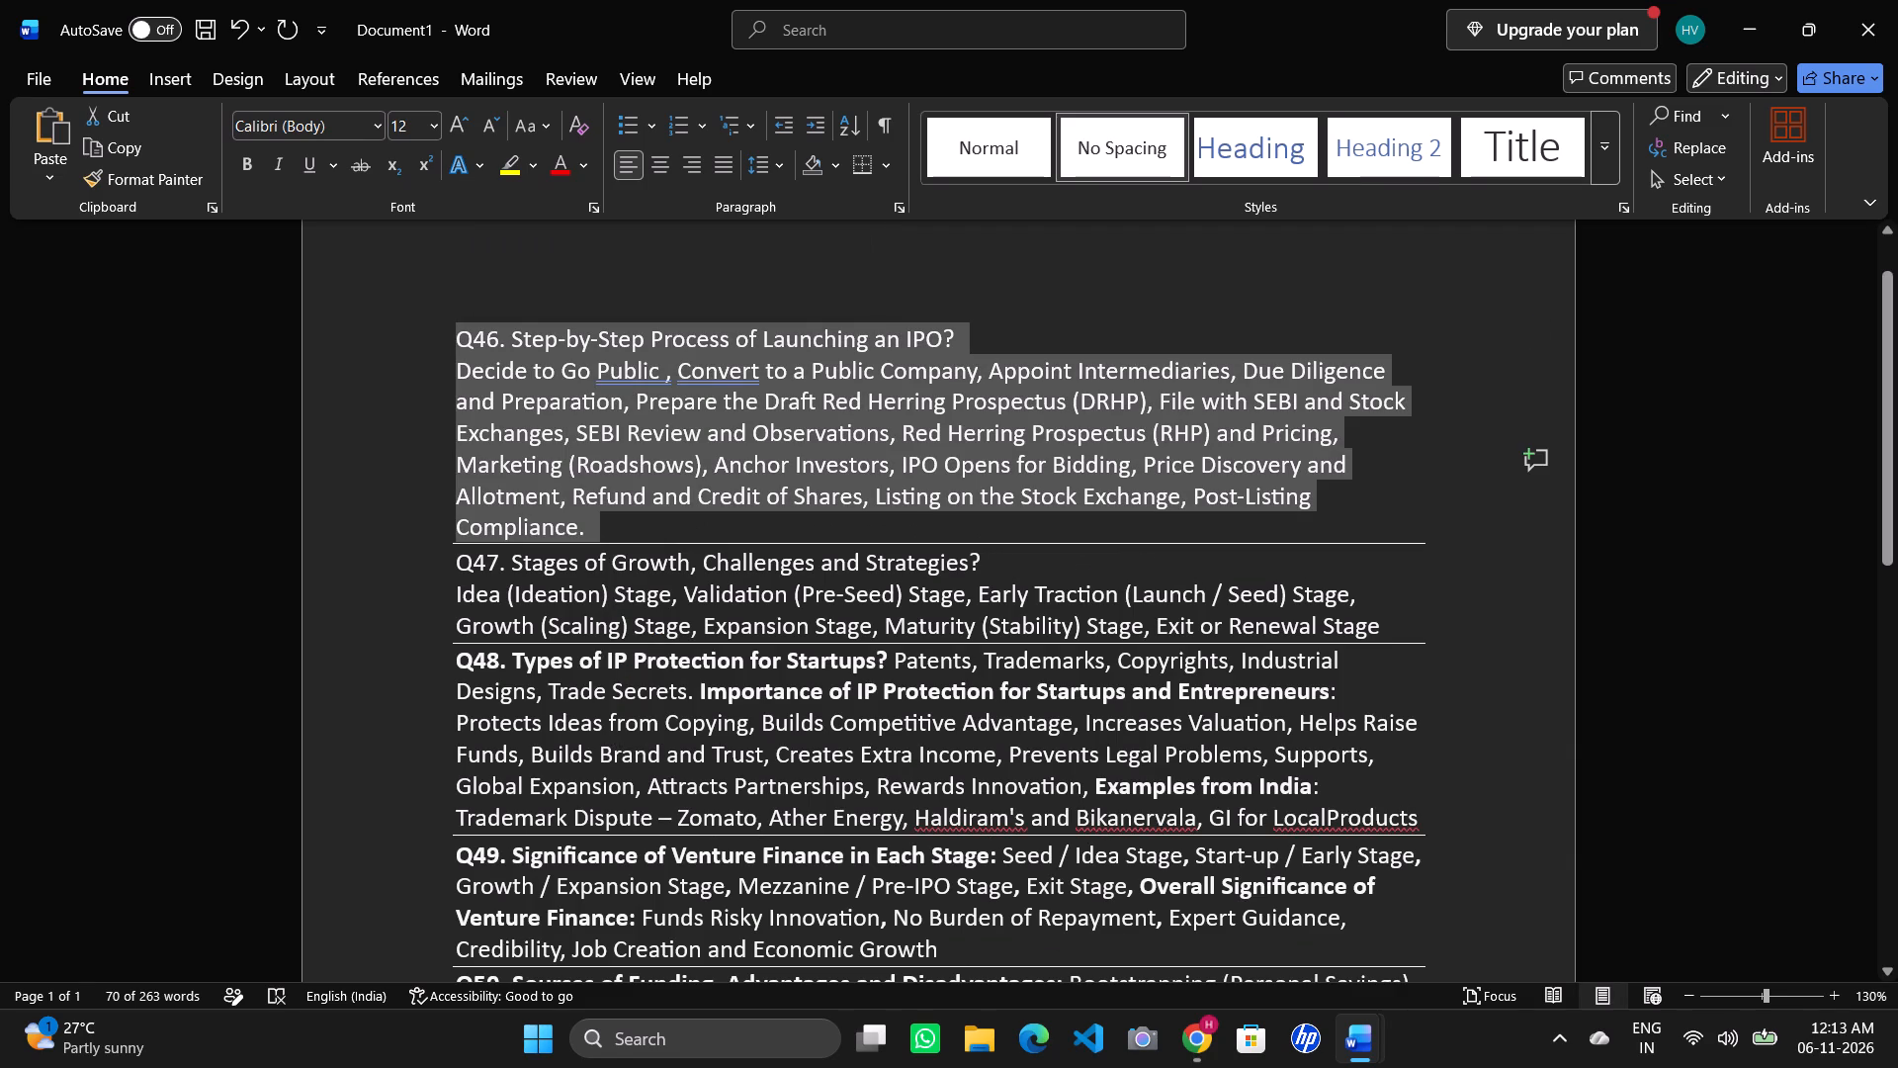
# Examine the Q46 to Q50 entries for consistent font size, paragraph style and line spacing.
pyautogui.click(380, 602)
pyautogui.scroll(-1, 380, 602)
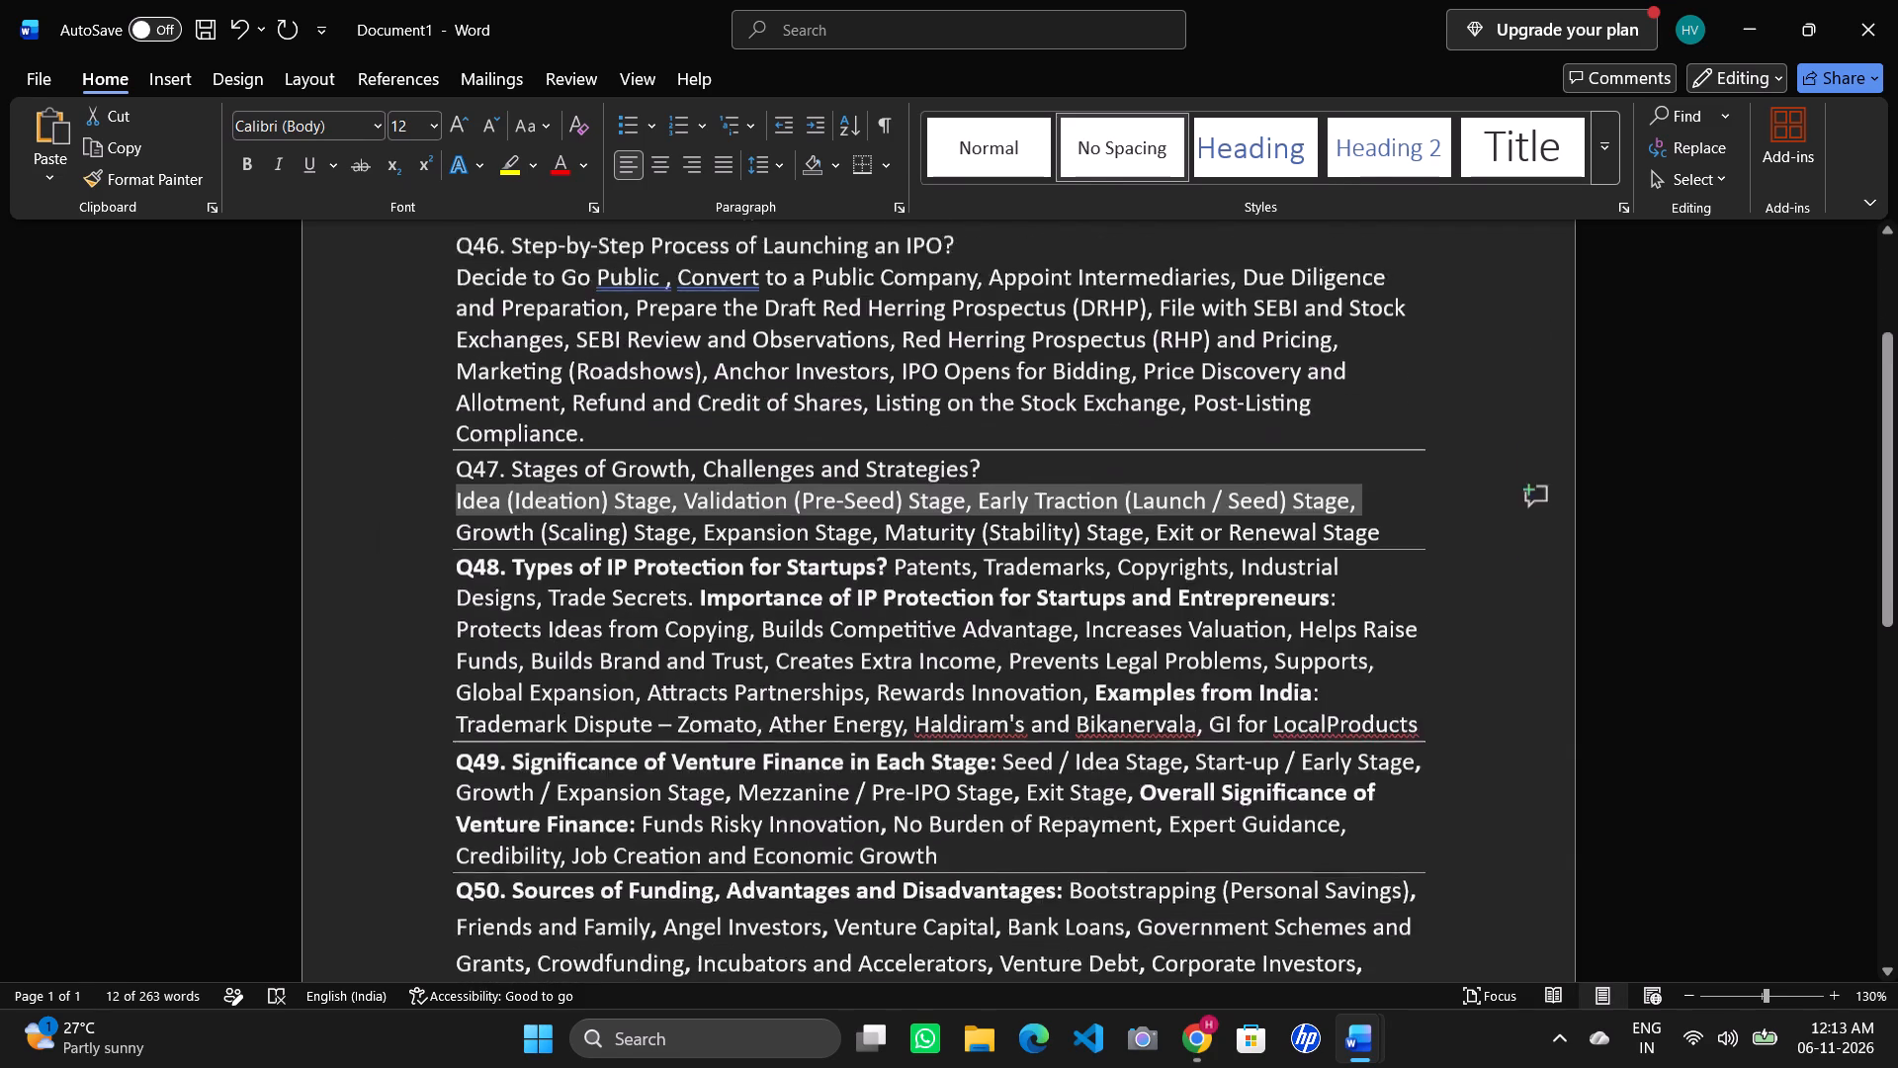
pyautogui.scroll(-1, 380, 602)
pyautogui.scroll(1, 758, 720)
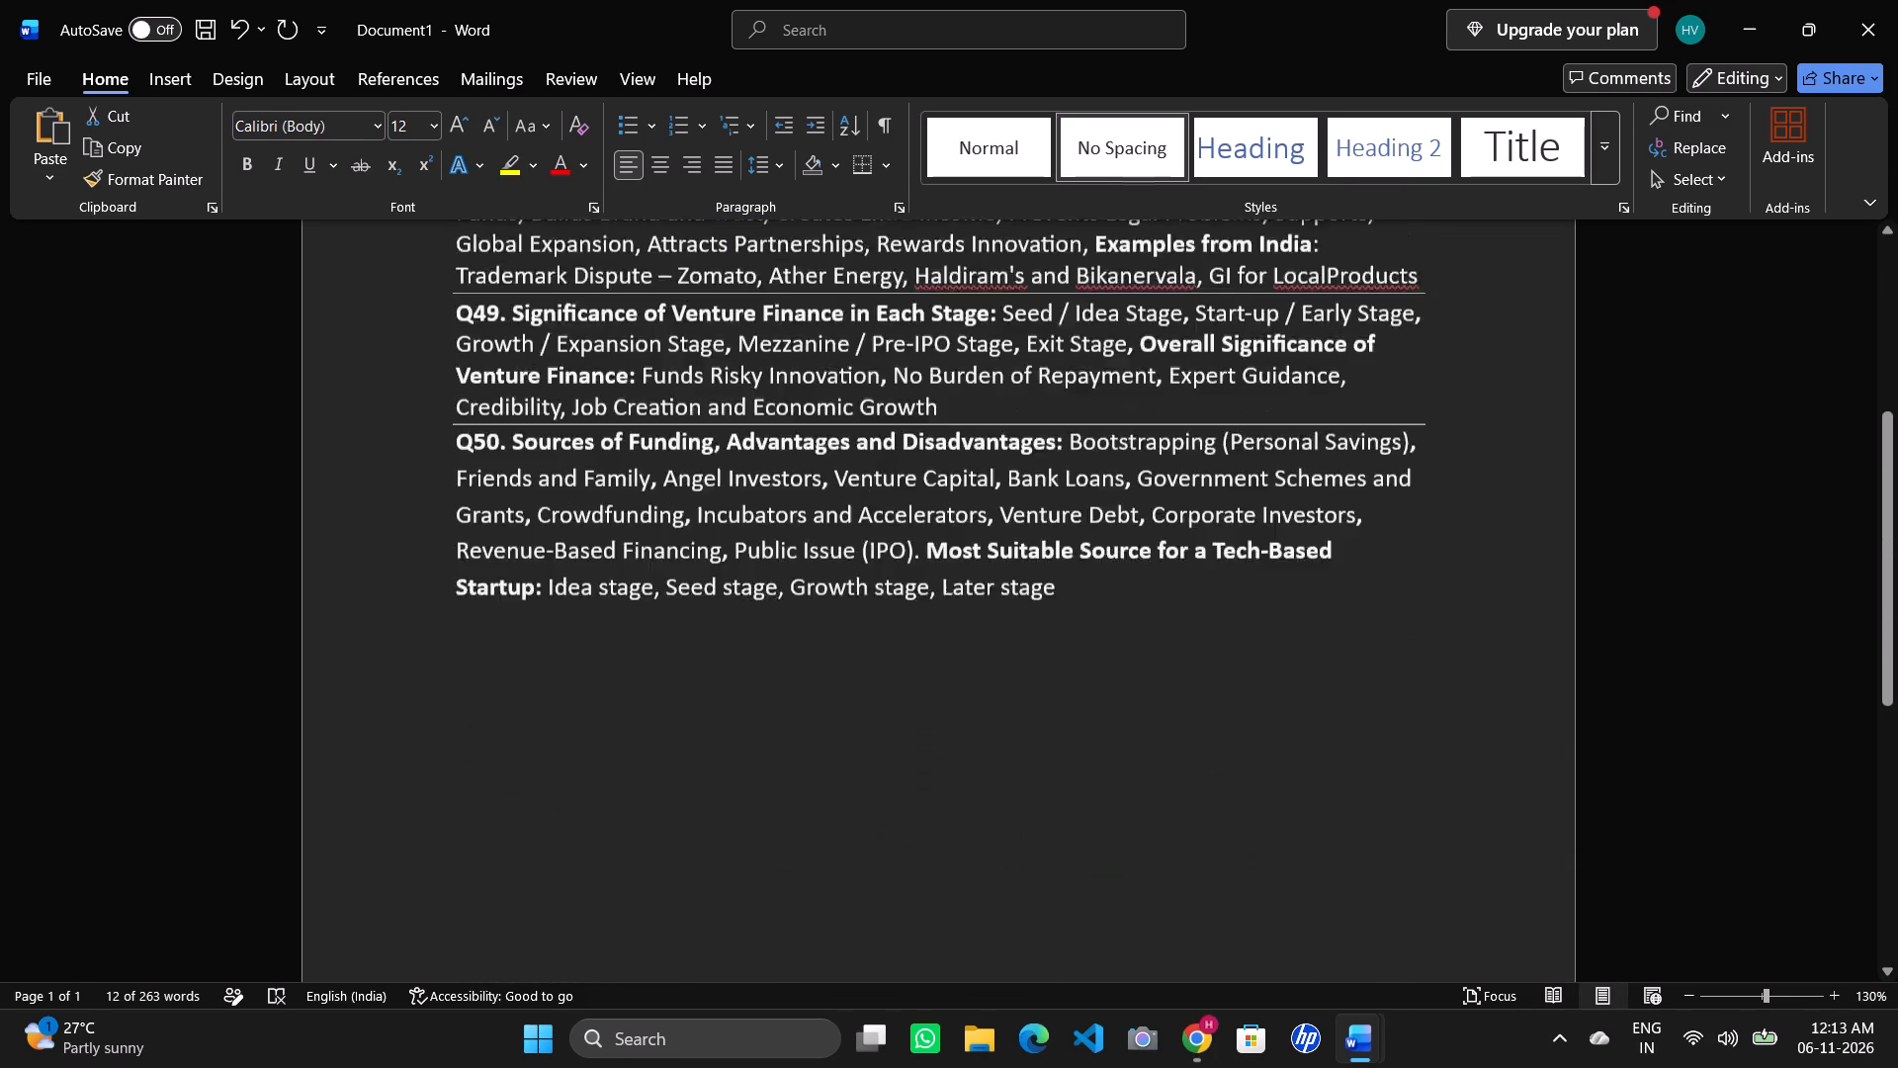
pyautogui.scroll(1, 758, 720)
pyautogui.click(526, 544)
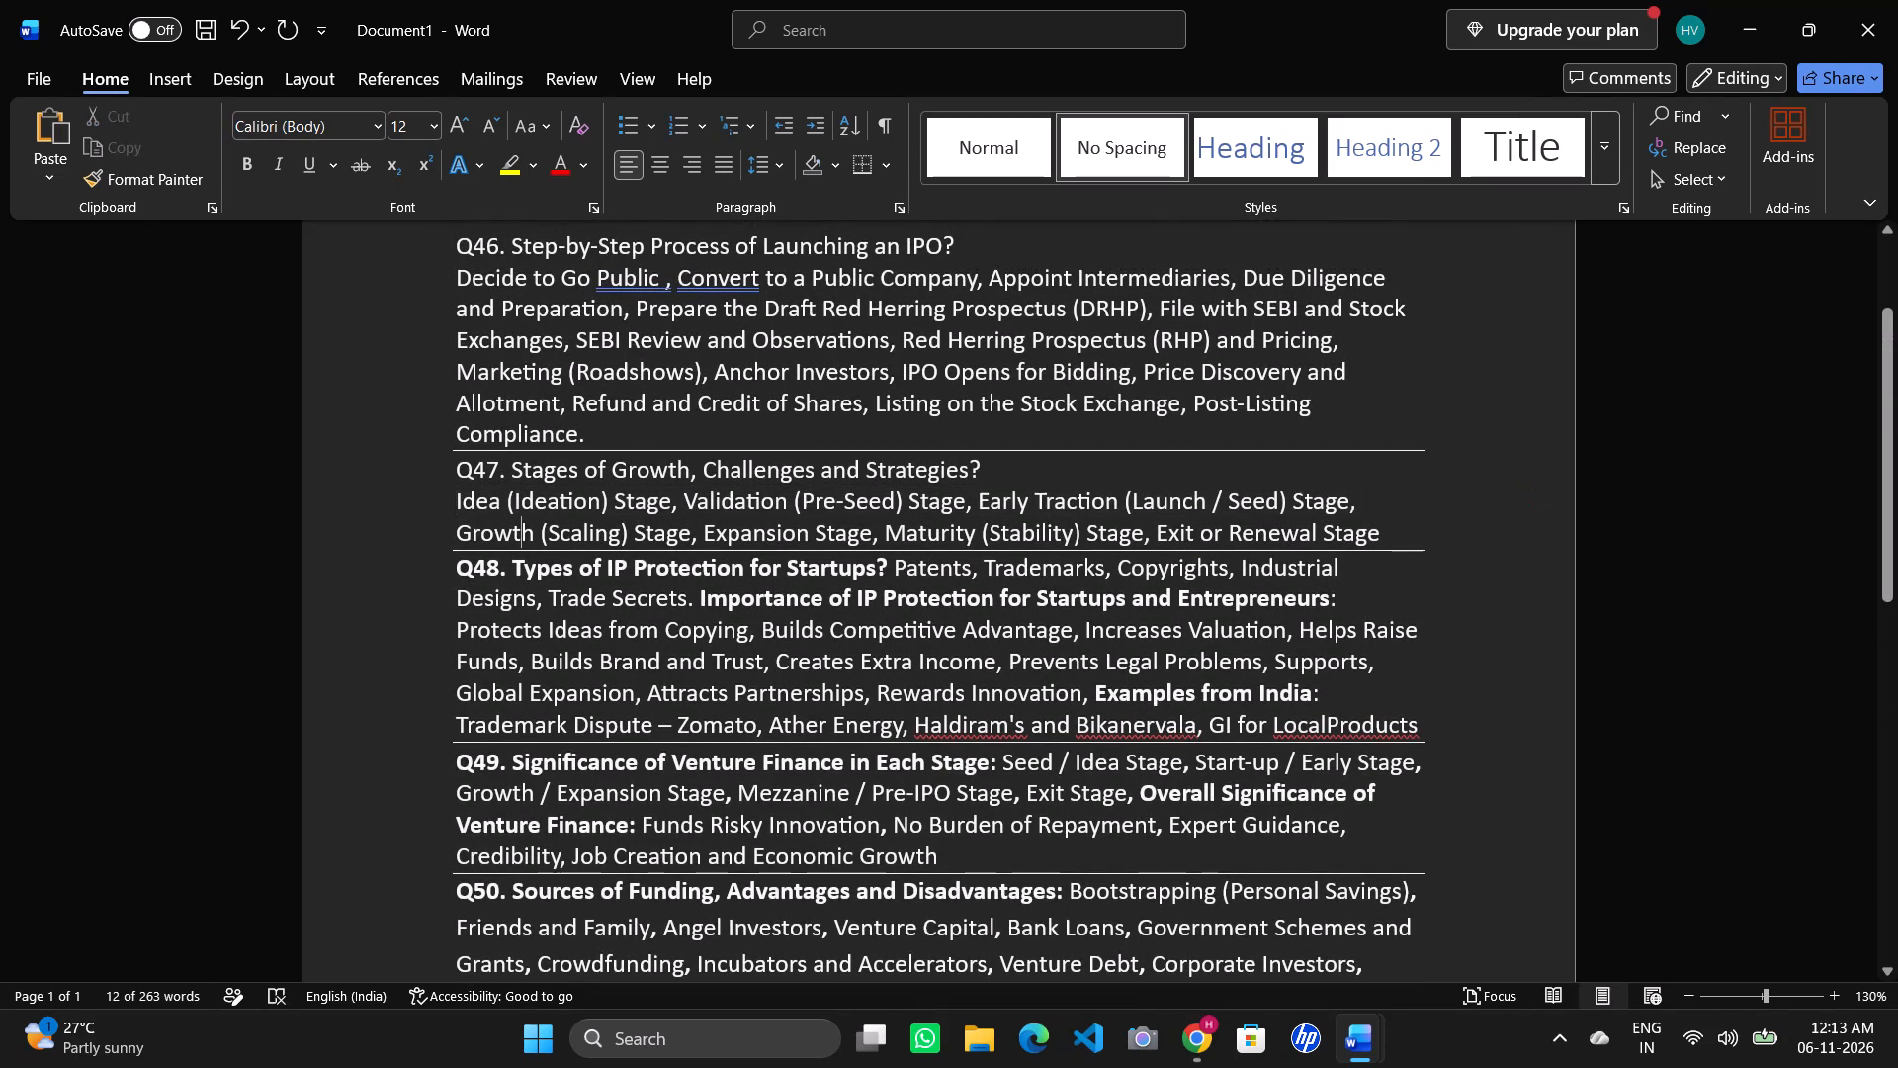
pyautogui.moveTo(554, 532); pyautogui.dragTo(682, 525)
pyautogui.click(682, 525)
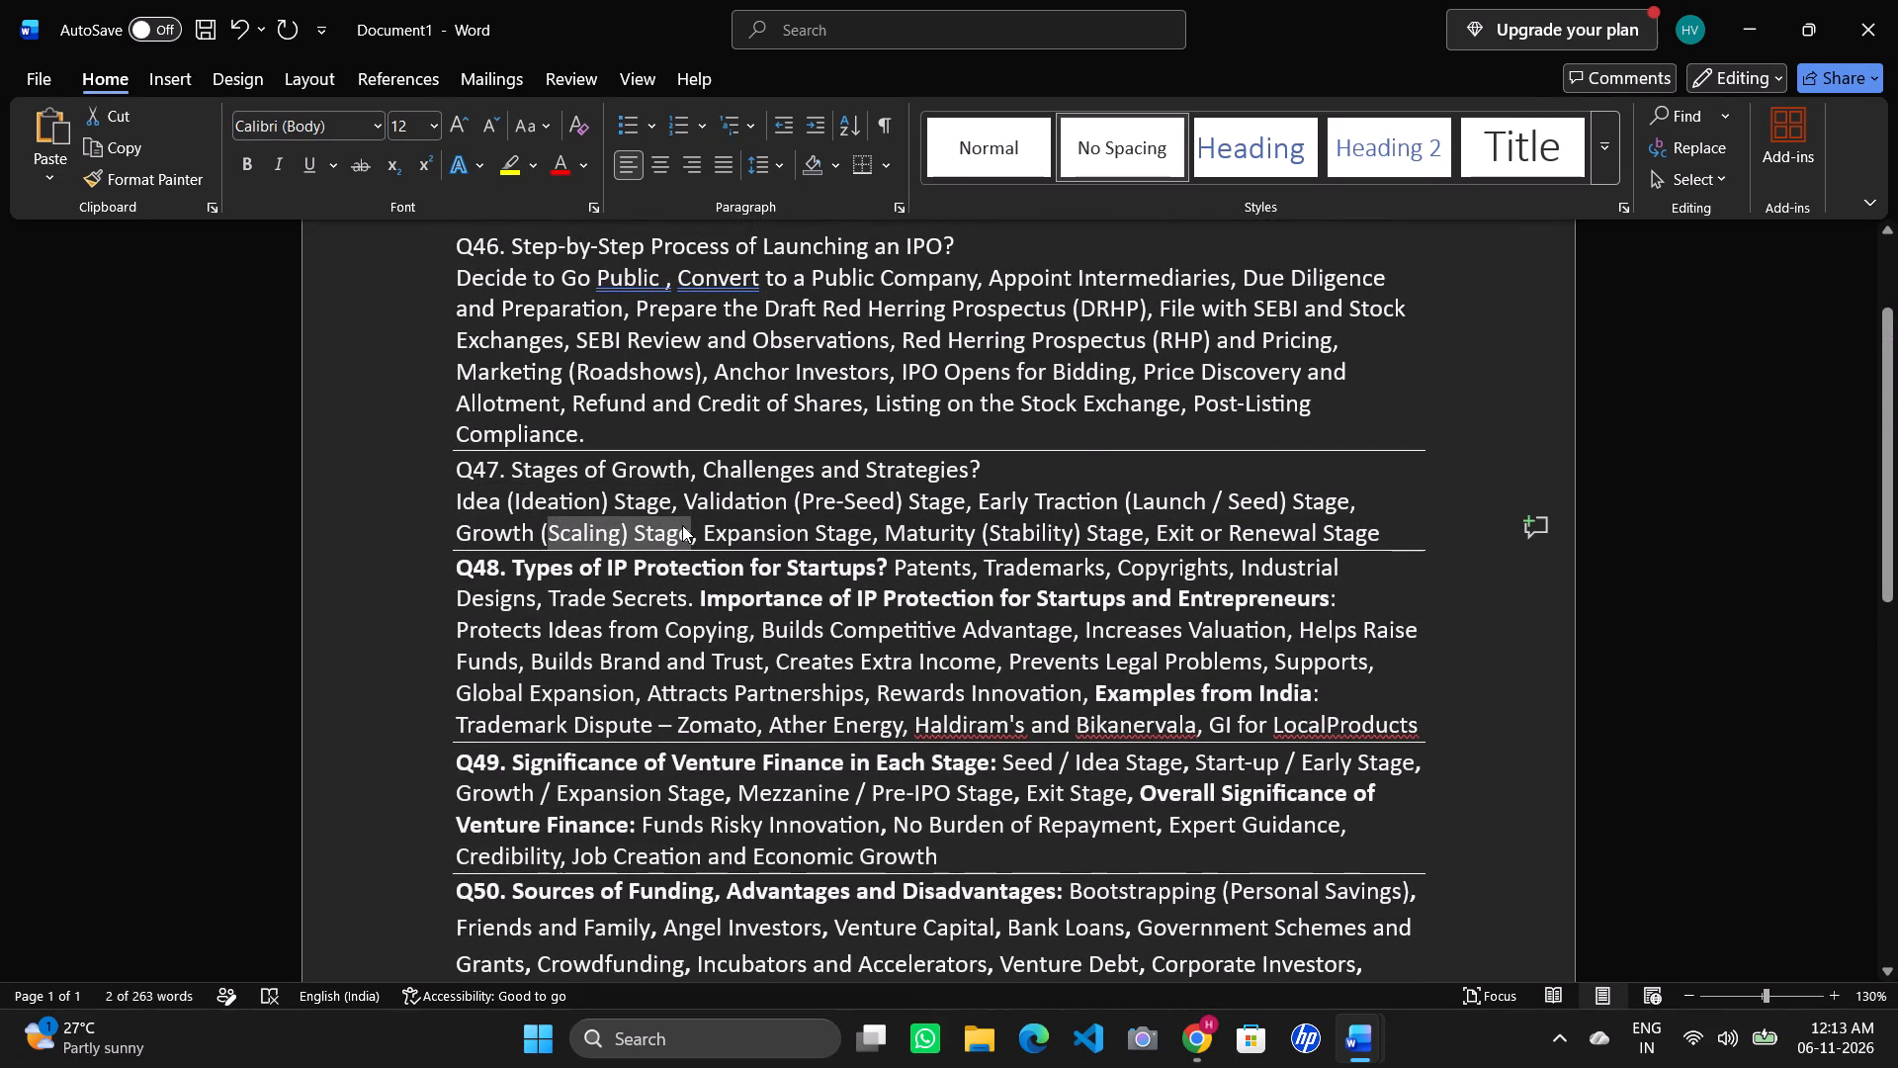
pyautogui.scroll(1, 622, 400)
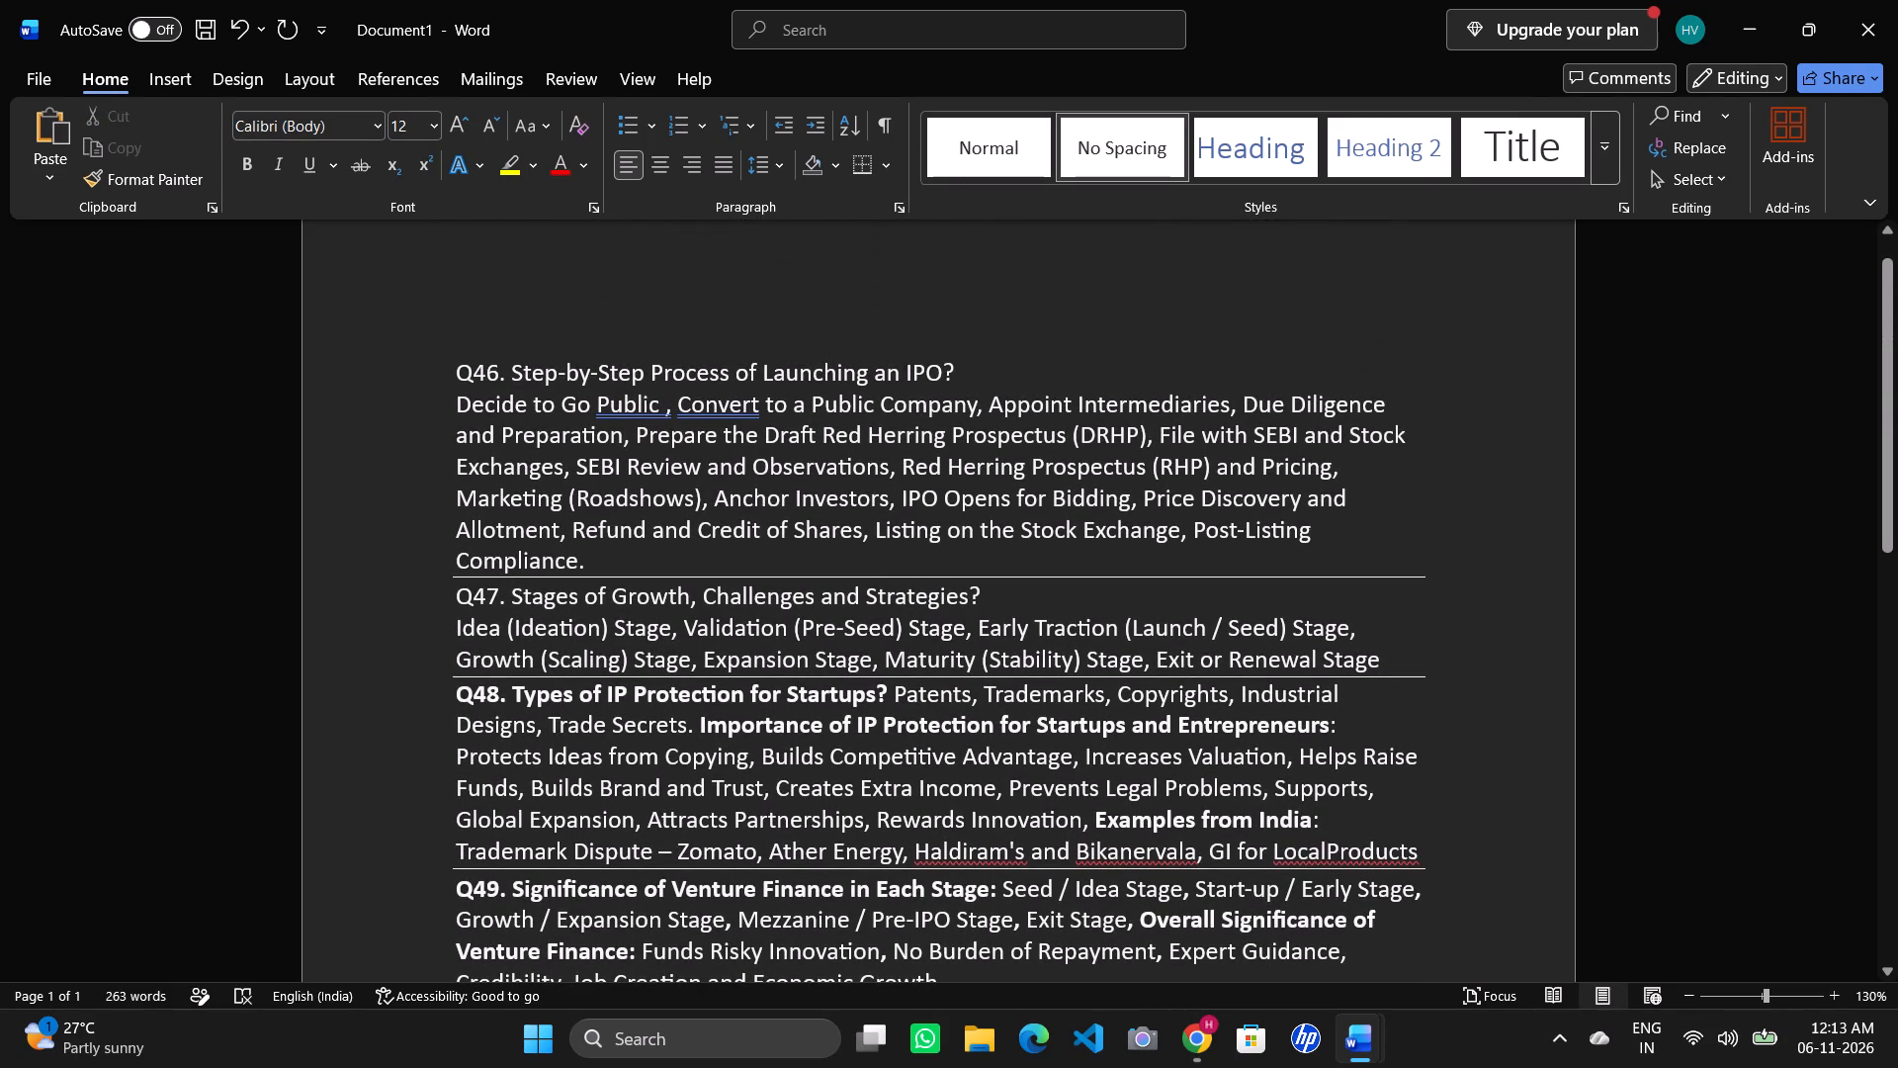
pyautogui.moveTo(582, 562); pyautogui.dragTo(450, 366)
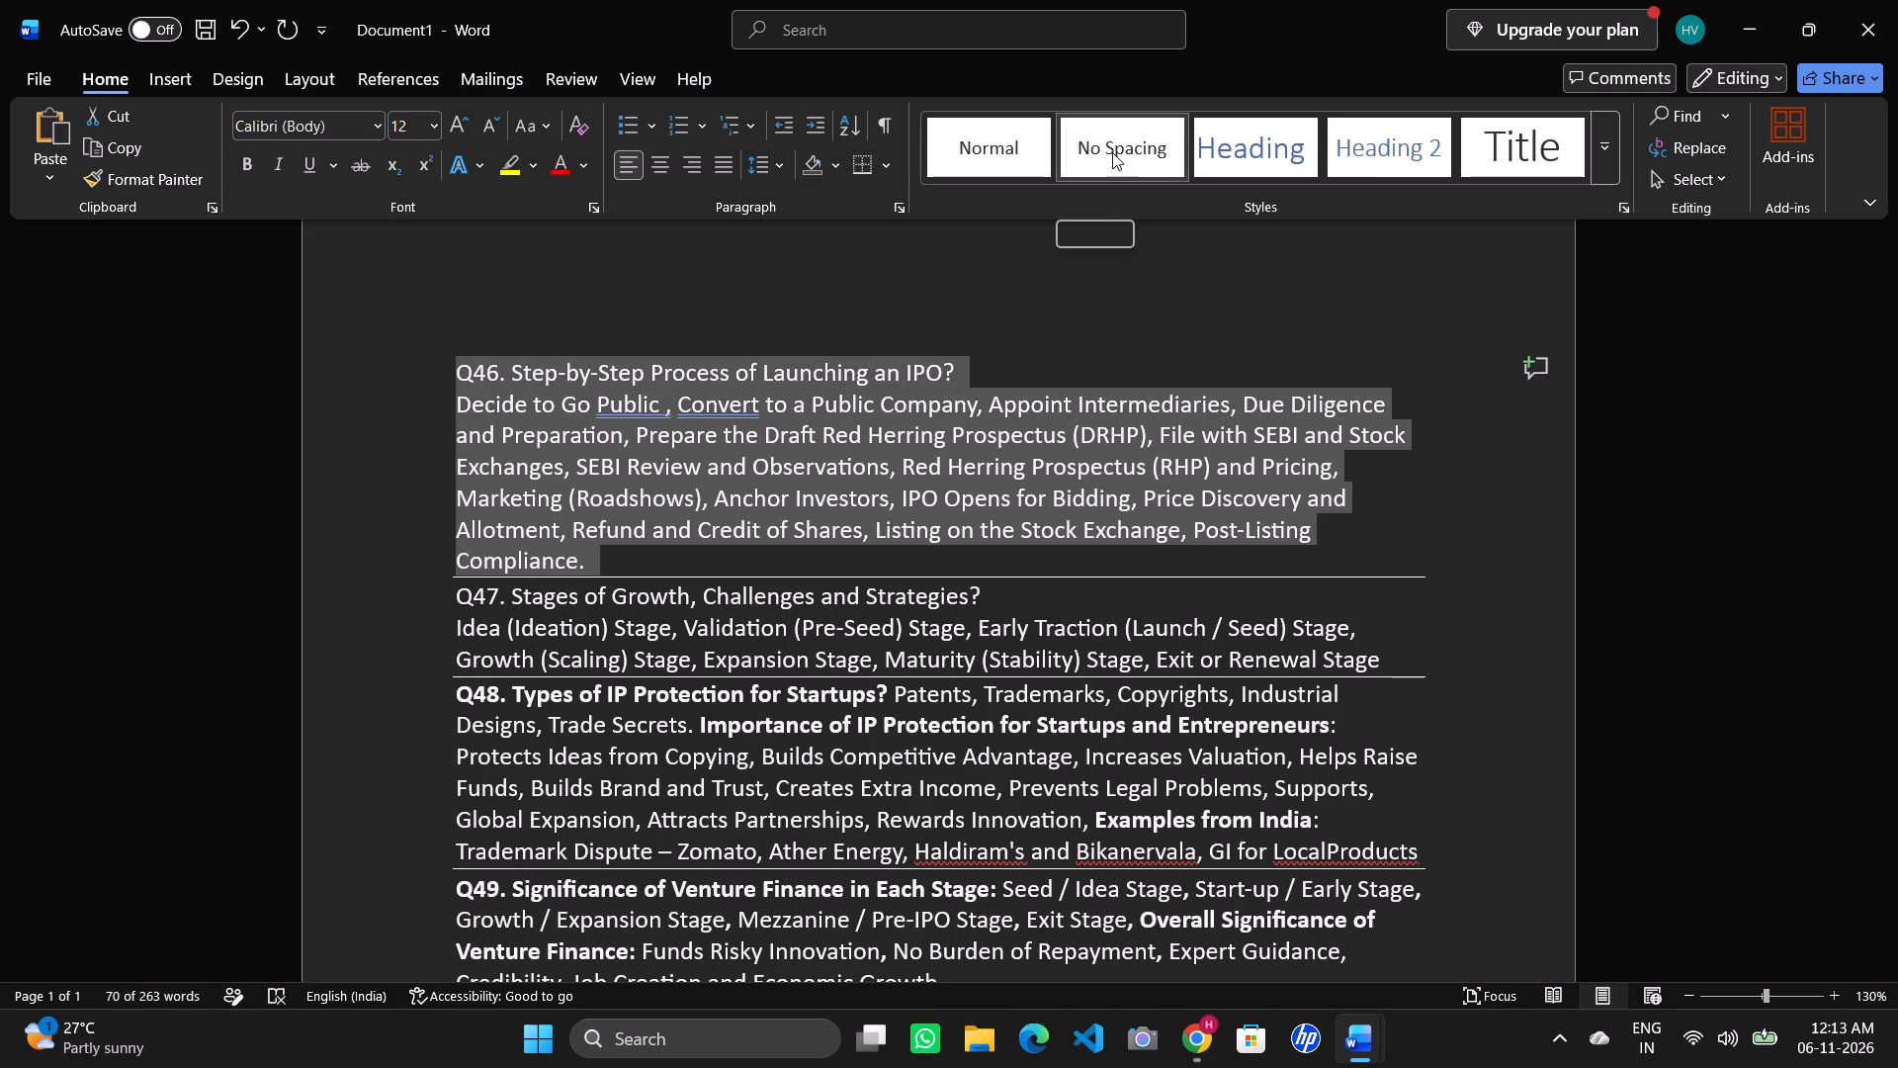
pyautogui.click(1085, 534)
# Apply the No Spacing style to the whole Q50 entry on sources of funding.
pyautogui.scroll(-3, 1085, 534)
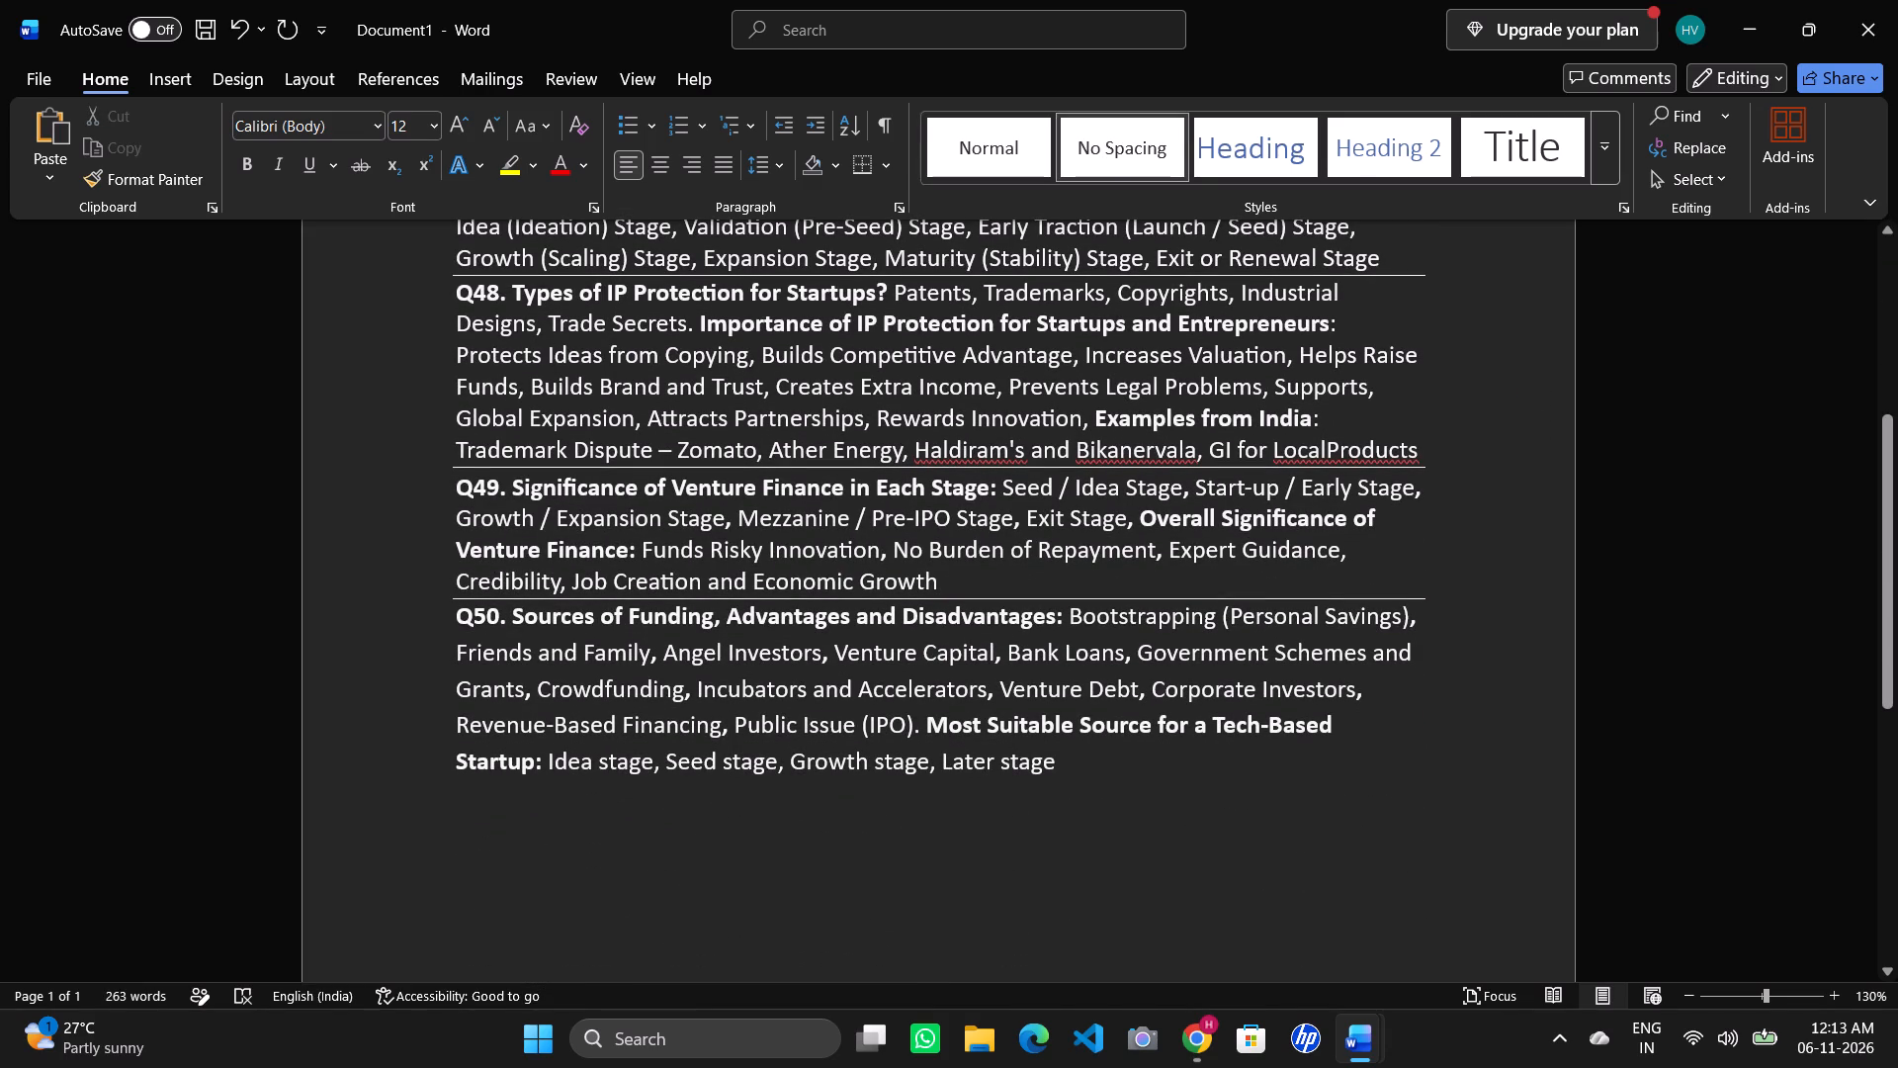
pyautogui.moveTo(1059, 762); pyautogui.dragTo(474, 609)
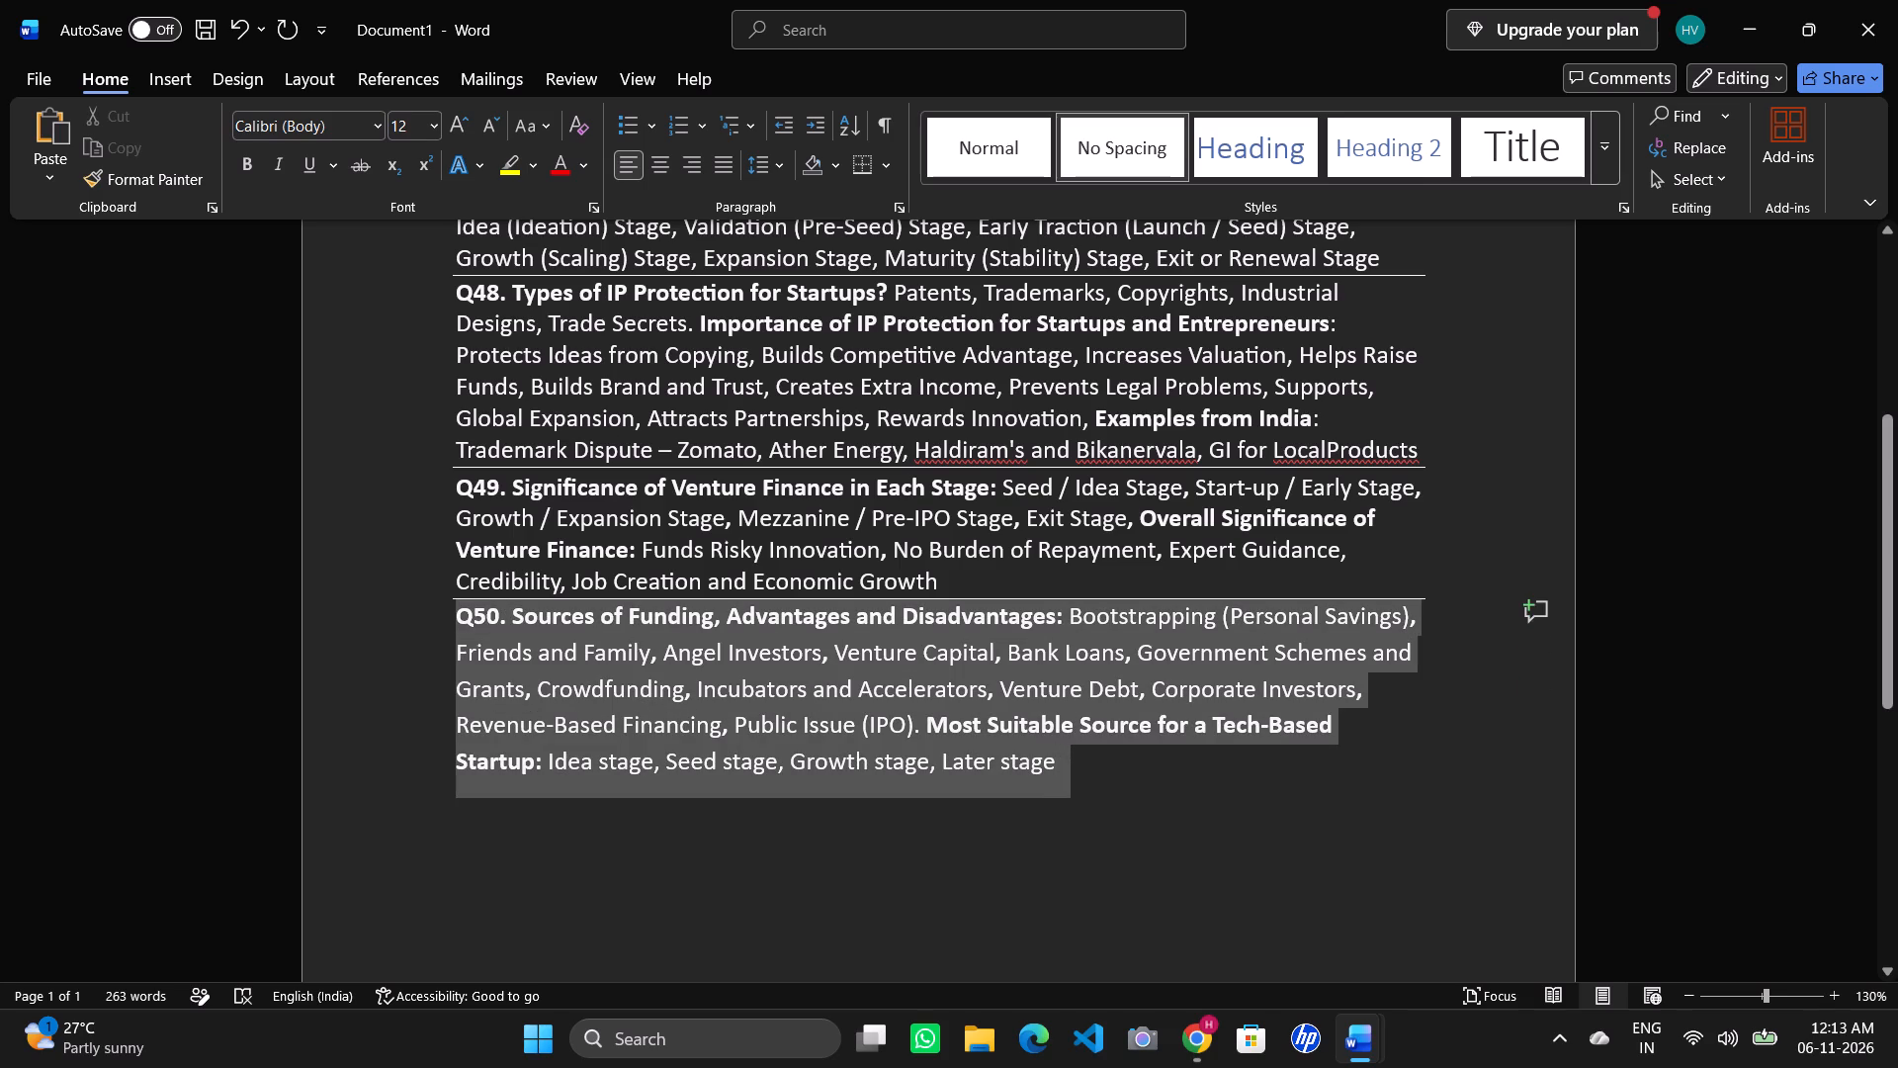
pyautogui.moveTo(474, 609); pyautogui.dragTo(473, 609)
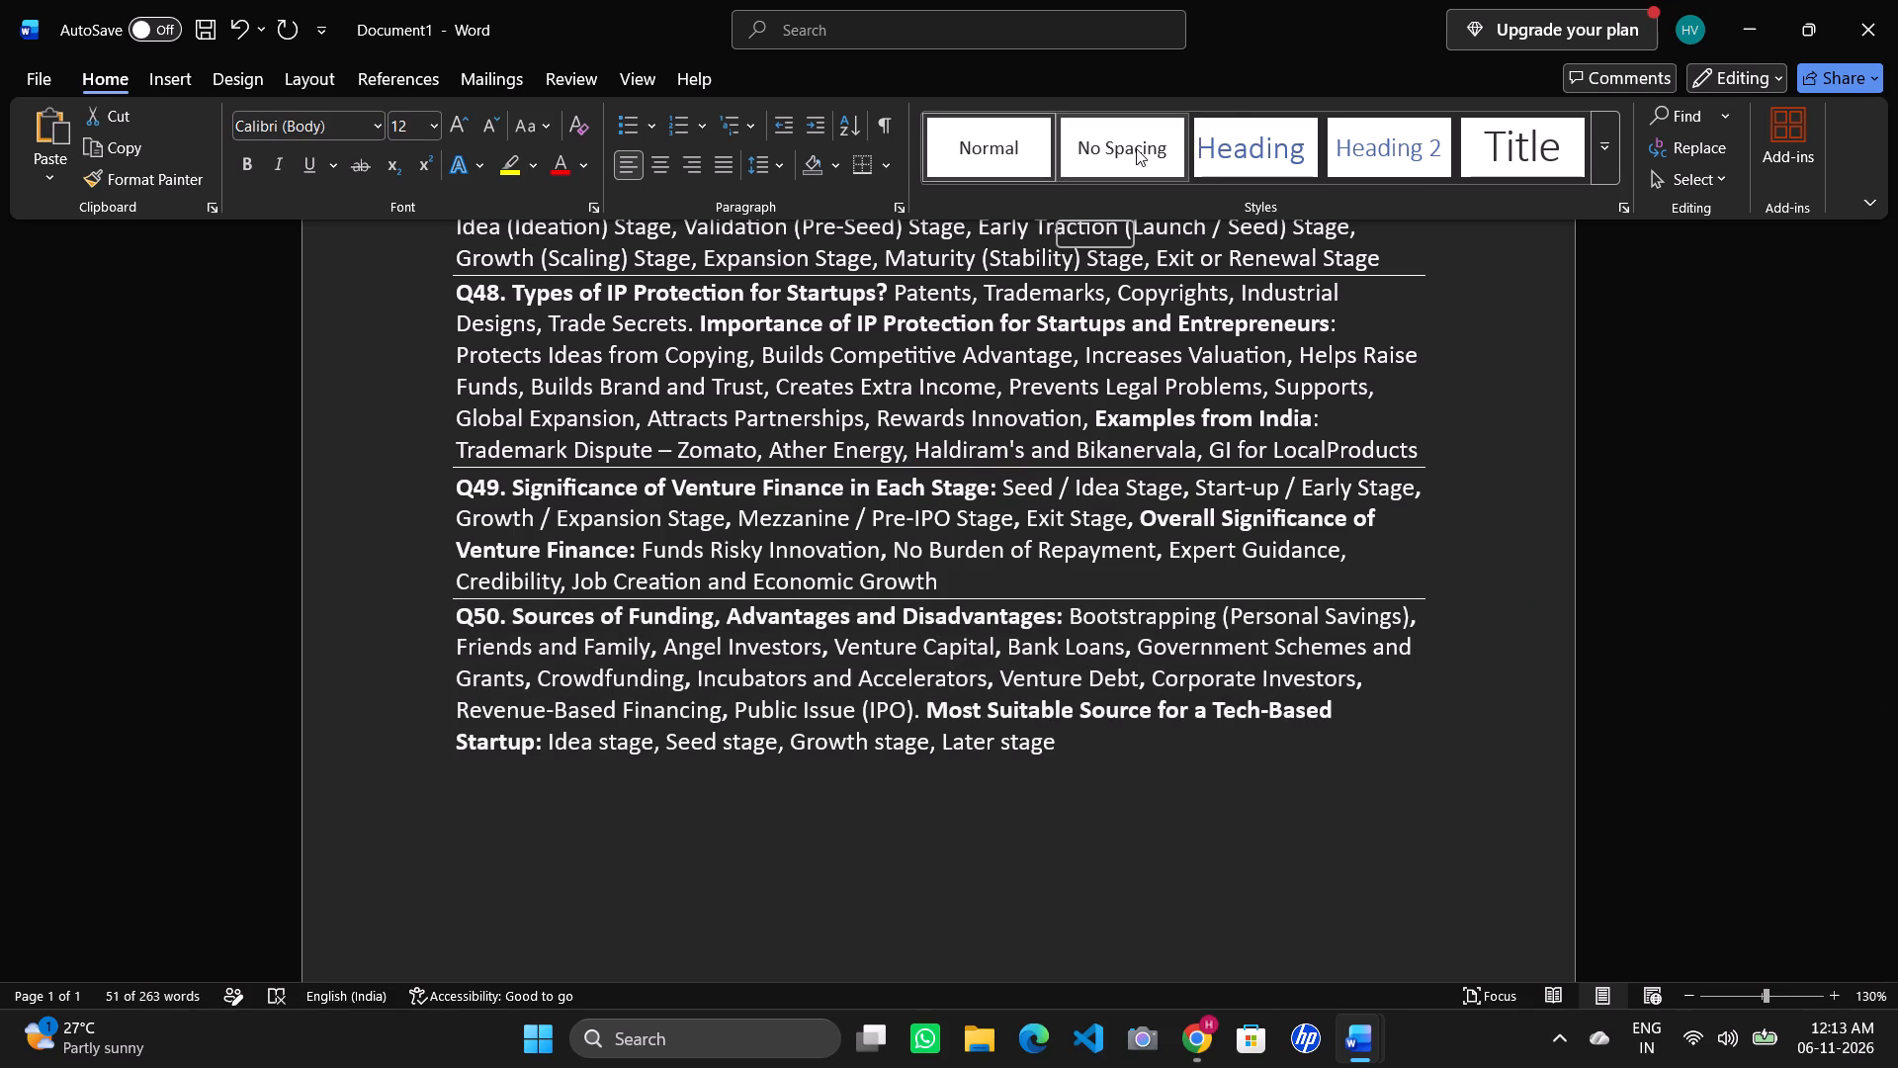
pyautogui.click(1136, 148)
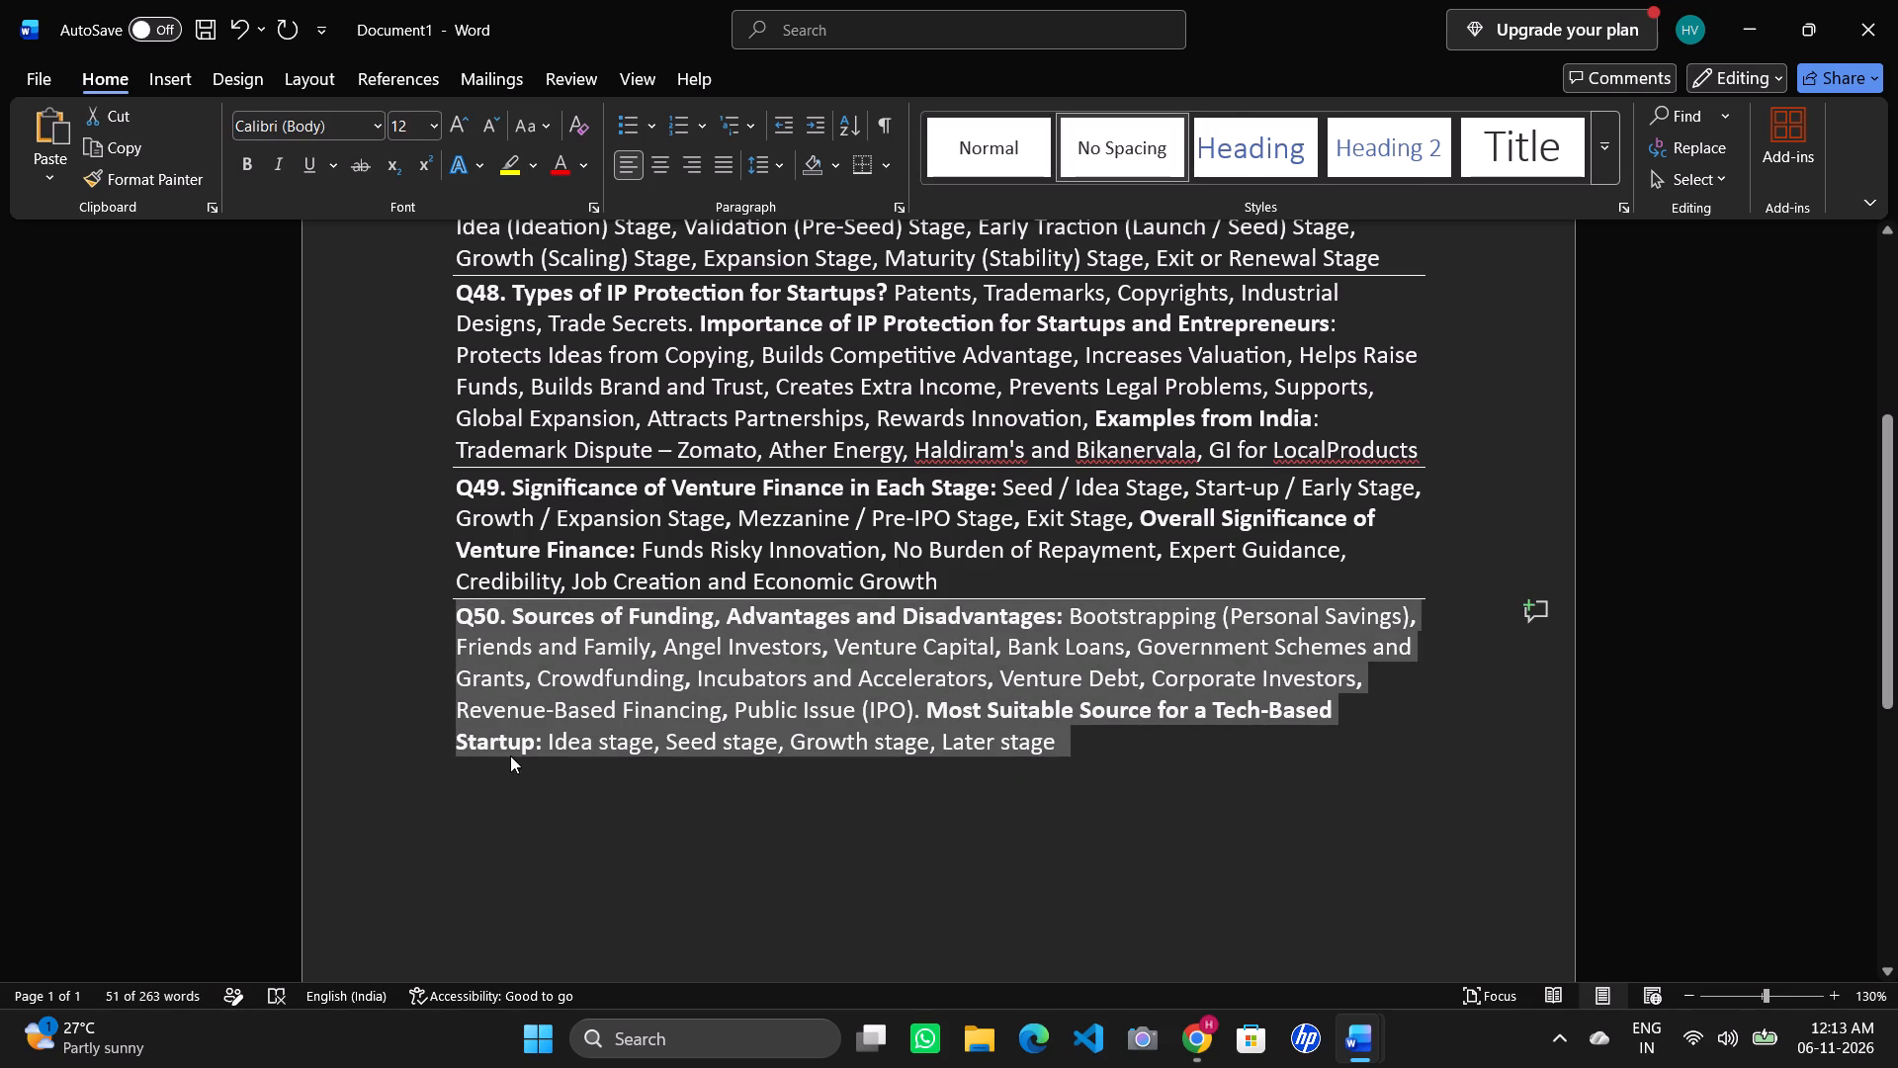
pyautogui.click(462, 769)
# Set the font size of all the notes, from the Q46 heading through the end of Q50, to 14.
pyautogui.scroll(1, 660, 771)
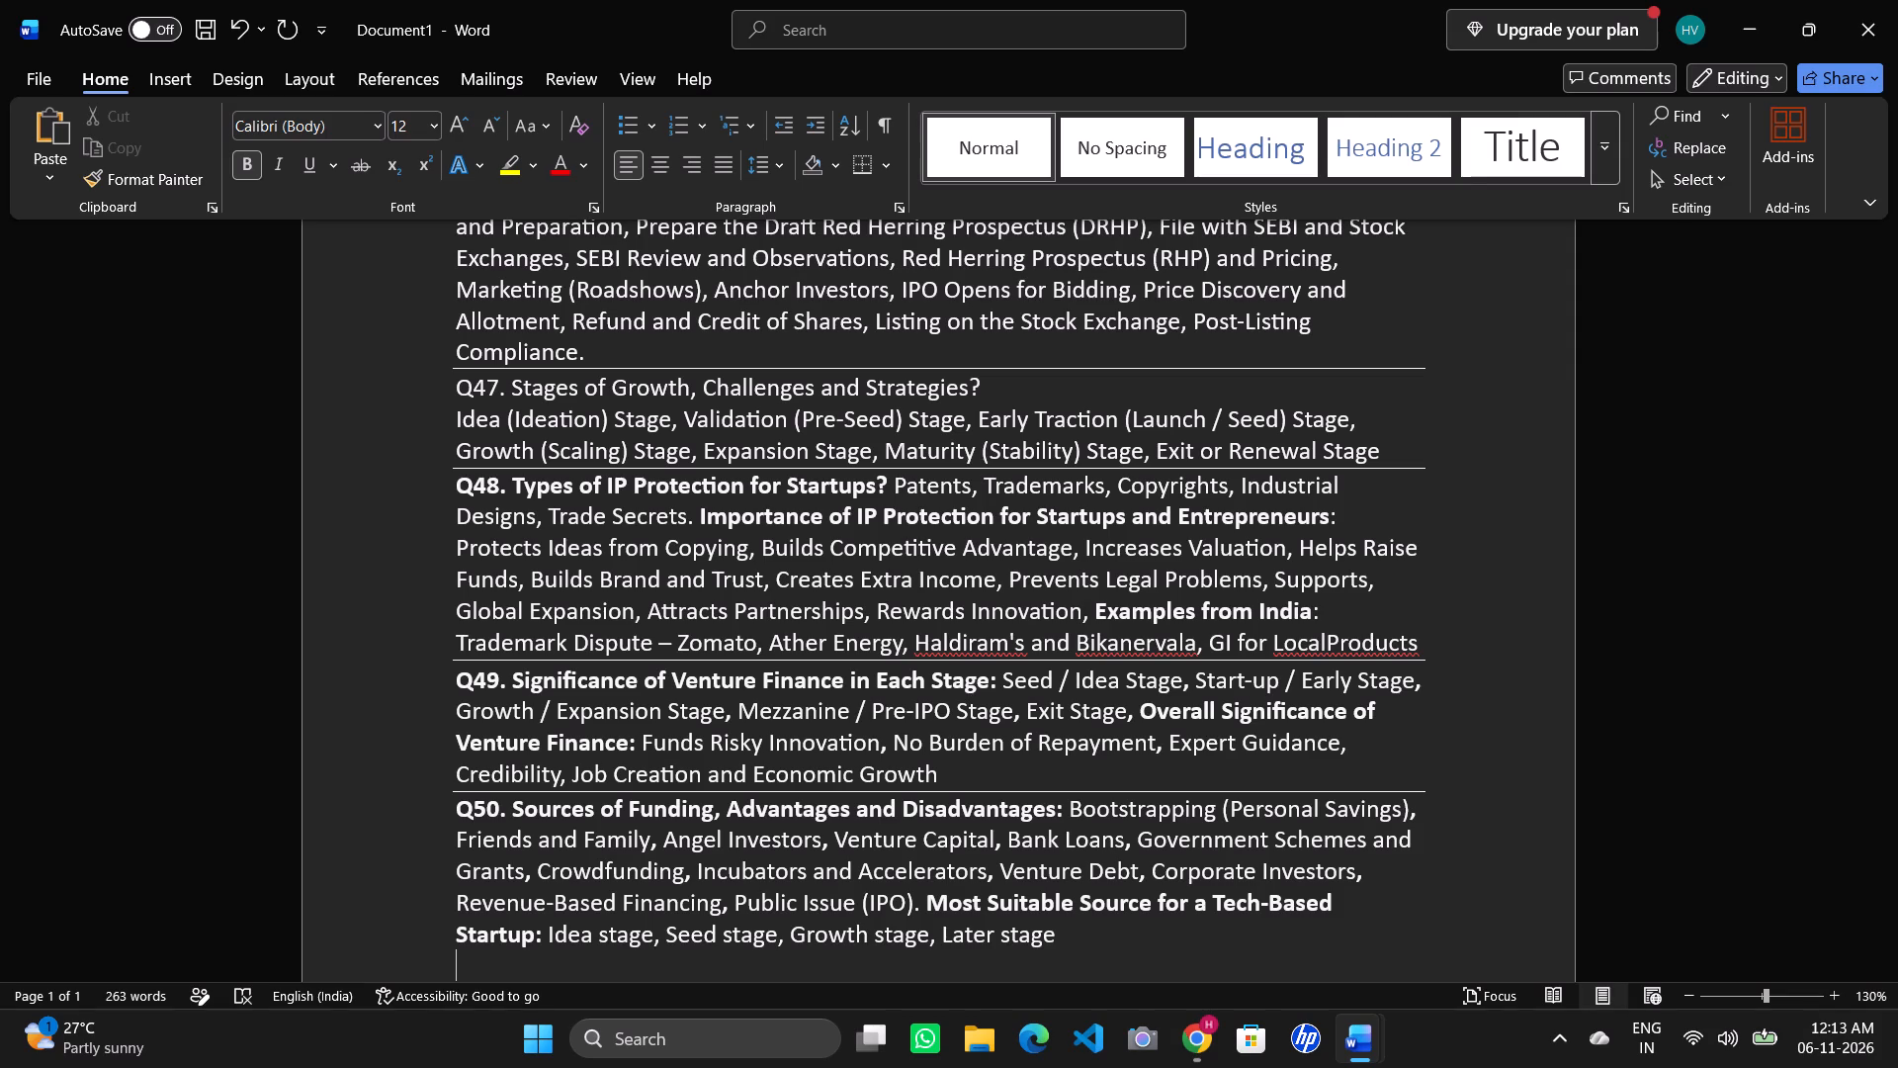
pyautogui.scroll(-1, 660, 771)
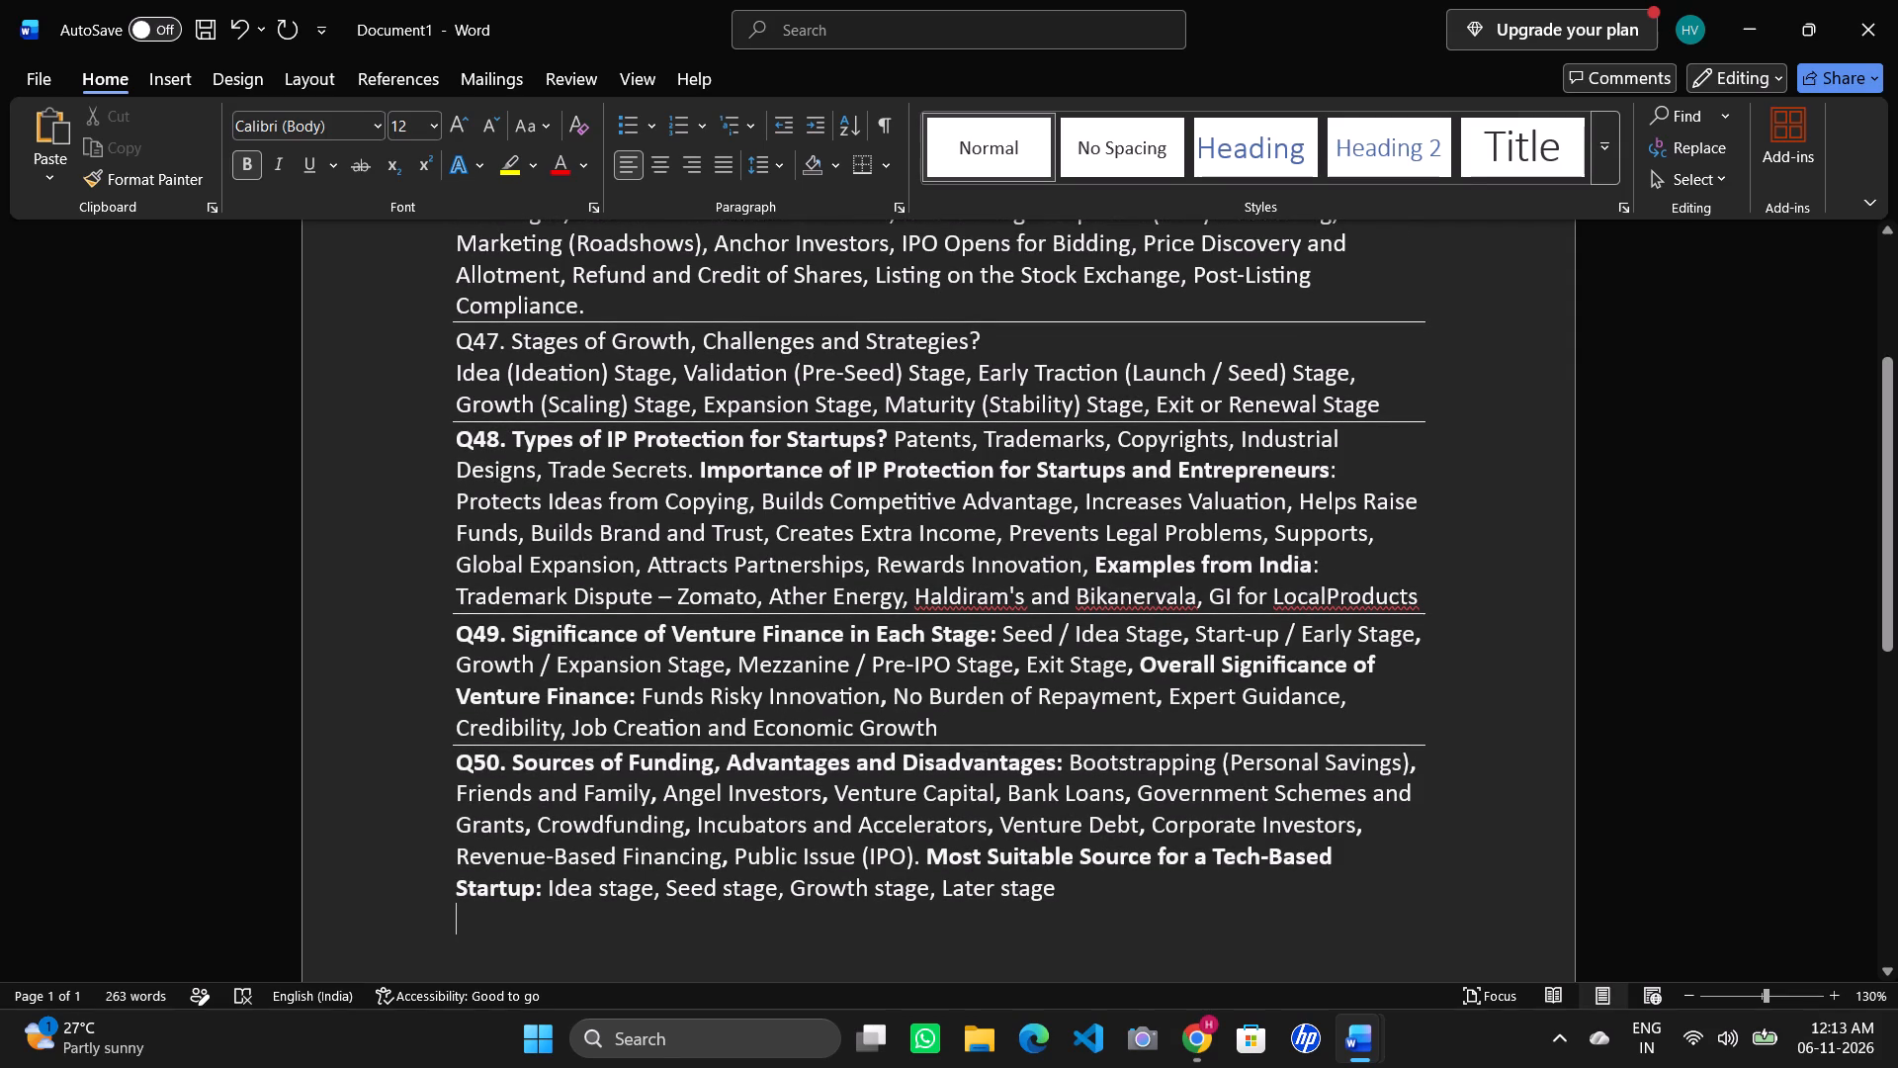
pyautogui.moveTo(1055, 889); pyautogui.dragTo(563, 308)
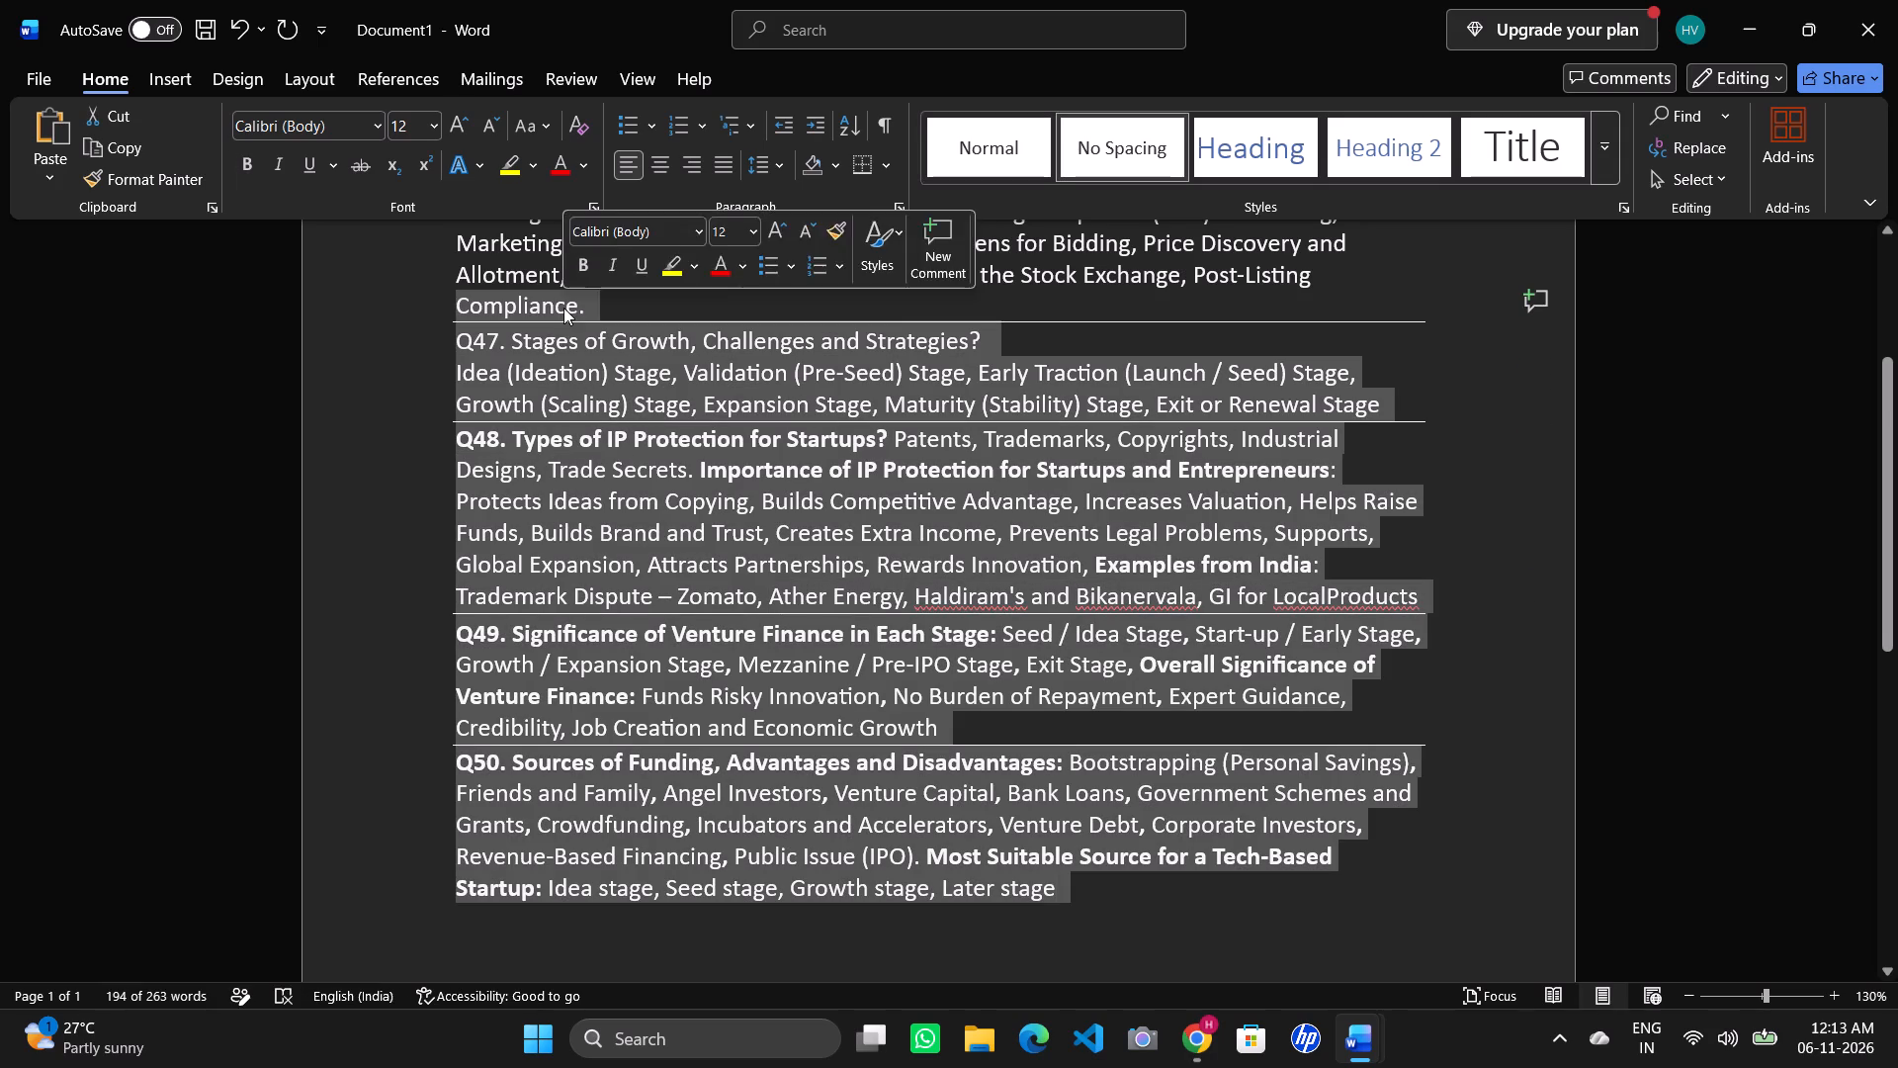
pyautogui.scroll(-3, 515, 684)
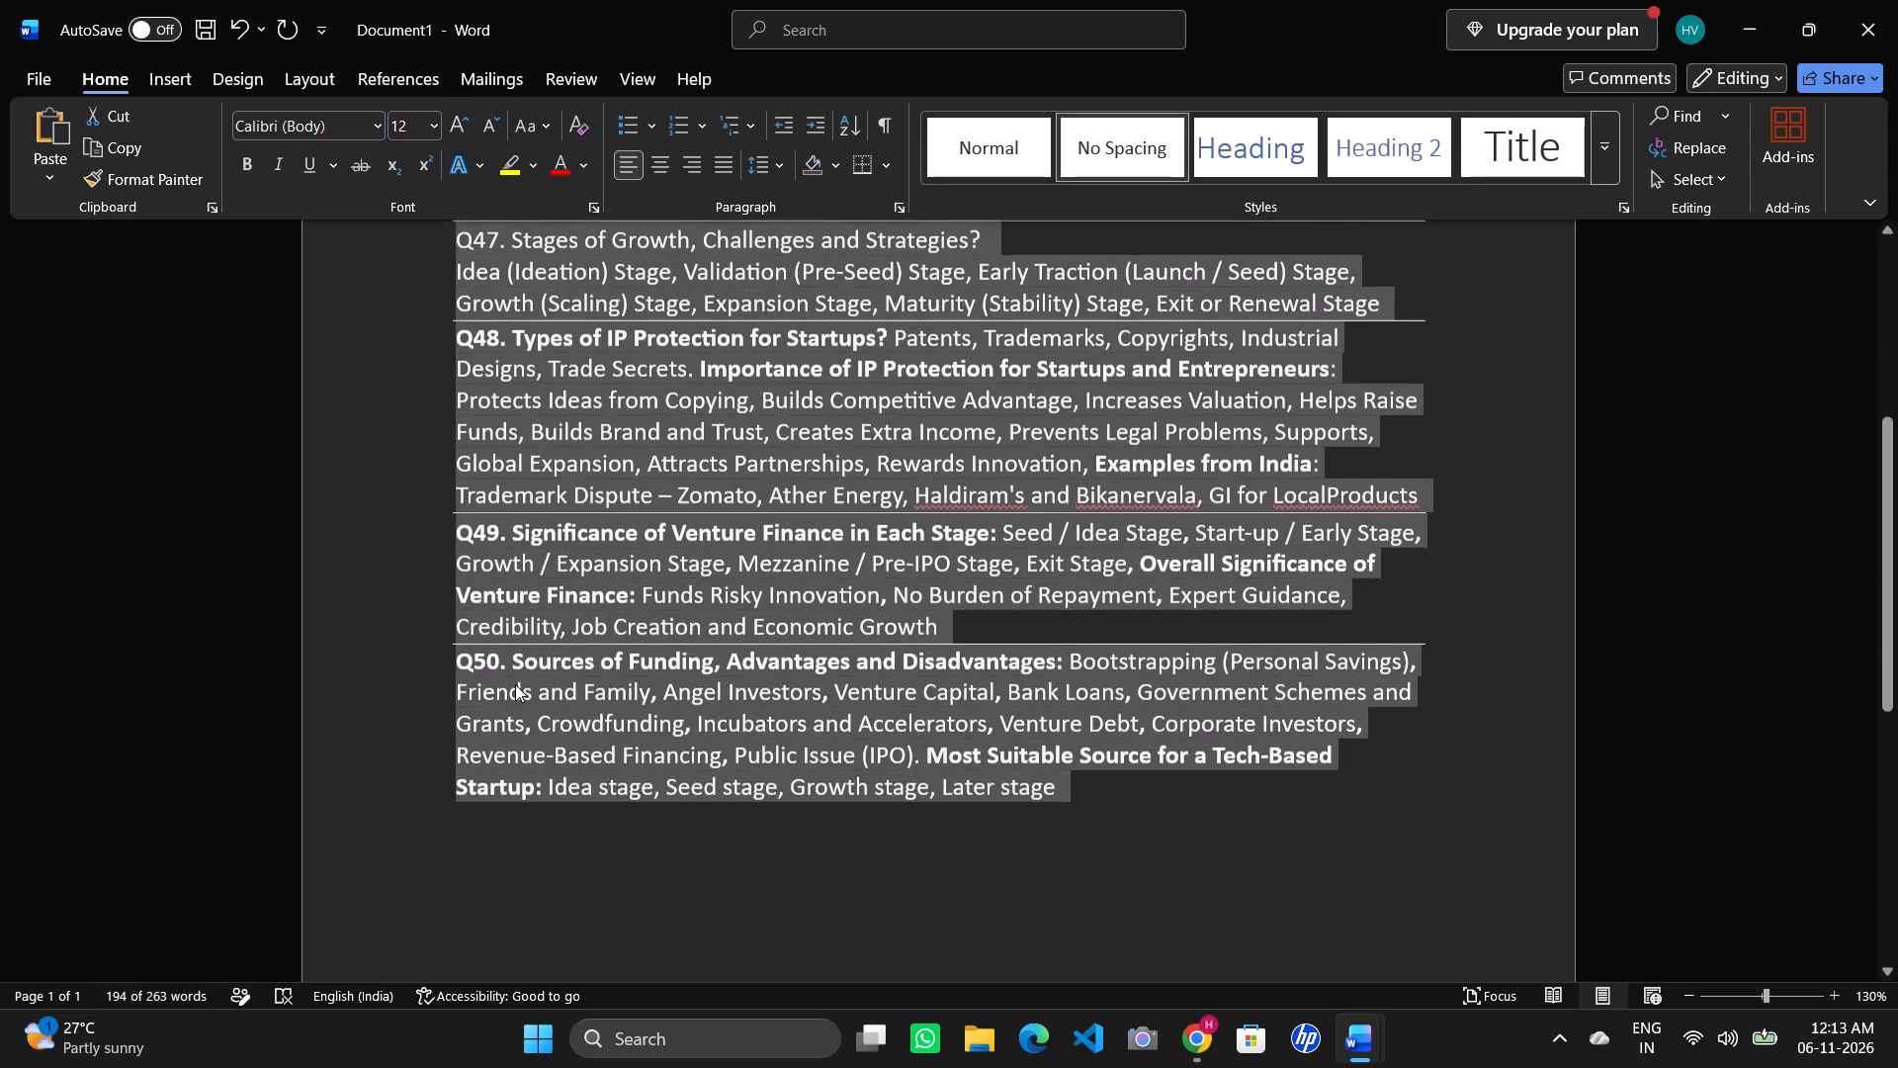
pyautogui.doubleClick(515, 684)
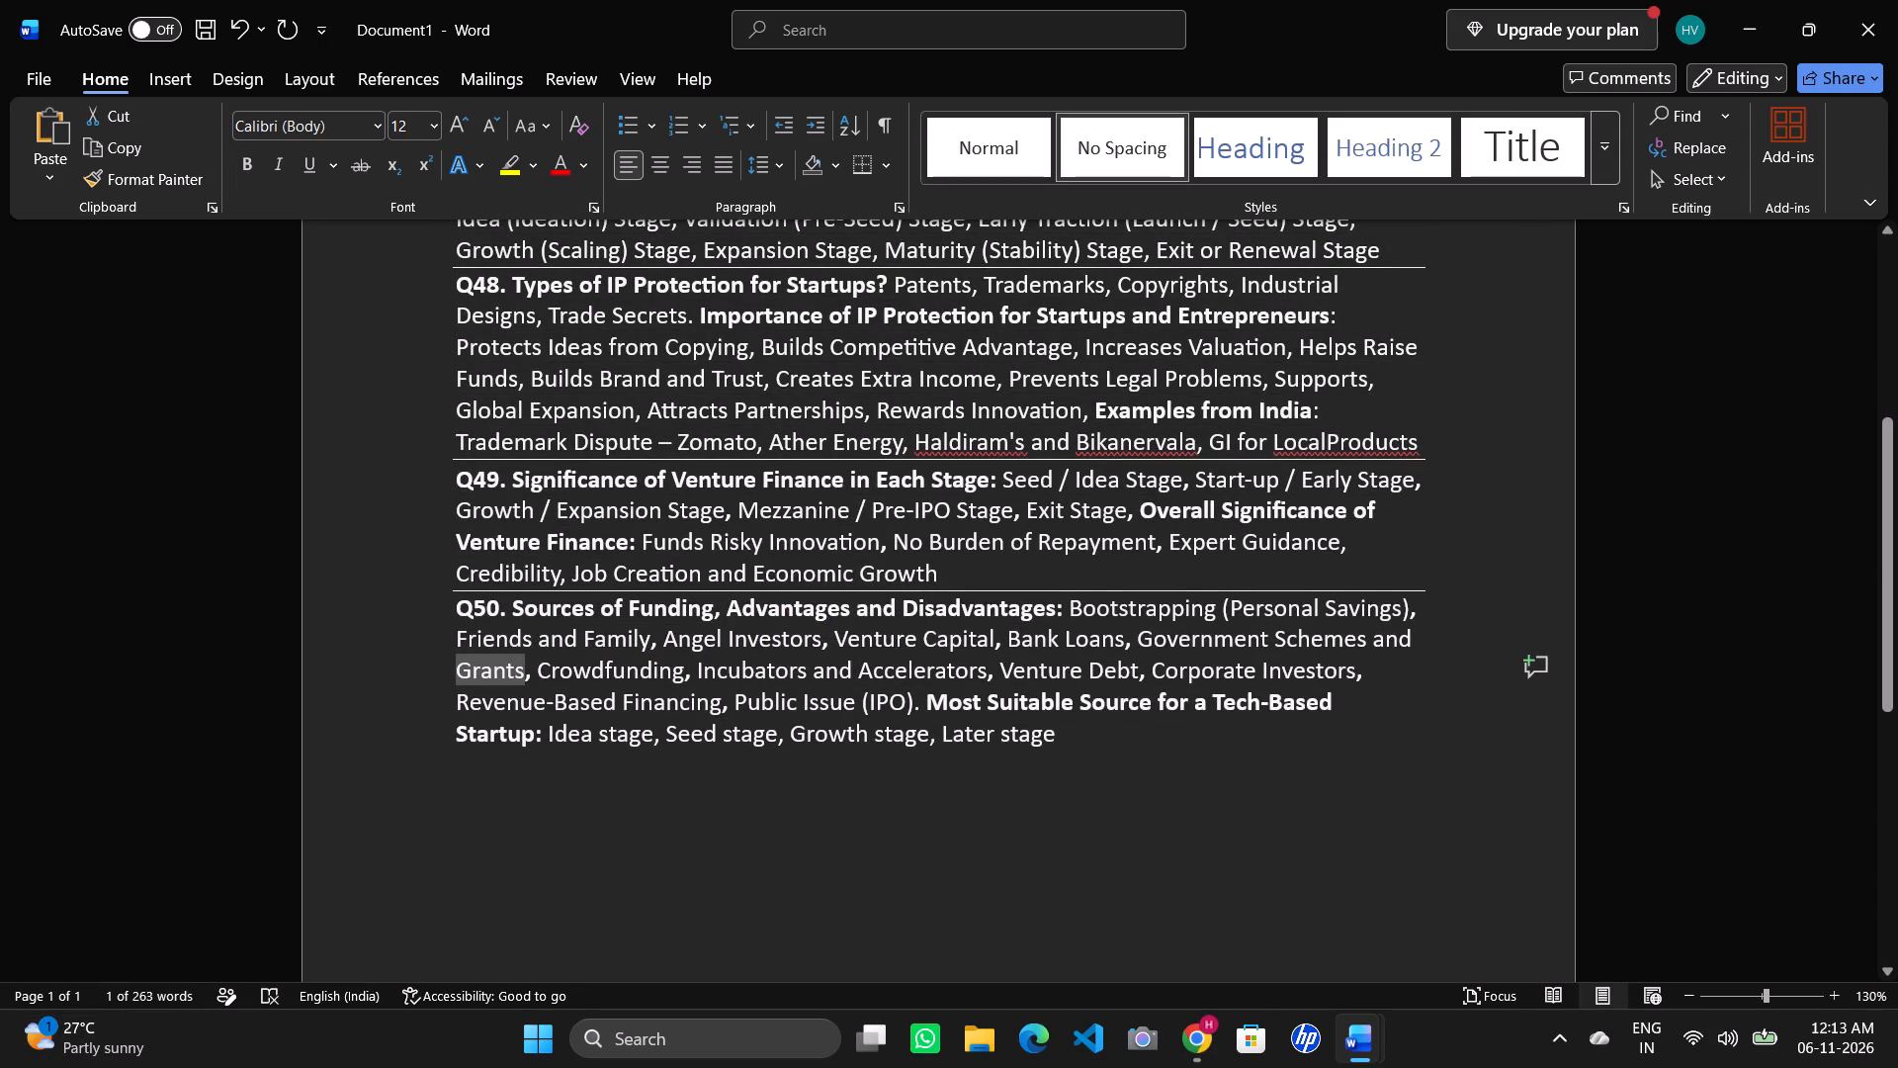
pyautogui.moveTo(1063, 735); pyautogui.dragTo(546, 337)
pyautogui.scroll(6, 562, 342)
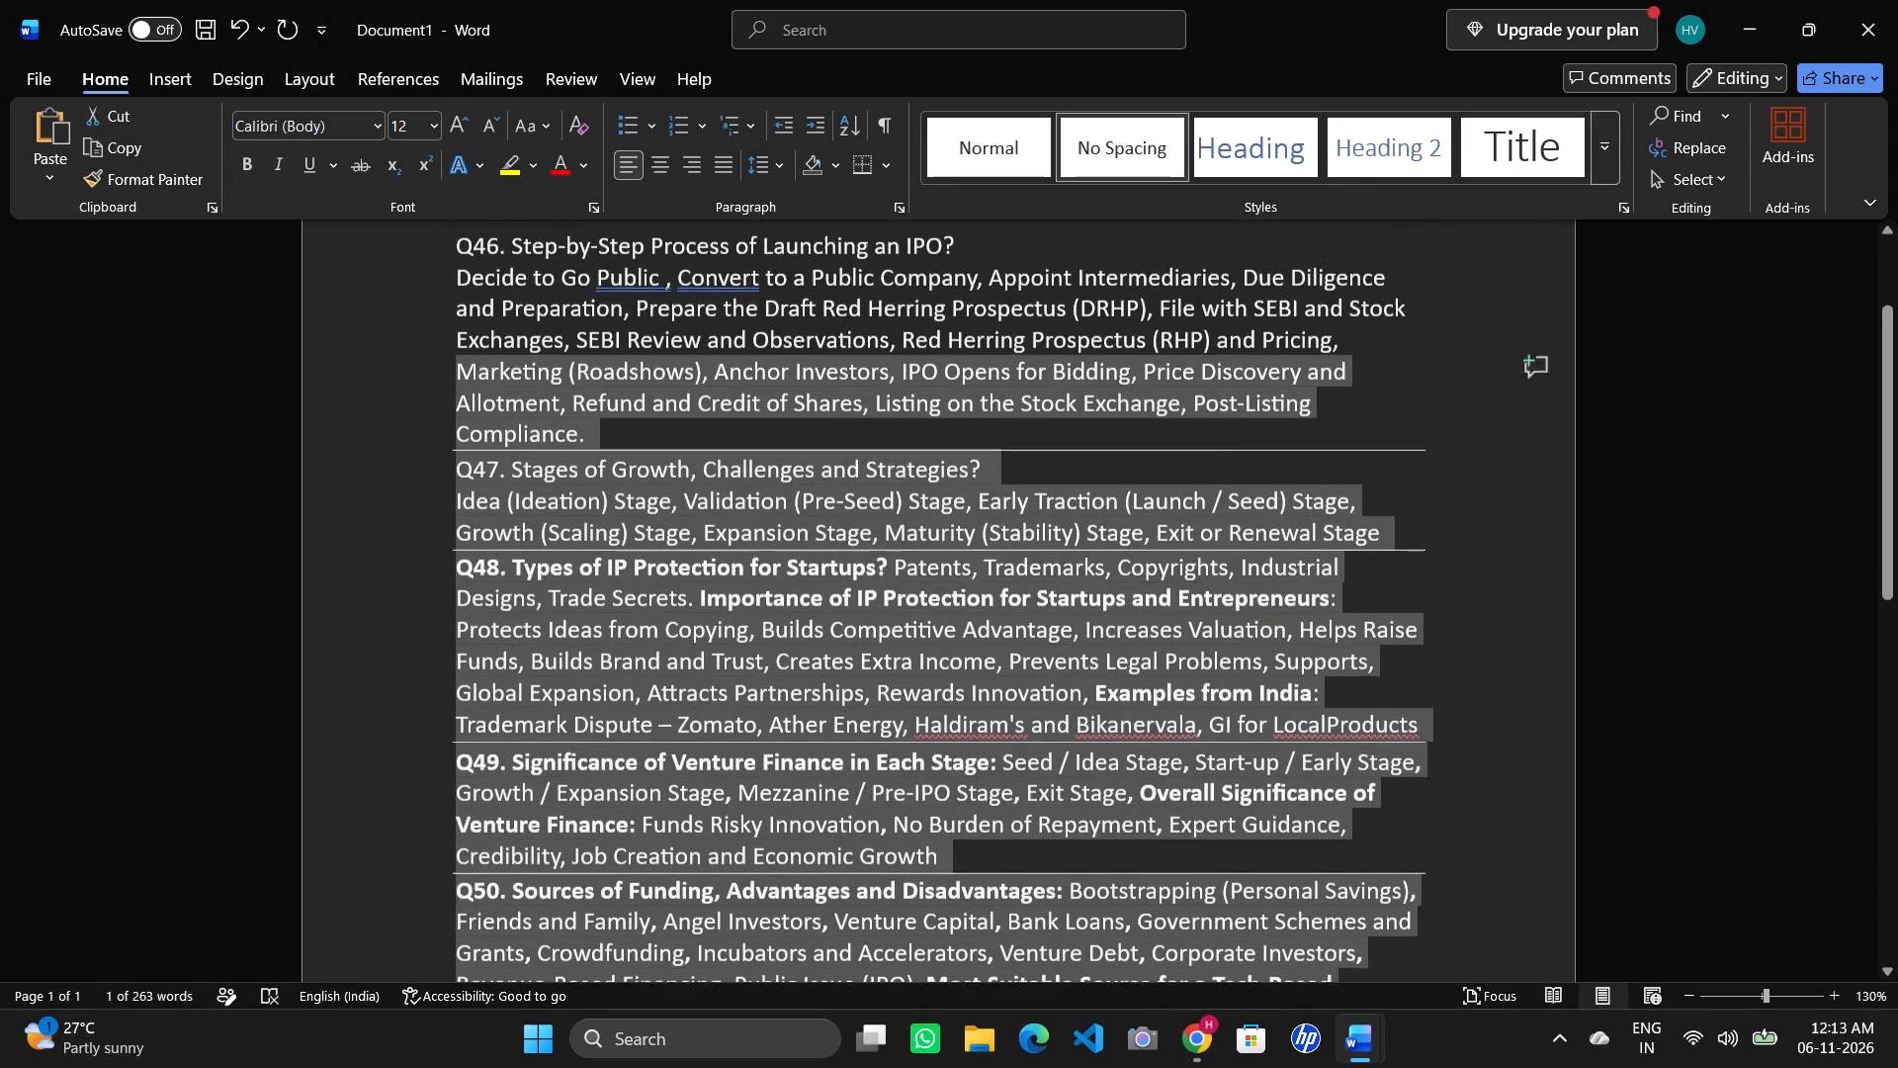
pyautogui.moveTo(546, 337); pyautogui.dragTo(399, 292)
pyautogui.scroll(1, 524, 331)
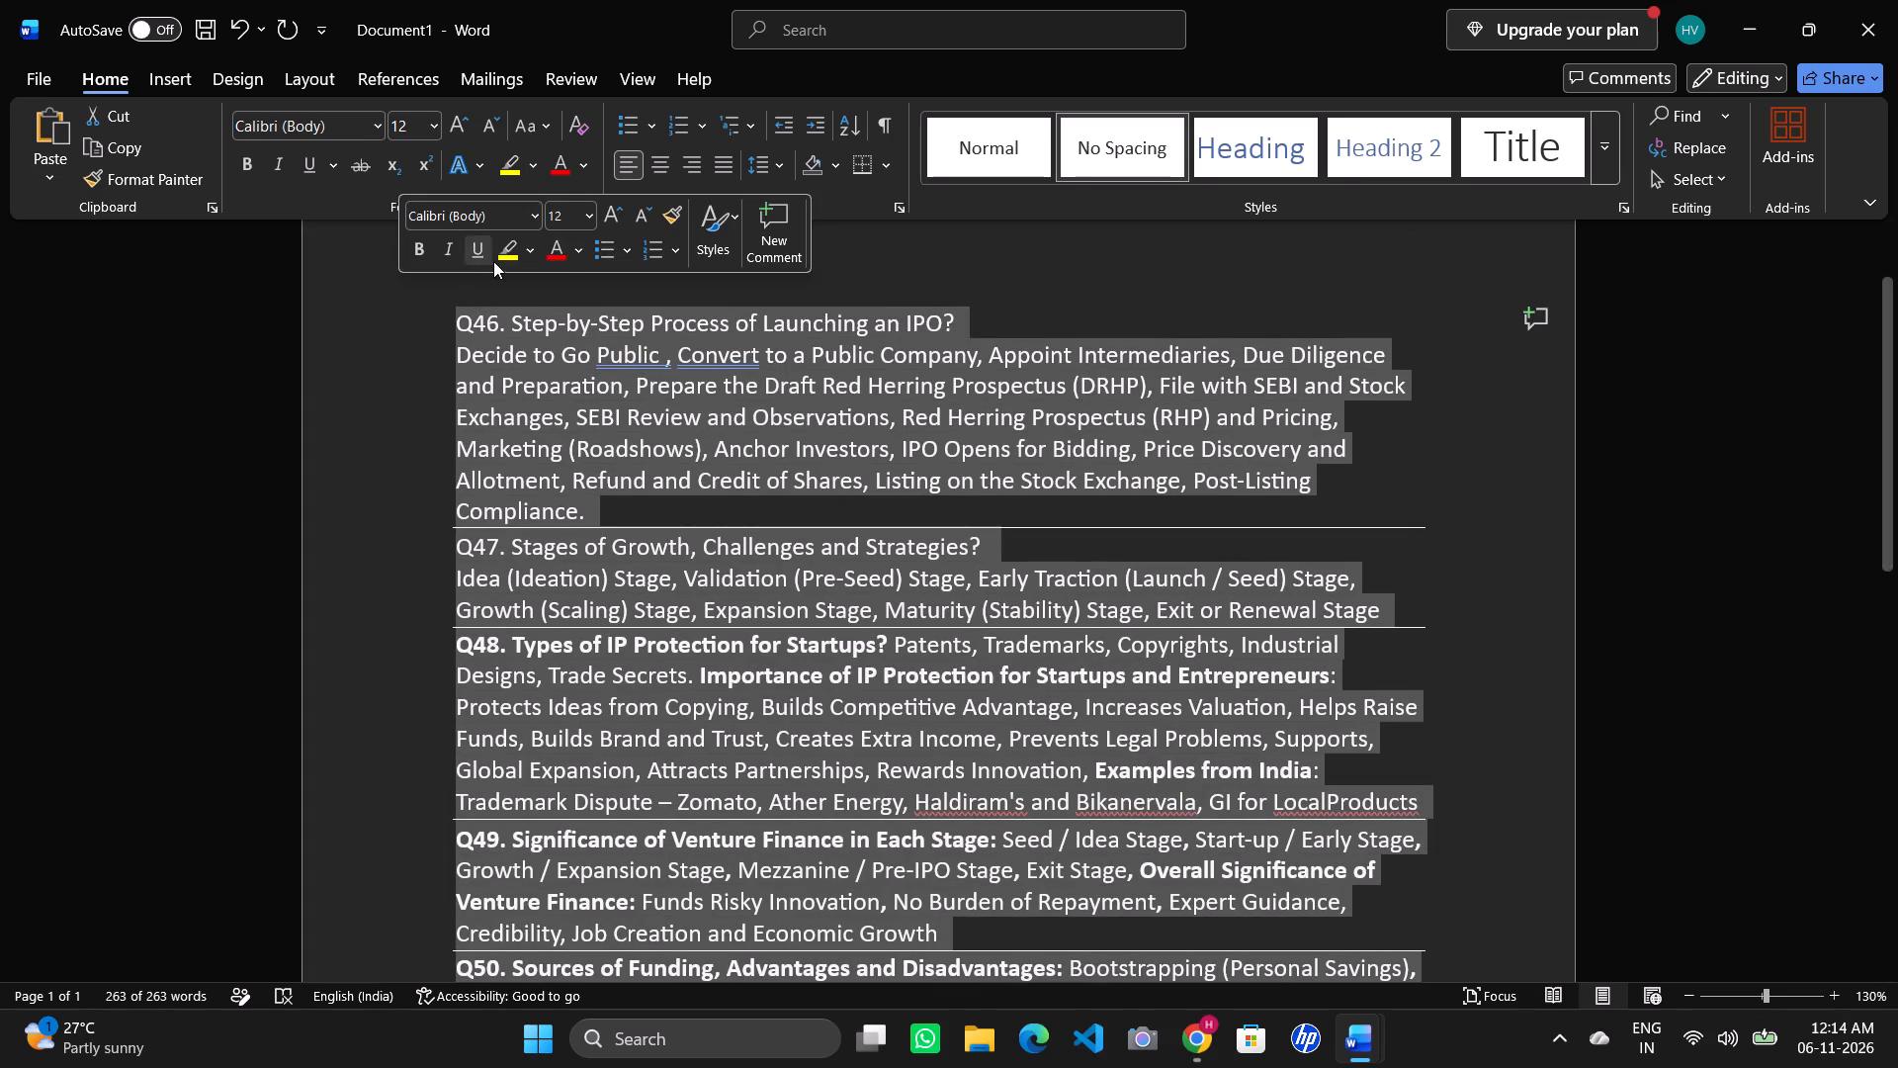
pyautogui.click(595, 218)
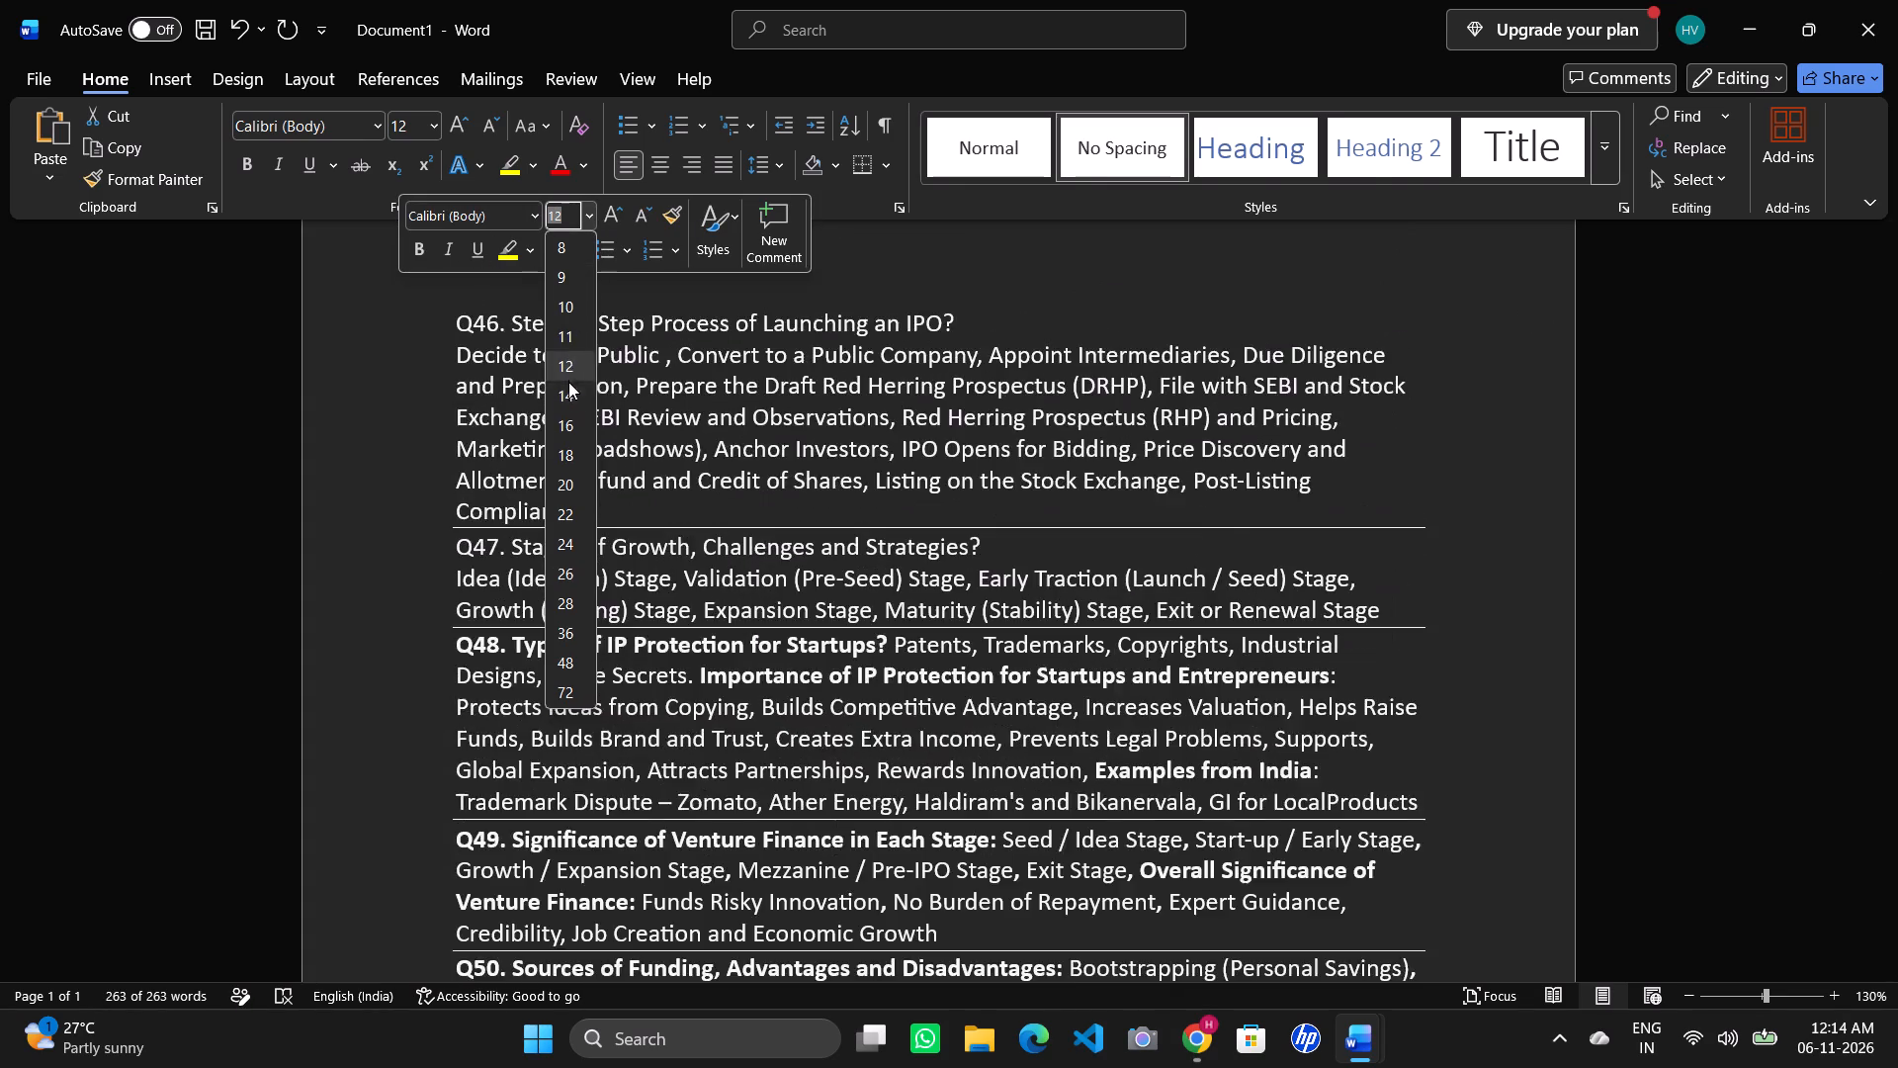
pyautogui.click(568, 388)
pyautogui.click(795, 442)
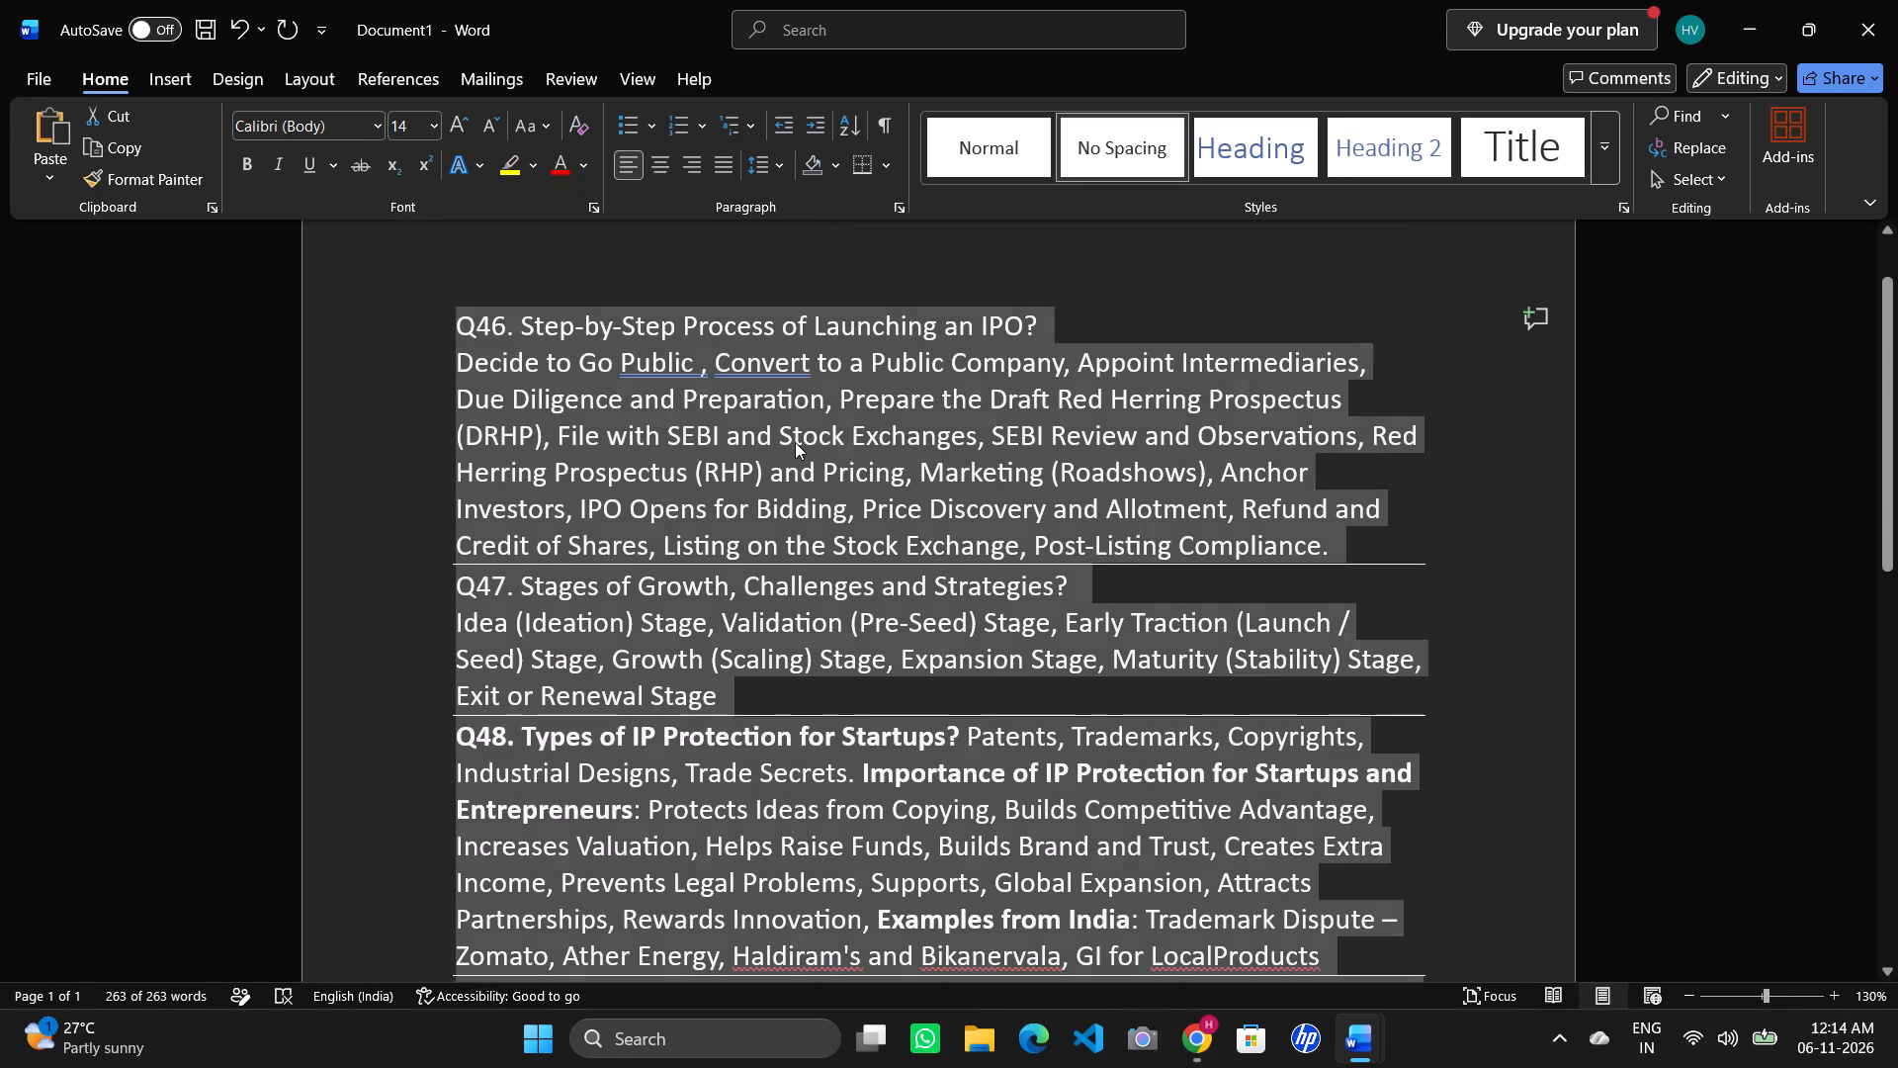
# Review the resized Q46 to Q50 notes from beginning to end, checking the layout and how they fit on the page.
pyautogui.scroll(-19, 795, 442)
pyautogui.scroll(-6, 797, 441)
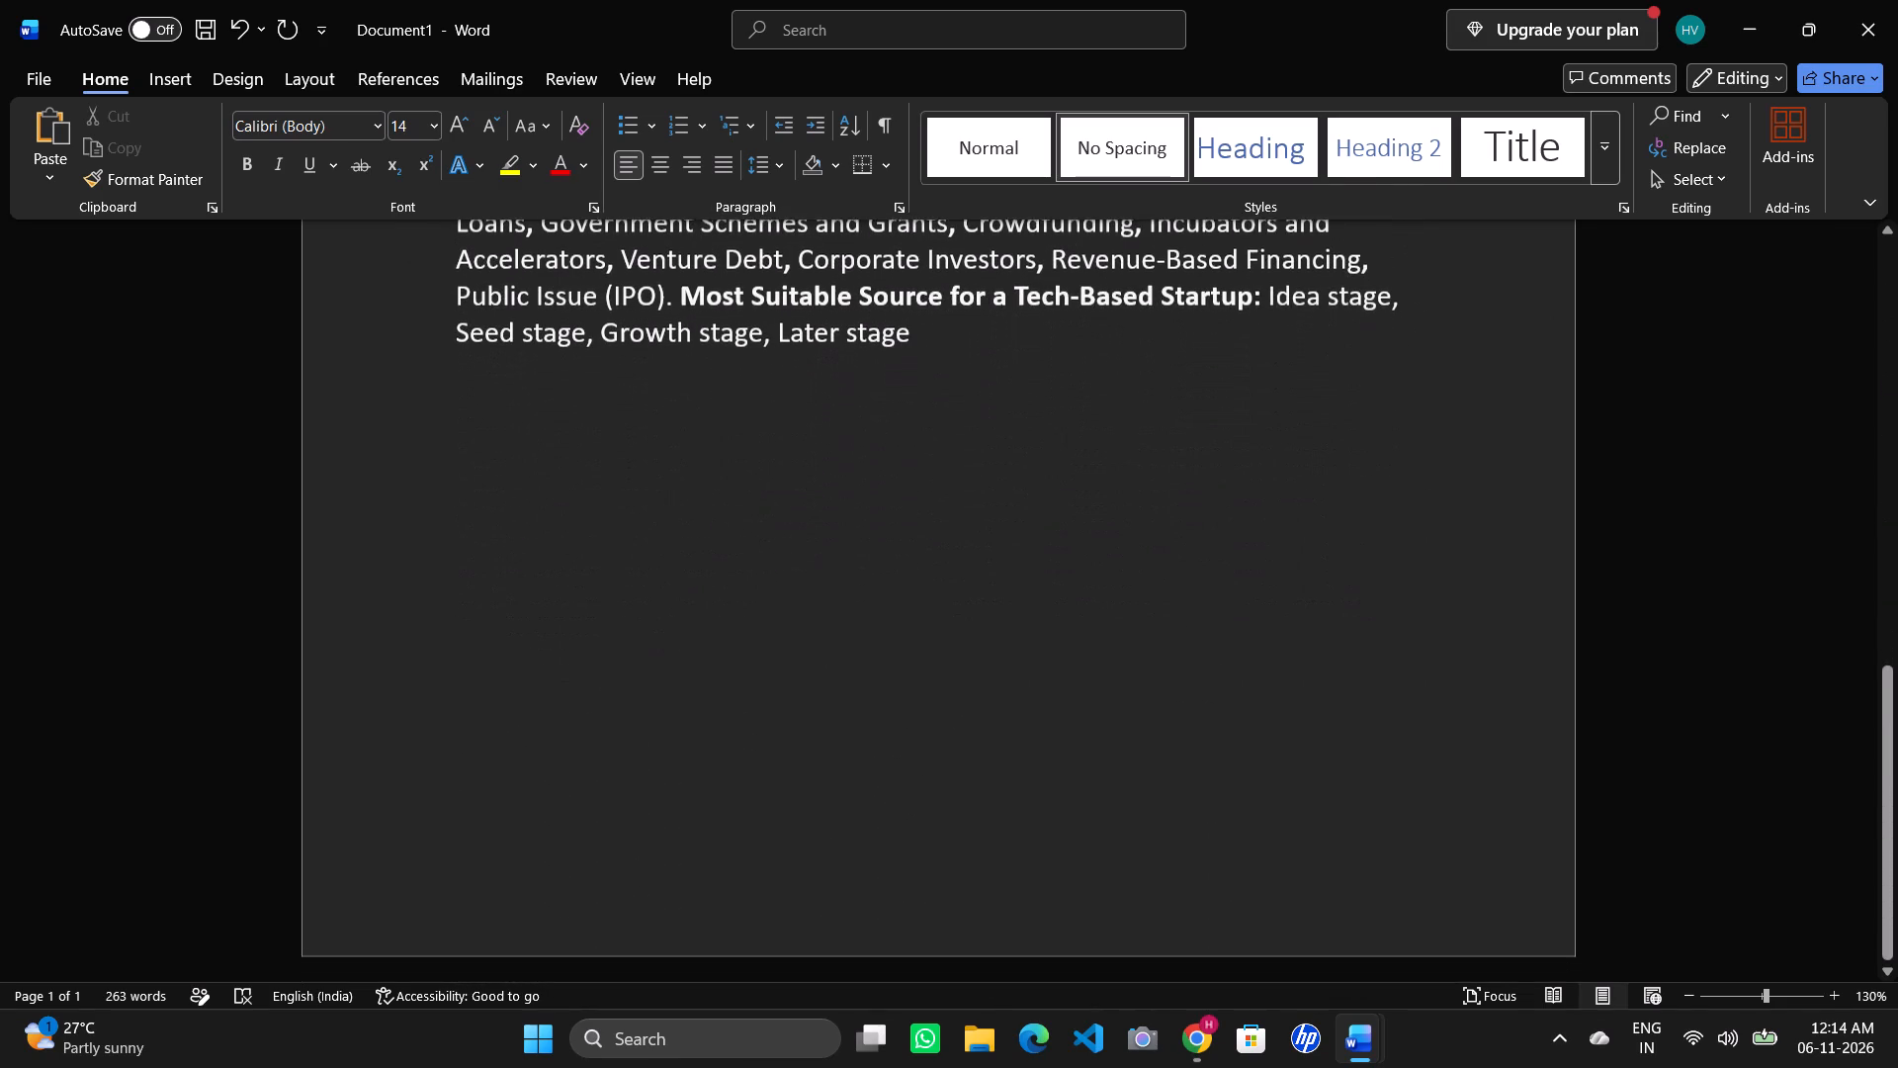
pyautogui.scroll(-8, 797, 441)
pyautogui.scroll(17, 797, 438)
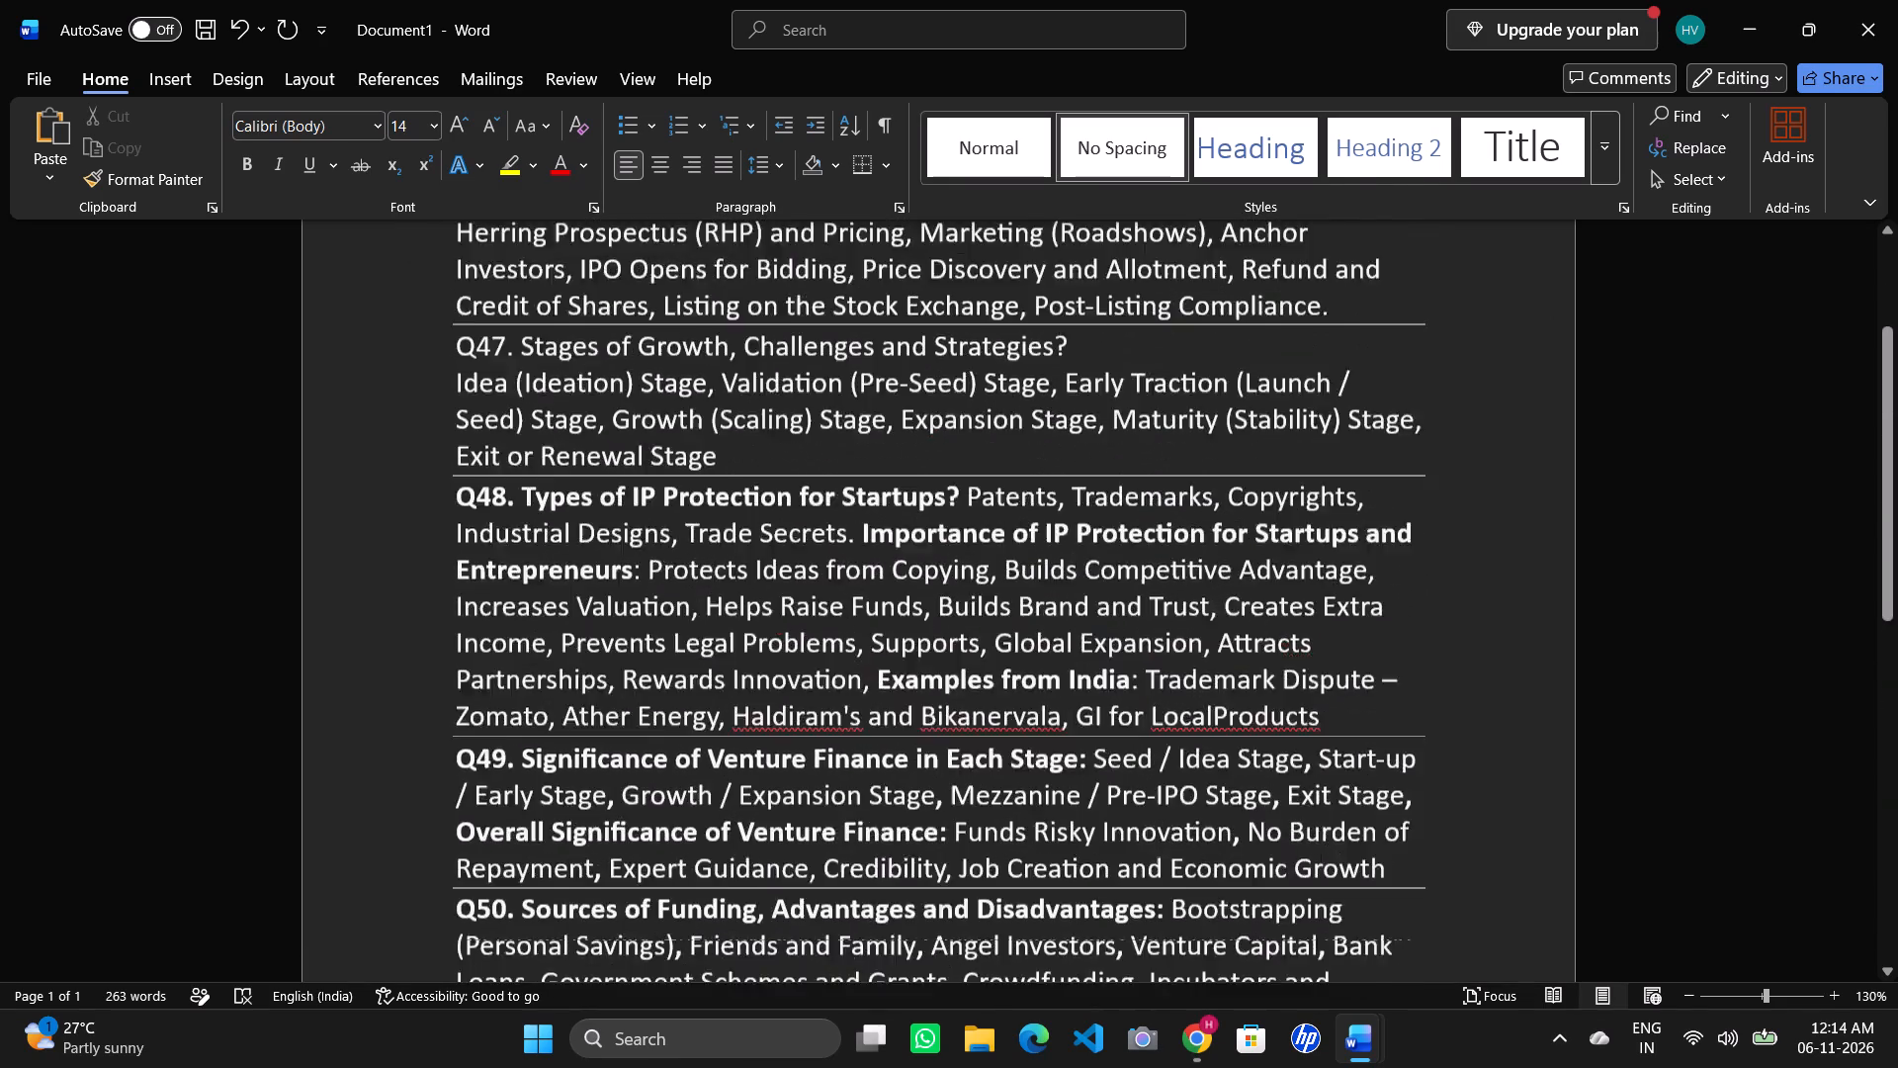
pyautogui.scroll(9, 797, 438)
pyautogui.scroll(-19, 797, 438)
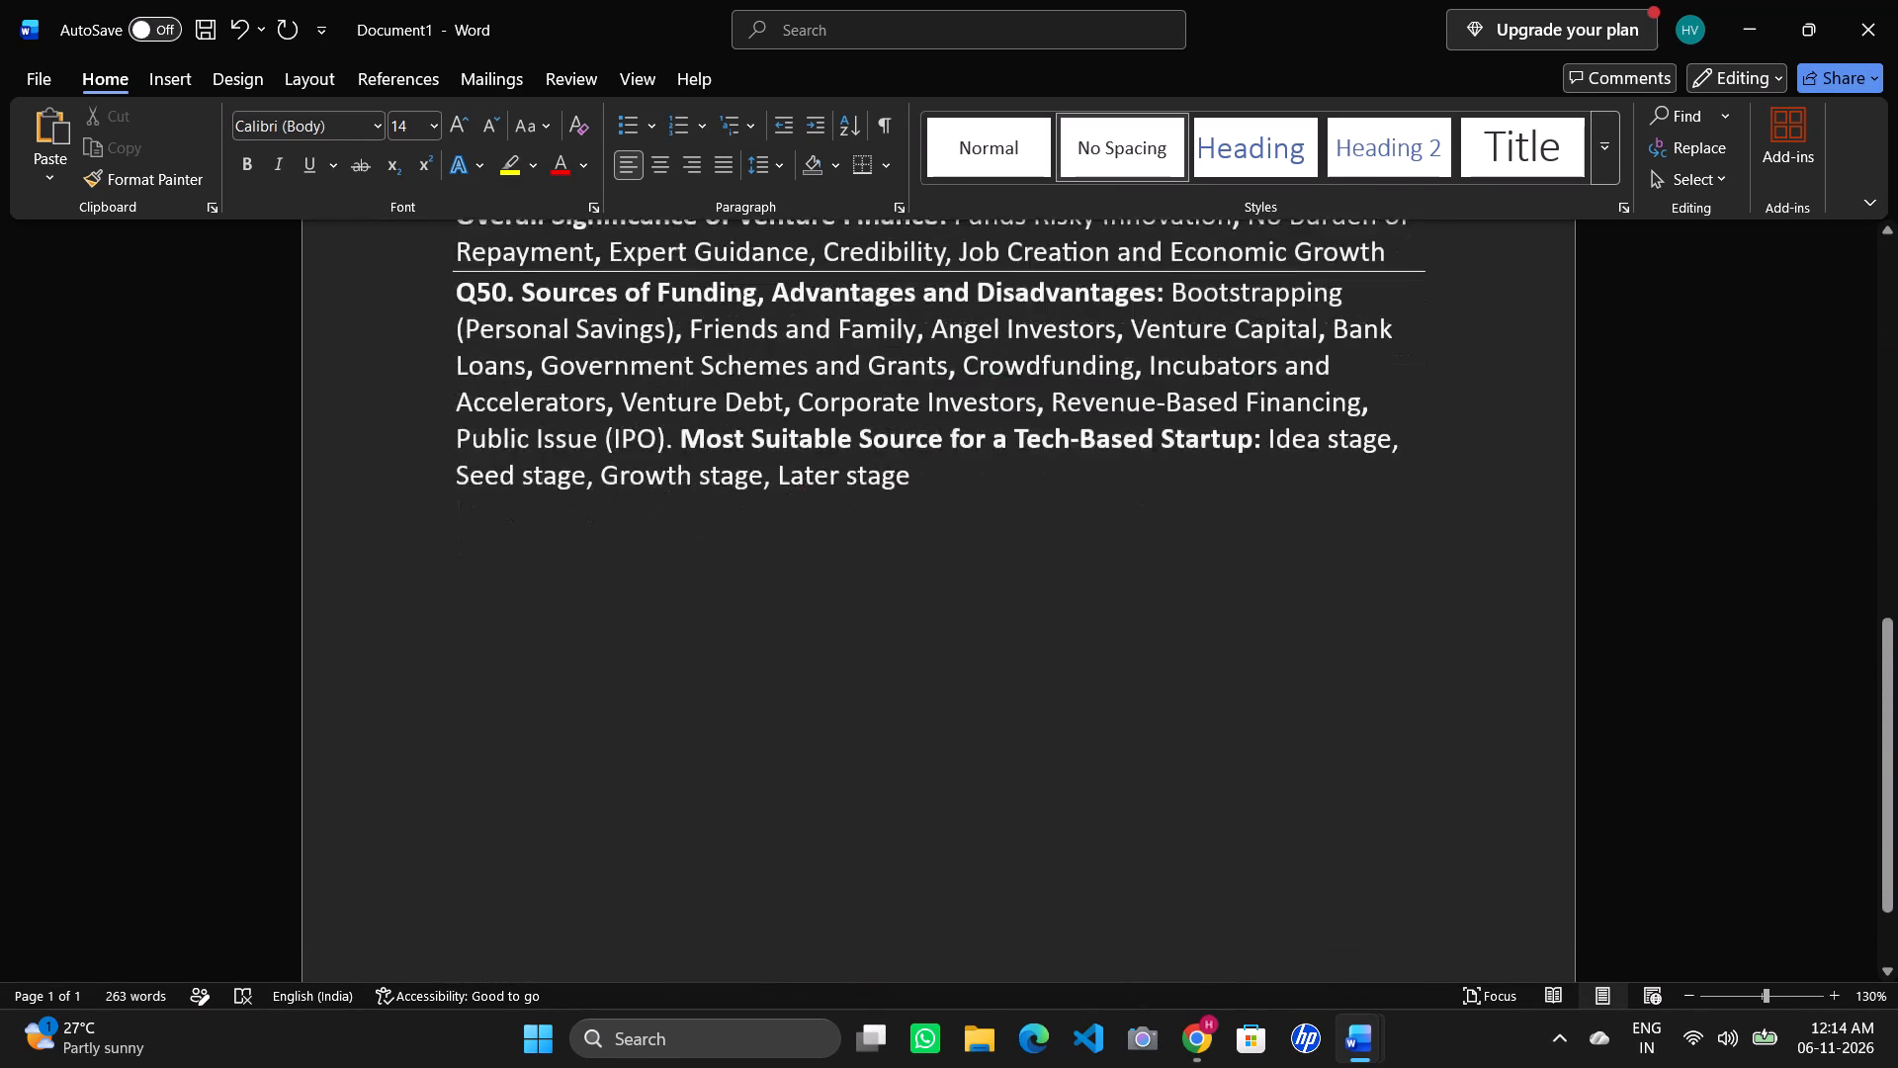
# Switch to Chrome and check the beginning of the Section IV PDF, from the title through the Q31 legal requirements.
pyautogui.scroll(-7, 797, 449)
pyautogui.click(797, 453)
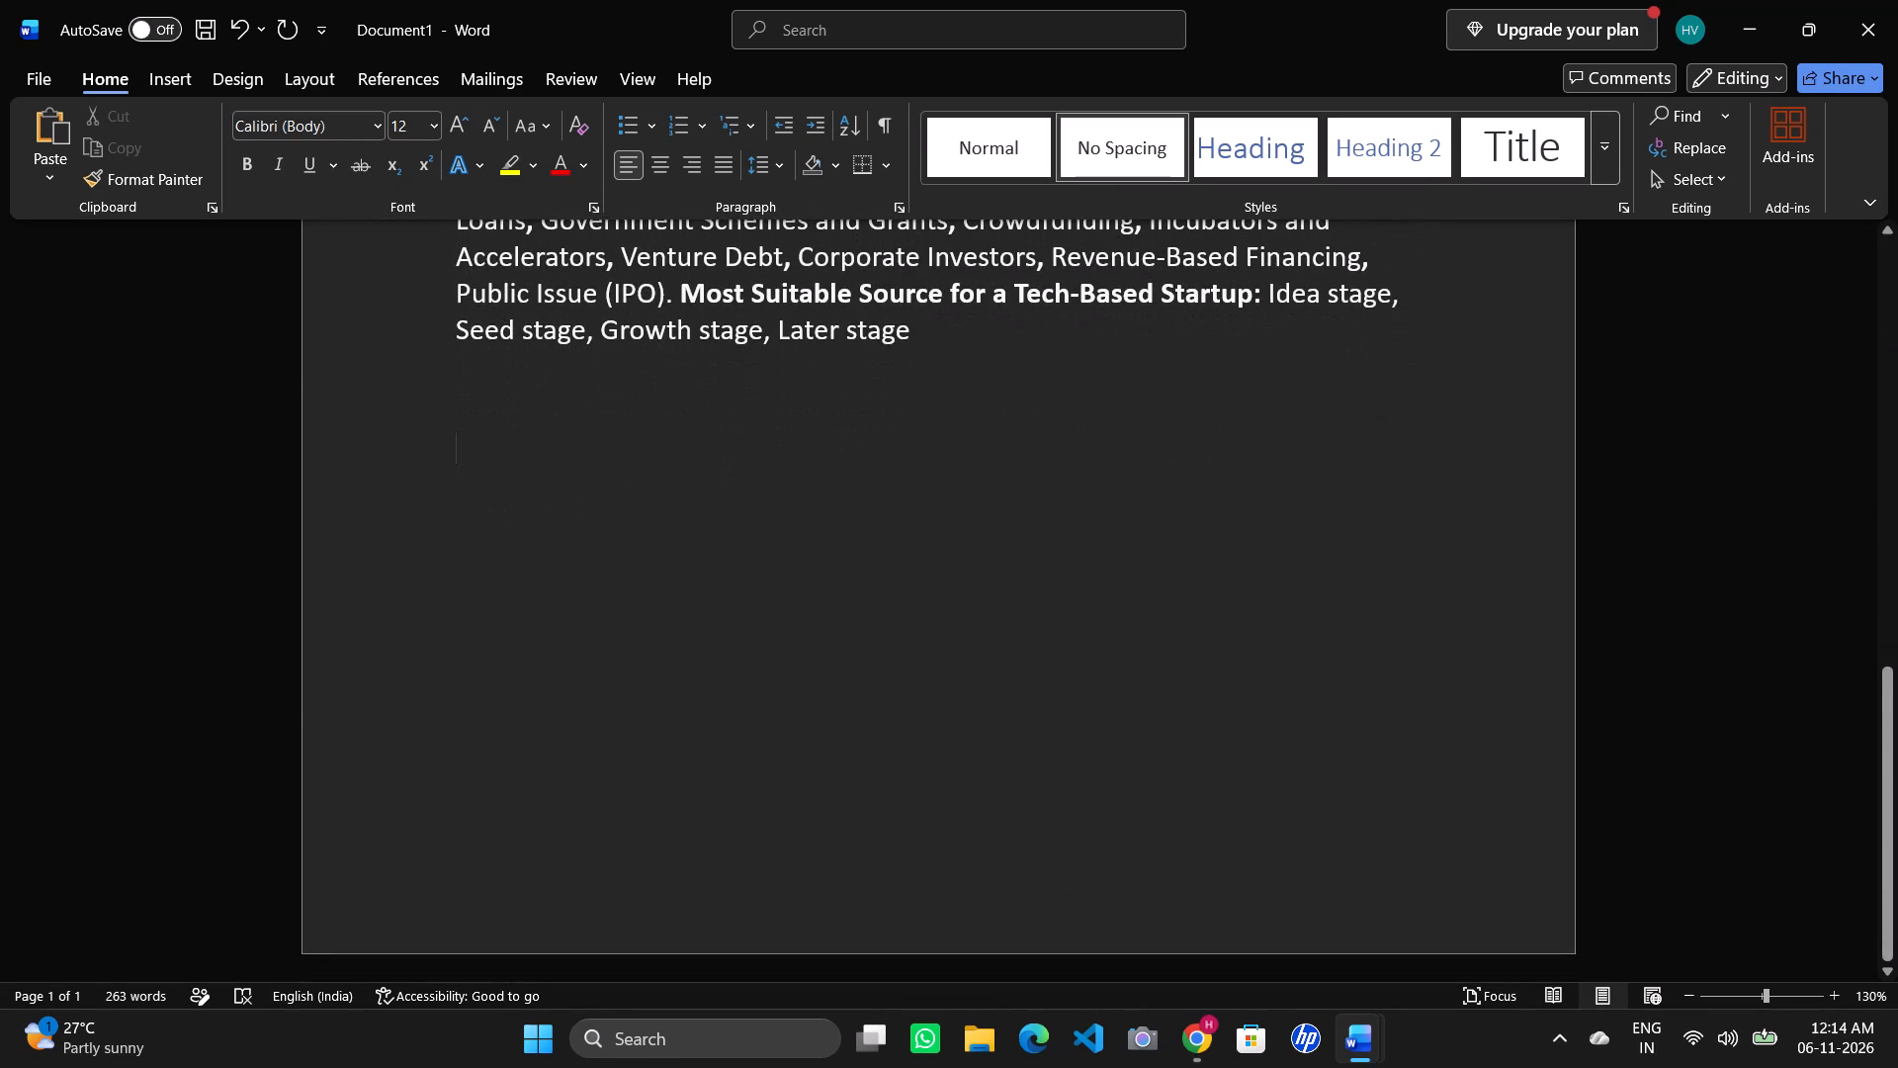
pyautogui.hotkey('alt', 'Tab')
pyautogui.click(892, 513)
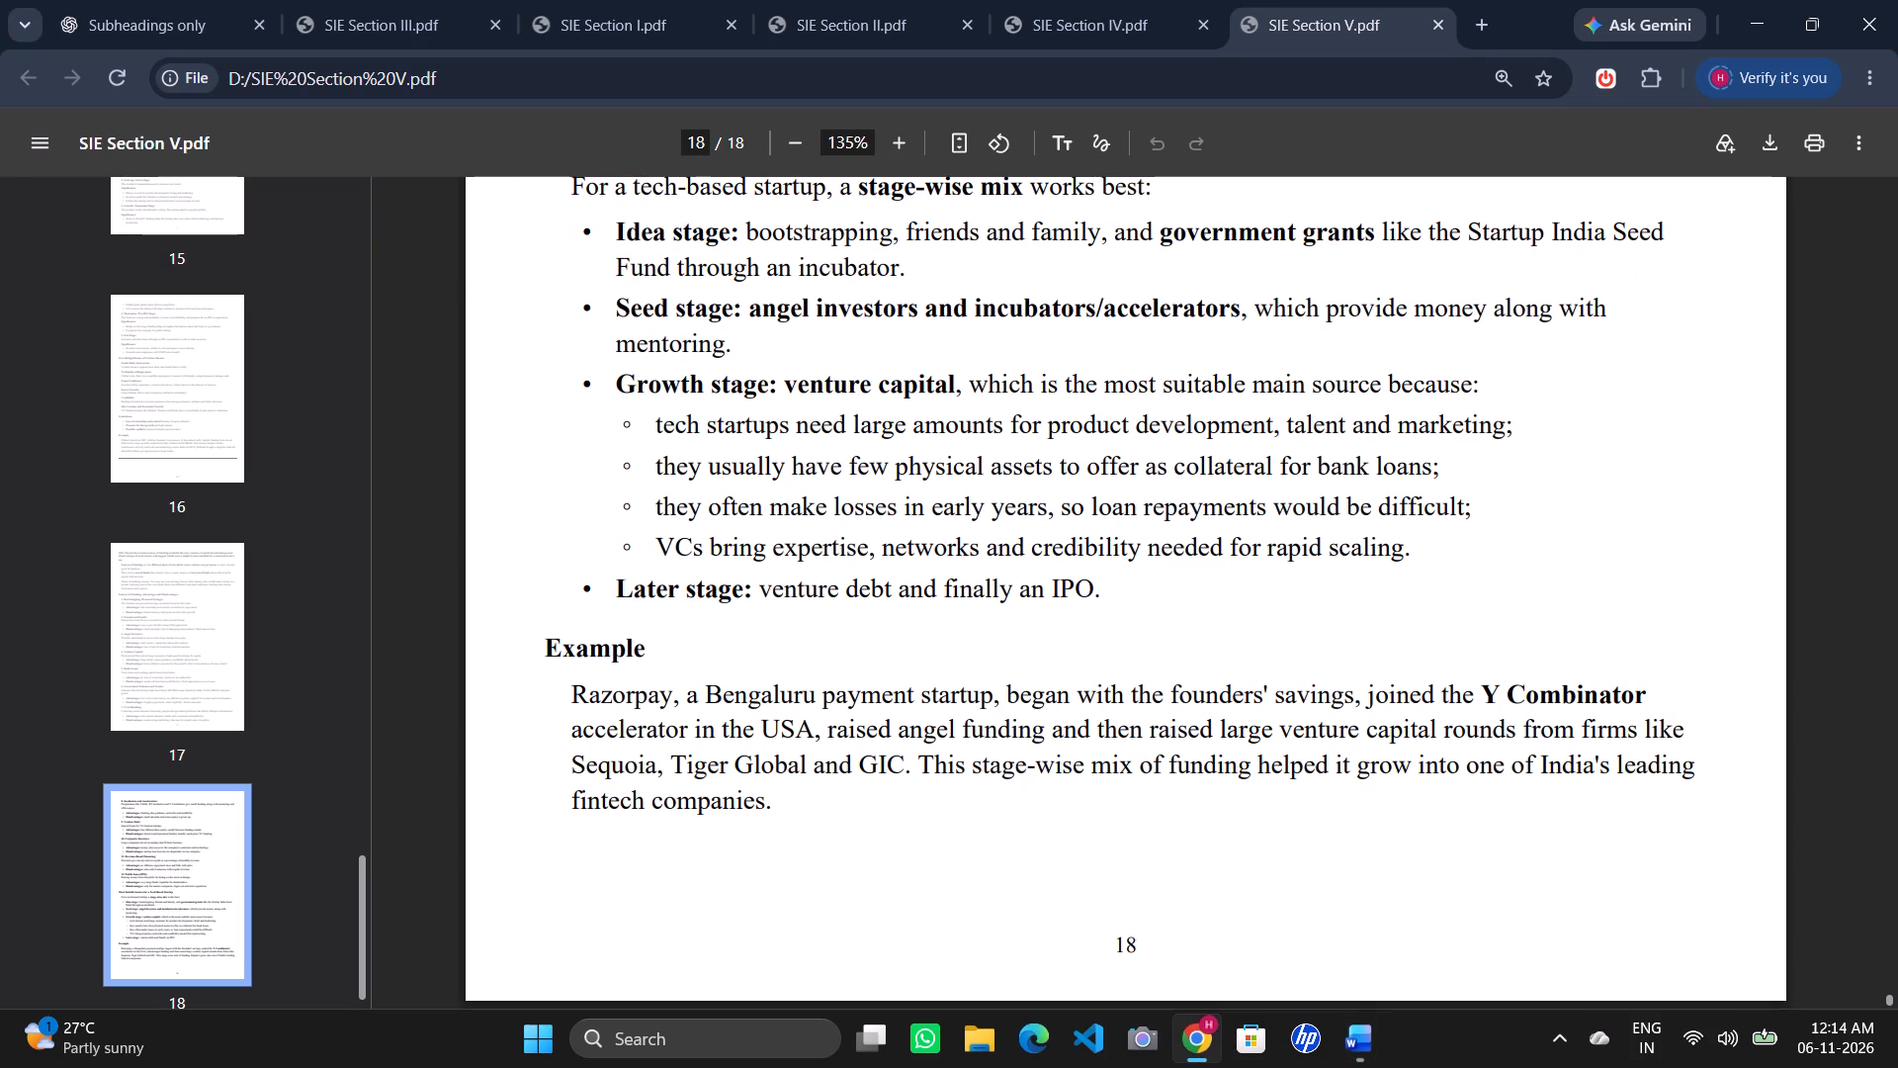
pyautogui.click(1135, 0)
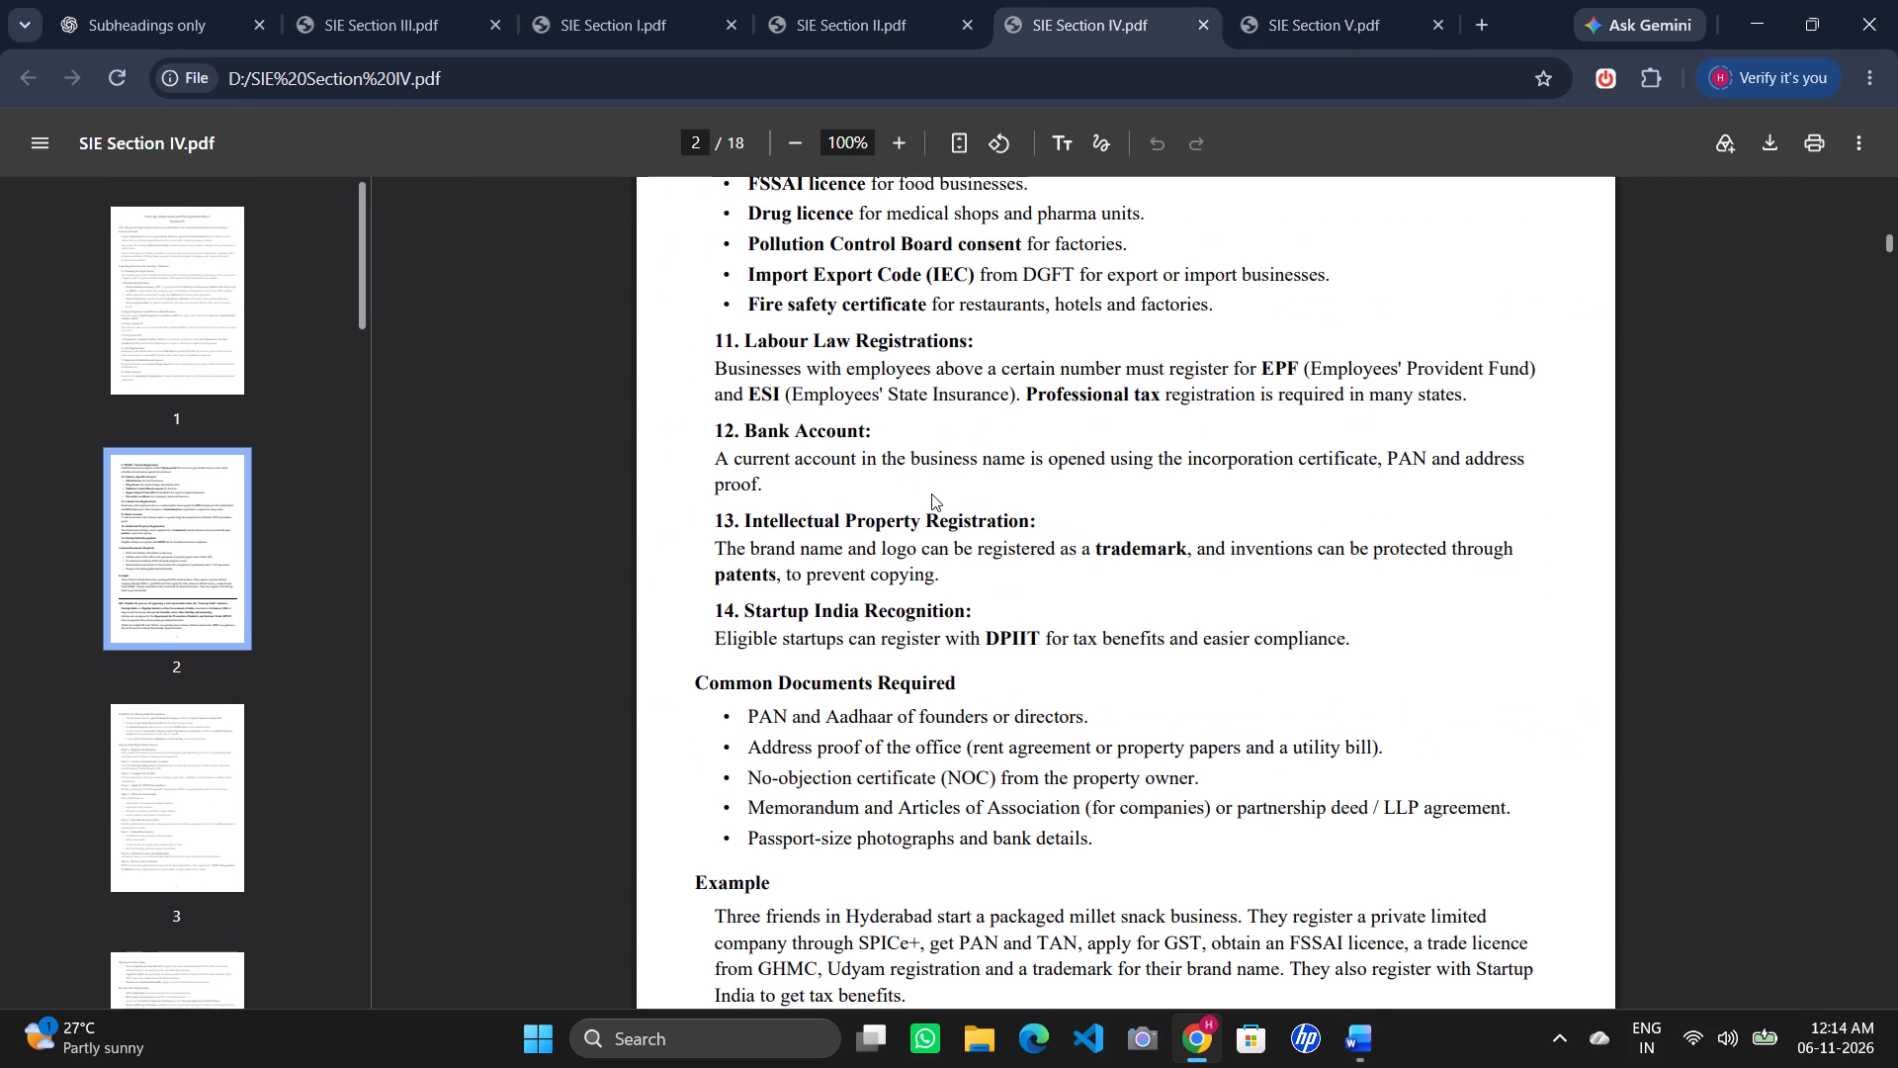
pyautogui.scroll(9, 931, 493)
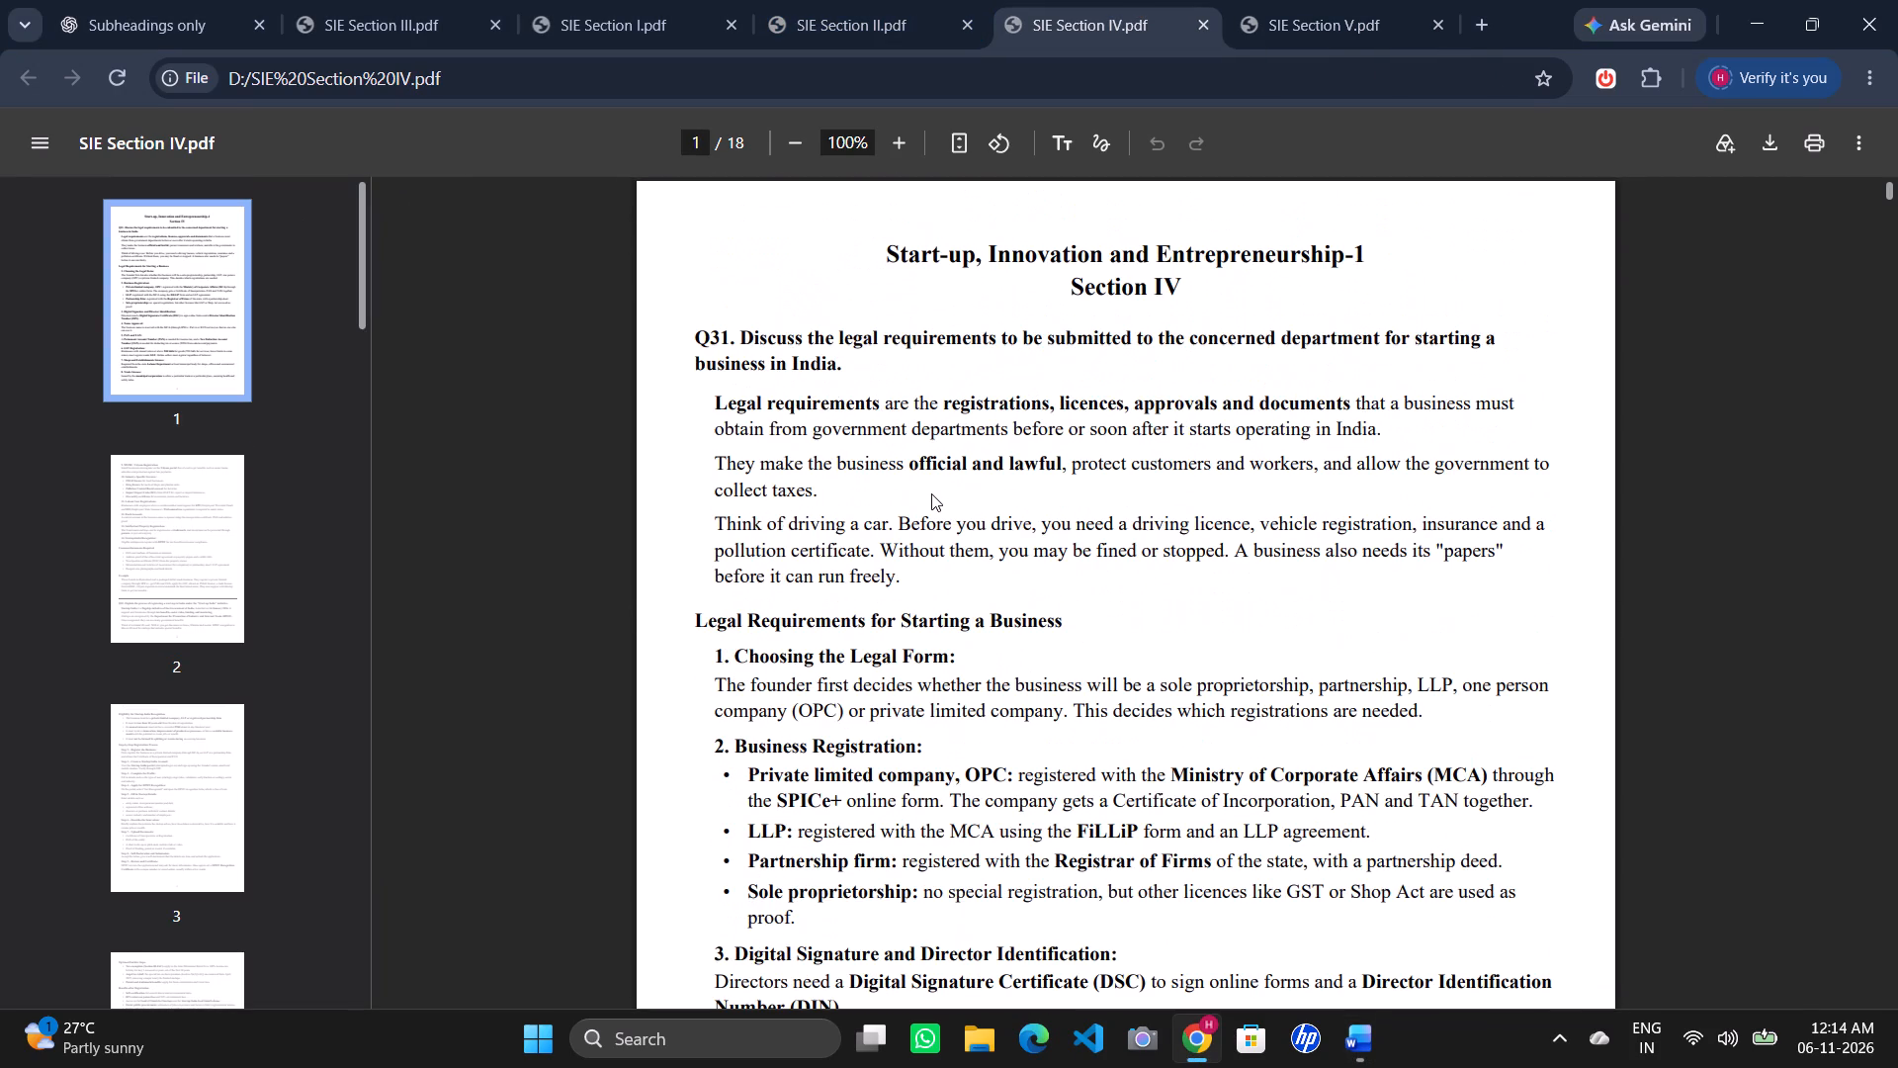
# Return to the Word notes and look back over the entries from Q50 up towards Q46.
pyautogui.hotkey('alt', 'Tab')
pyautogui.scroll(1, 931, 493)
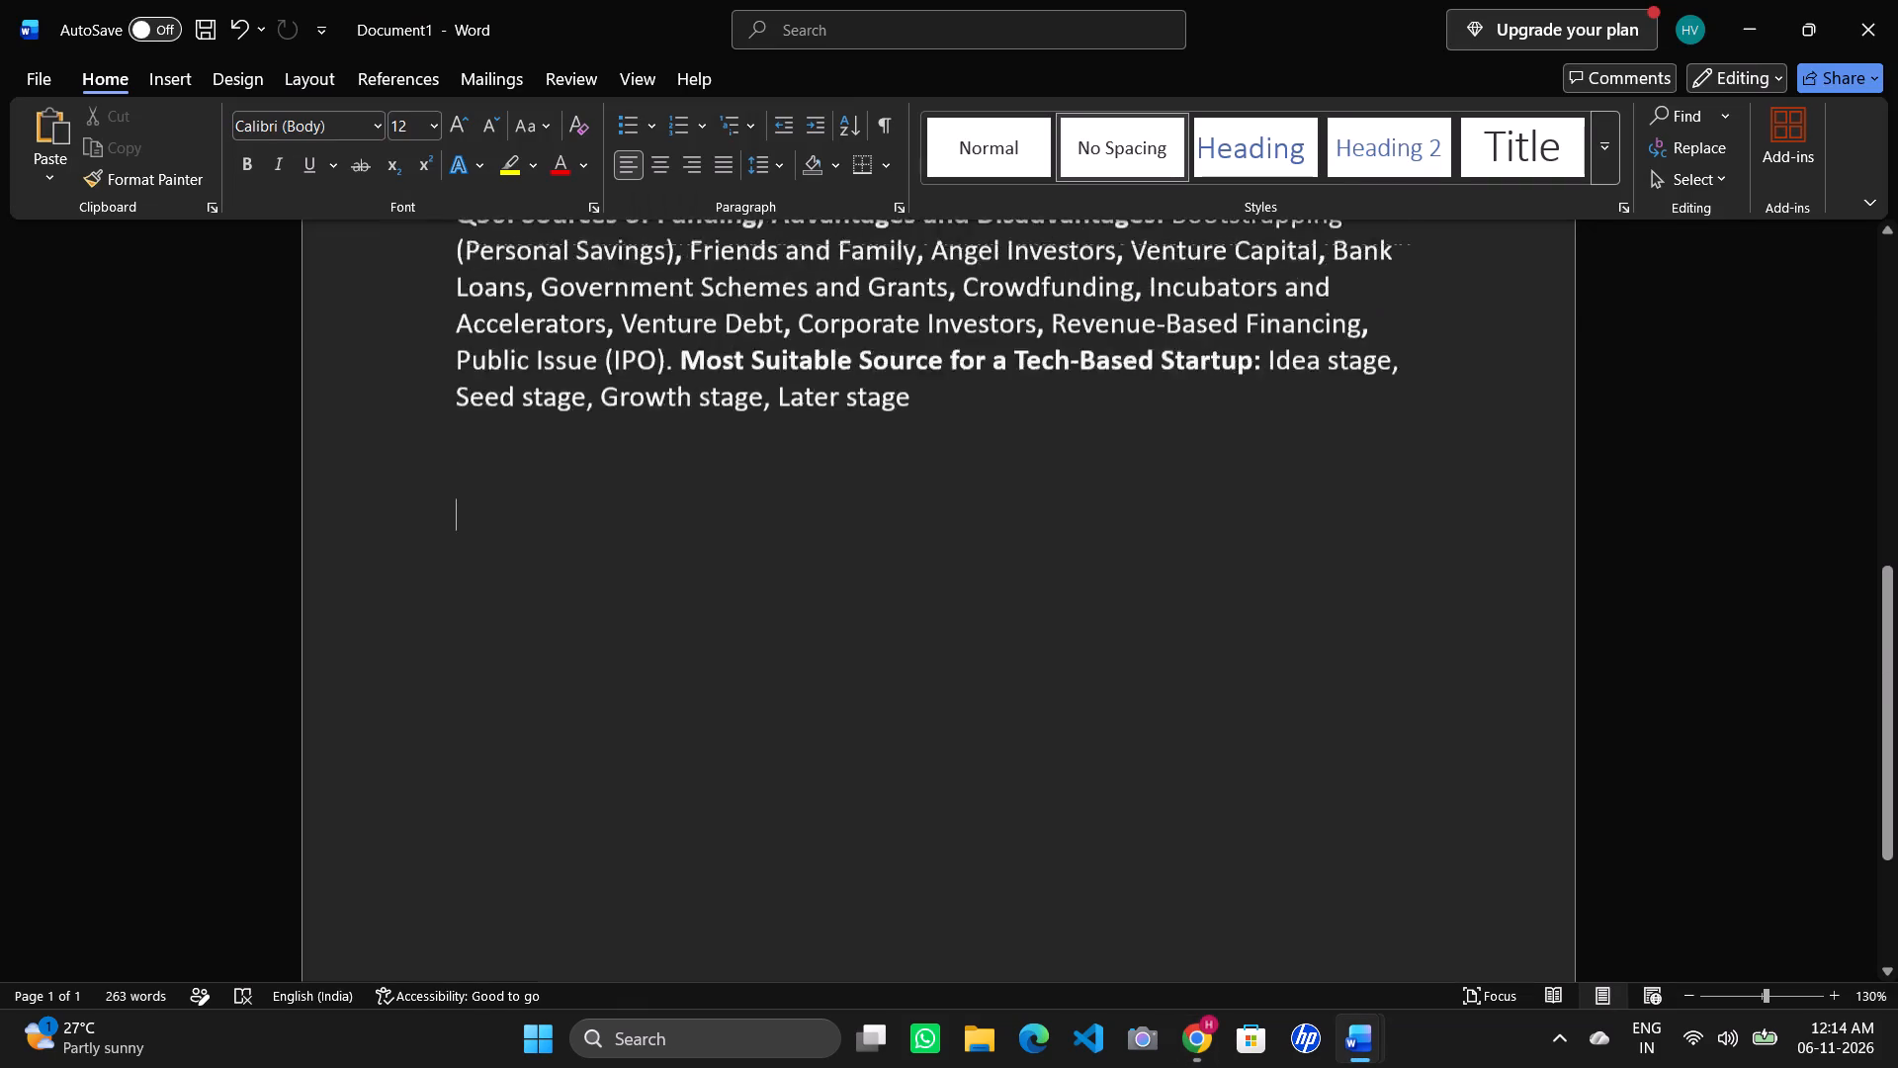
pyautogui.scroll(3, 931, 493)
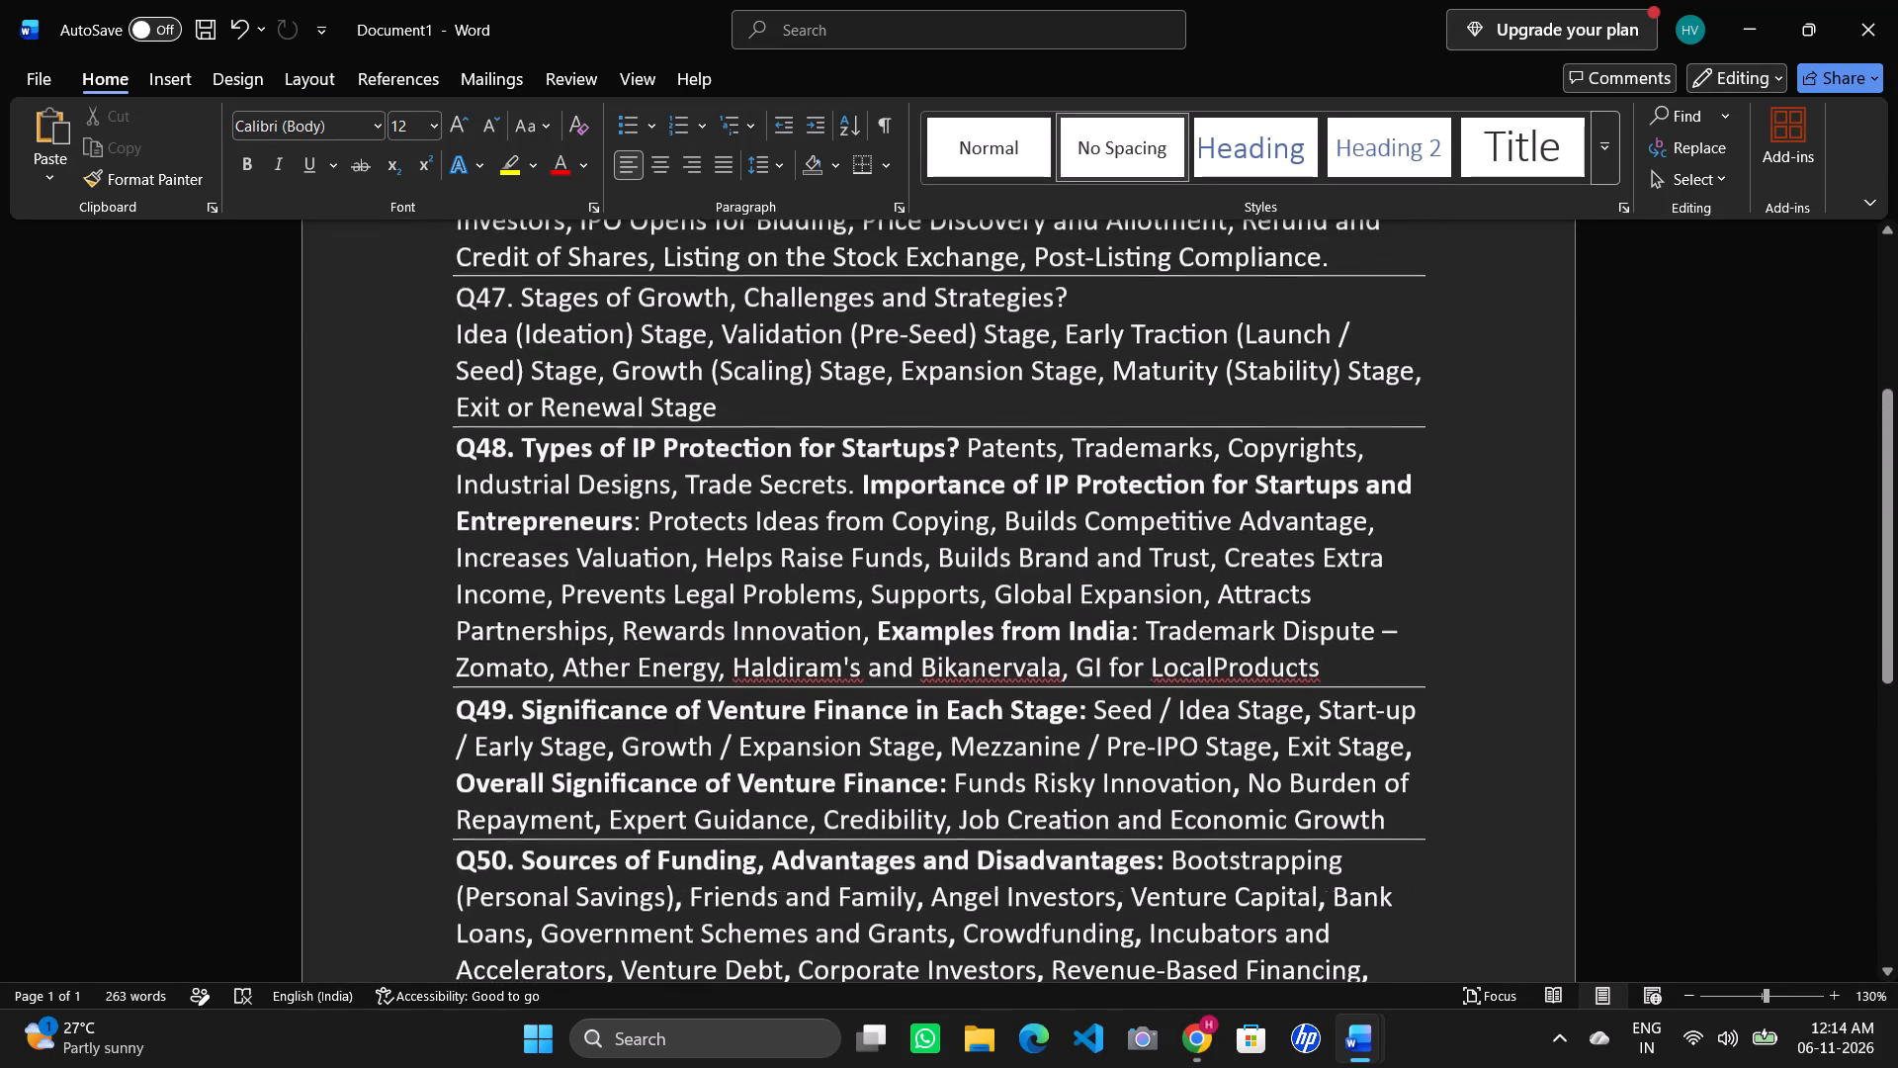
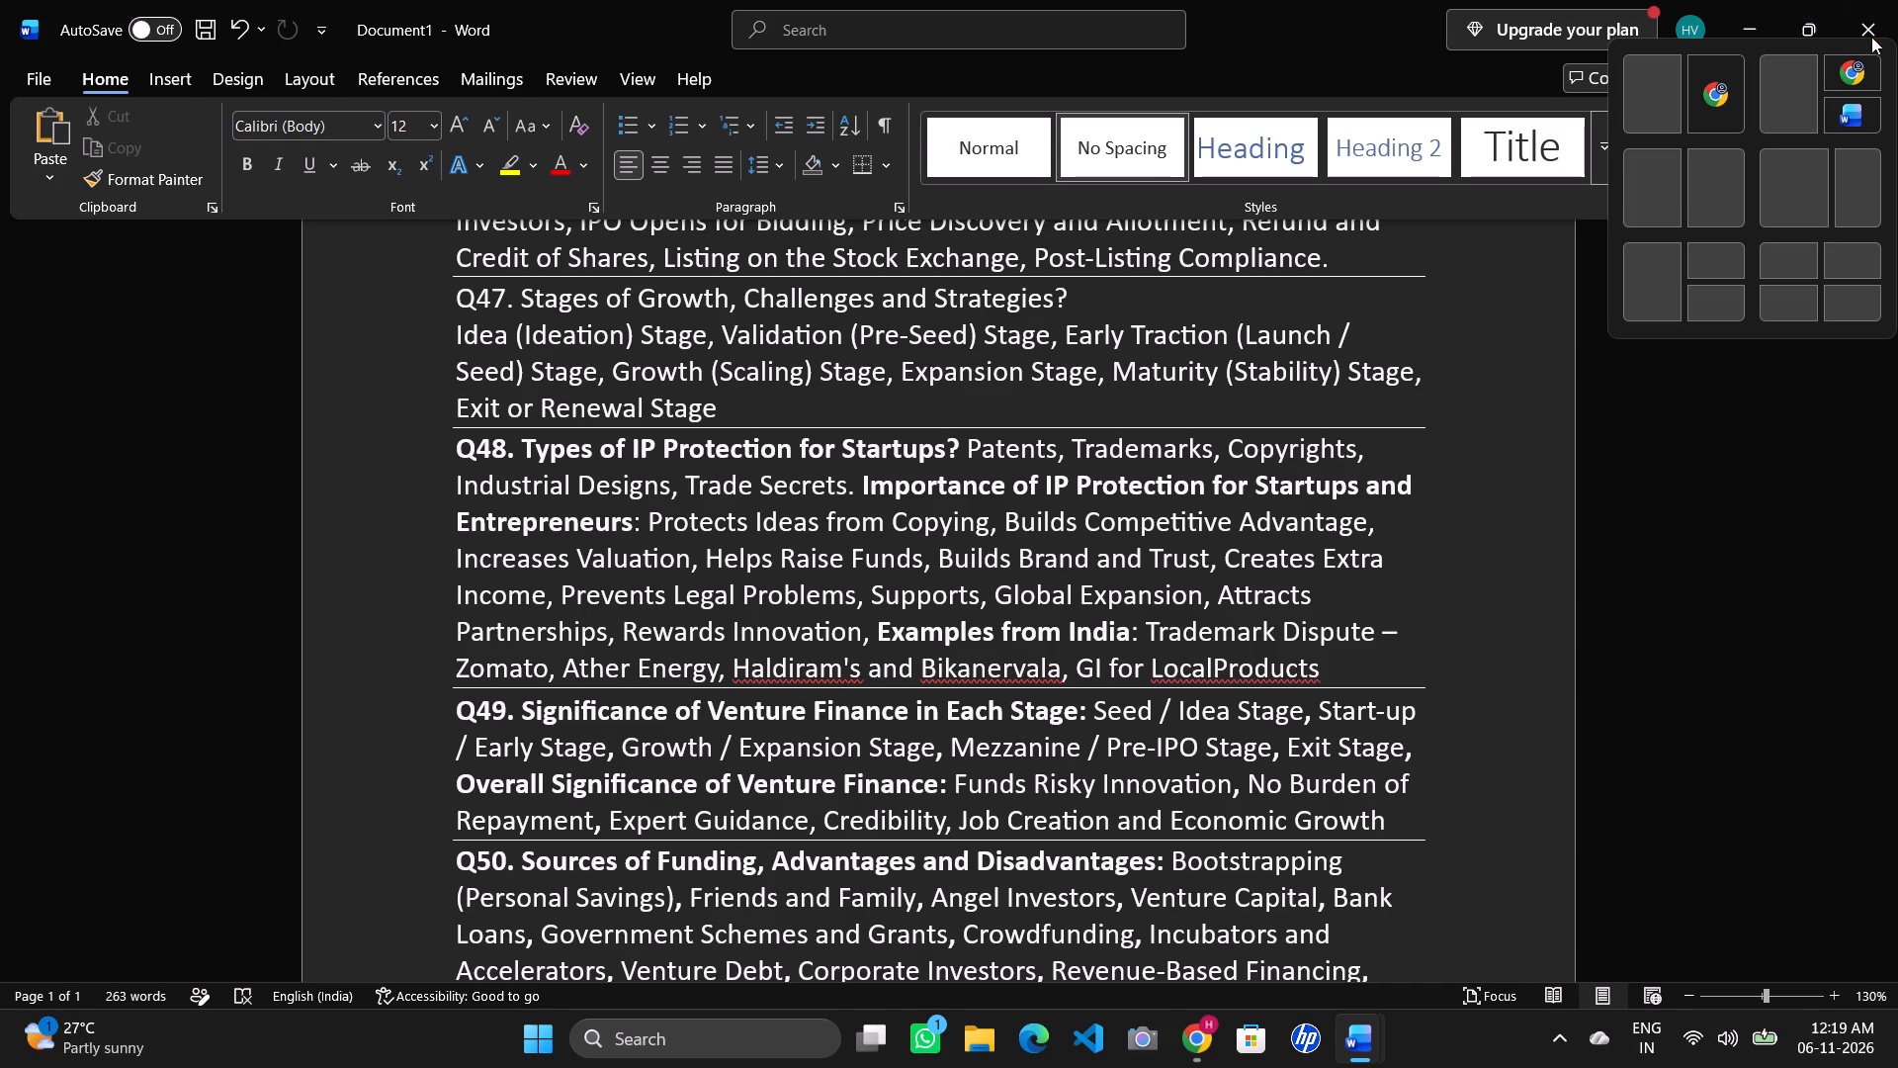
# Switch to the Section IV PDF in Chrome and skim Q31's legal requirements and Q32's Startup India registration process.
pyautogui.click(1506, 481)
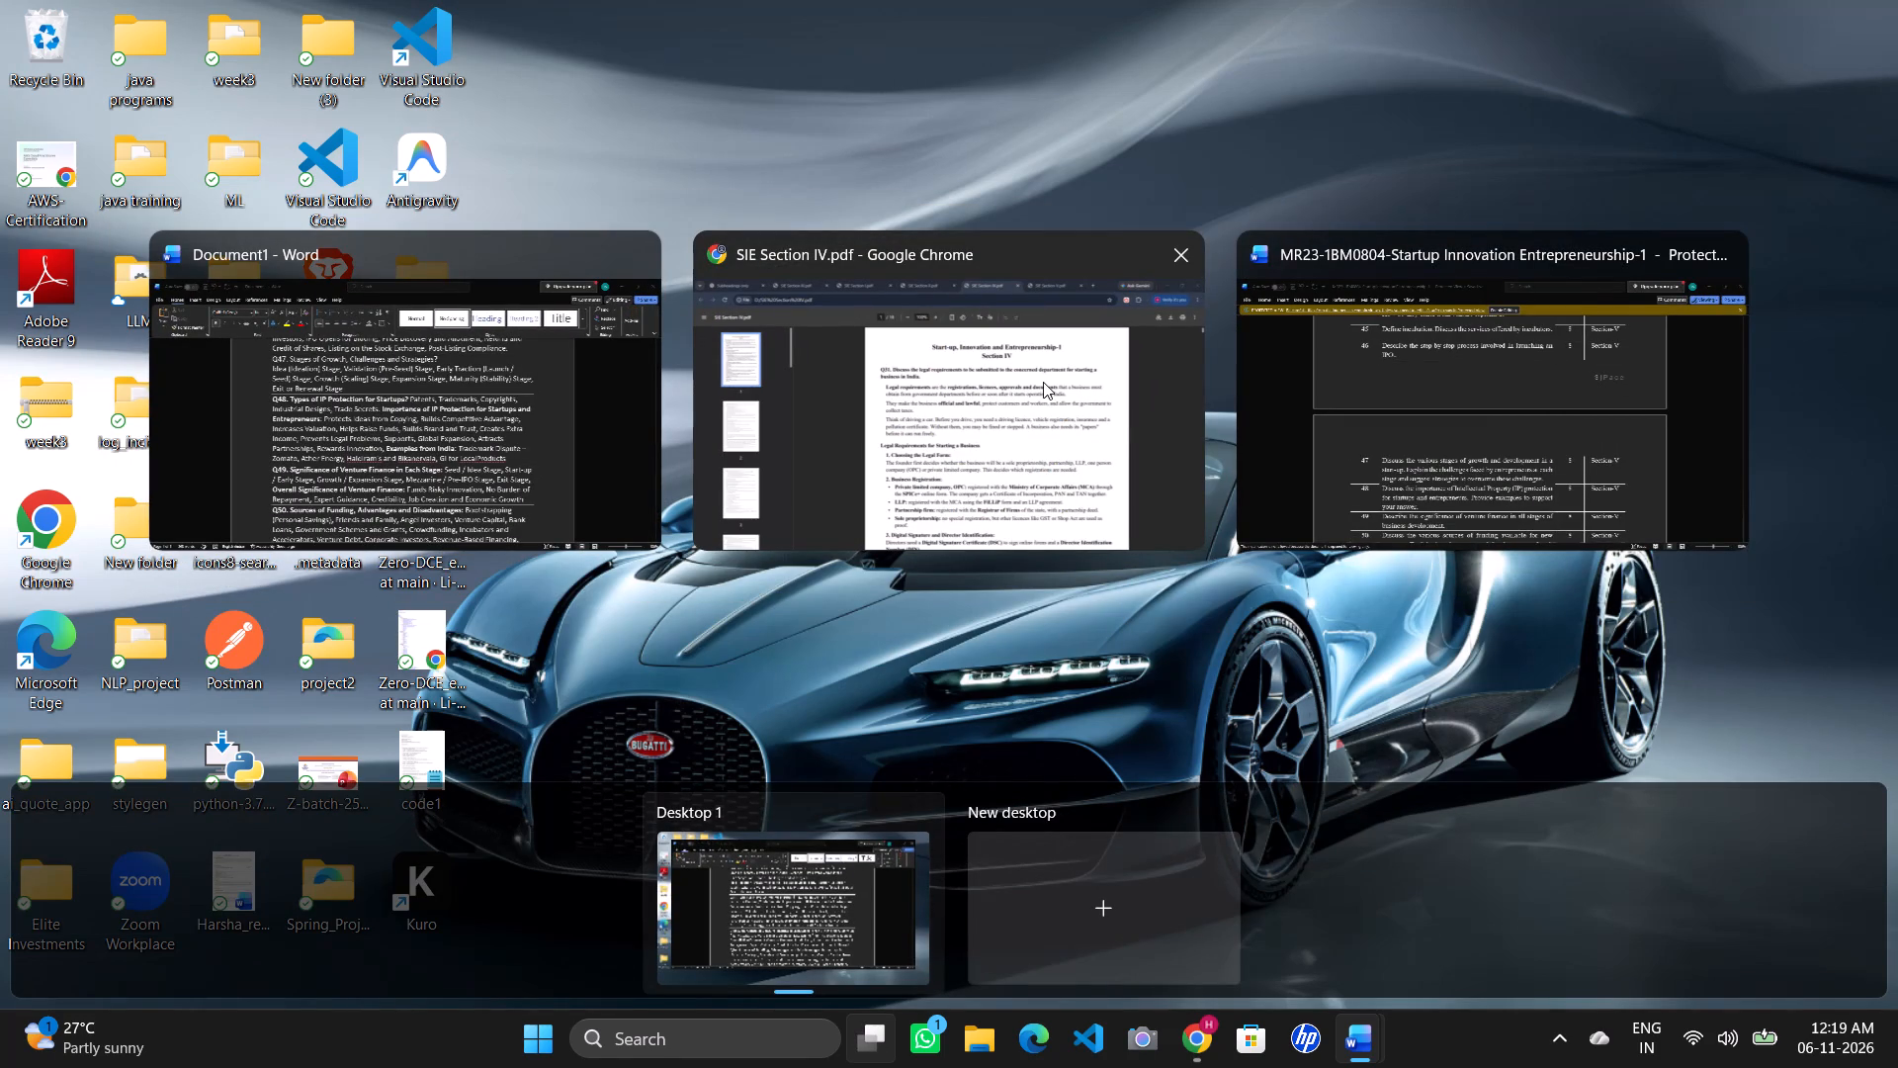
pyautogui.click(954, 411)
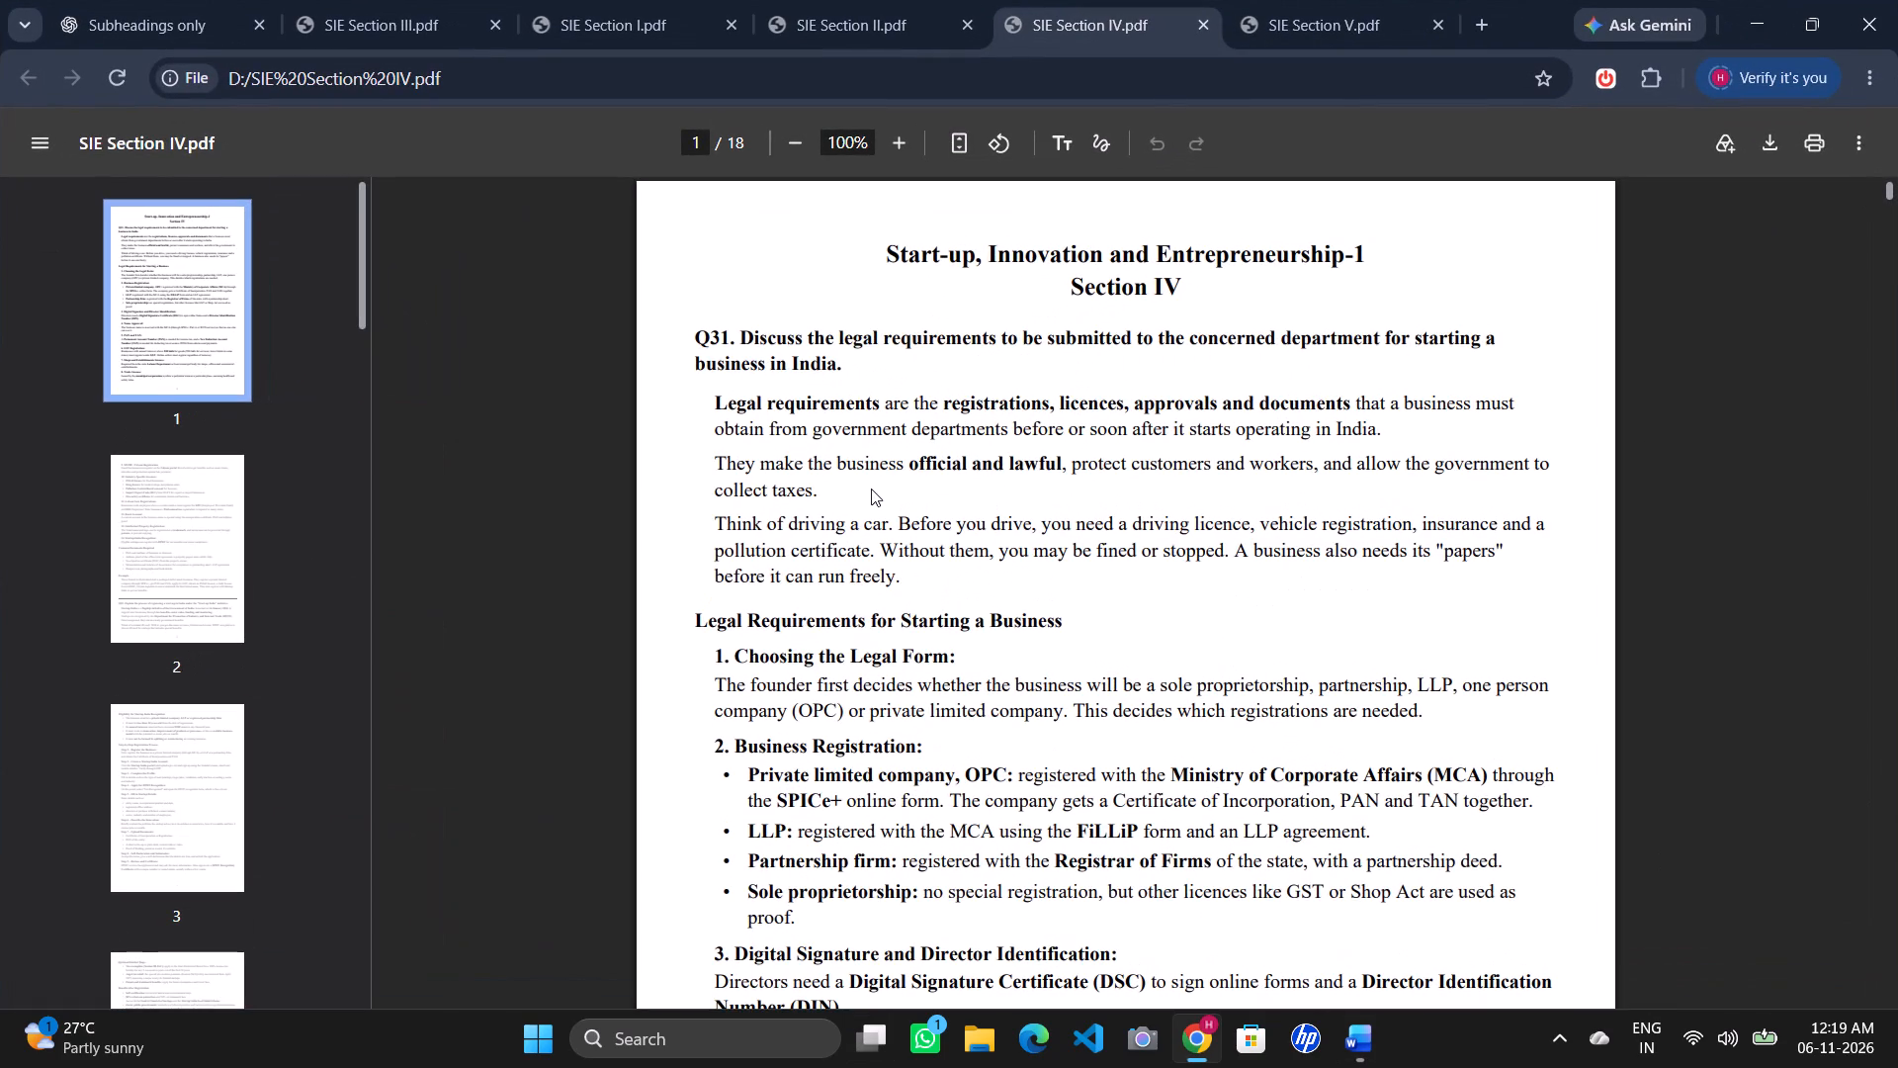
pyautogui.scroll(-9, 834, 582)
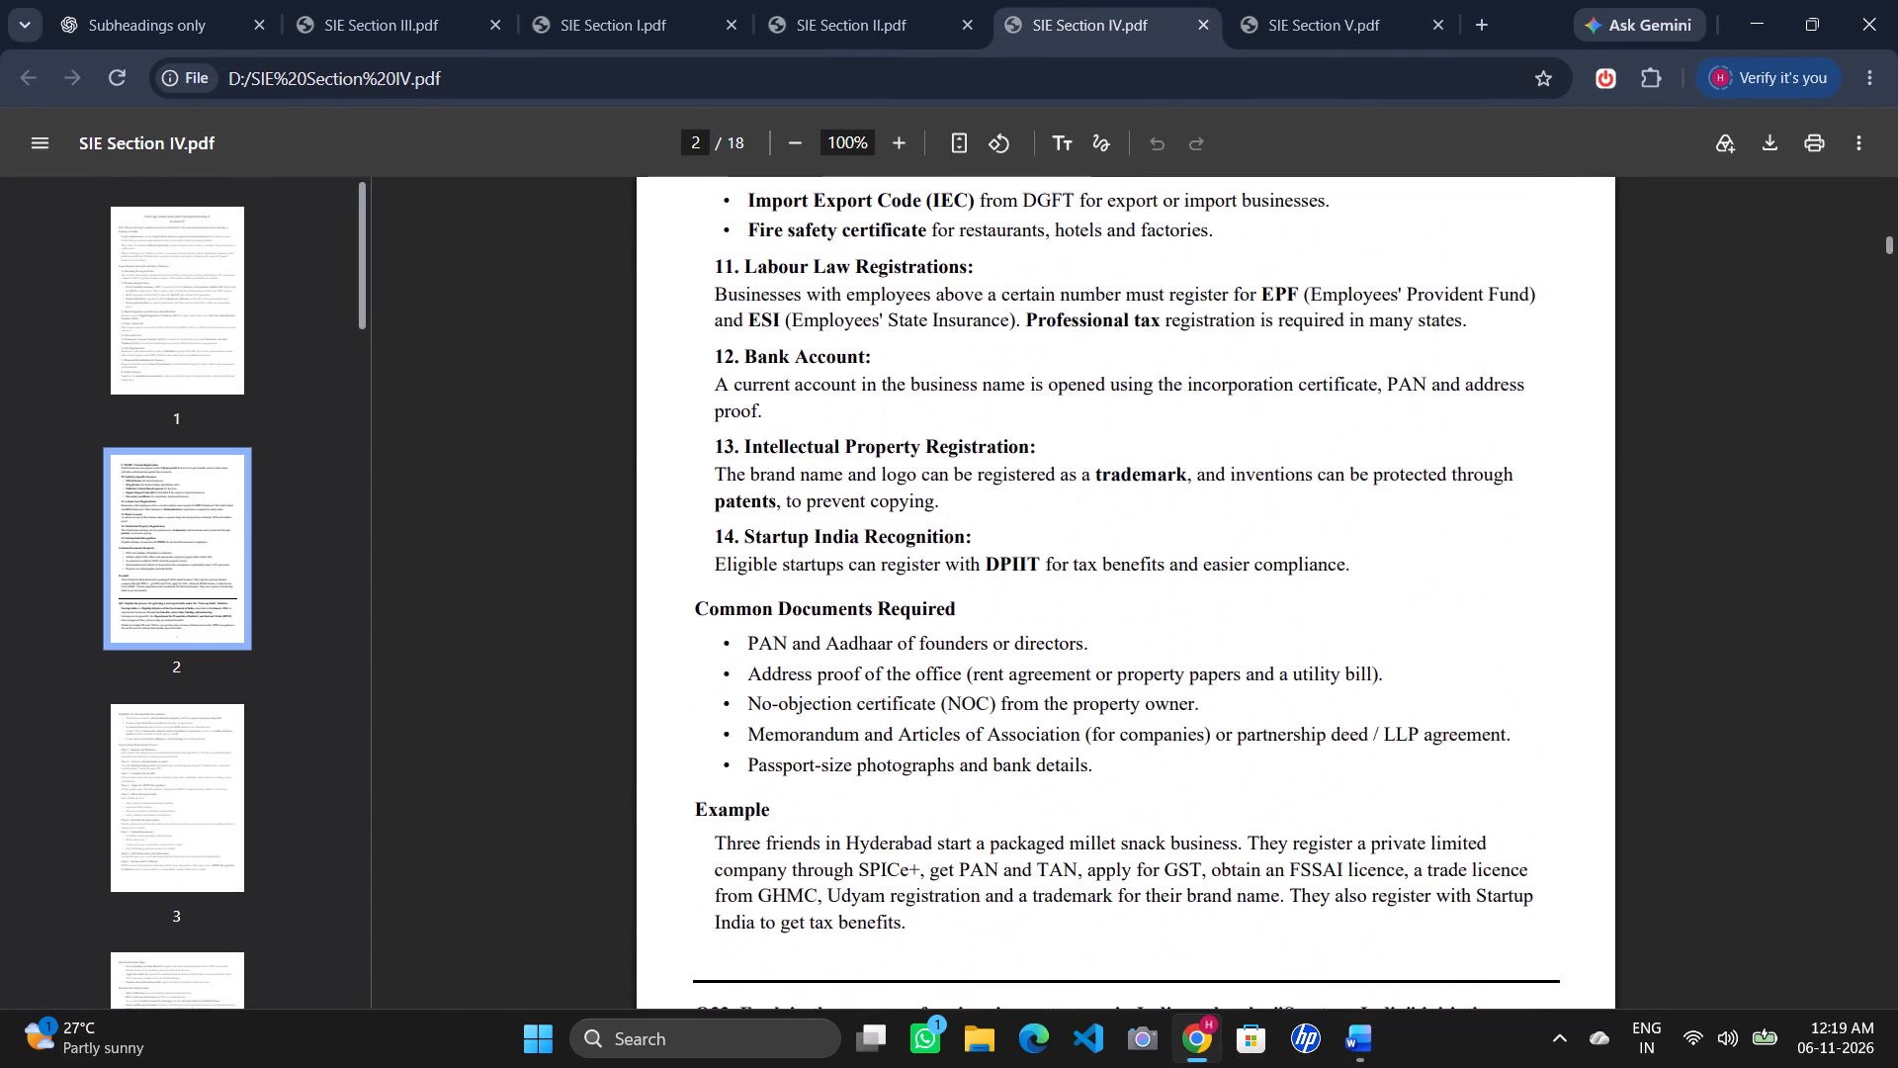
pyautogui.scroll(-4, 834, 582)
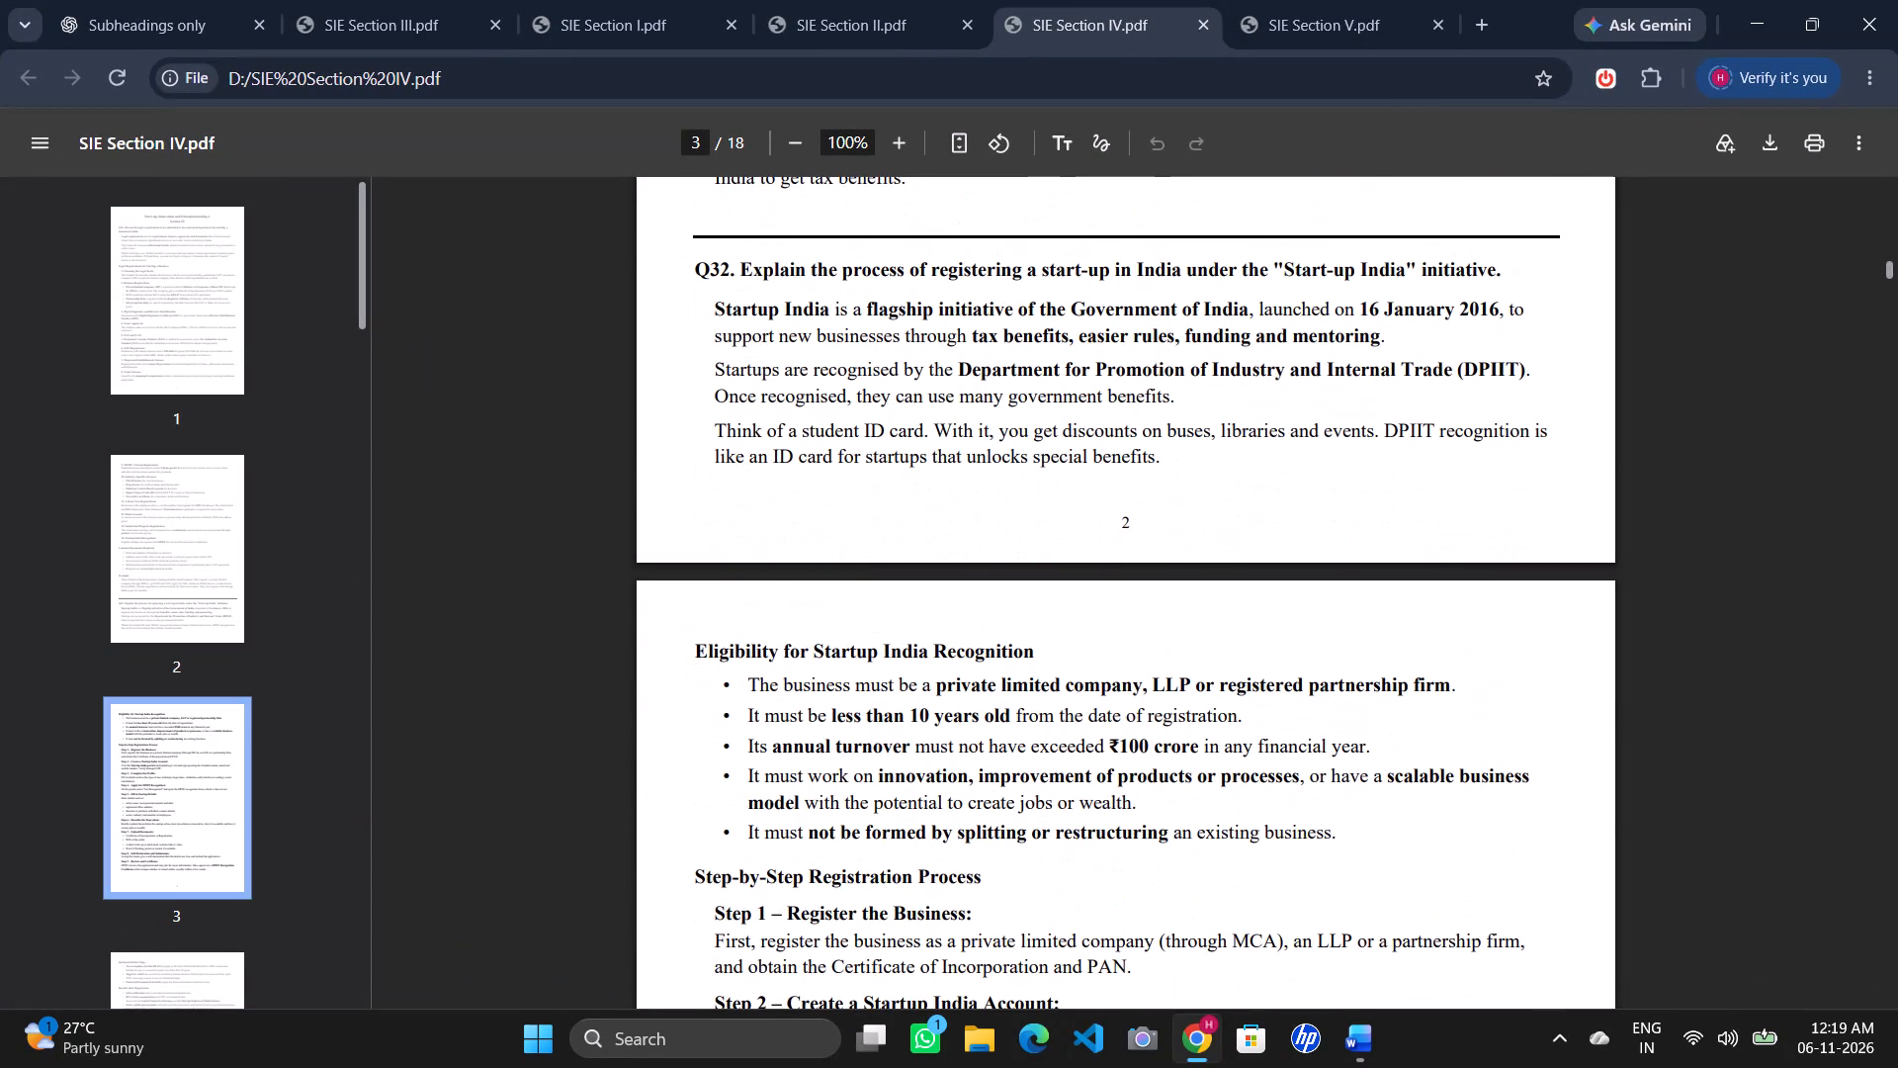
pyautogui.hscroll(5, 834, 582)
pyautogui.scroll(-2, 834, 582)
pyautogui.hscroll(4, 834, 582)
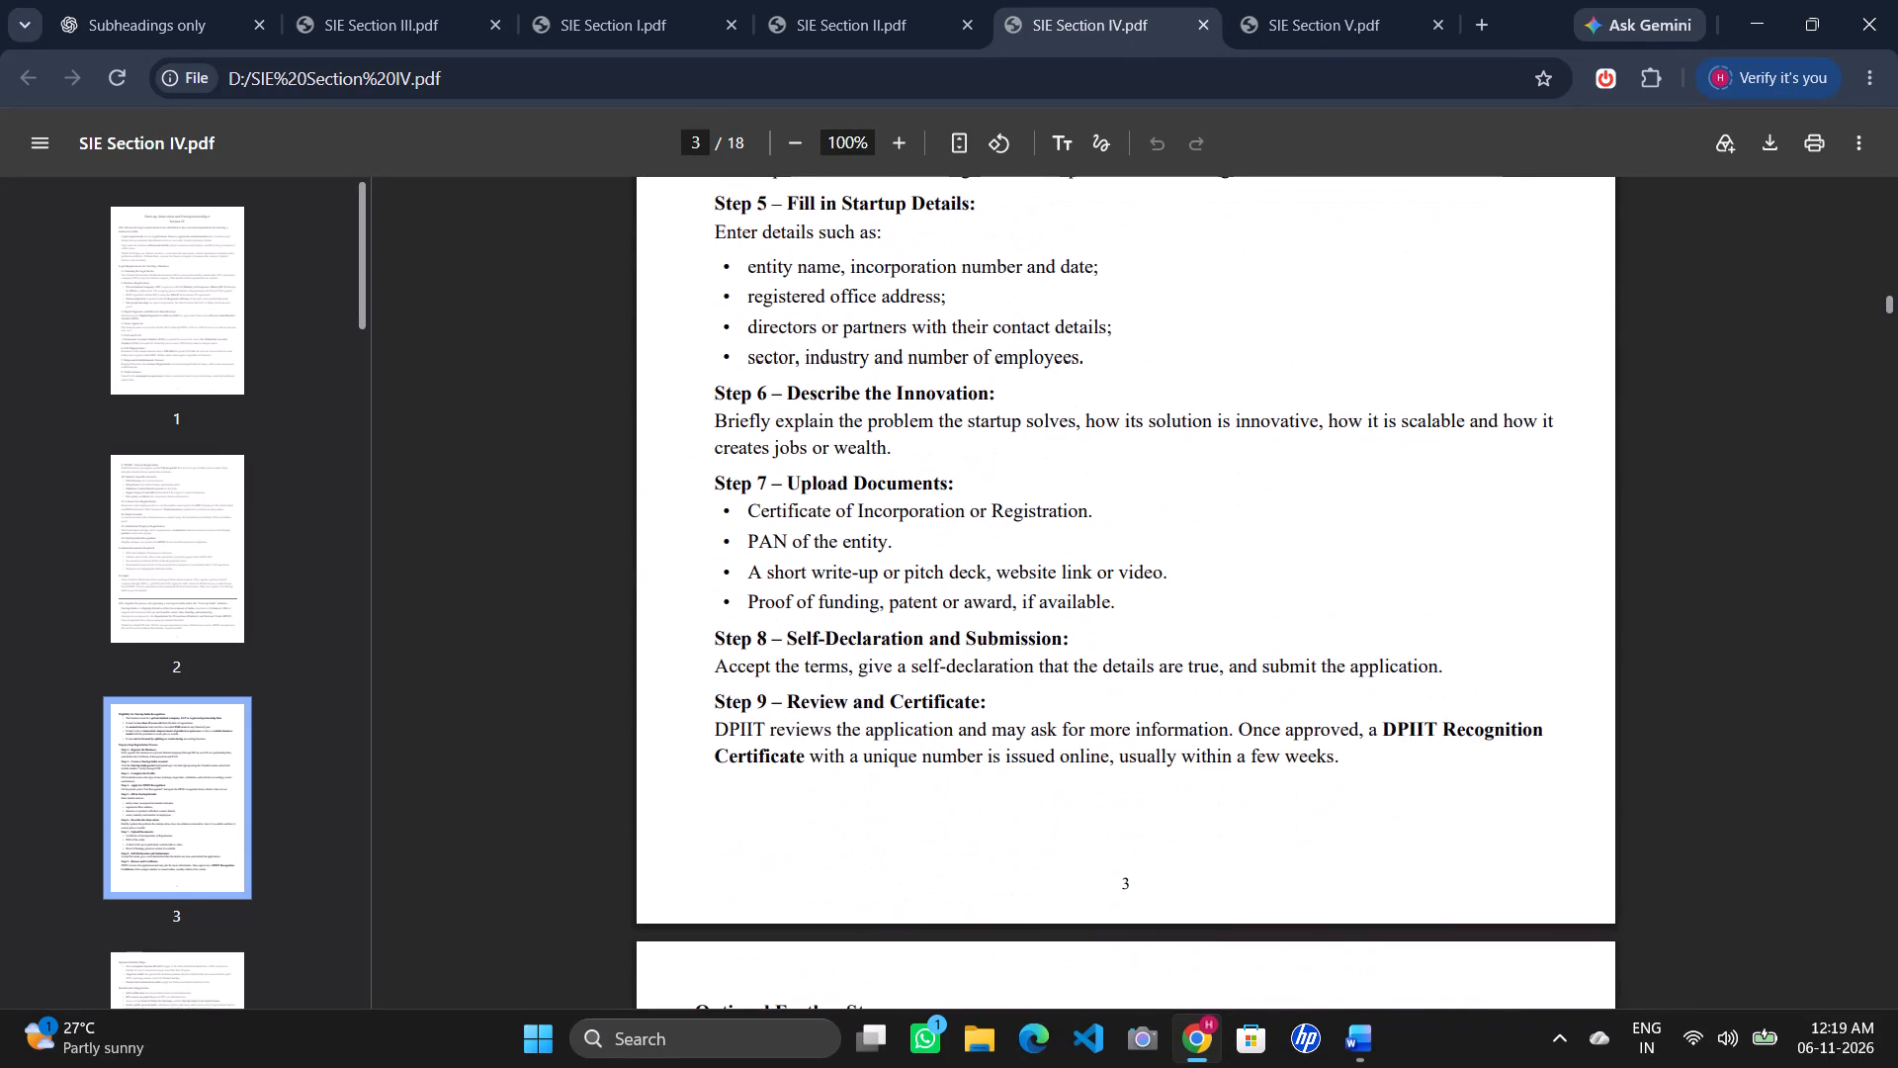
pyautogui.scroll(6, 834, 582)
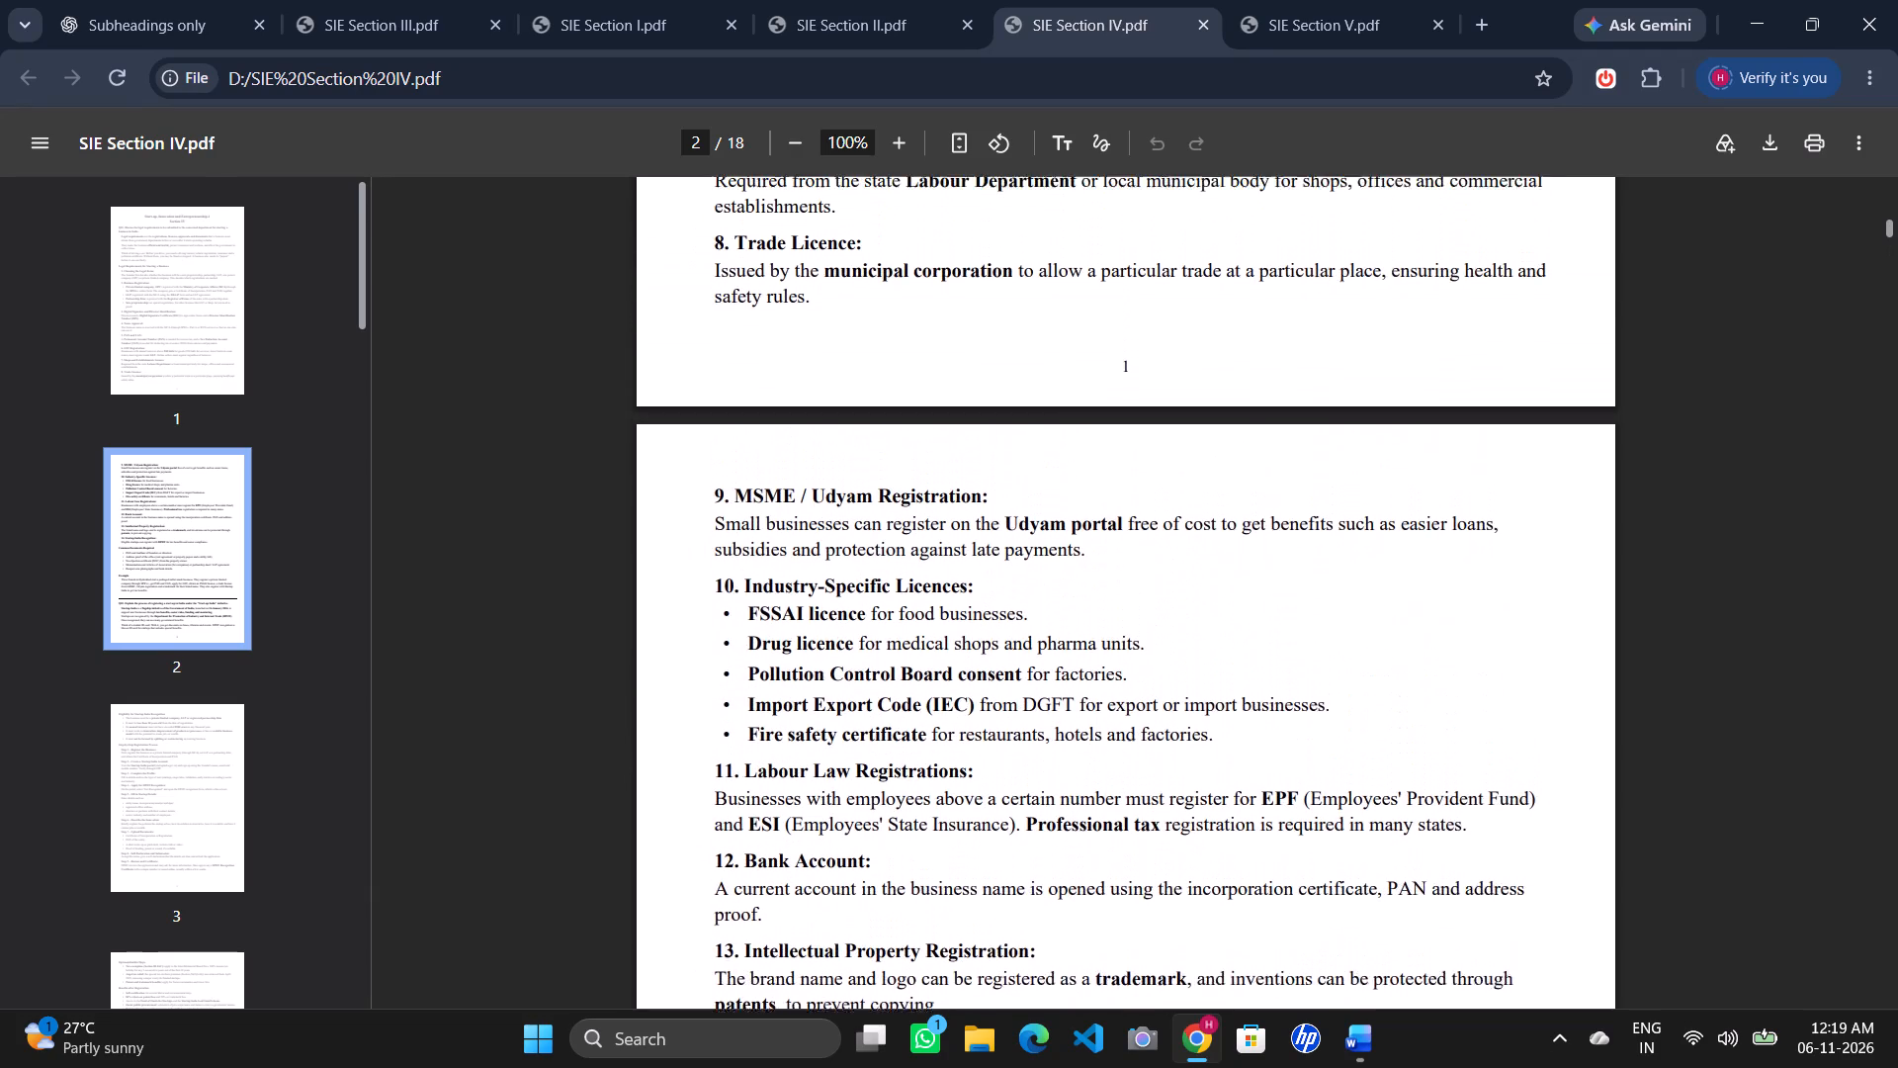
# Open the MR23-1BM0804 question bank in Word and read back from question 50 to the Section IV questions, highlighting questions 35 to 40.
pyautogui.click(948, 465)
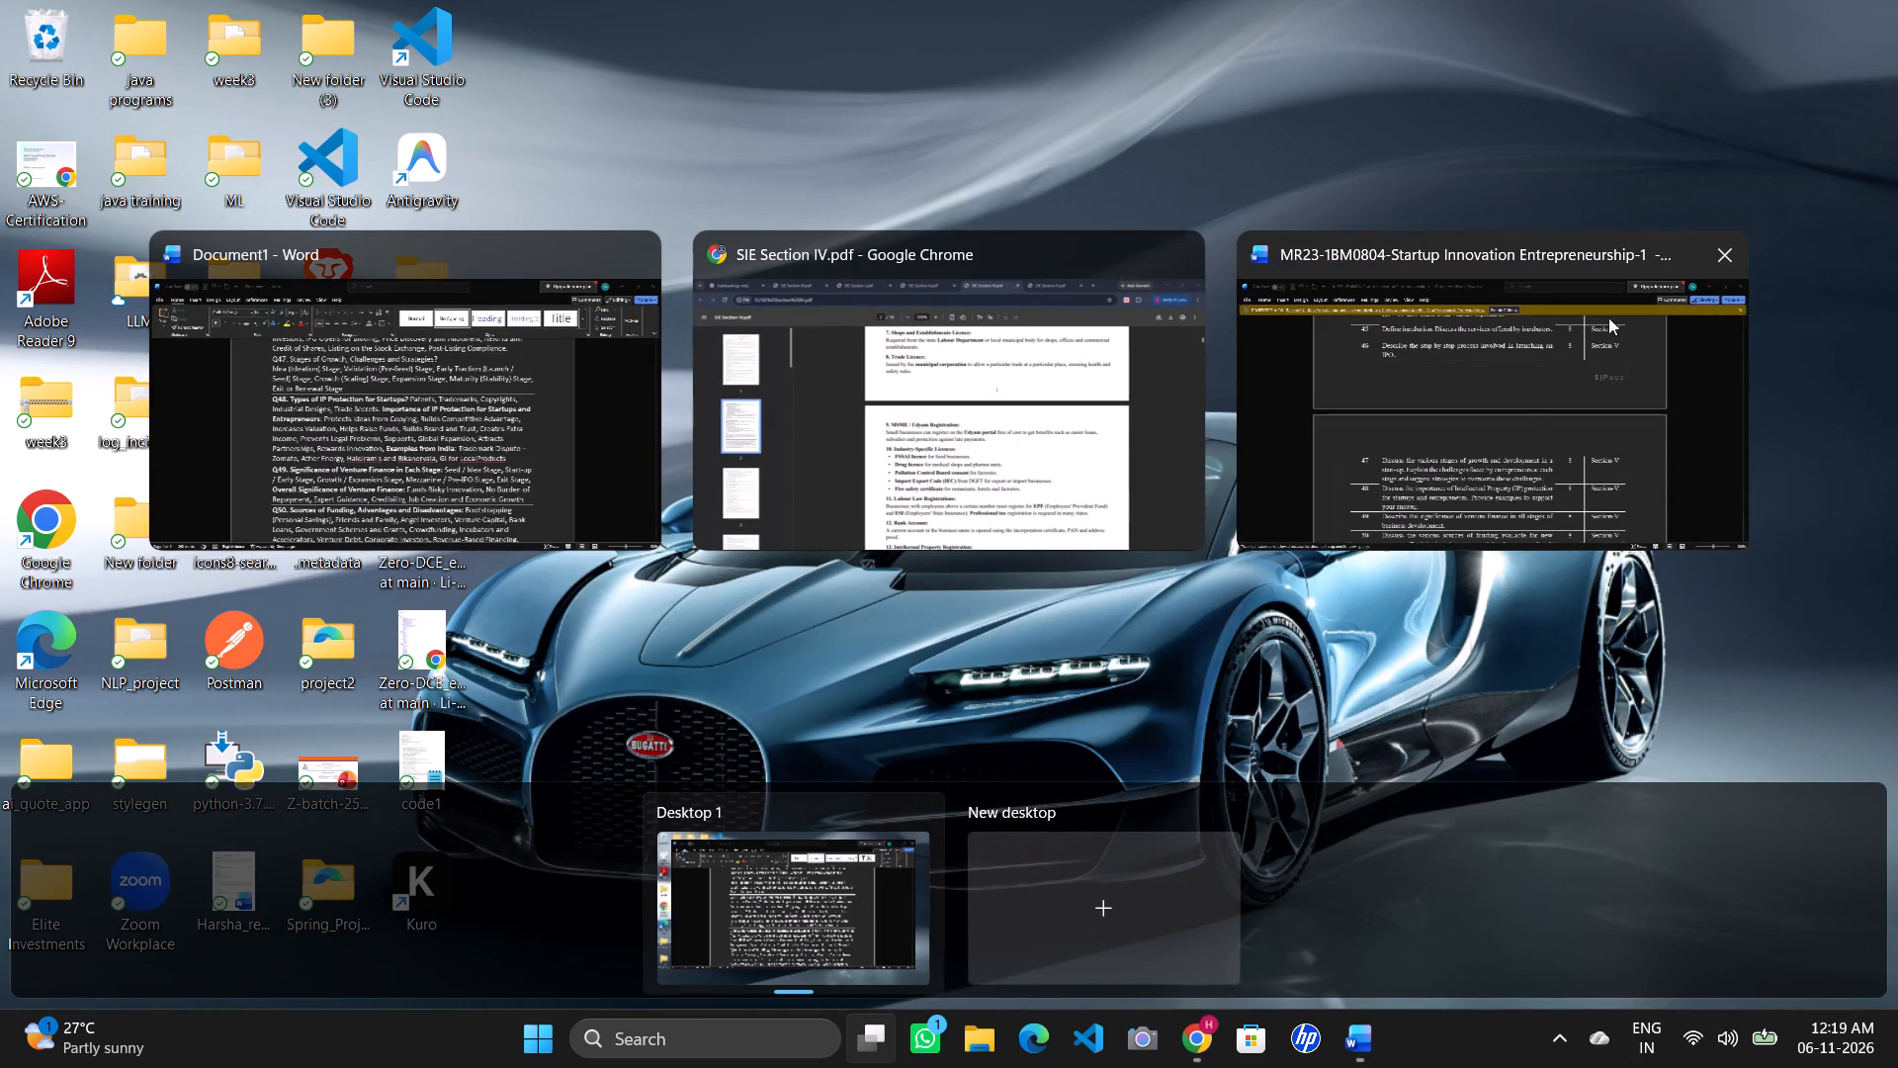
pyautogui.click(1520, 418)
pyautogui.scroll(-3, 1129, 581)
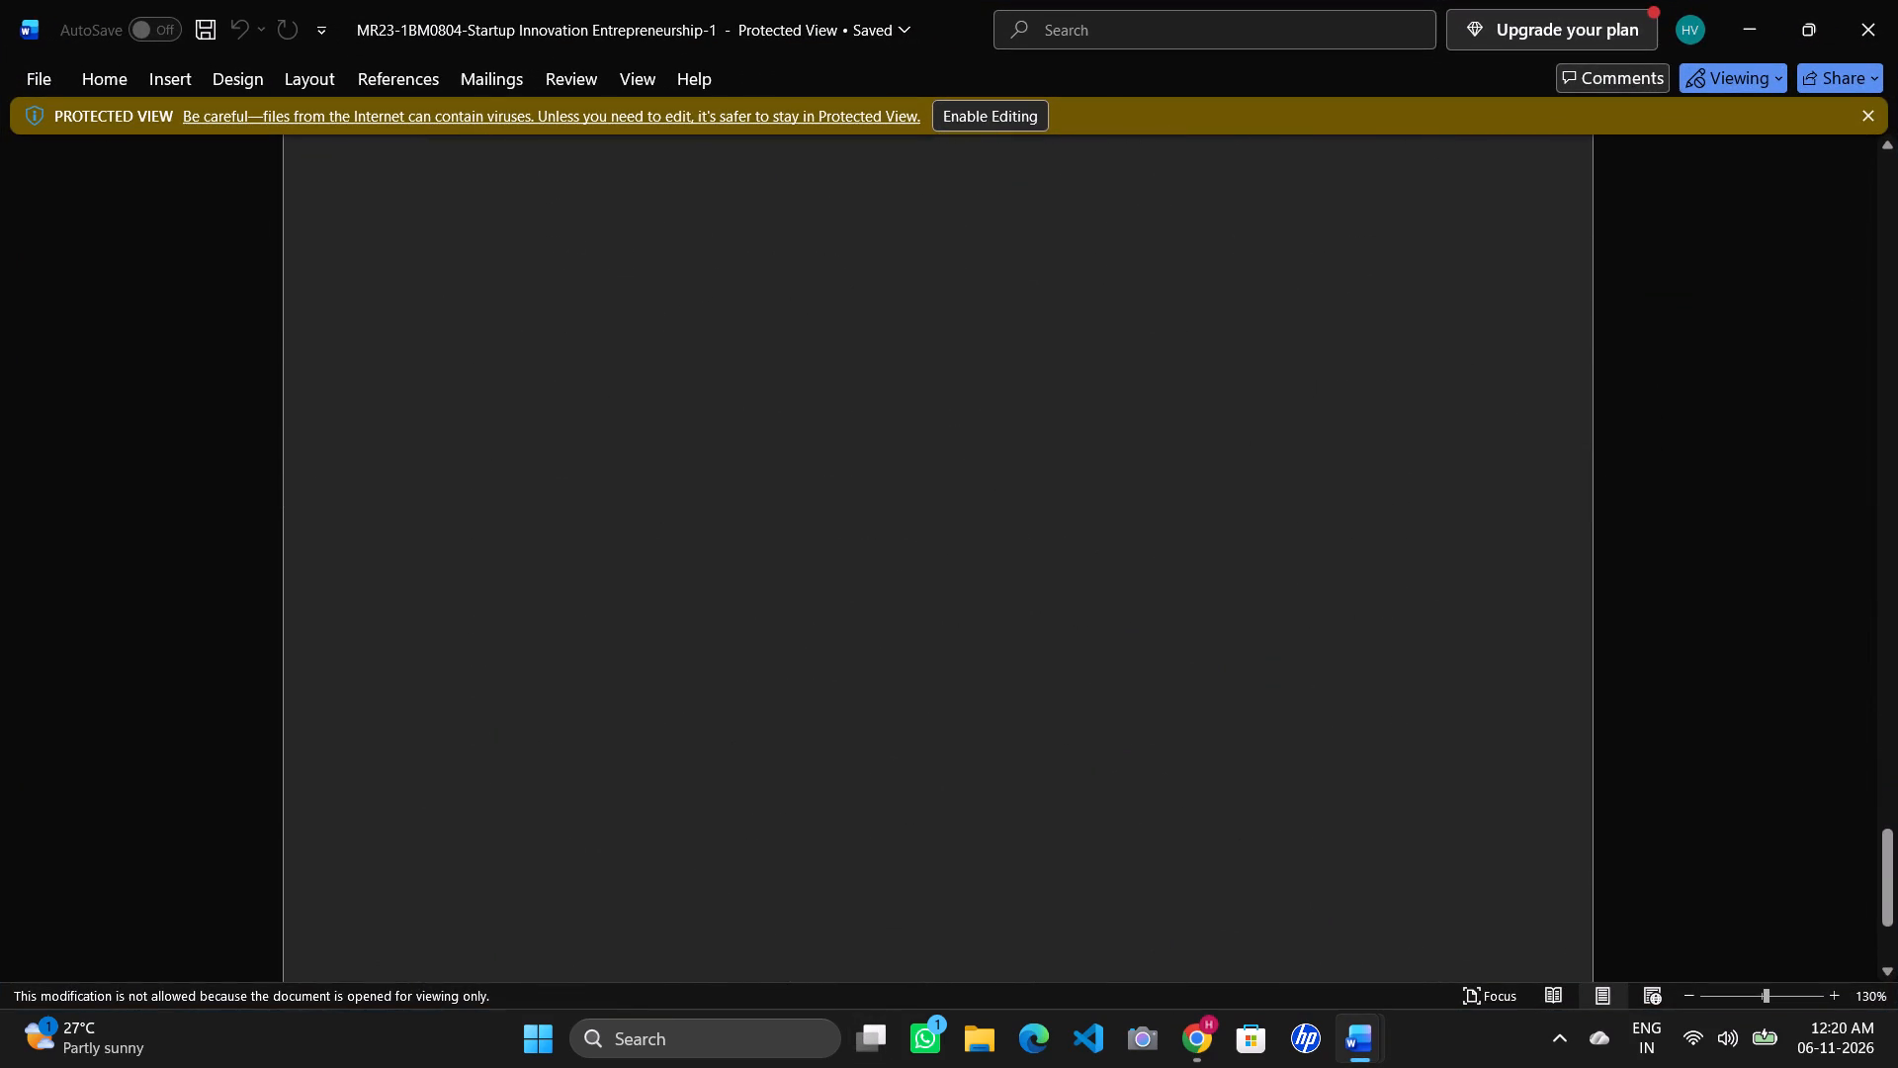
pyautogui.scroll(3, 1129, 581)
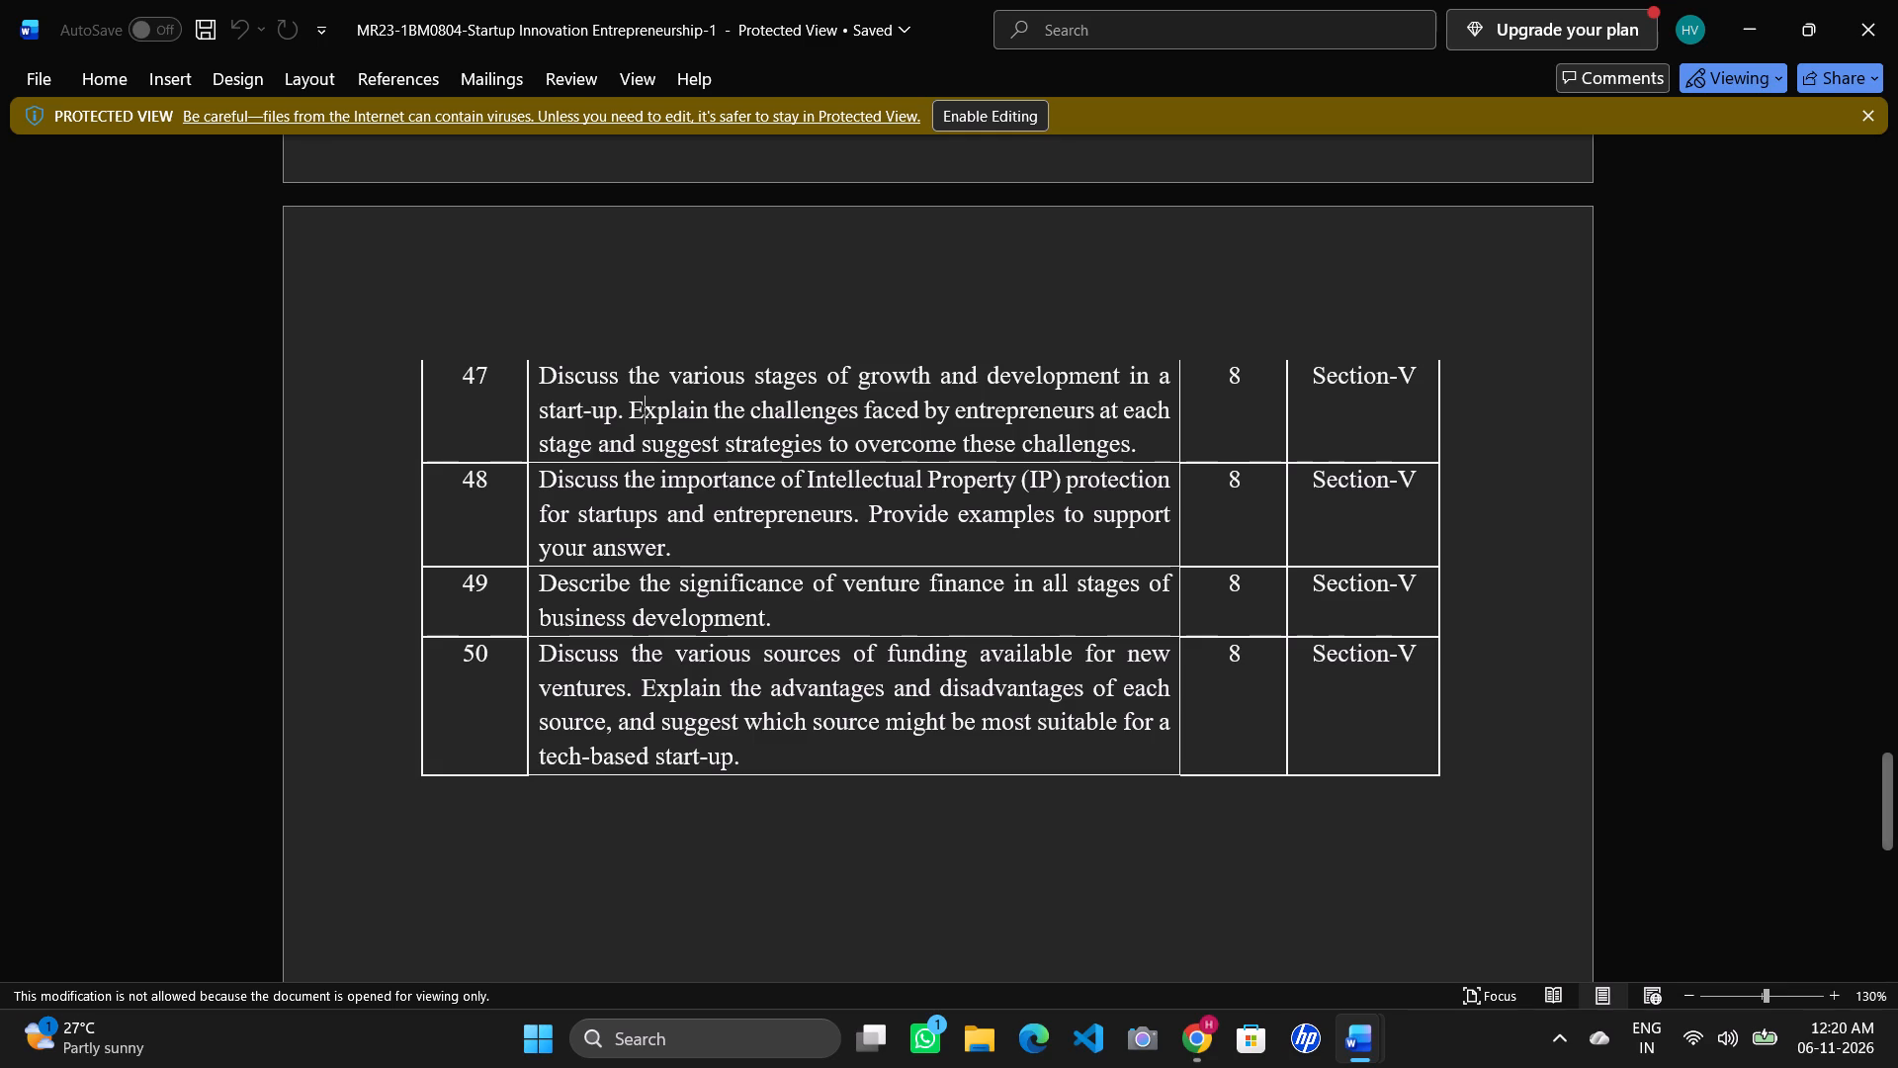
pyautogui.scroll(1, 1129, 581)
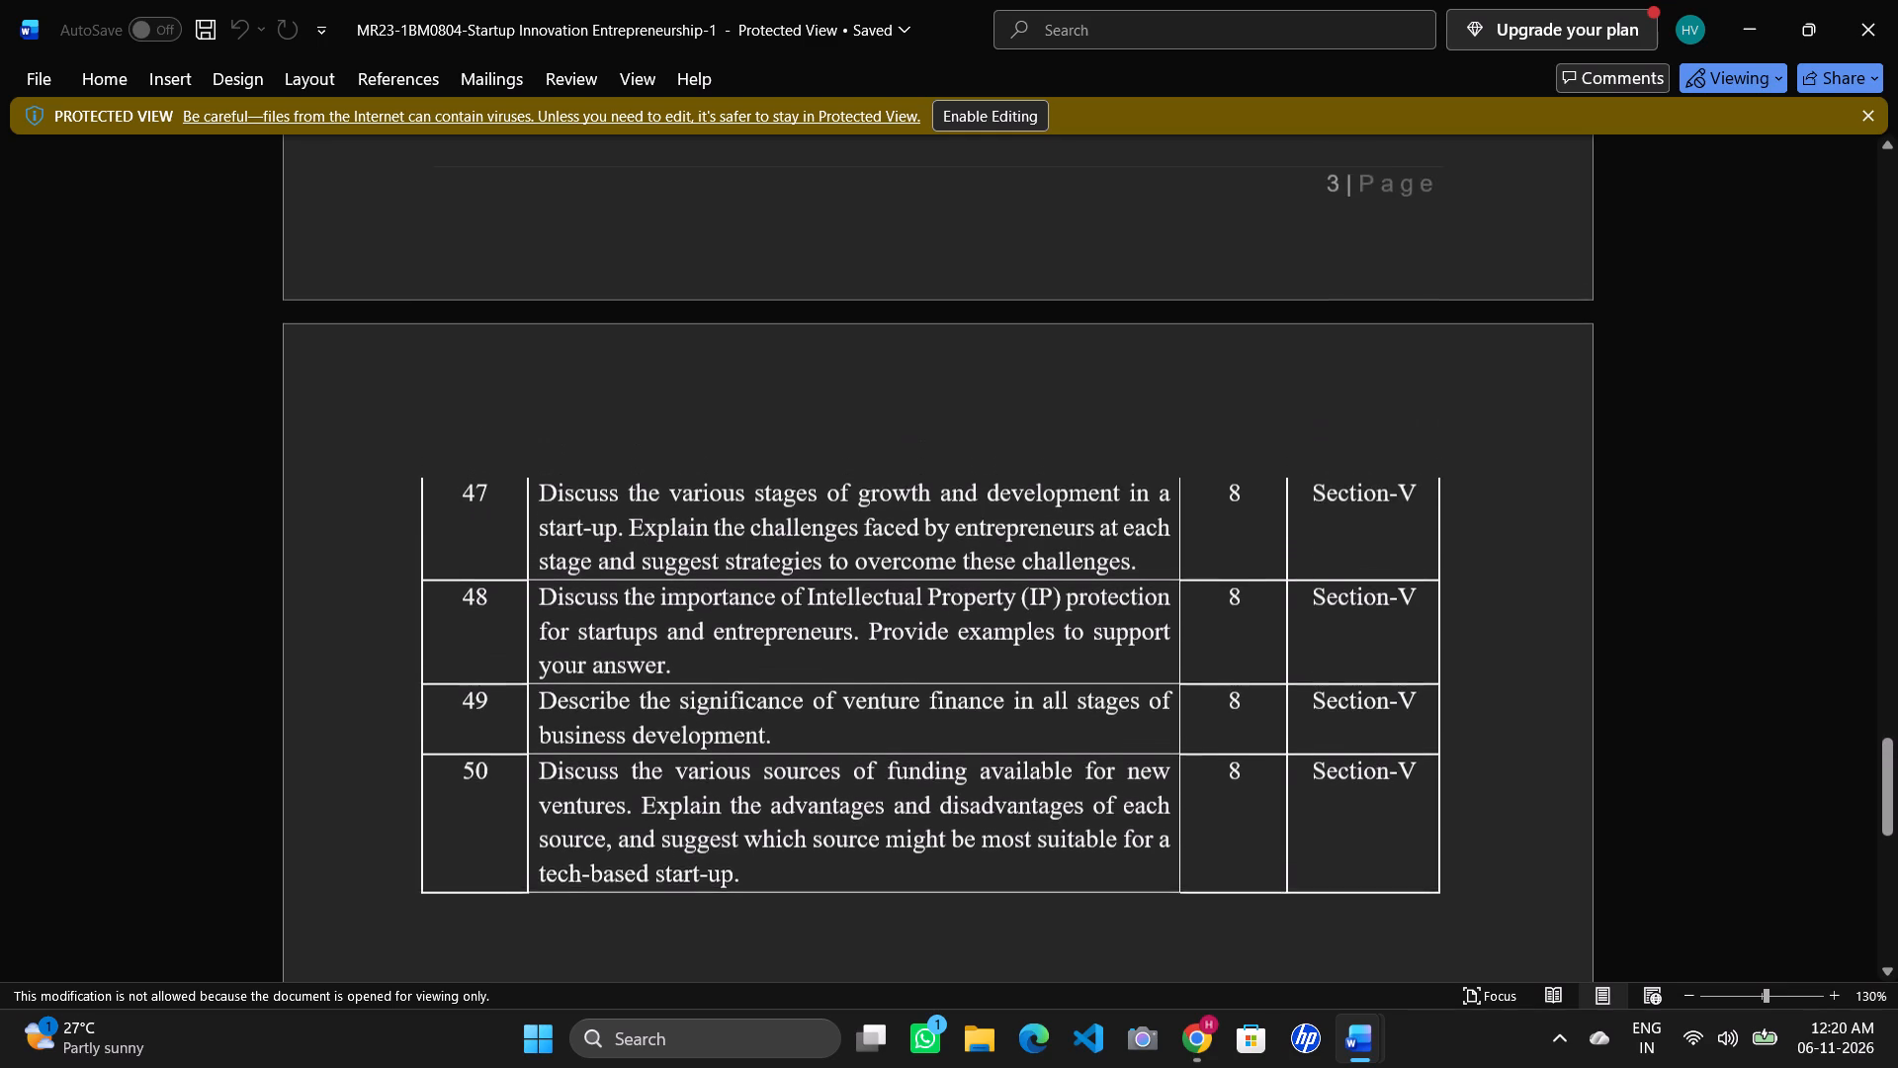
pyautogui.scroll(3, 1129, 581)
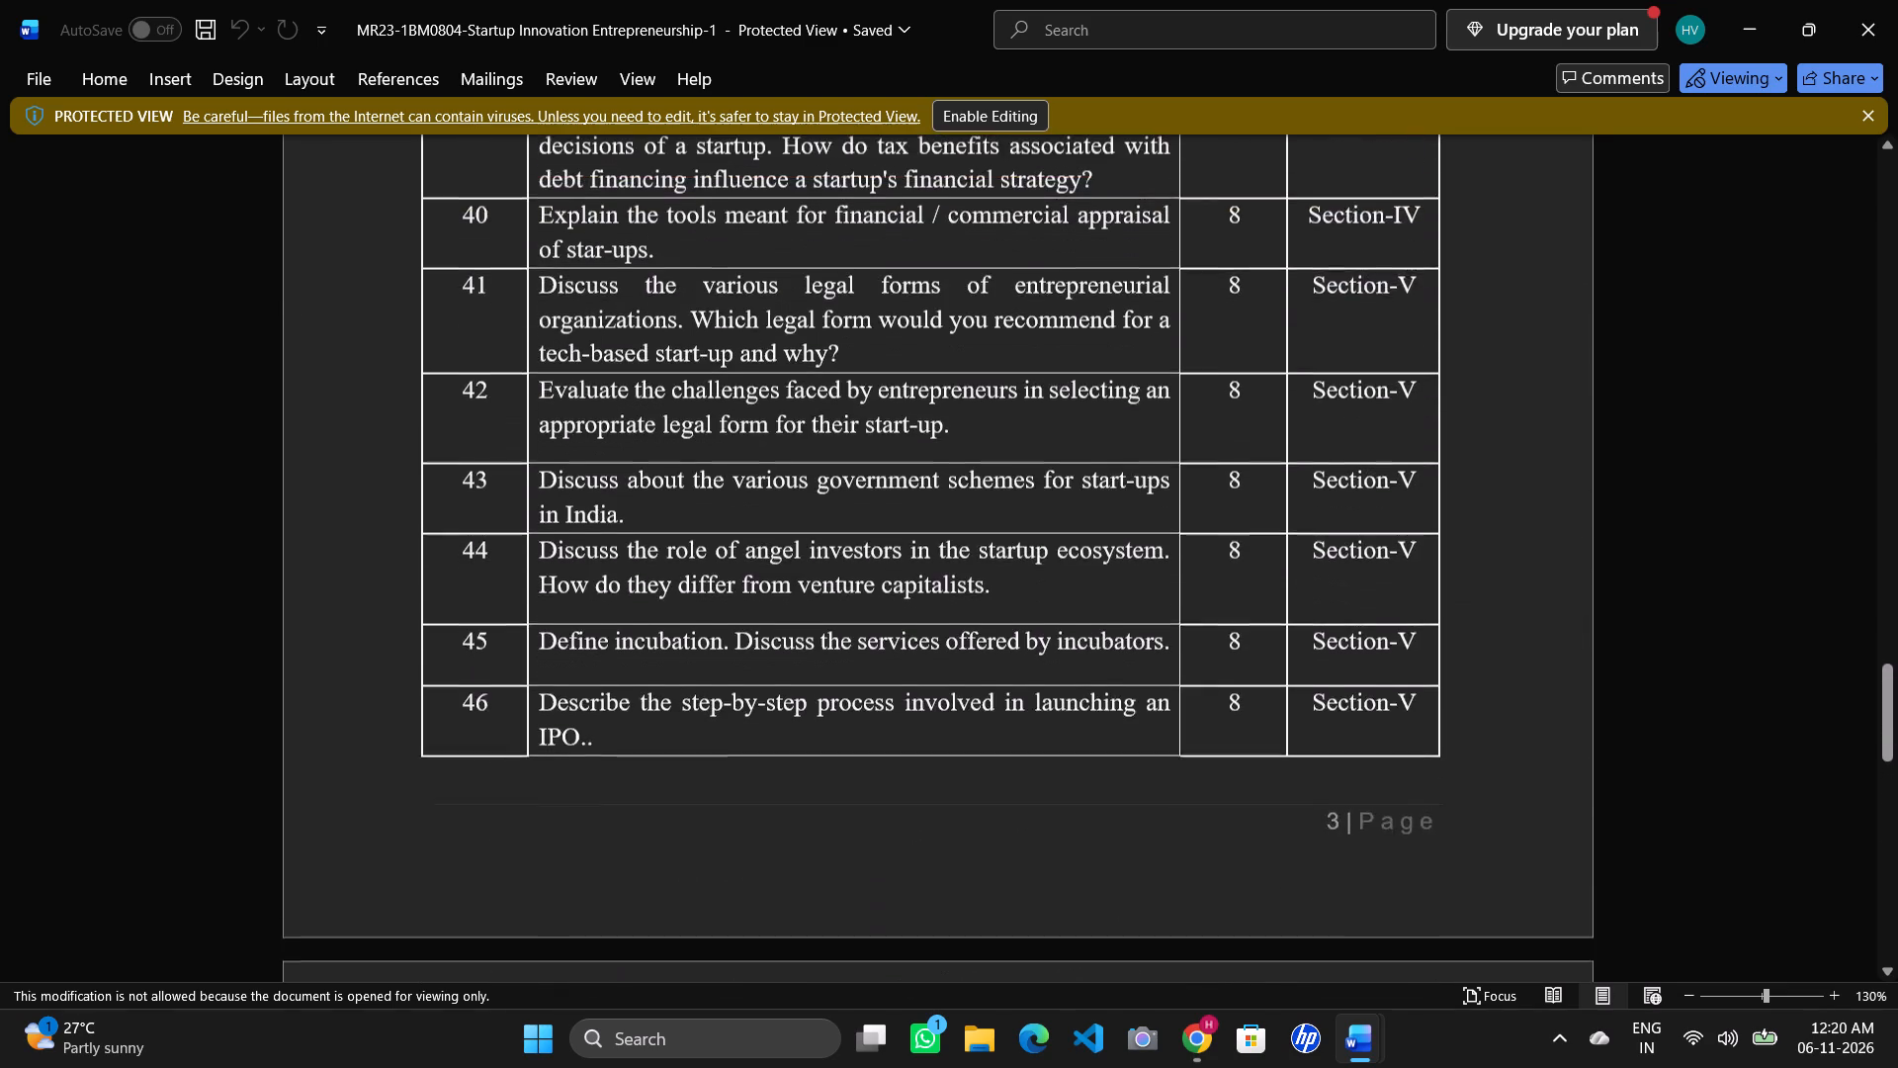
pyautogui.scroll(3, 1129, 581)
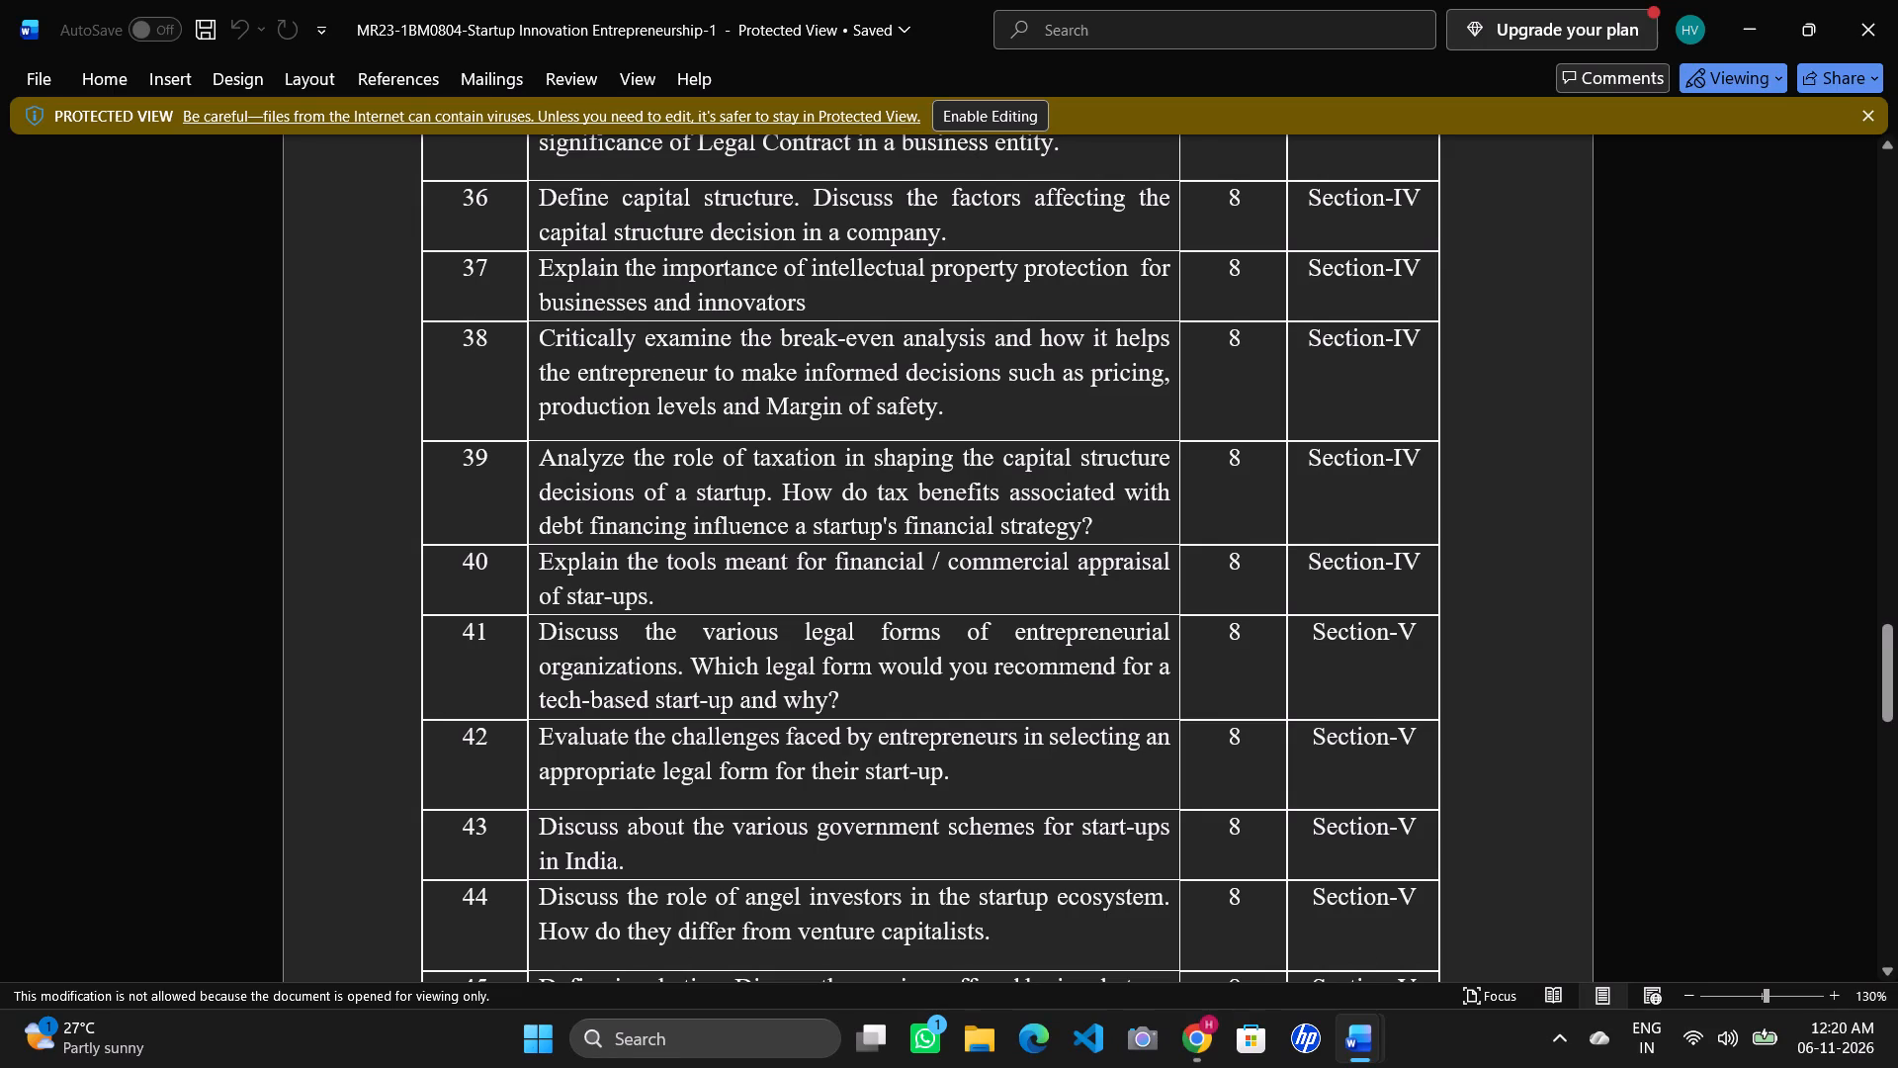
pyautogui.scroll(1, 1176, 638)
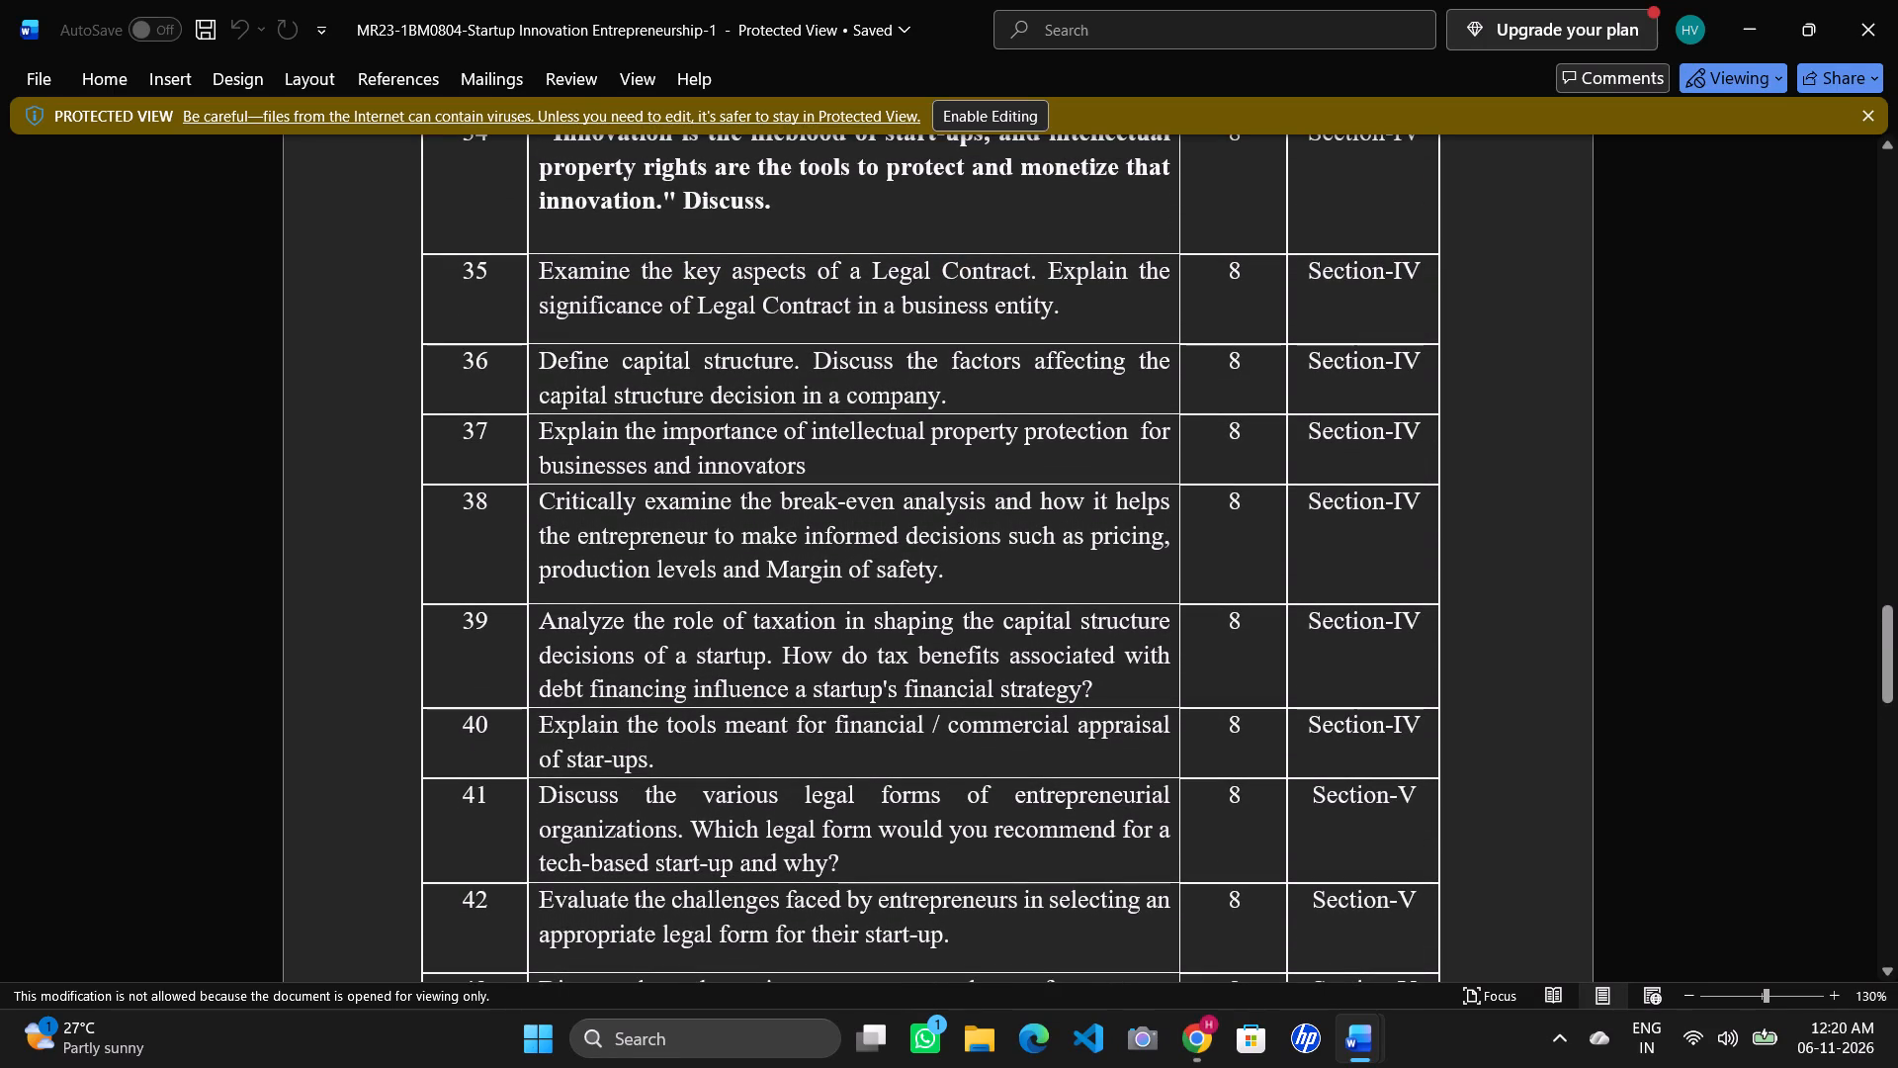
pyautogui.moveTo(661, 762); pyautogui.dragTo(556, 322)
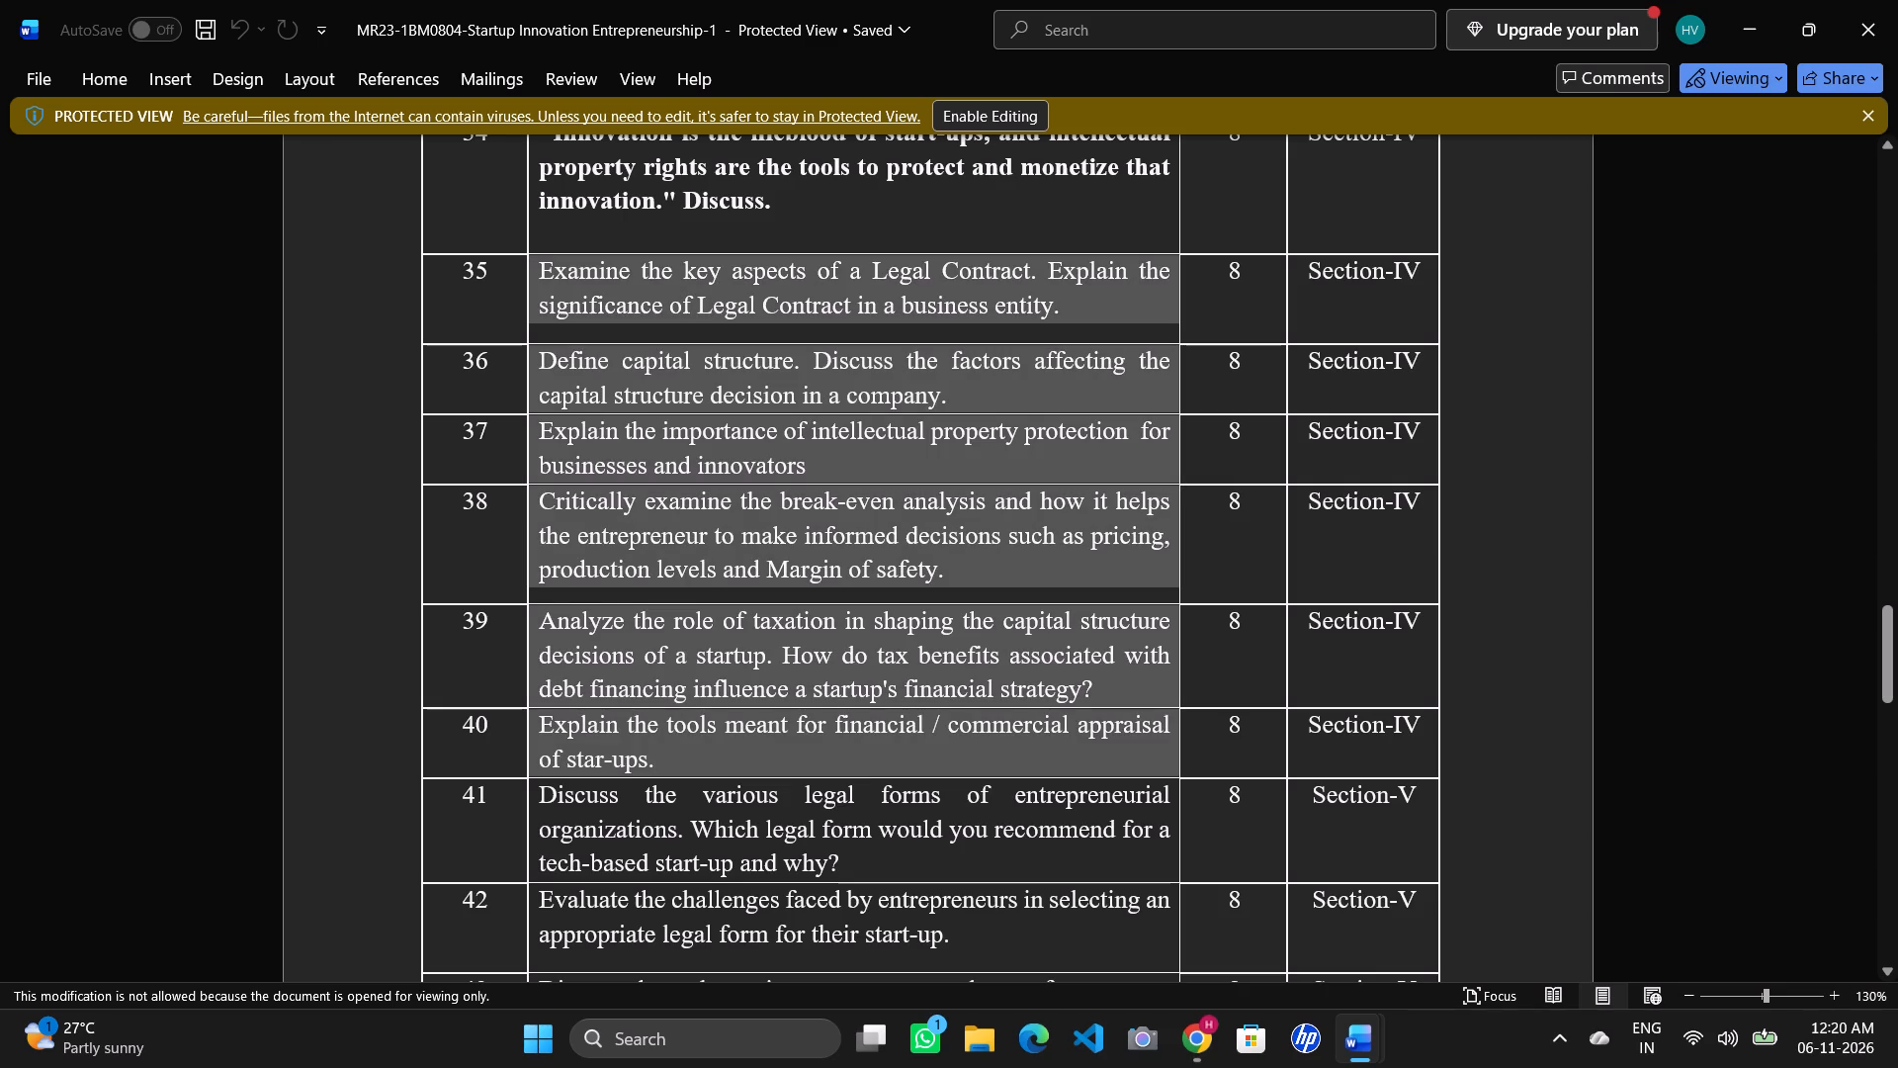
pyautogui.moveTo(556, 322); pyautogui.dragTo(554, 324)
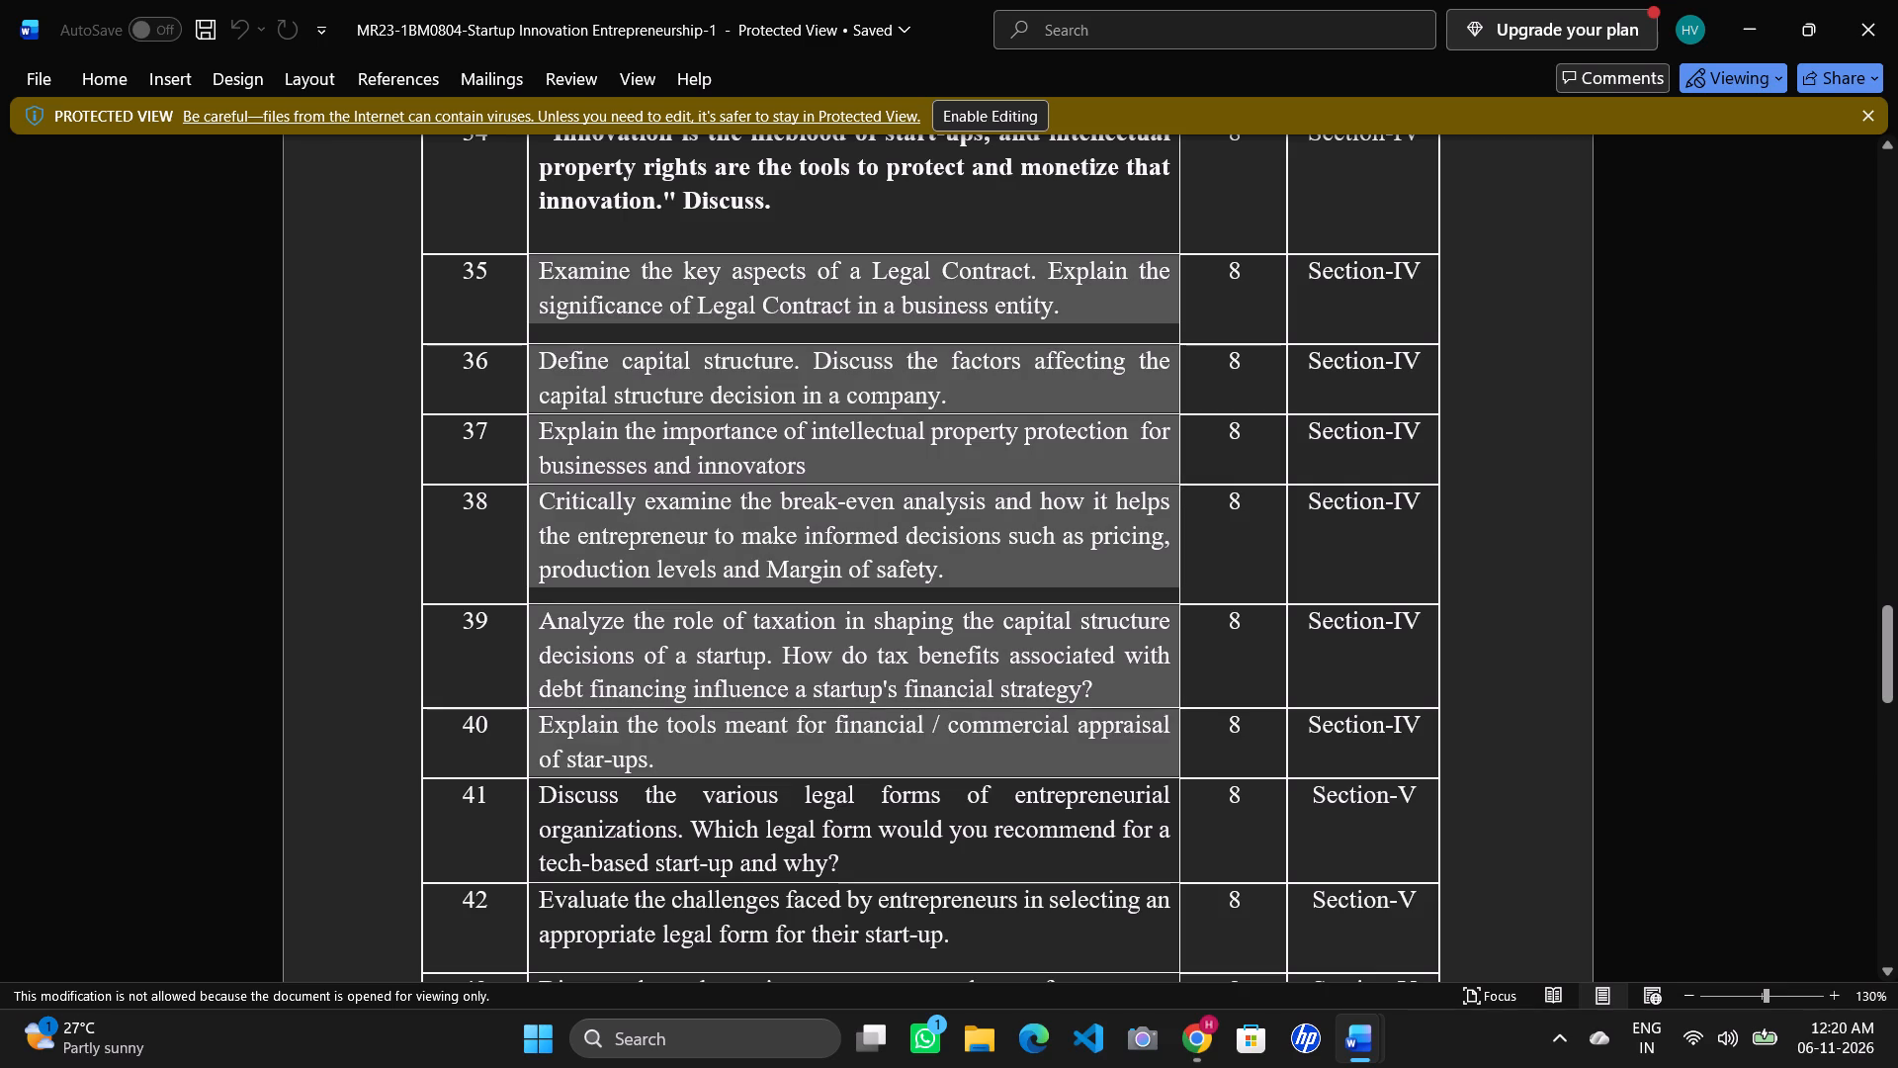
pyautogui.click(554, 324)
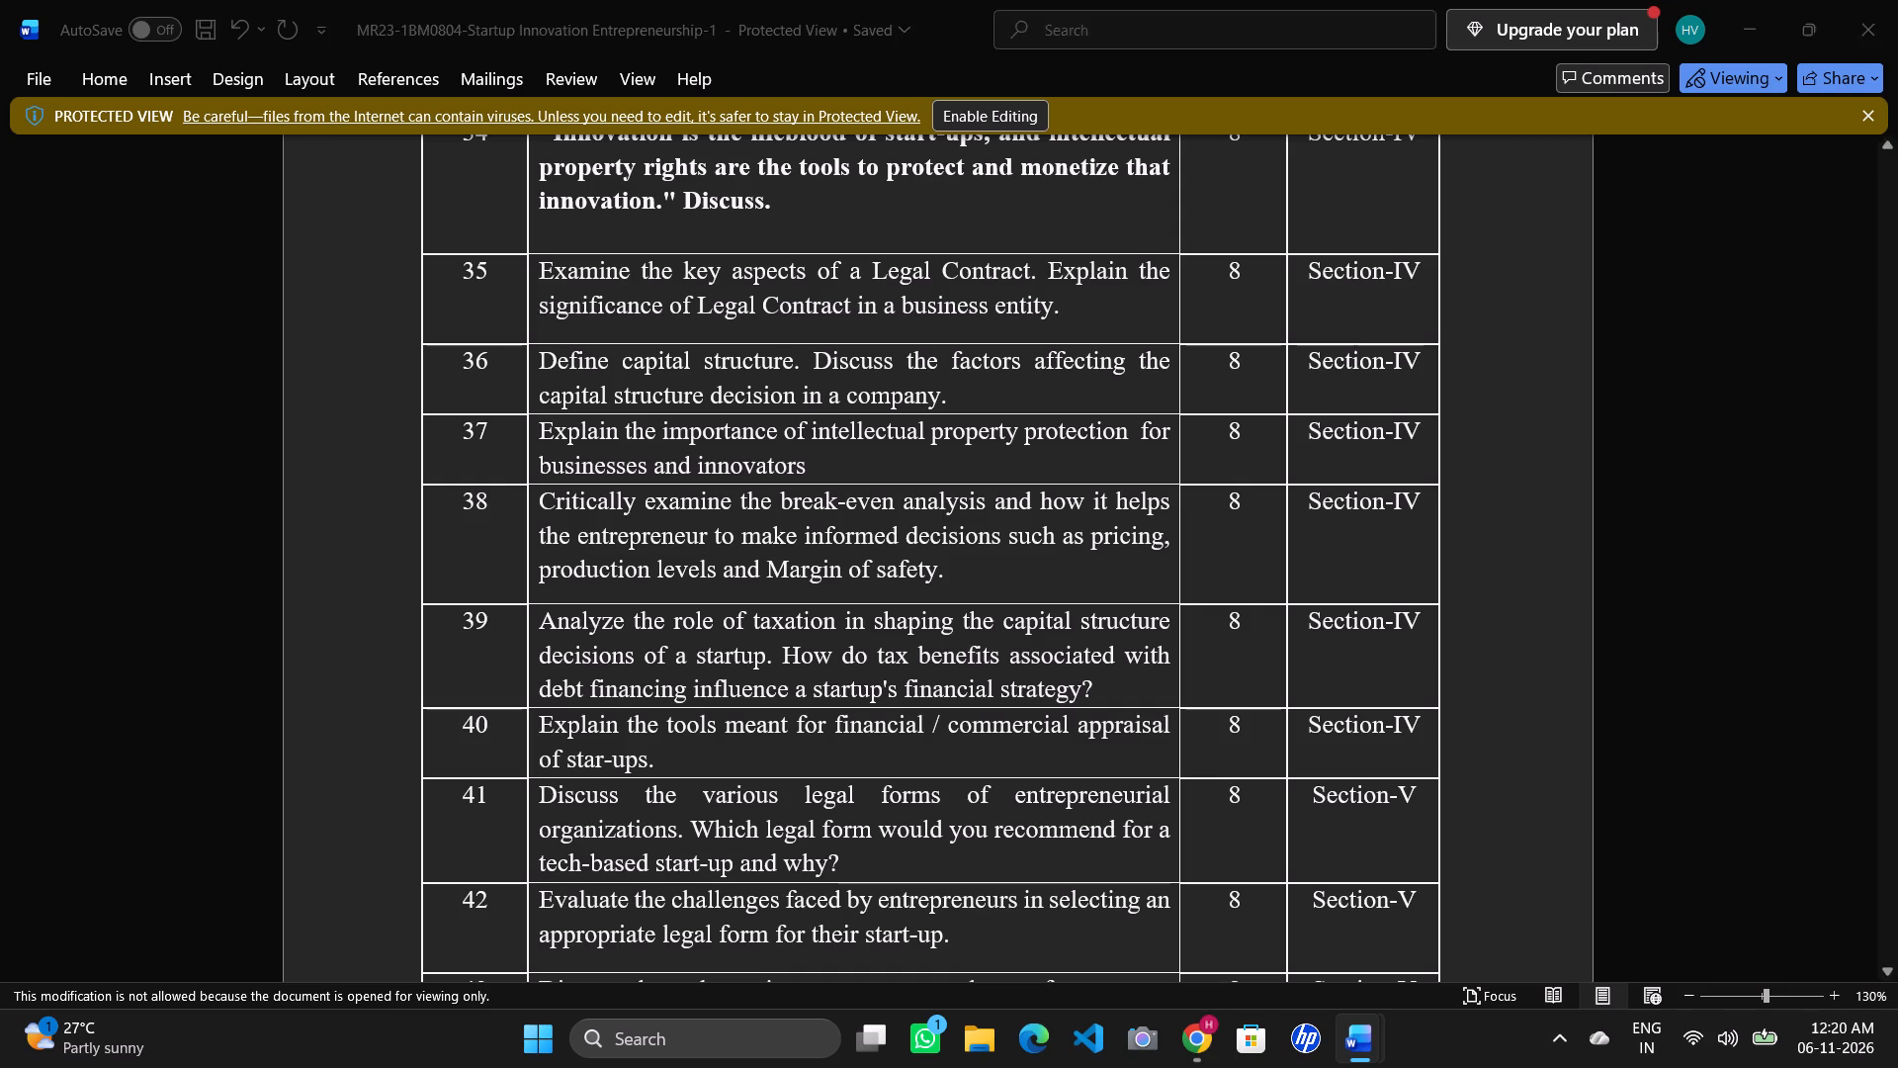
# Return to the Document1 notes and place the text cursor at the end of the Q50 entry, after "Later stage".
pyautogui.click(903, 417)
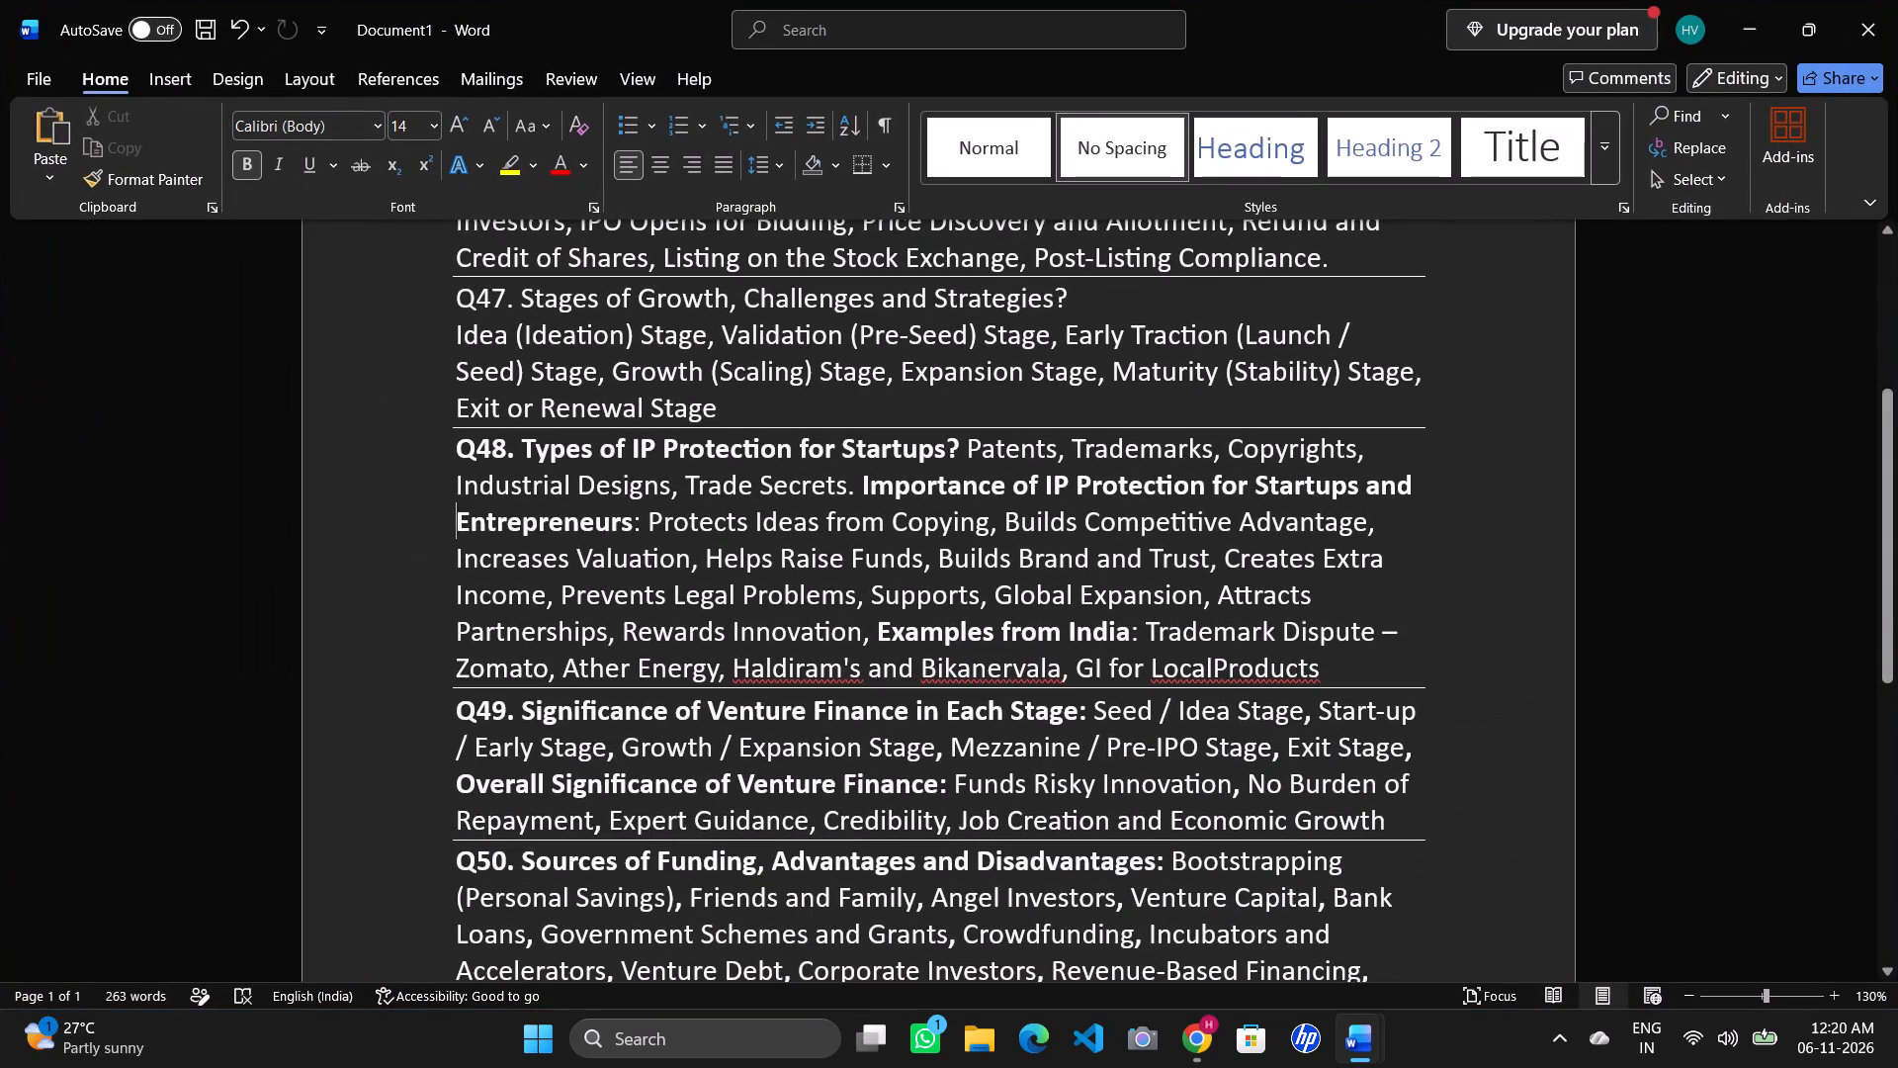
pyautogui.scroll(-3, 726, 495)
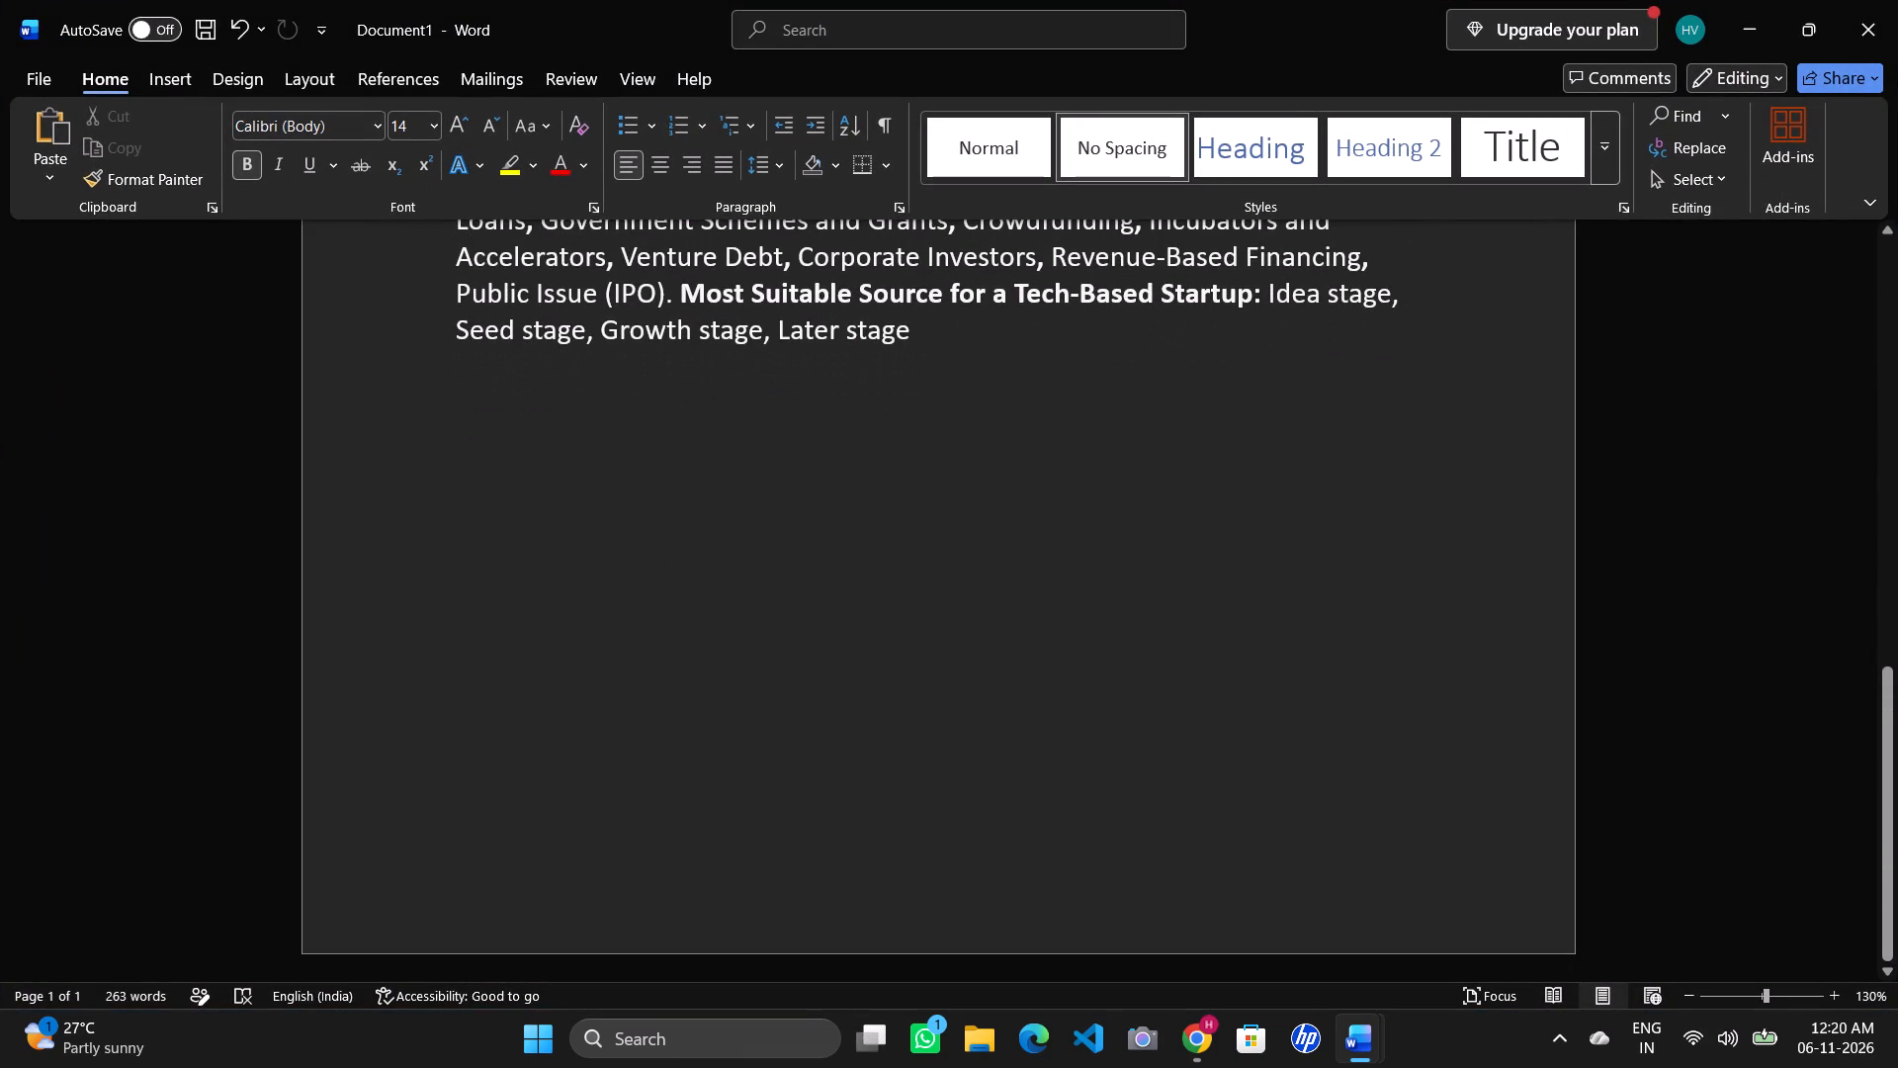
pyautogui.click(910, 356)
pyautogui.click(932, 314)
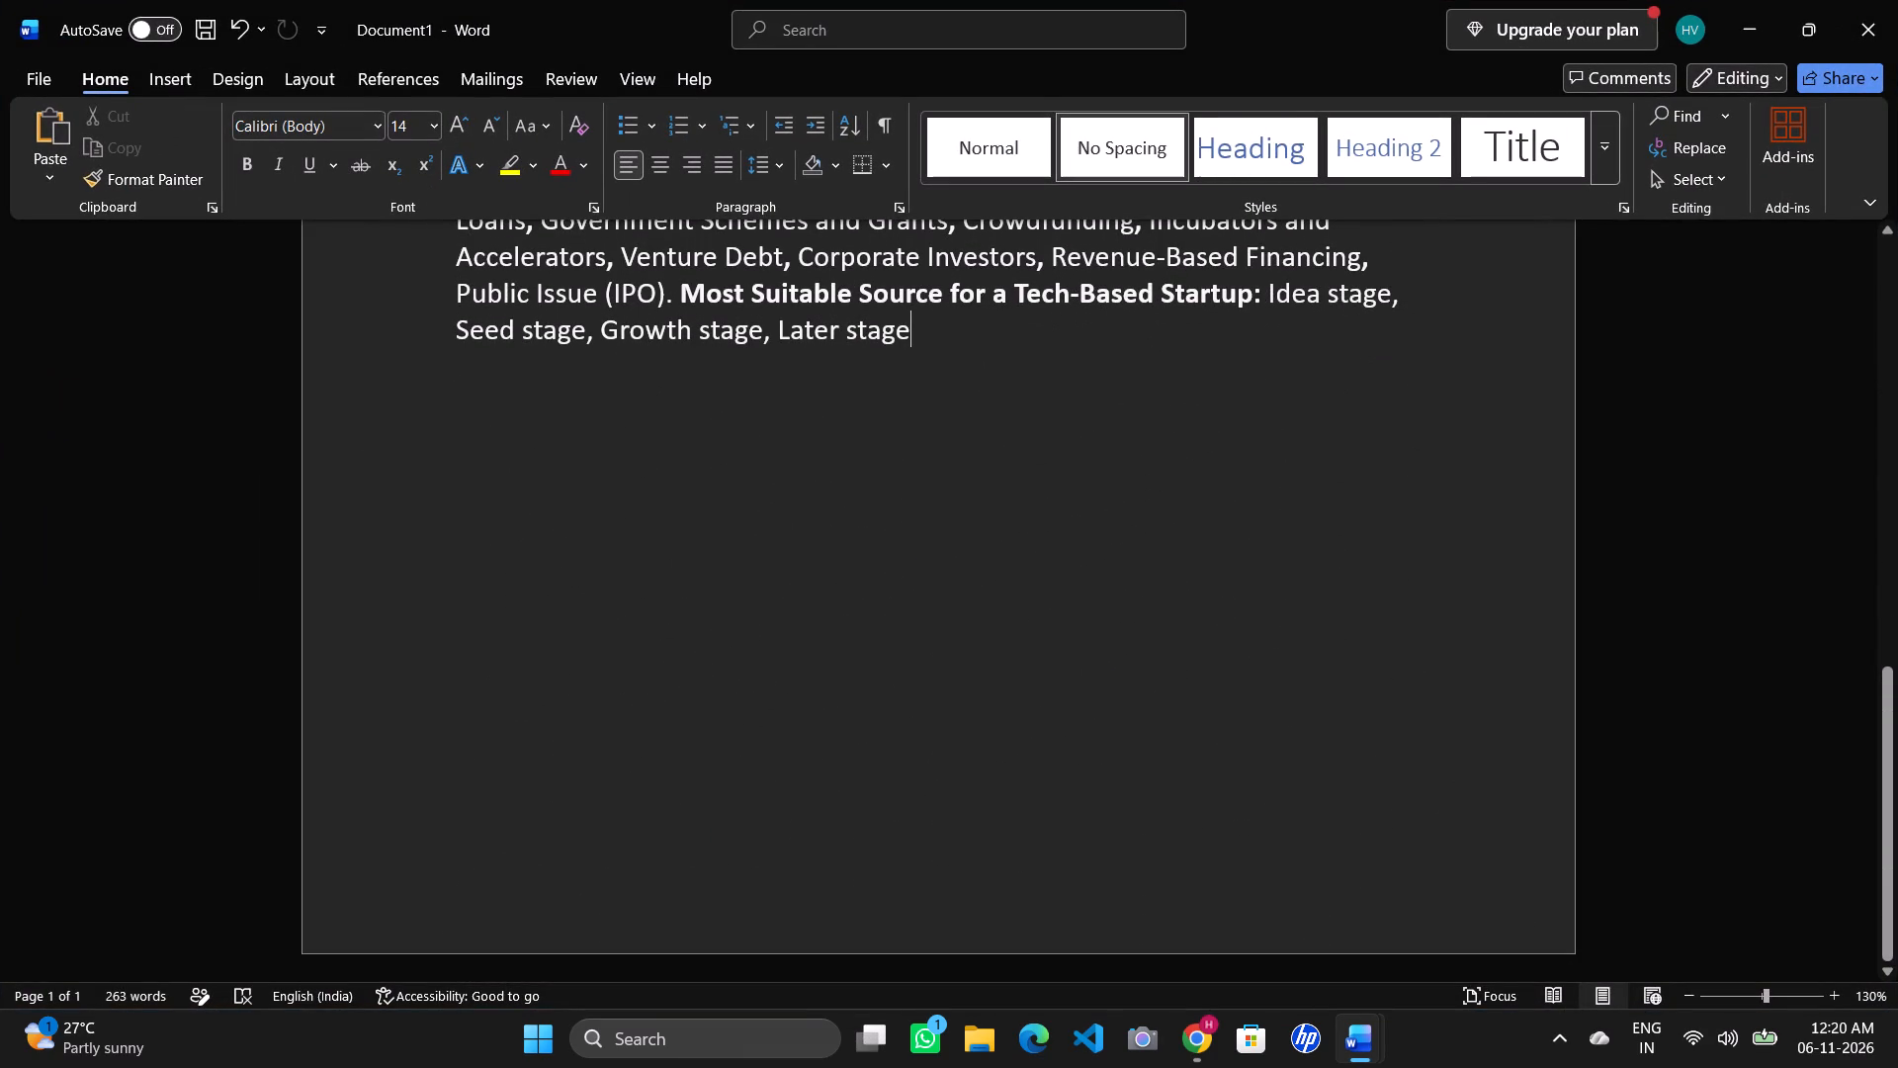